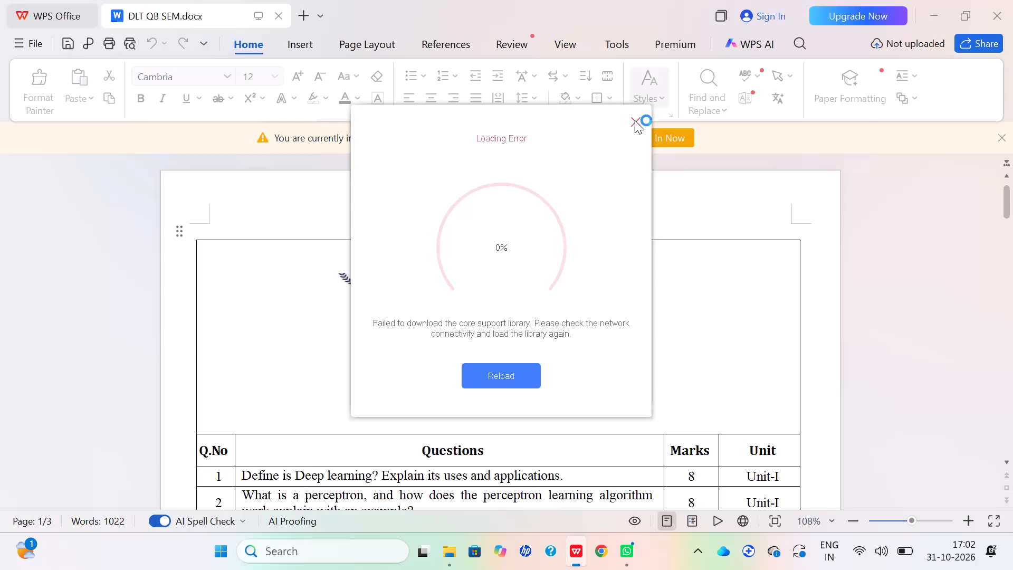
# Dismiss the guest-mode notice and the loading error in the DLT QB SEM document.
pyautogui.click(999, 140)
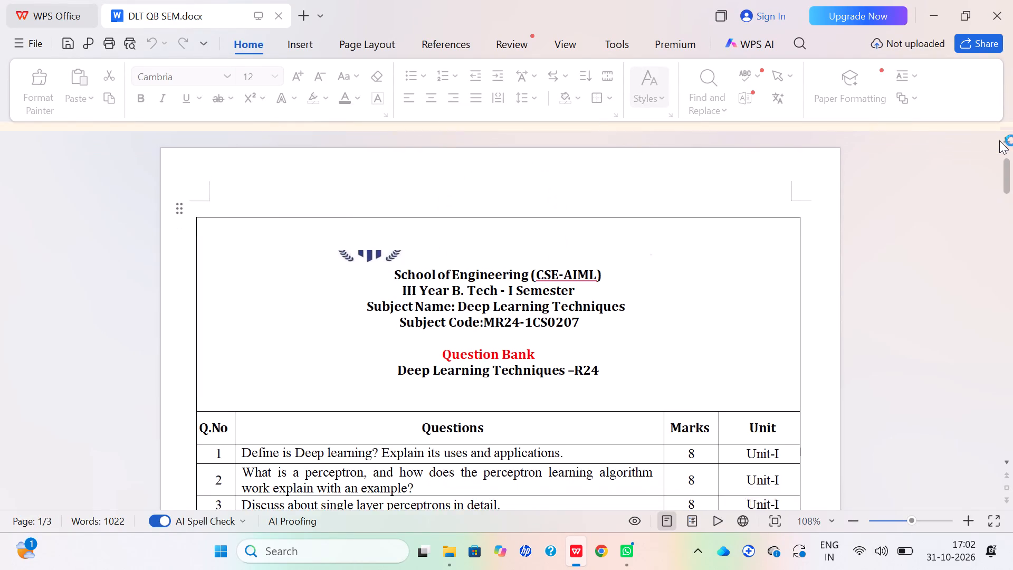
pyautogui.scroll(-4, 748, 284)
pyautogui.scroll(1, 748, 284)
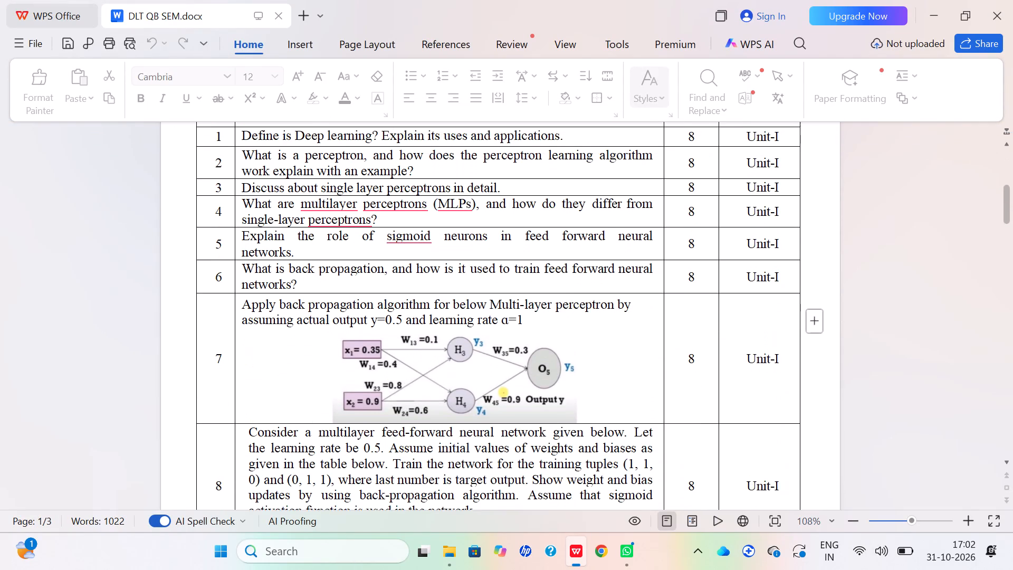
pyautogui.scroll(1, 748, 284)
pyautogui.click(451, 563)
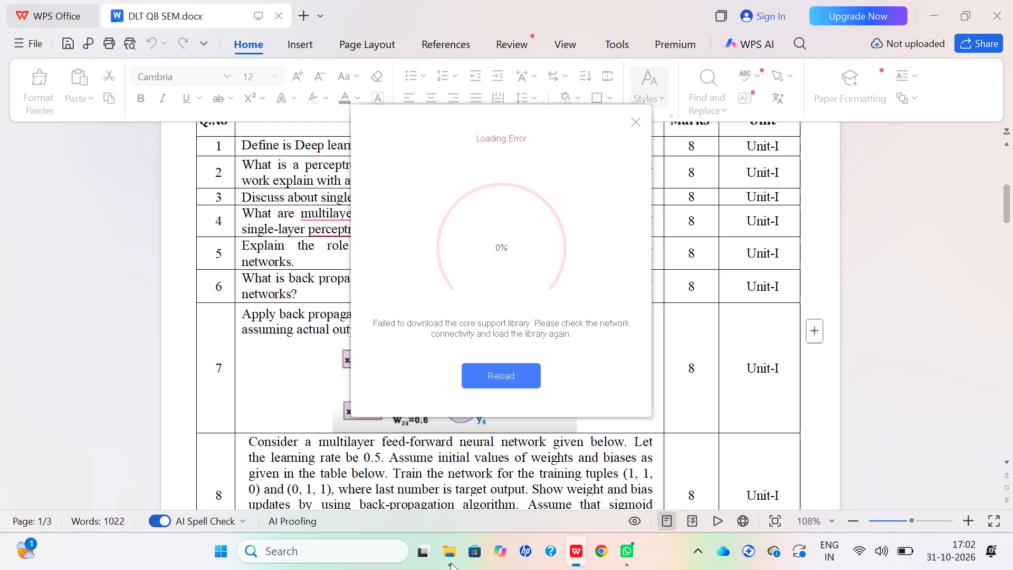
pyautogui.click(634, 117)
# Open the DLT_Unit1, DLT_Unit2 and DLT_Unit3 documents from the Documents folder in WPS Office.
pyautogui.click(452, 544)
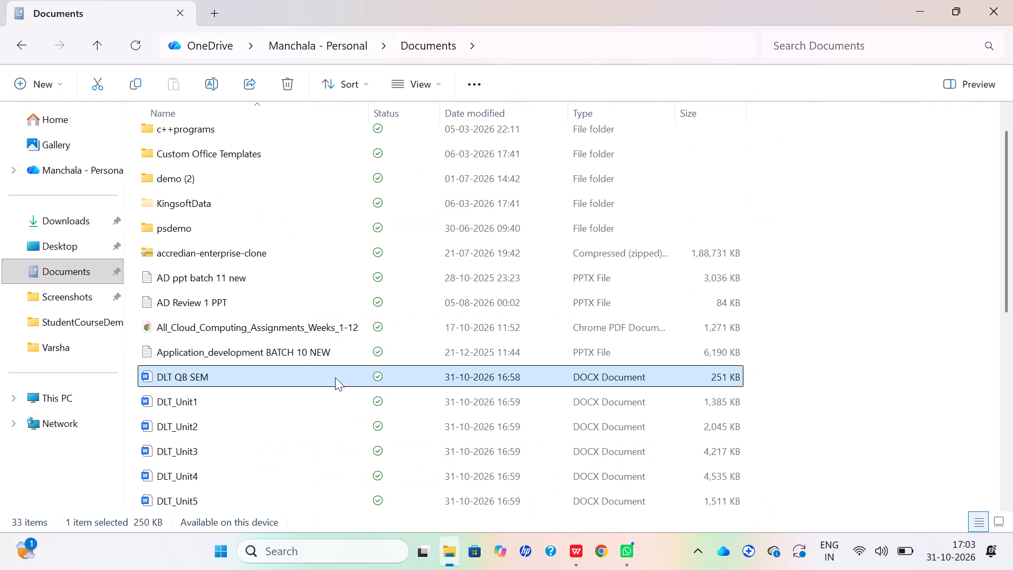
pyautogui.click(334, 402)
pyautogui.rightClick(334, 402)
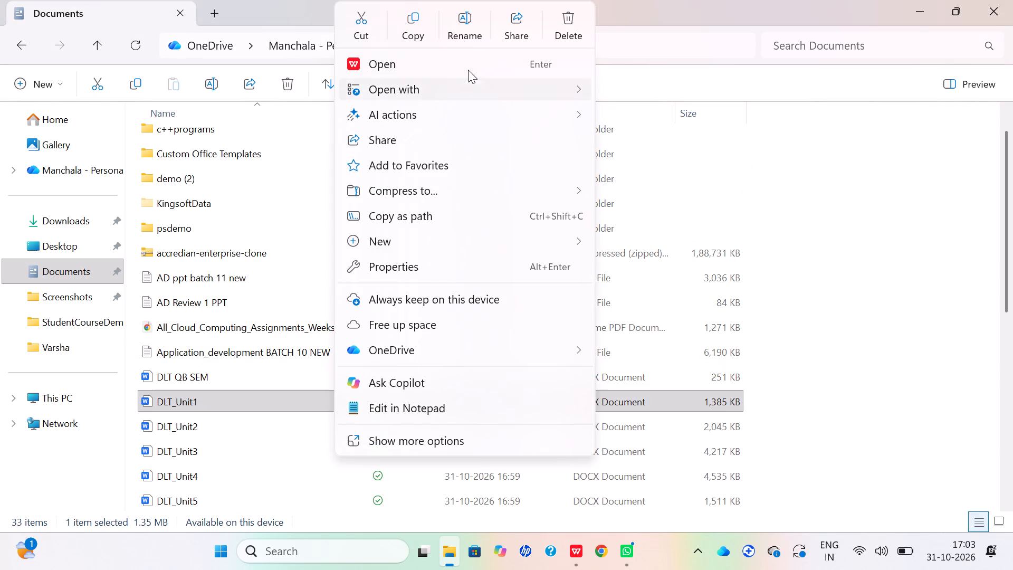
pyautogui.click(471, 69)
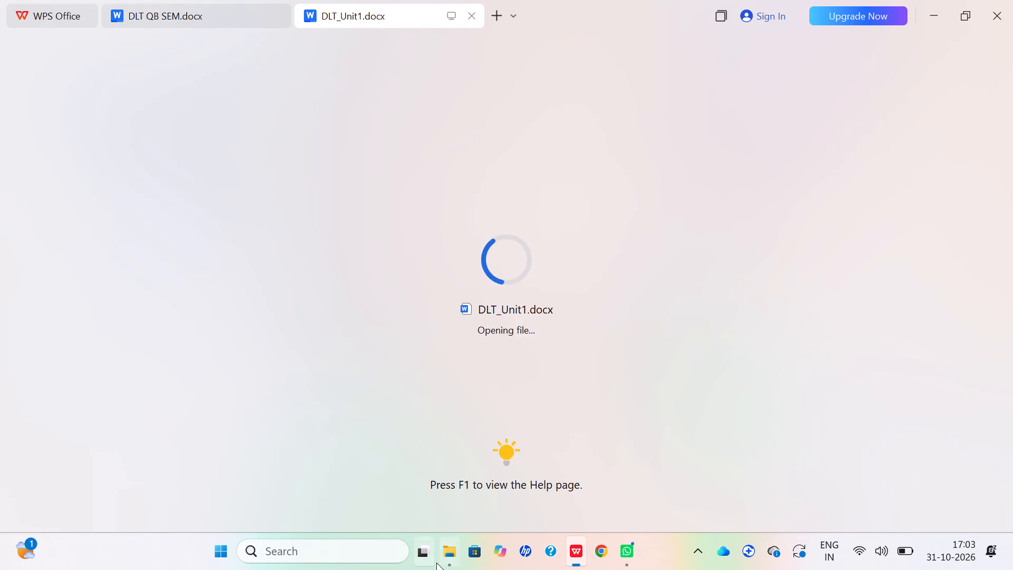
pyautogui.click(443, 562)
pyautogui.click(311, 431)
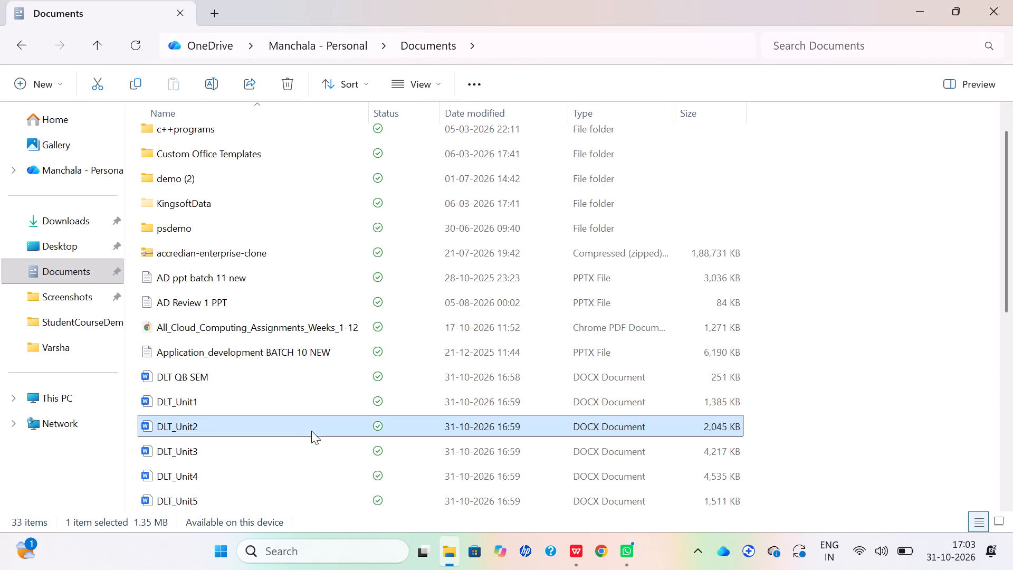
pyautogui.rightClick(311, 431)
pyautogui.click(472, 64)
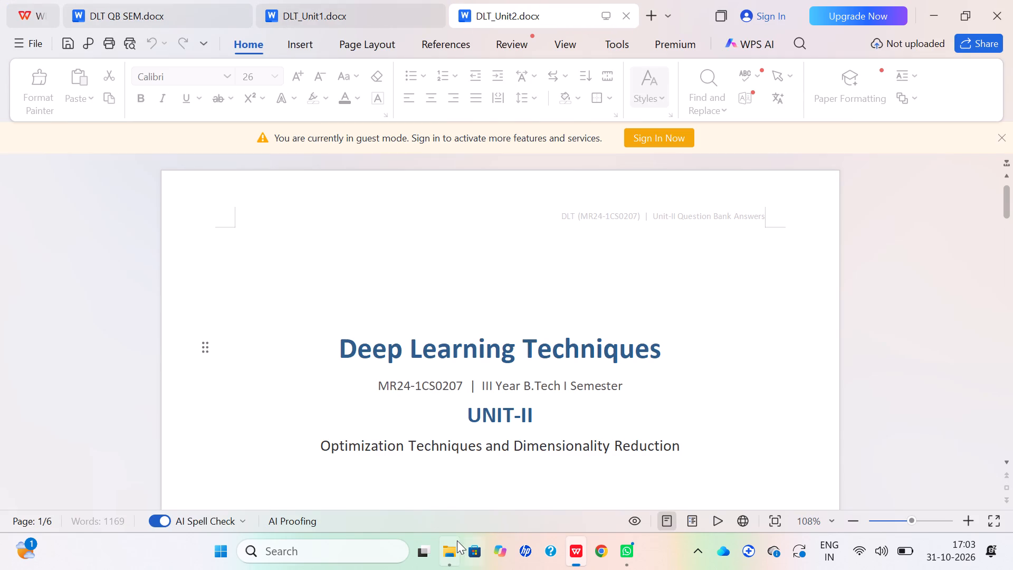
pyautogui.click(457, 540)
pyautogui.click(327, 452)
pyautogui.rightClick(327, 452)
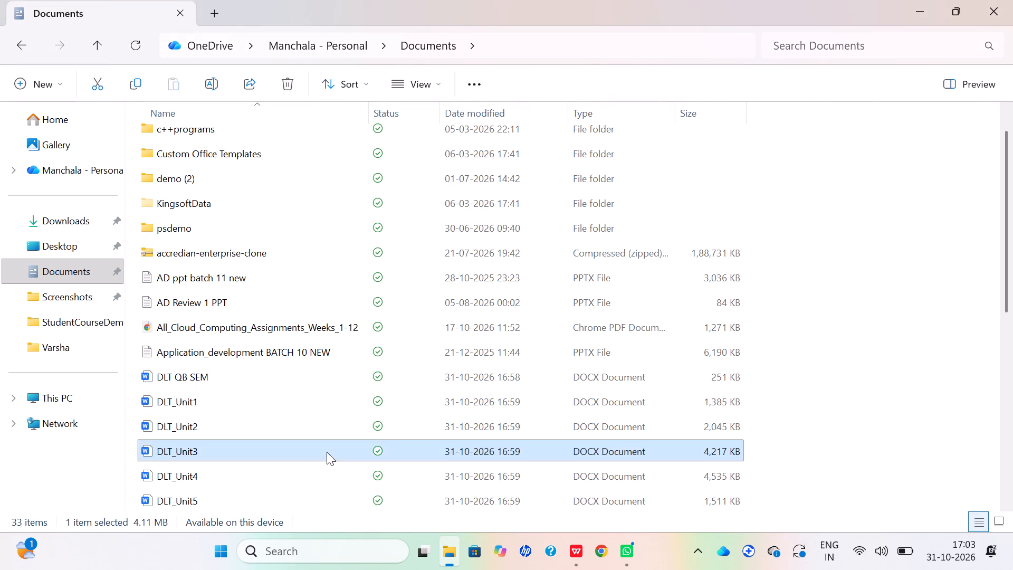
pyautogui.click(397, 59)
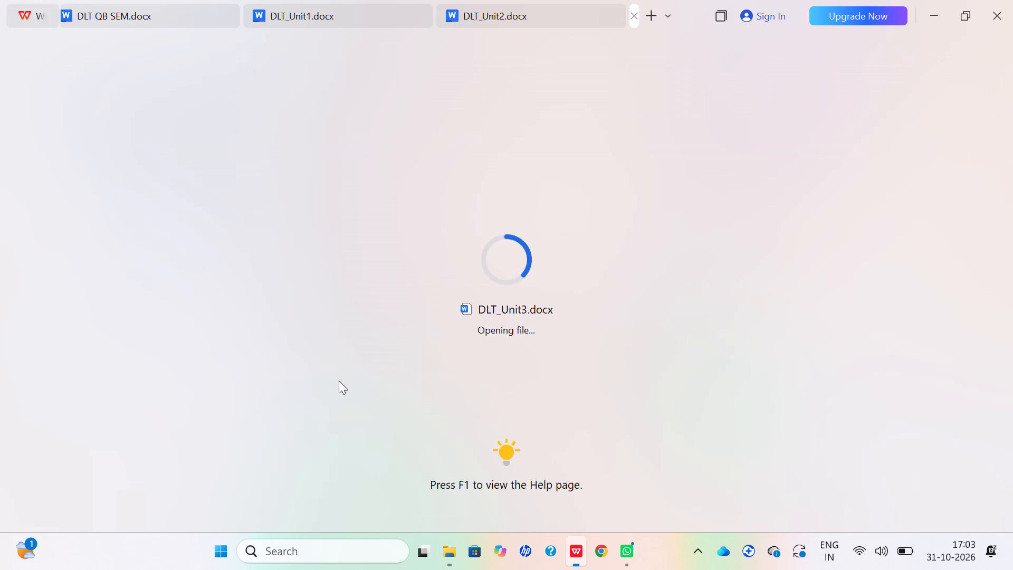
# Open the DLT_Unit4 and DLT_Unit5 documents from the Documents folder in WPS Office.
pyautogui.click(454, 546)
pyautogui.scroll(-1, 360, 400)
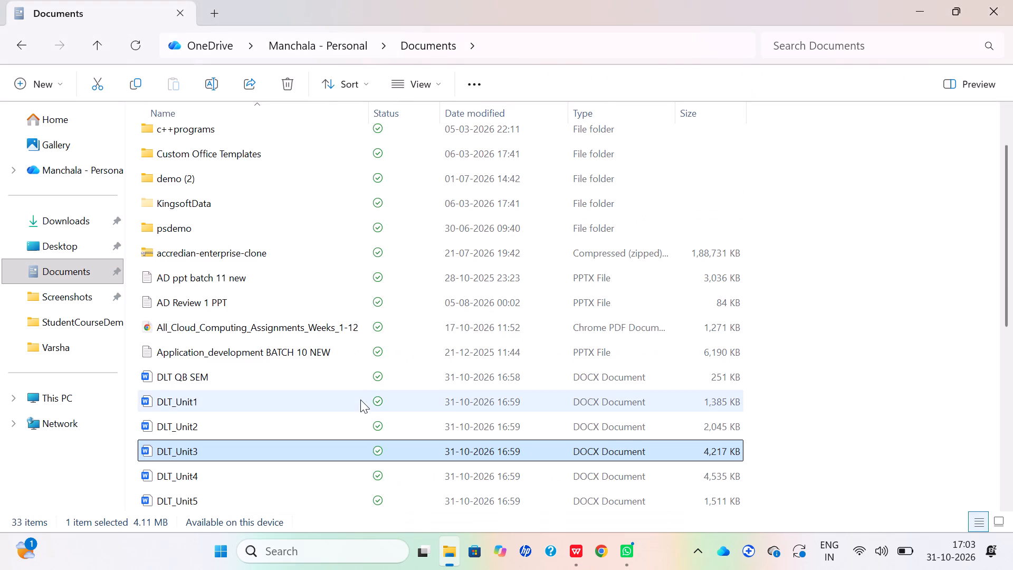
pyautogui.scroll(-1, 360, 400)
pyautogui.click(335, 400)
pyautogui.rightClick(335, 400)
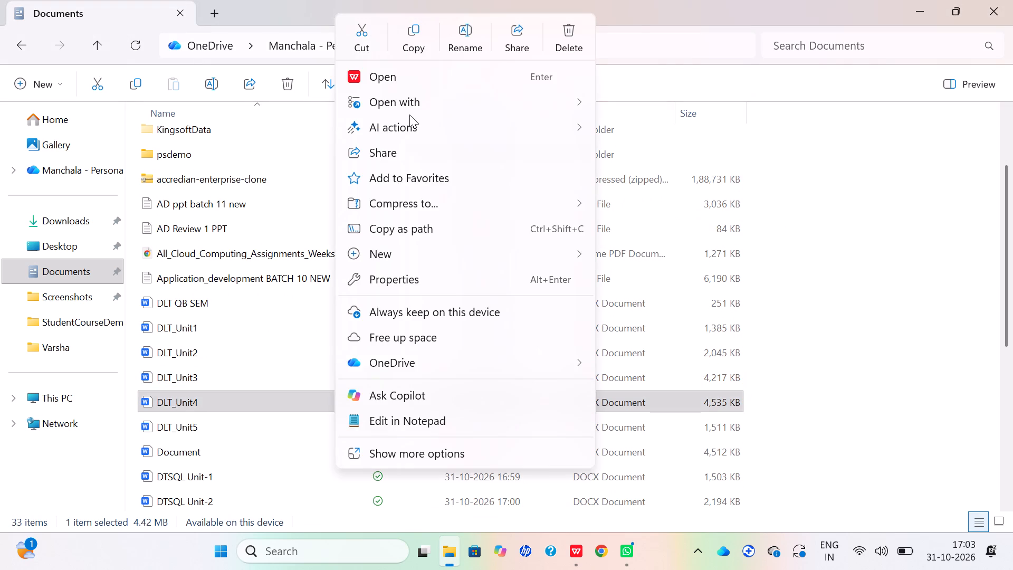
pyautogui.click(427, 77)
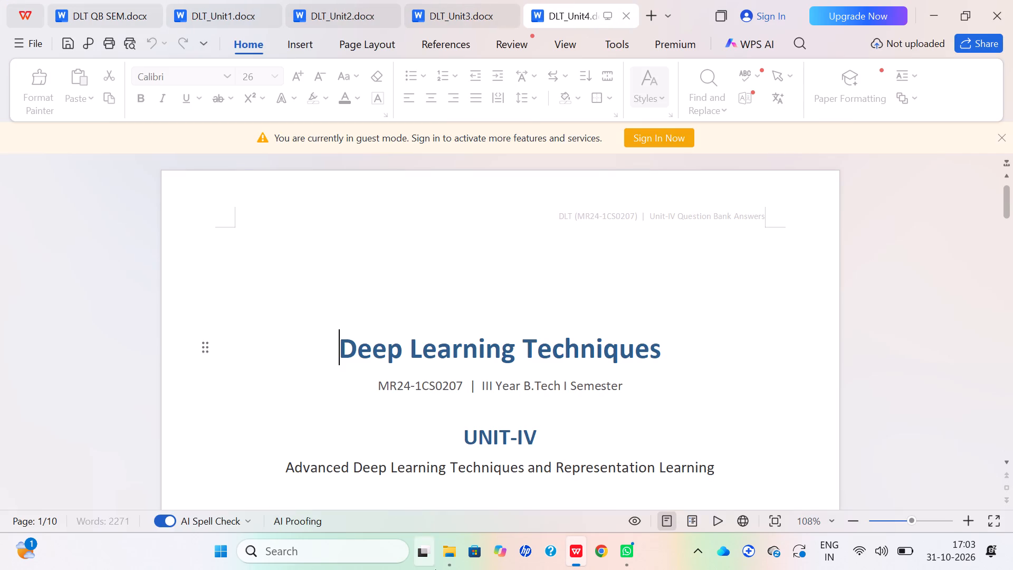
pyautogui.click(445, 563)
pyautogui.click(331, 424)
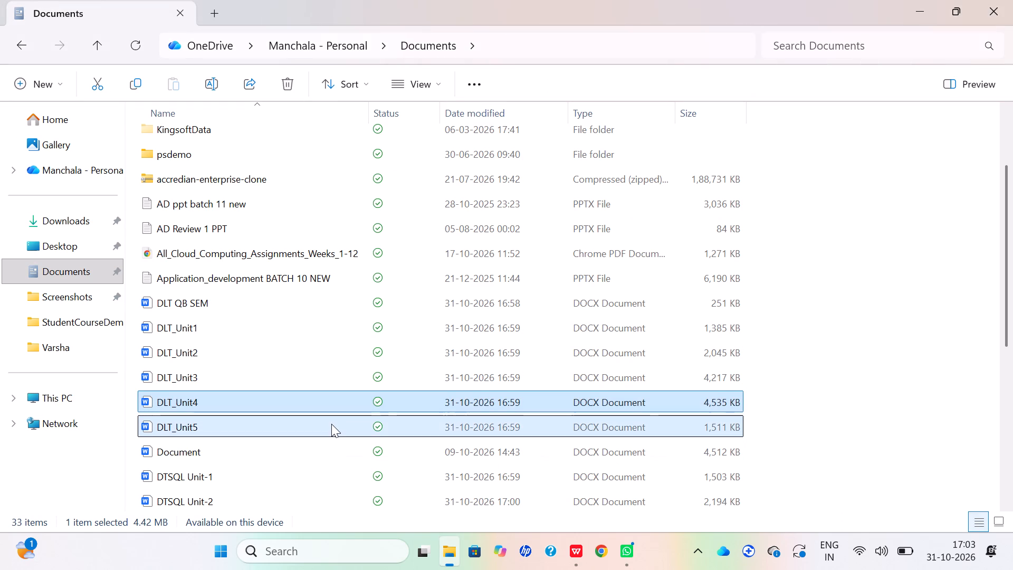
pyautogui.rightClick(331, 424)
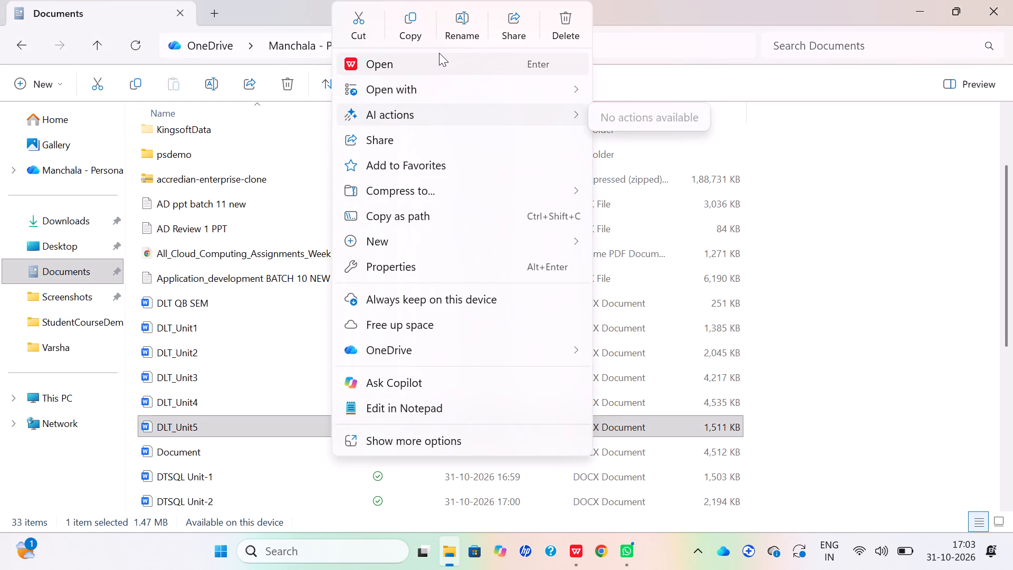
pyautogui.click(439, 53)
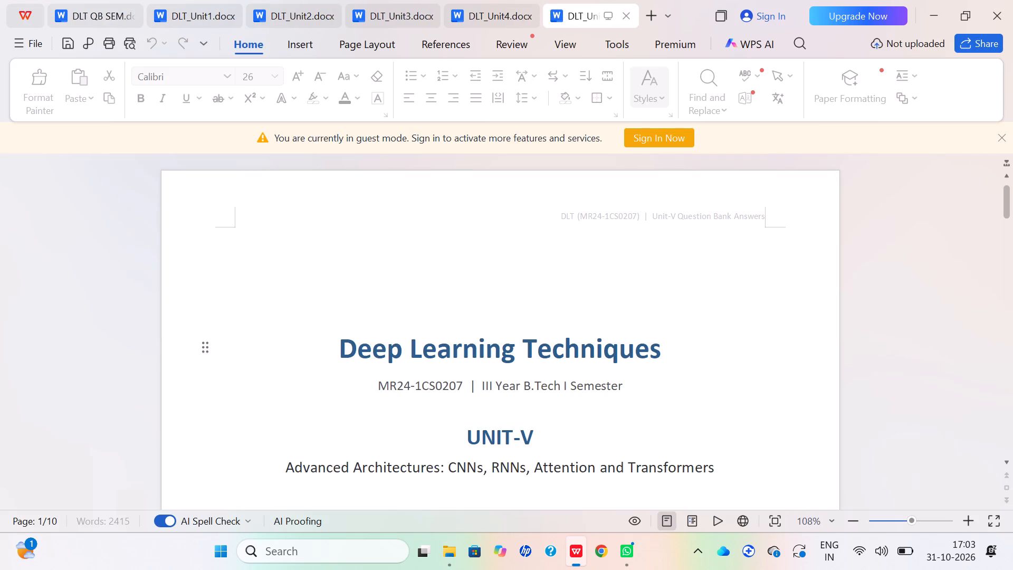
# Dismiss the guest-mode sign-in notice in each of the open documents DLT_Unit1 through DLT_Unit5.
pyautogui.click(1004, 135)
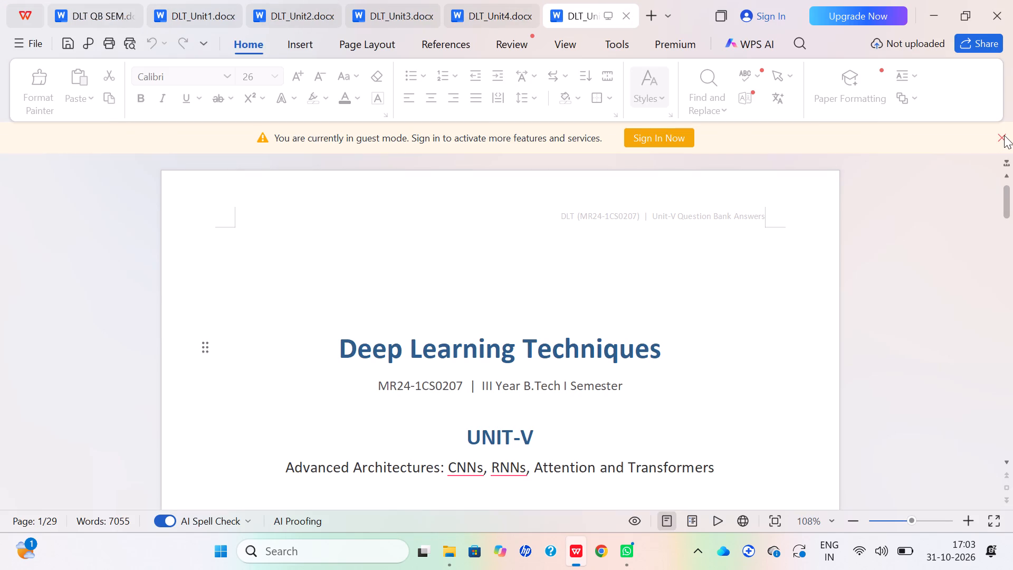
pyautogui.click(118, 0)
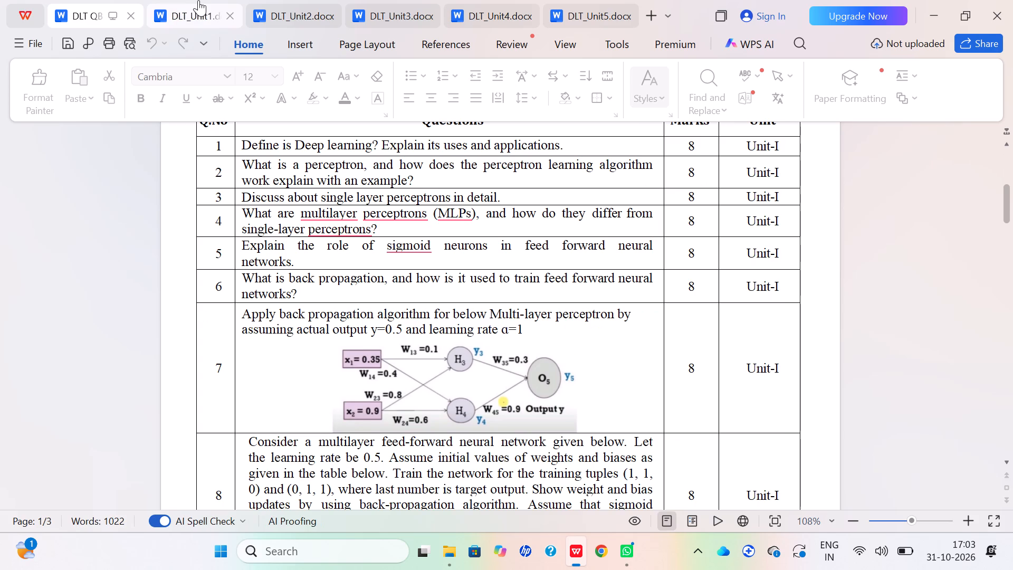
pyautogui.click(204, 0)
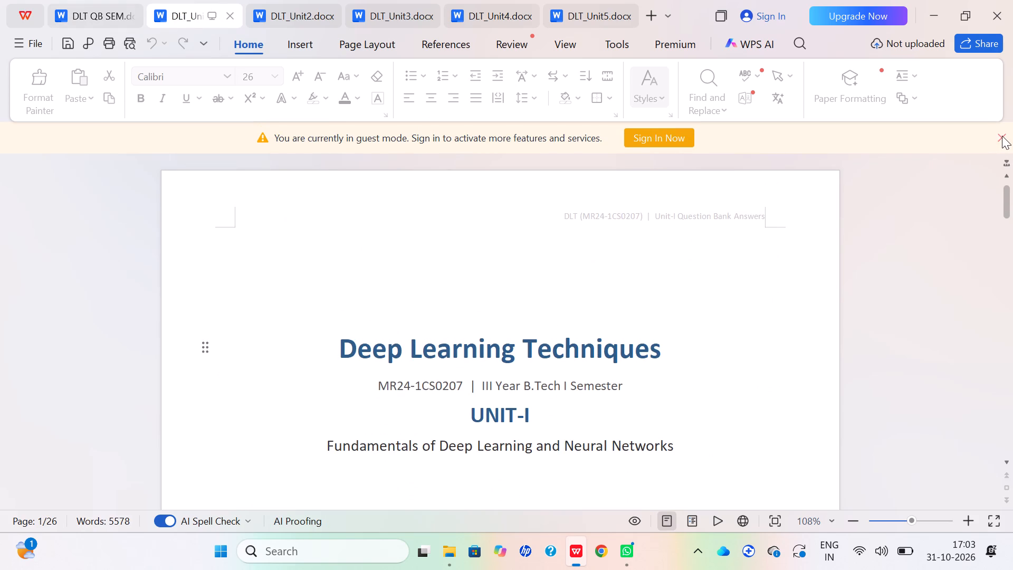
pyautogui.click(1002, 136)
pyautogui.hscroll(-4, 607, 280)
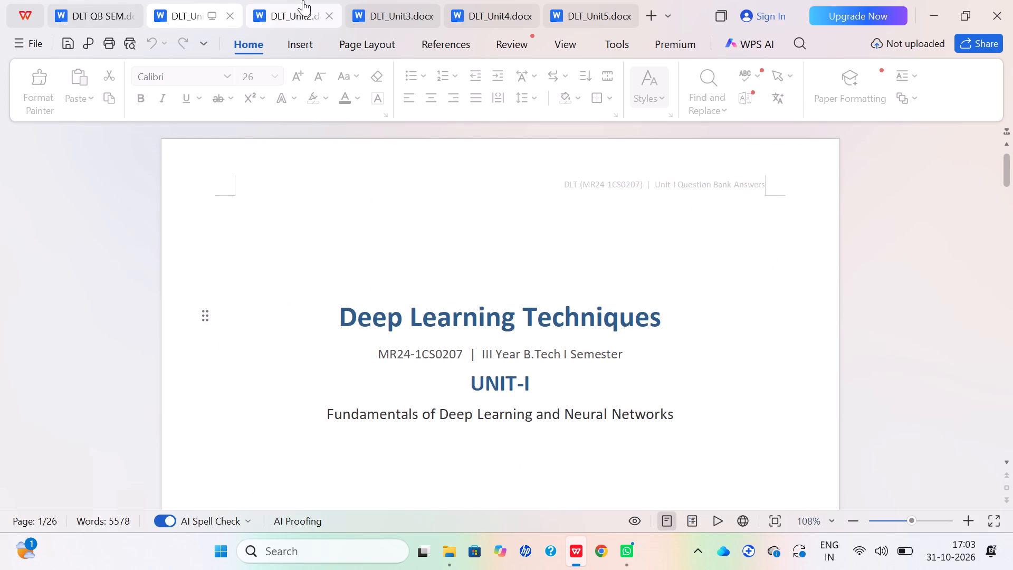
pyautogui.click(303, 0)
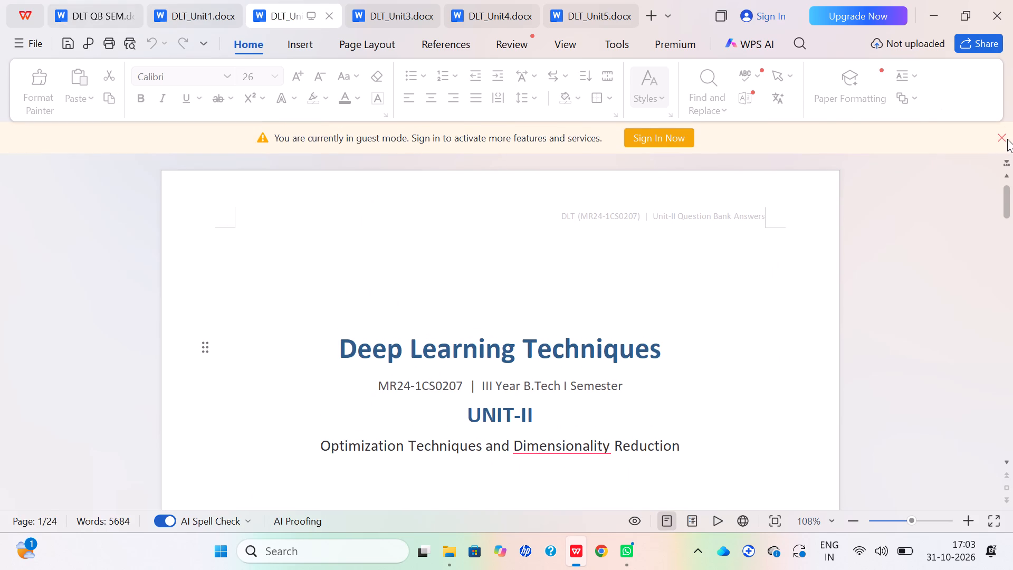
pyautogui.click(1007, 139)
pyautogui.click(395, 0)
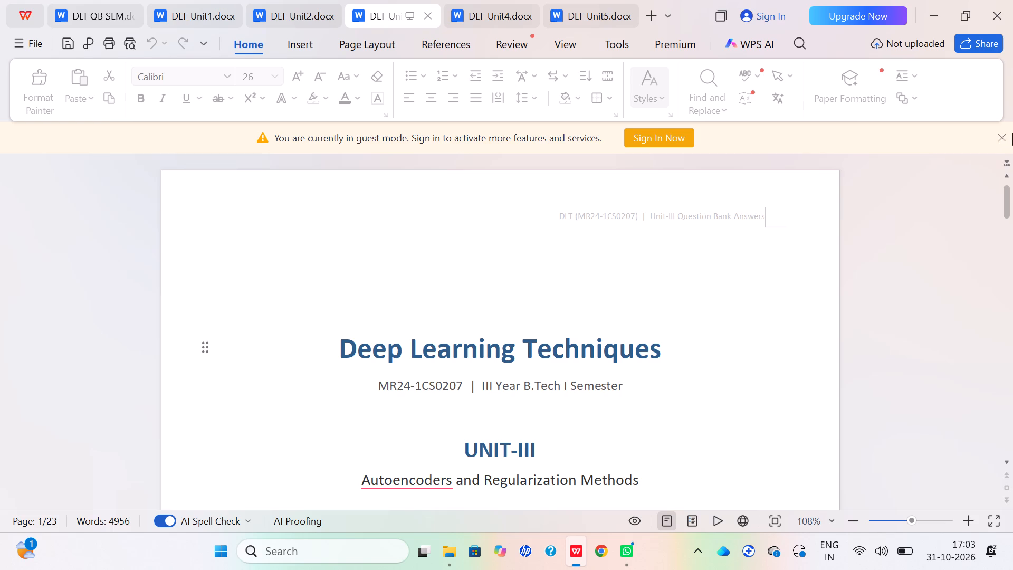
pyautogui.click(1002, 136)
pyautogui.click(494, 0)
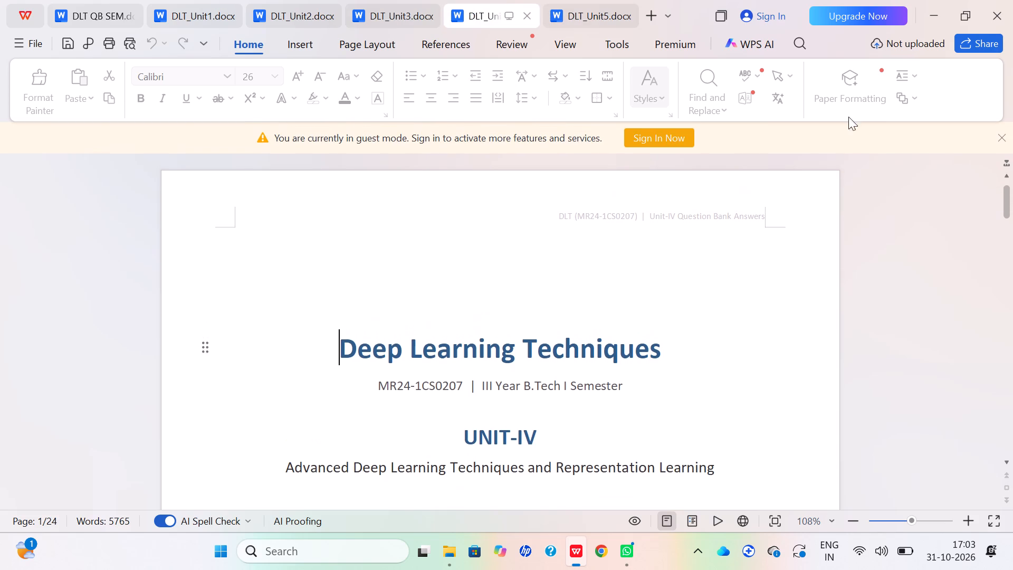
pyautogui.click(1001, 134)
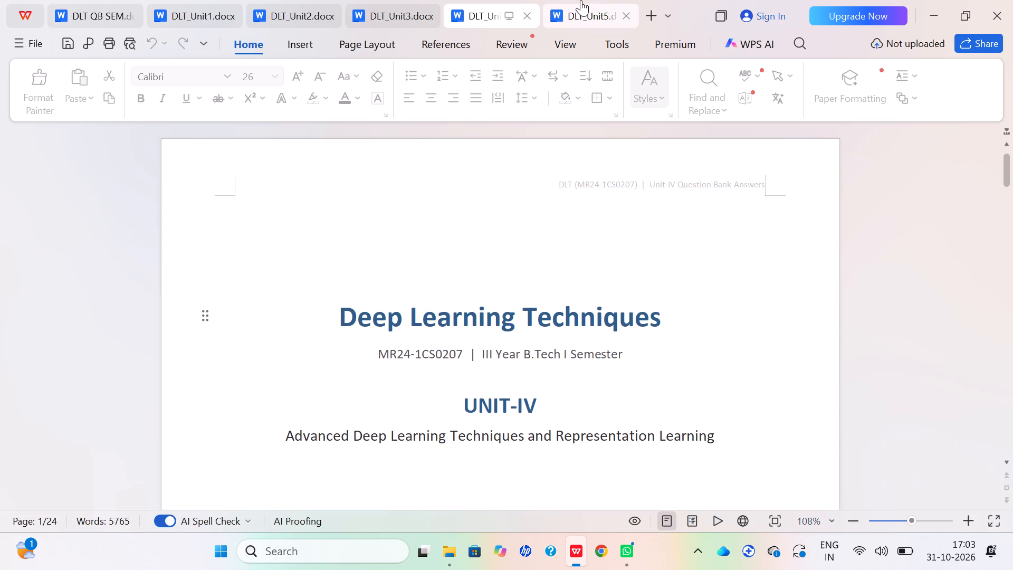
pyautogui.click(581, 0)
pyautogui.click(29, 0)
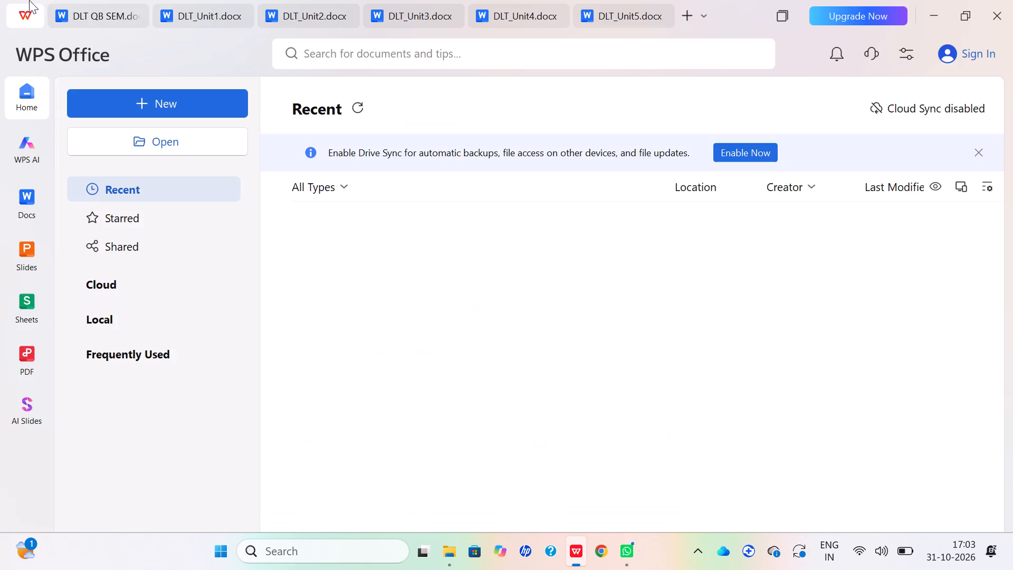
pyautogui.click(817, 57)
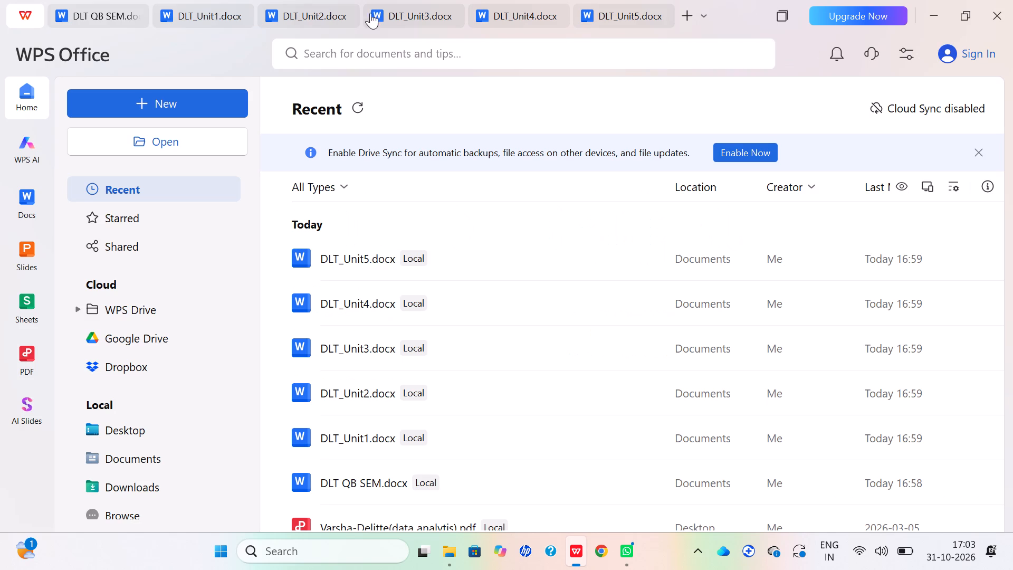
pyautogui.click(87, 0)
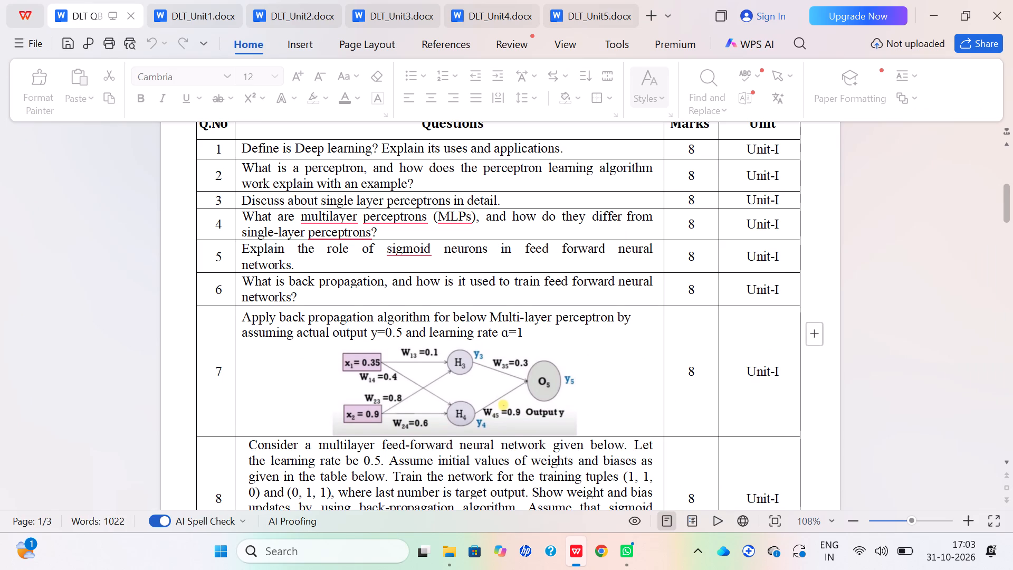
# Look through the rest of the Documents folder in File Explorer and close its window.
pyautogui.click(457, 546)
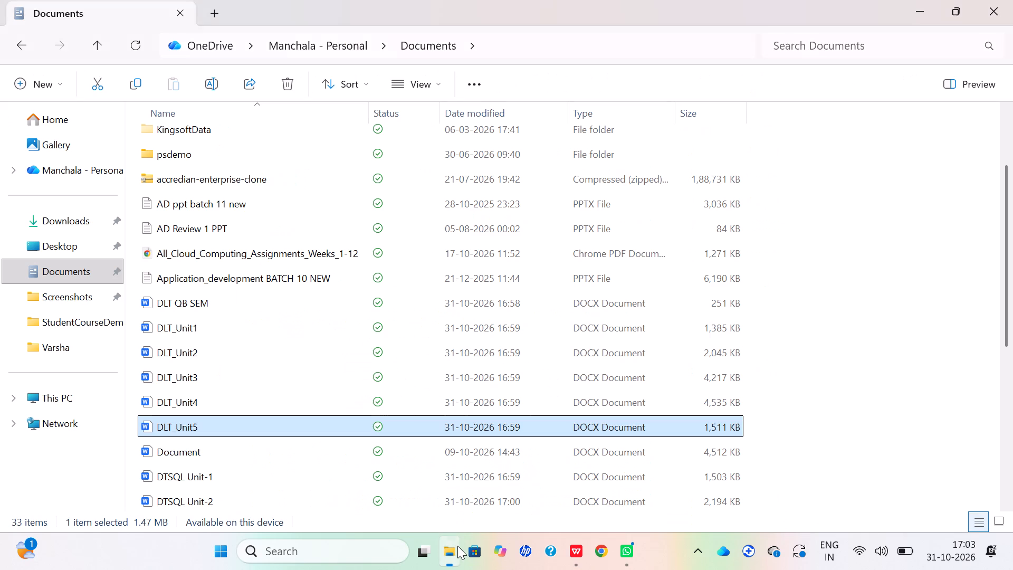
pyautogui.scroll(-3, 495, 421)
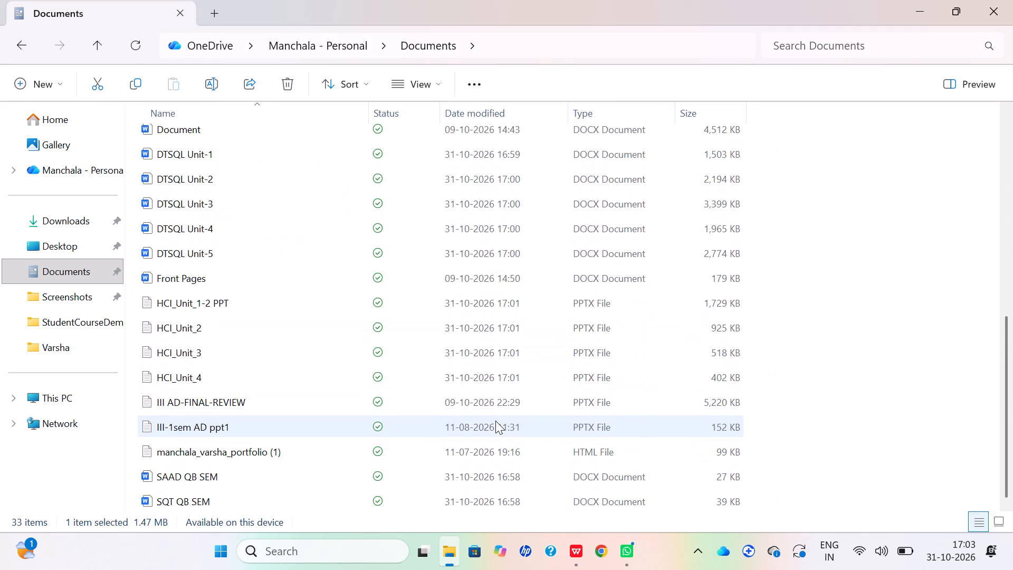
pyautogui.scroll(-3, 495, 421)
pyautogui.click(1012, 0)
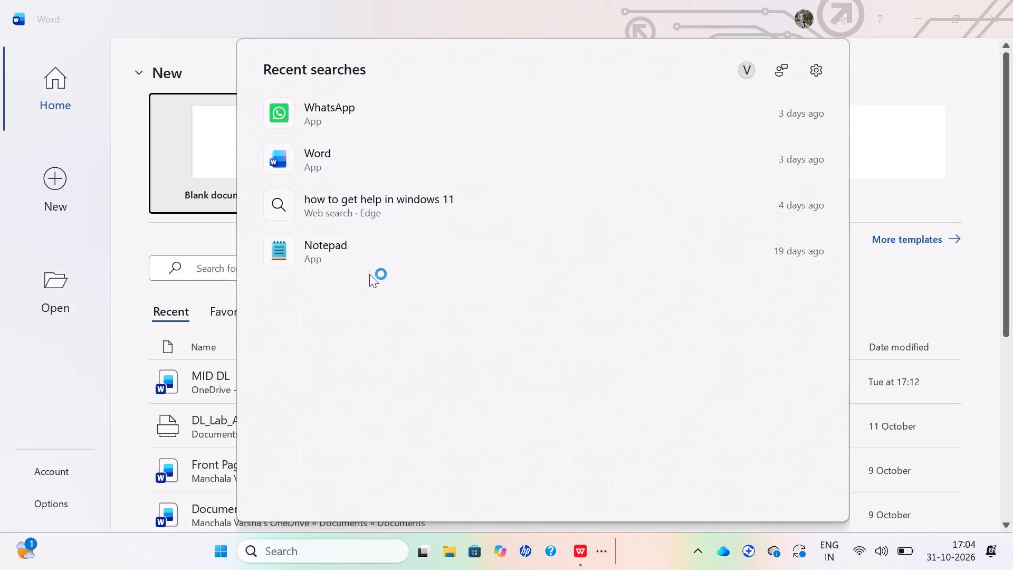
# Create a new blank document in Word.
pyautogui.click(175, 137)
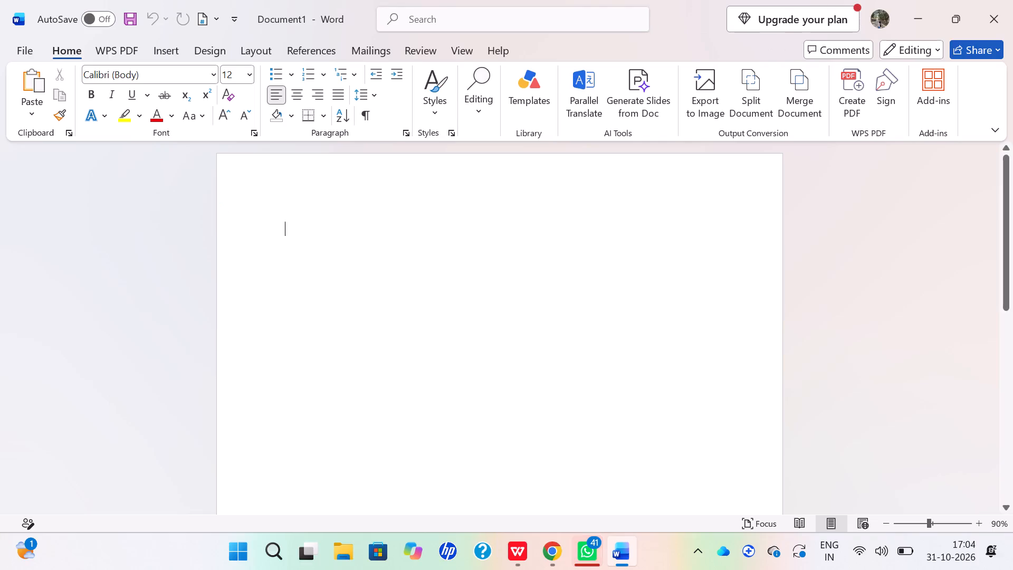
# Turn on AutoSave for the blank document, storing it in OneDrive - Personal under the name DL ALL UNITS FOR SEM.
pyautogui.click(93, 21)
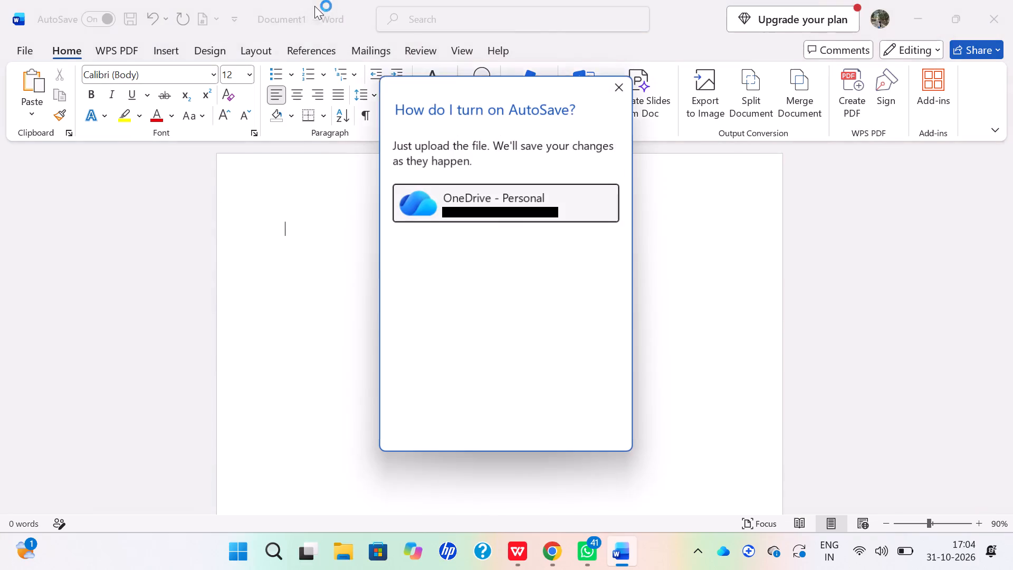
pyautogui.click(461, 195)
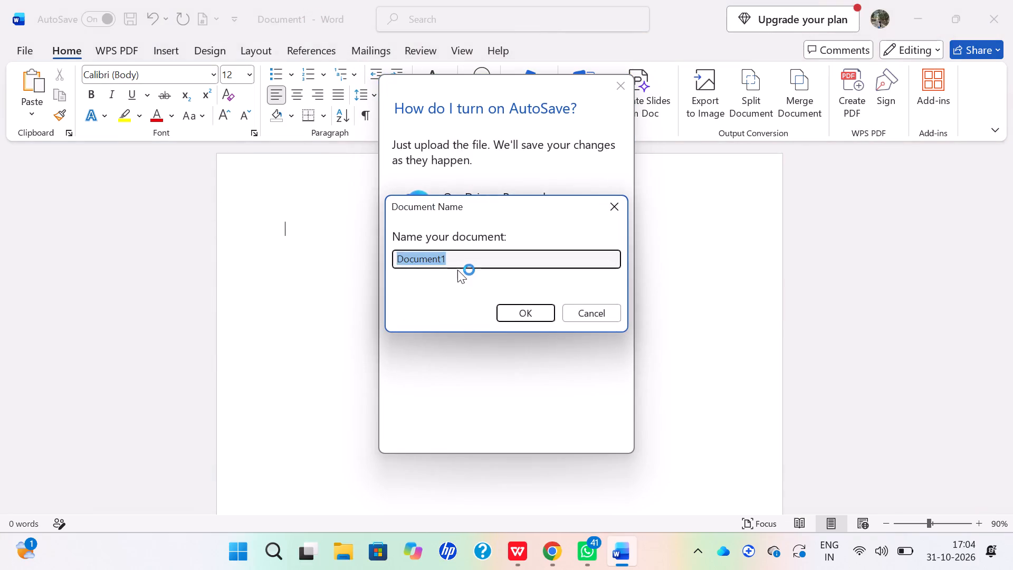
pyautogui.press('BackSpace')
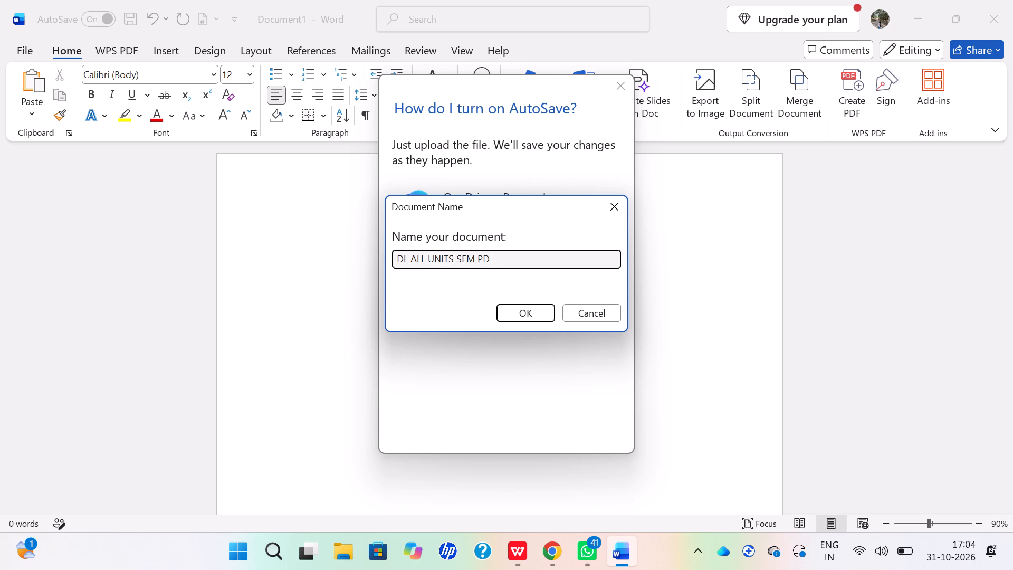
pyautogui.press('BackSpace')
pyautogui.press('BackSpace')
pyautogui.press('BackSpace')
pyautogui.press('BackSpace')
pyautogui.press('BackSpace')
pyautogui.press('BackSpace')
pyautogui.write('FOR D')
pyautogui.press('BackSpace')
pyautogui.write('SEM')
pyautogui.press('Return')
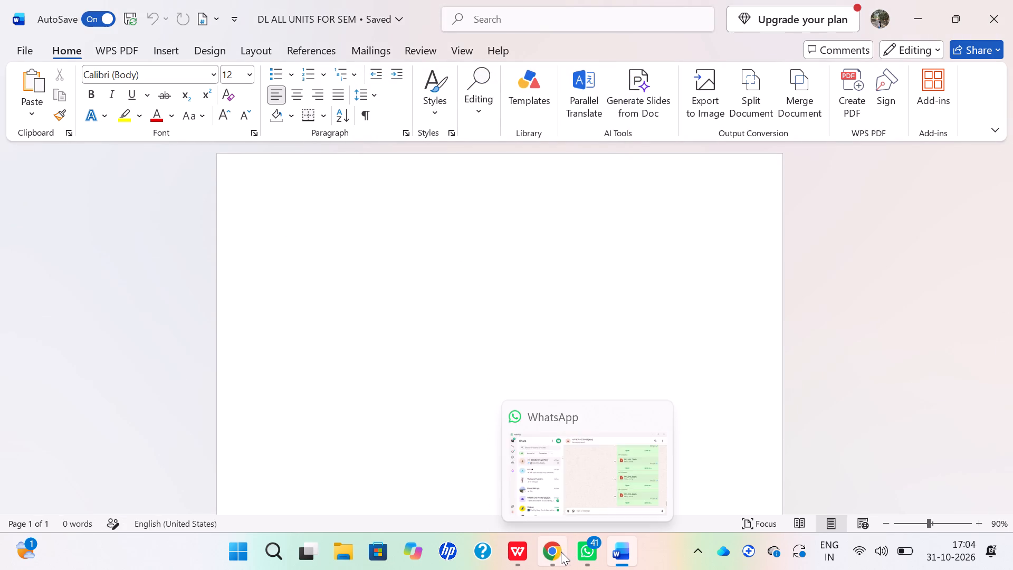
# Reorder the running apps on the taskbar so that Word sits between WPS Office and Chrome.
pyautogui.moveTo(623, 555); pyautogui.dragTo(557, 564)
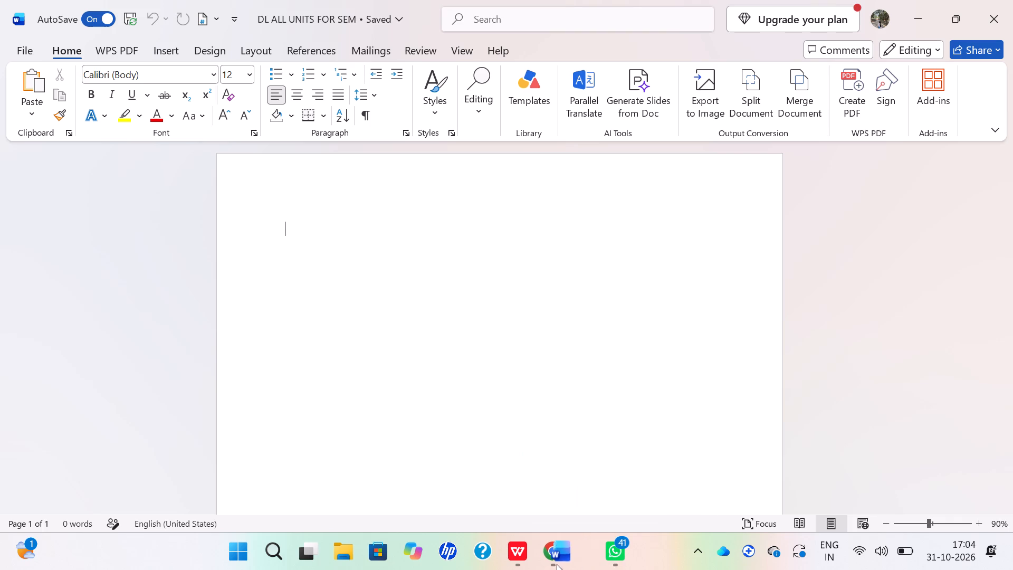
pyautogui.moveTo(557, 564); pyautogui.dragTo(540, 564)
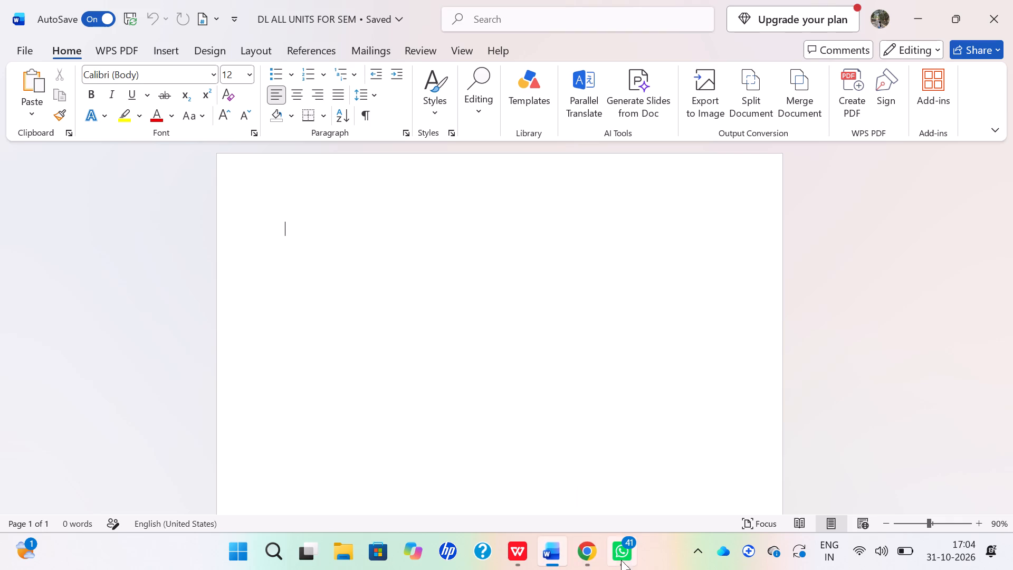
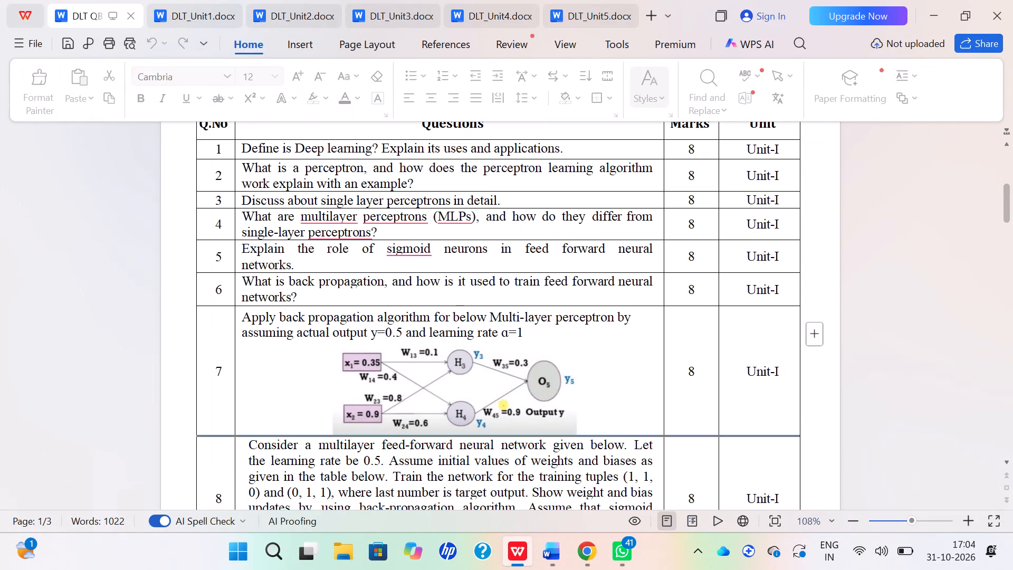
# Look over the Unit-I questions in the DLT question bank and the recent files on File Explorer's Home page.
pyautogui.scroll(-2, 614, 442)
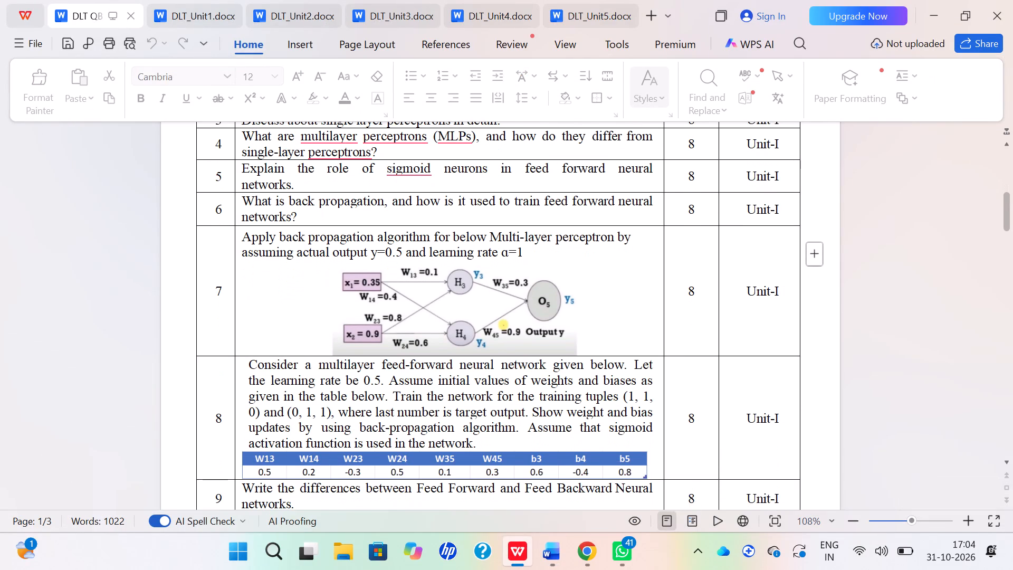
pyautogui.scroll(1, 614, 442)
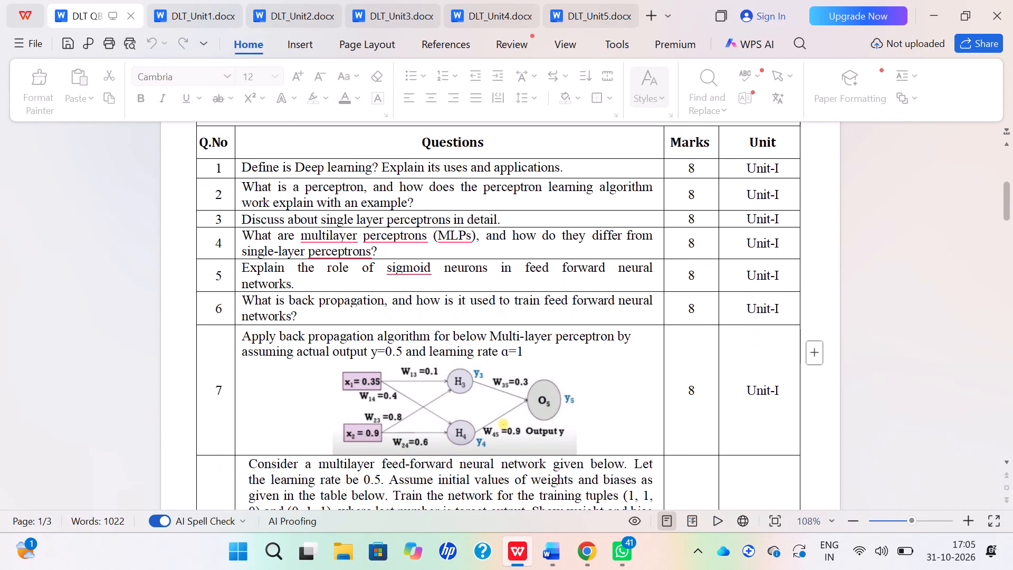
pyautogui.scroll(-1, 614, 442)
pyautogui.scroll(1, 614, 442)
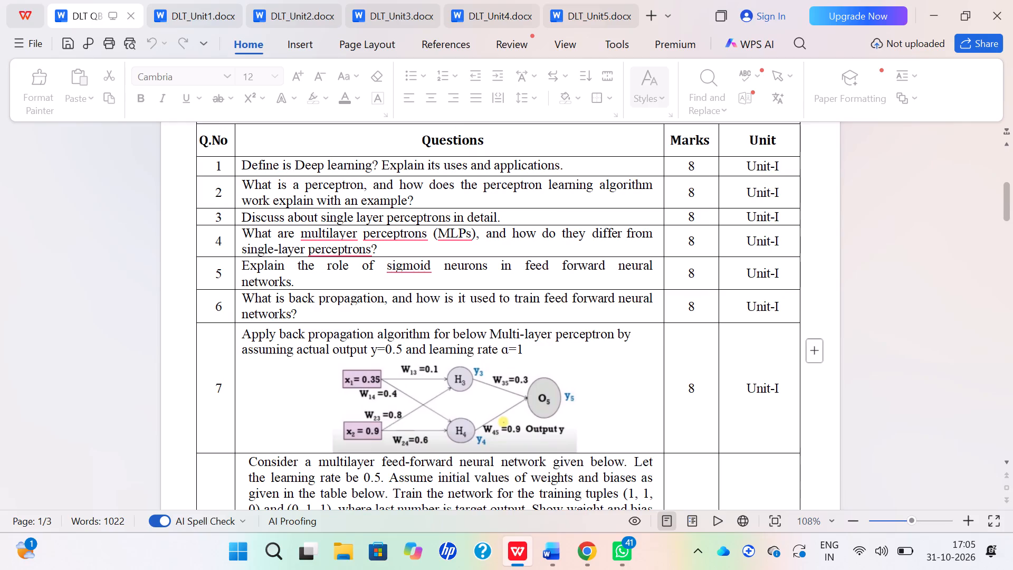
pyautogui.click(344, 548)
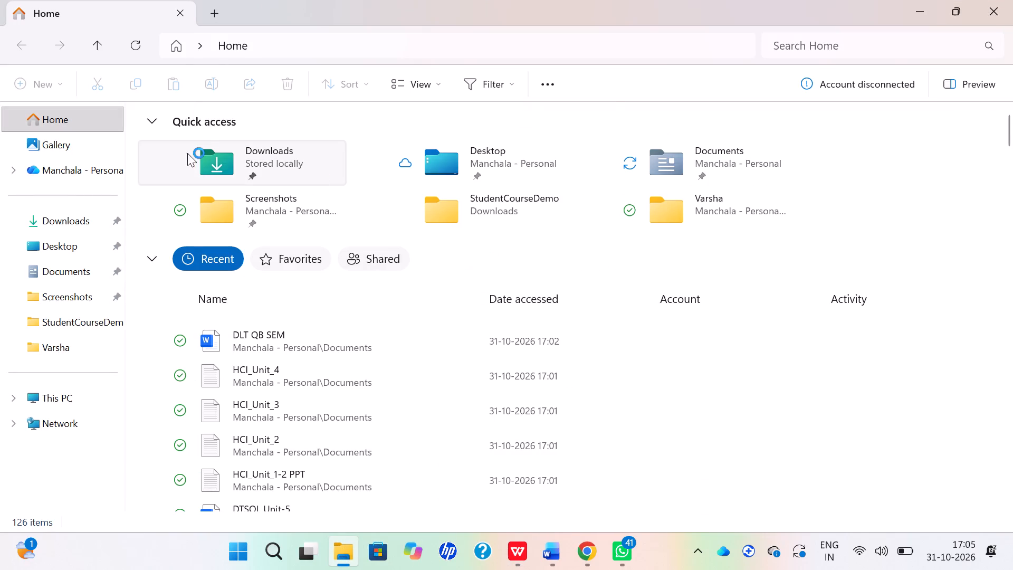
pyautogui.scroll(-1, 311, 250)
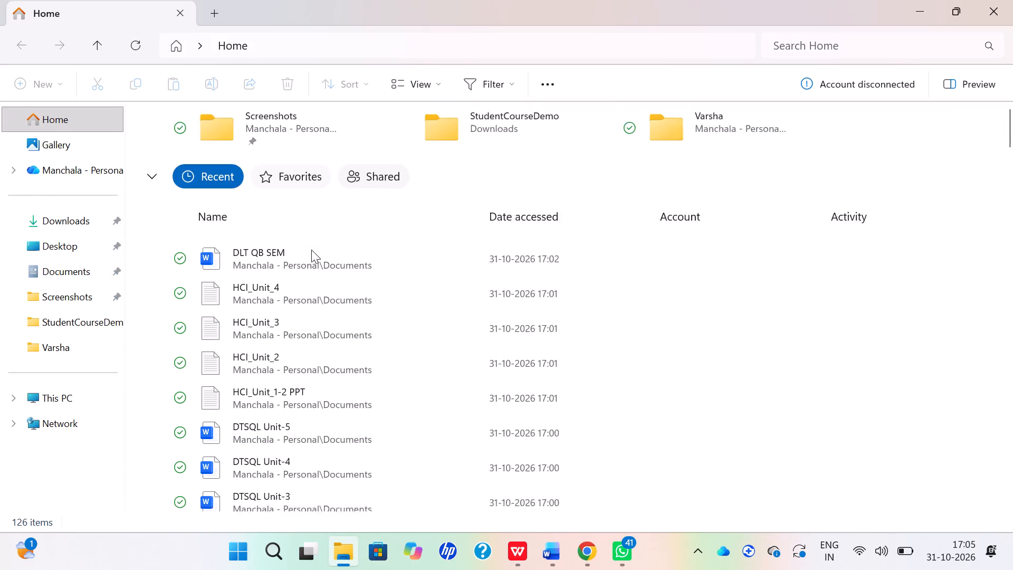
pyautogui.scroll(-1, 311, 250)
pyautogui.scroll(4, 311, 250)
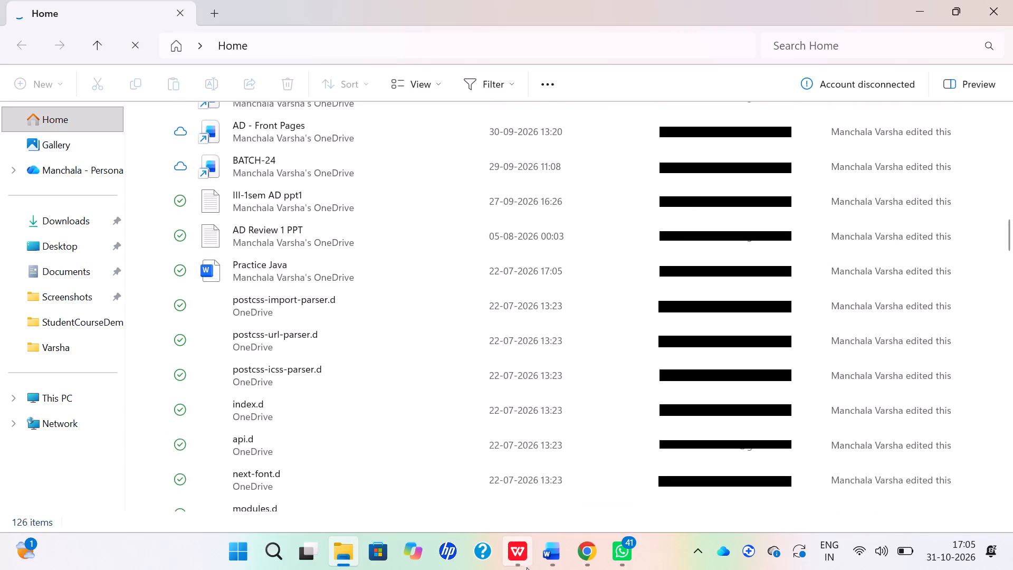
# Return from File Explorer to WPS Office, and bring up the blank DL ALL UNITS FOR SEM document in Word.
pyautogui.click(514, 557)
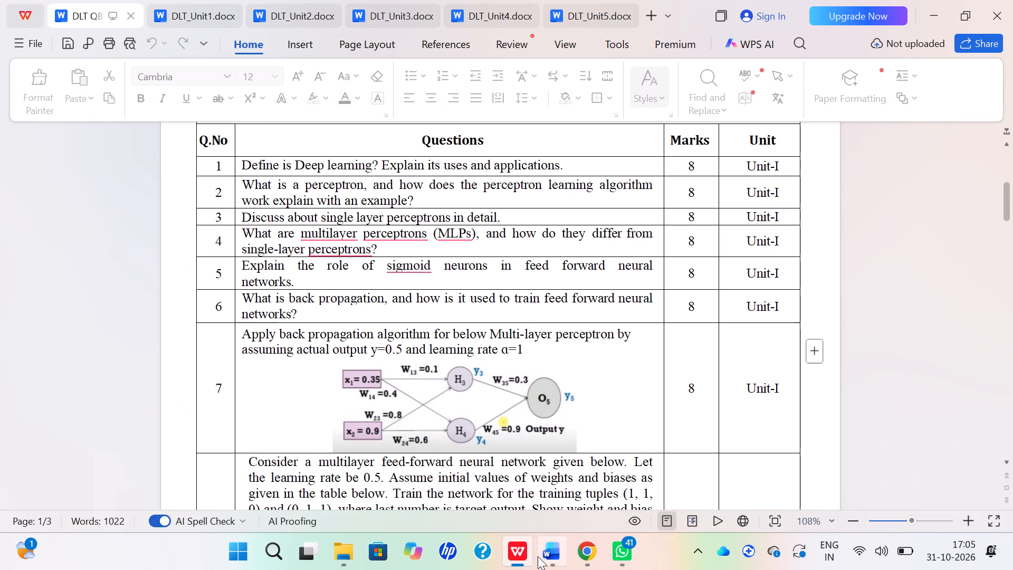
pyautogui.click(538, 556)
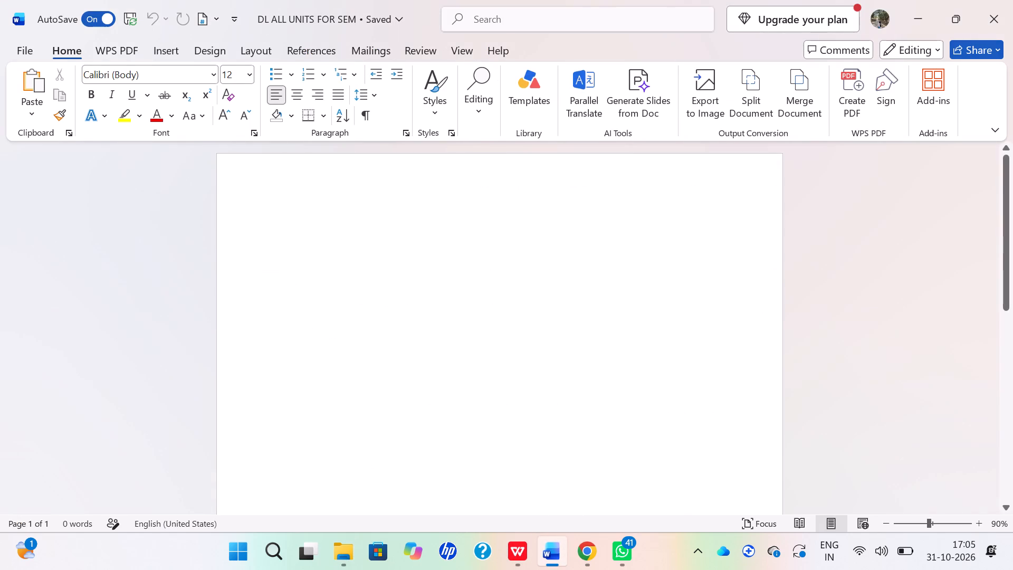
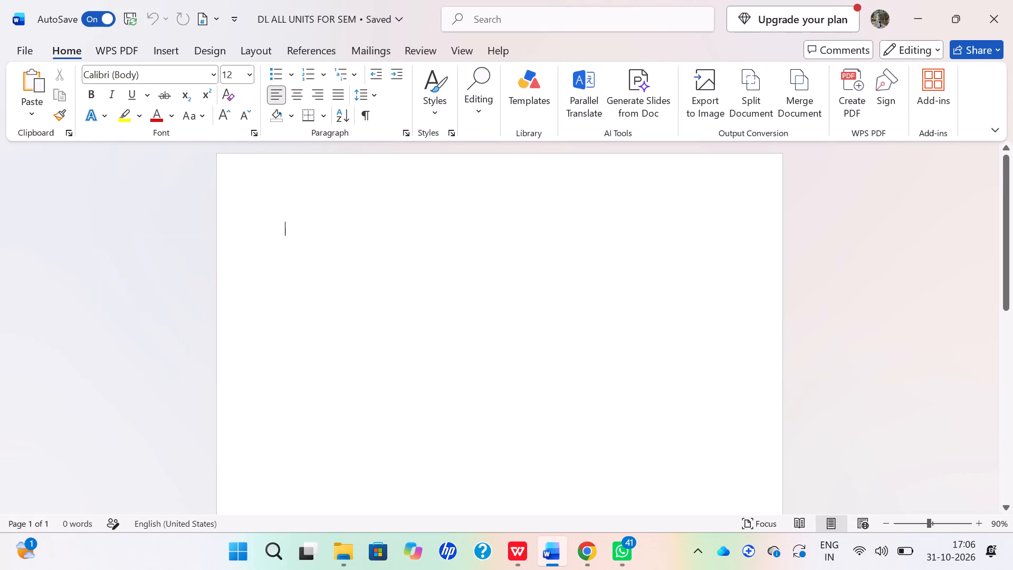
# Enter the heading UNIT 1 in the blank document, with a line reading 1. beneath it and a new empty line.
pyautogui.write('UNIT')
pyautogui.press('space')
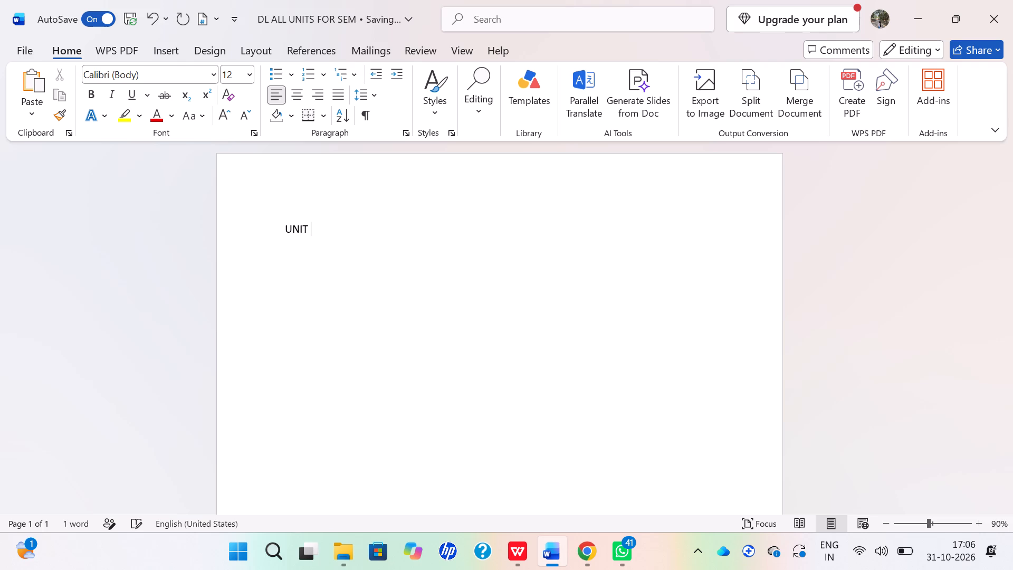
pyautogui.press('1')
pyautogui.press('Return')
pyautogui.write('1.')
pyautogui.press('Return')
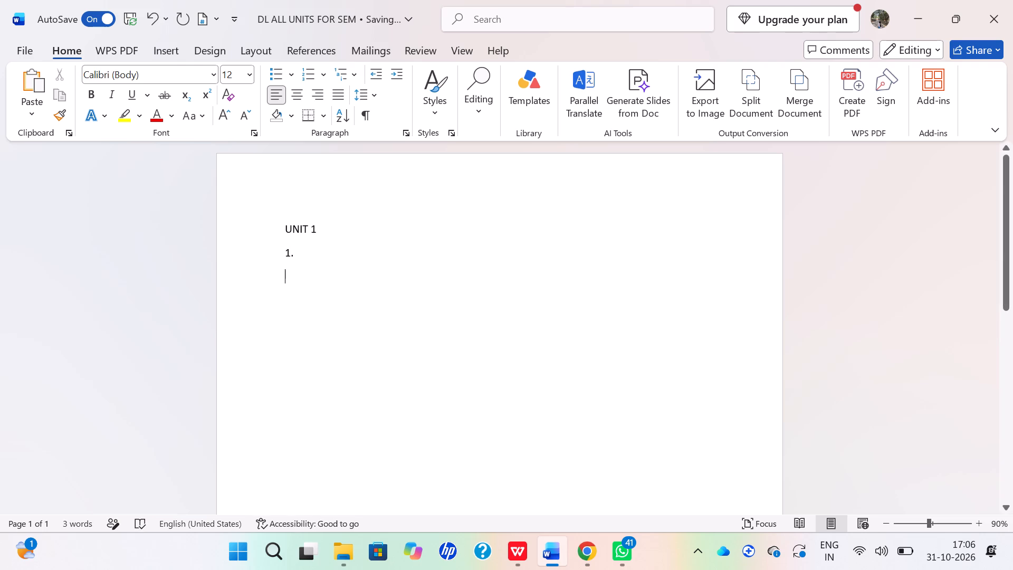
# Make the UNIT 1 heading bold and set its font size to 26.
pyautogui.moveTo(332, 228); pyautogui.dragTo(276, 237)
pyautogui.click(289, 216)
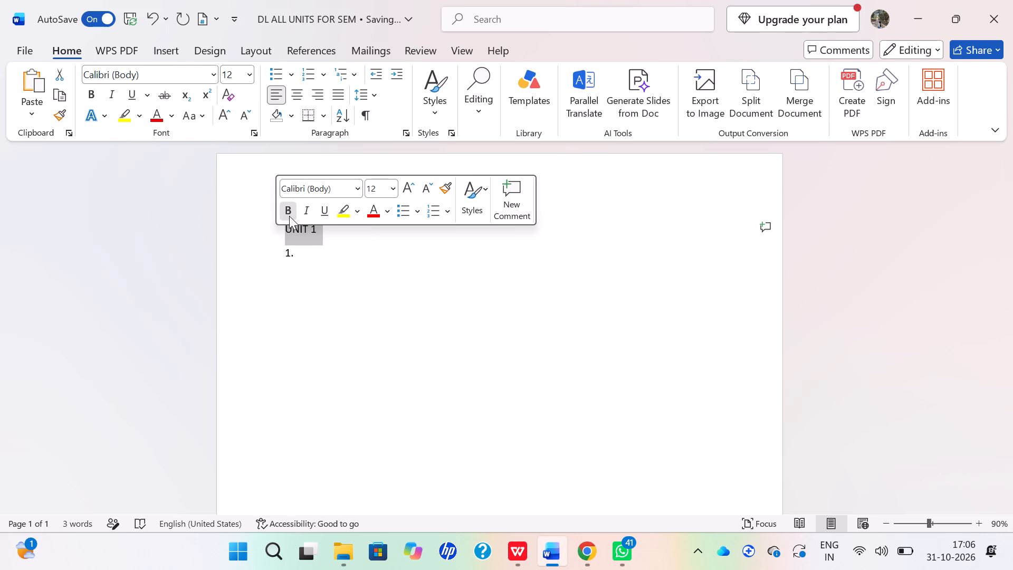
pyautogui.moveTo(394, 191); pyautogui.dragTo(383, 396)
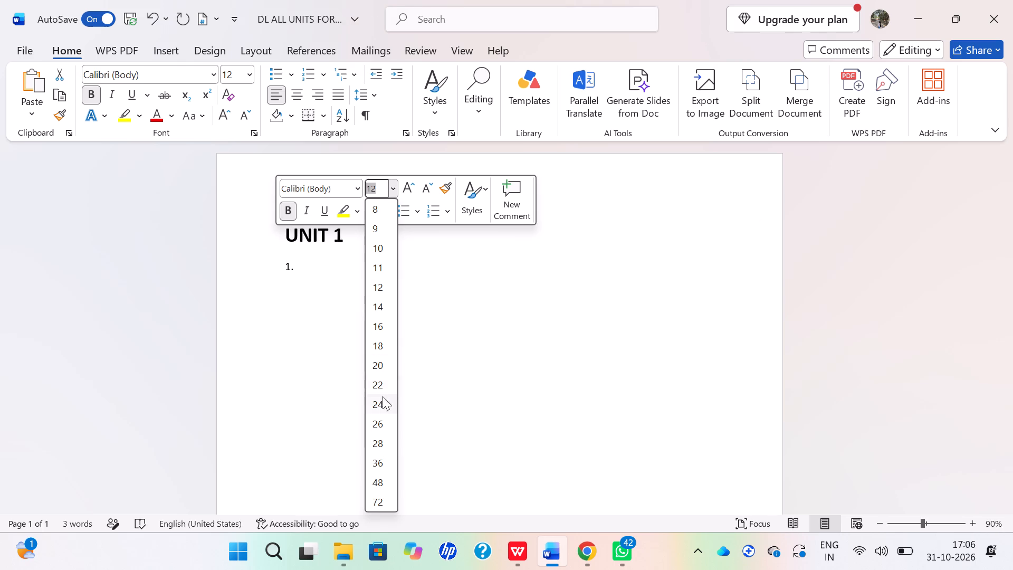
pyautogui.moveTo(383, 396); pyautogui.dragTo(381, 417)
pyautogui.click(381, 417)
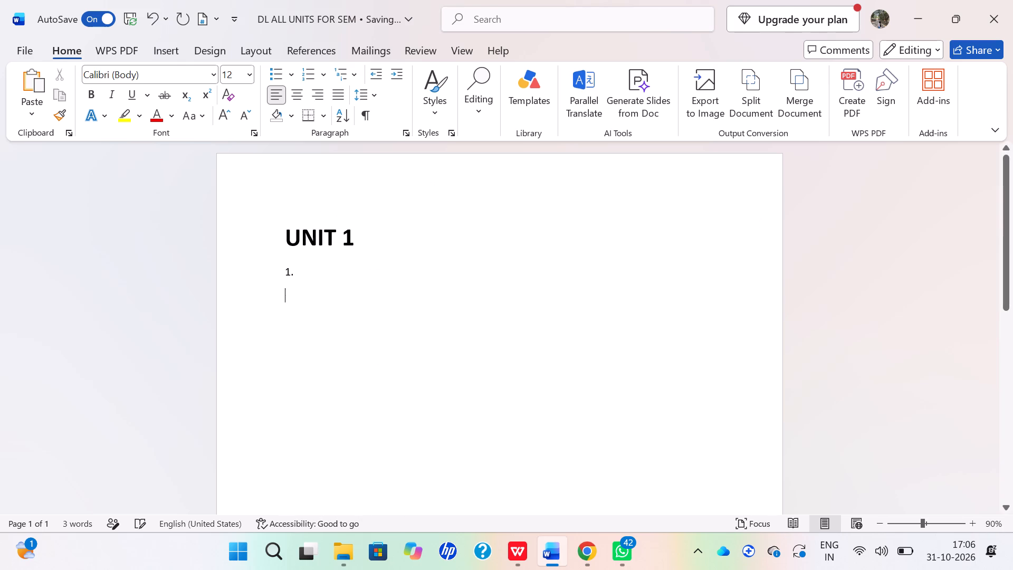
# Make the 1. beneath the heading bold and increase its font size slightly.
pyautogui.moveTo(301, 280); pyautogui.dragTo(275, 281)
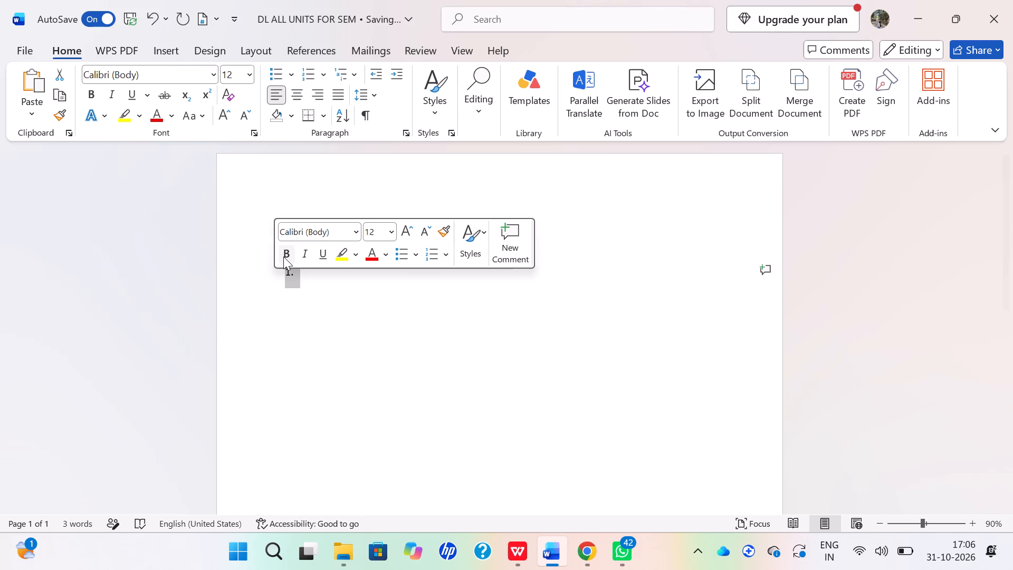
pyautogui.click(283, 256)
pyautogui.moveTo(395, 227); pyautogui.dragTo(381, 353)
pyautogui.click(381, 353)
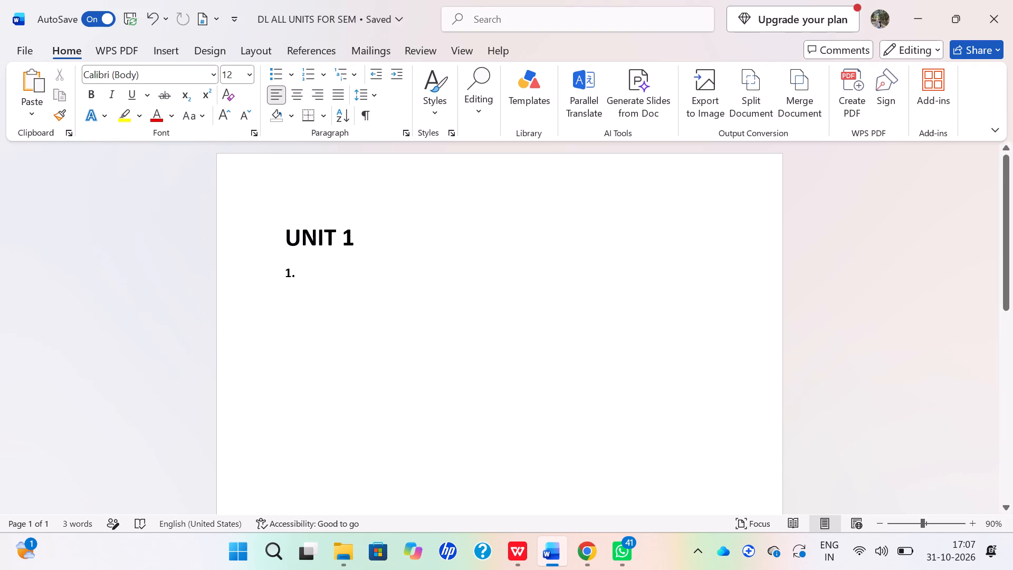
# Switch by way of the question bank in WPS Office to File Explorer, and view the Home page's quick access folders and latest files.
pyautogui.click(511, 550)
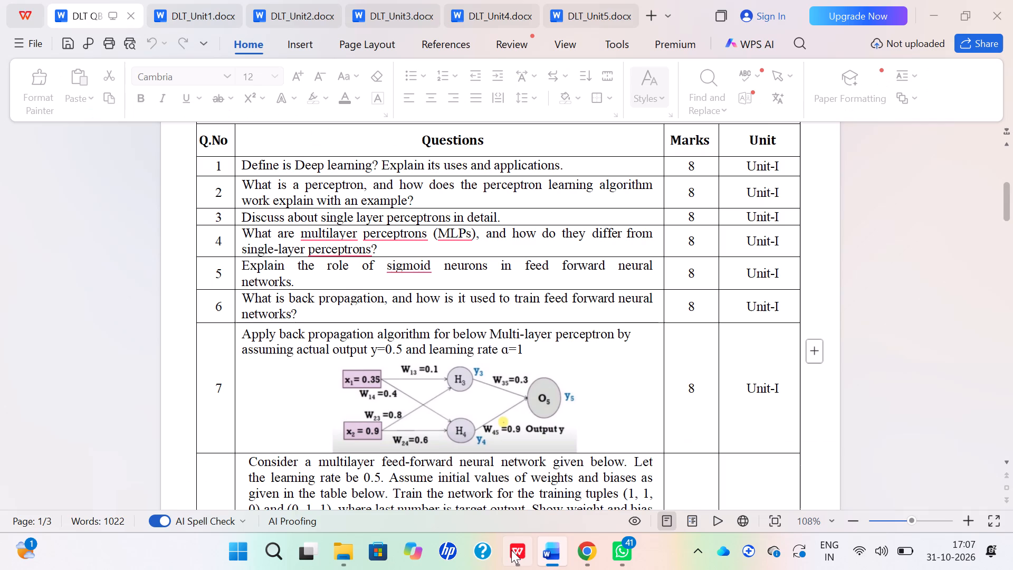
pyautogui.click(343, 544)
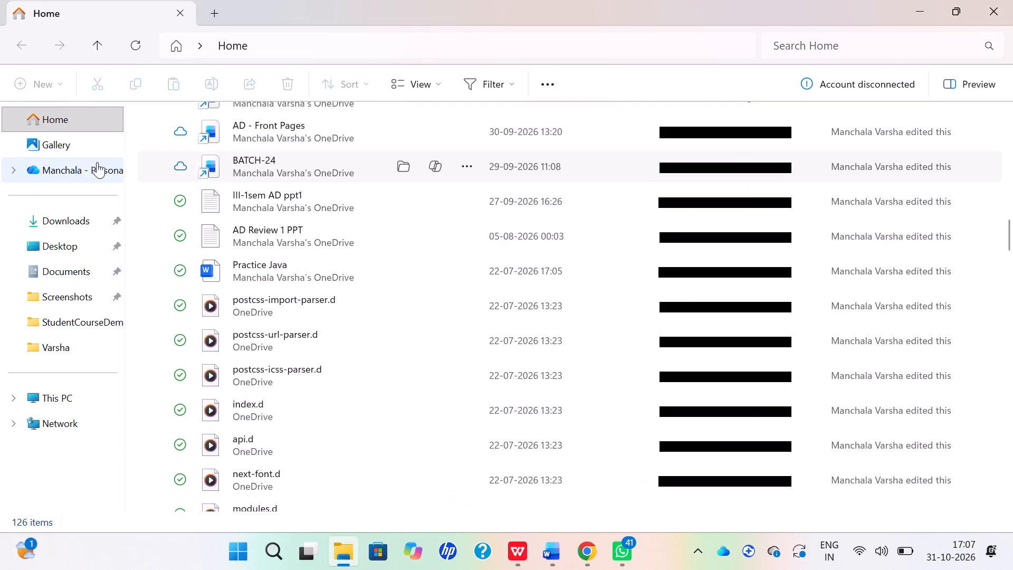
pyautogui.scroll(20, 281, 218)
pyautogui.scroll(1, 281, 218)
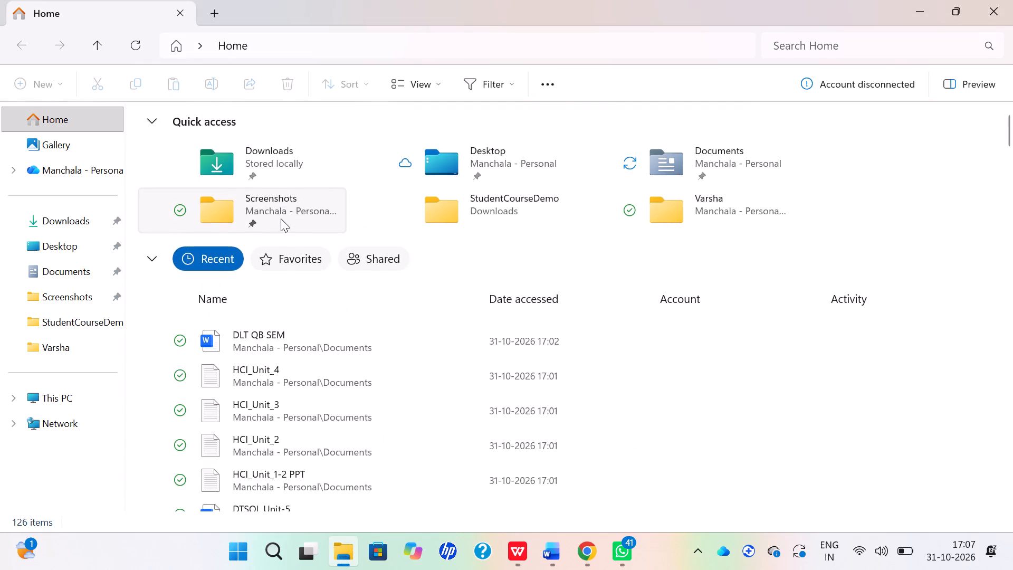
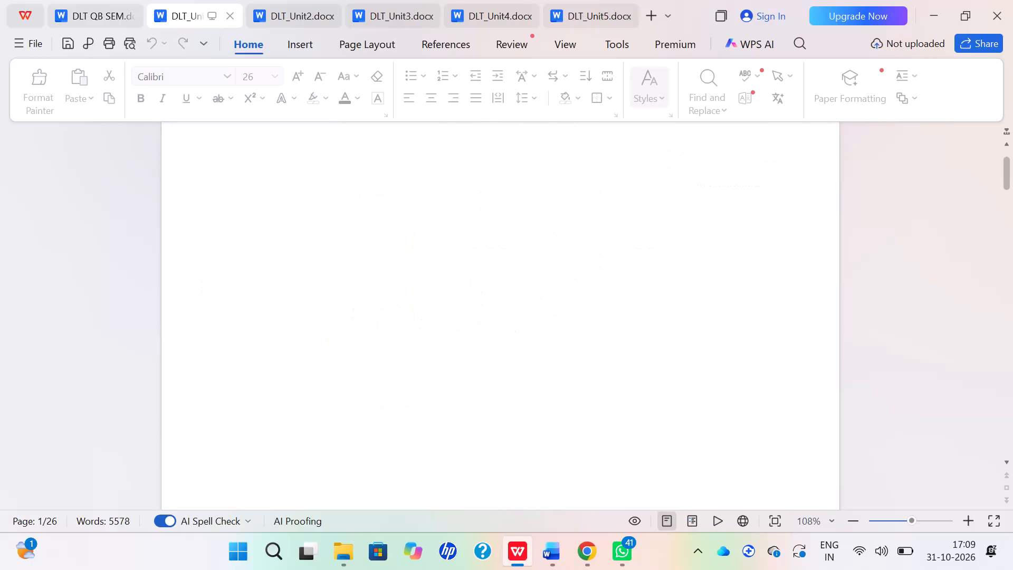
# Review the Unit-I question bank answers from the title page through Q1 on Deep Learning, down to the Machine Learning versus Deep Learning comparison table.
pyautogui.scroll(1, 476, 341)
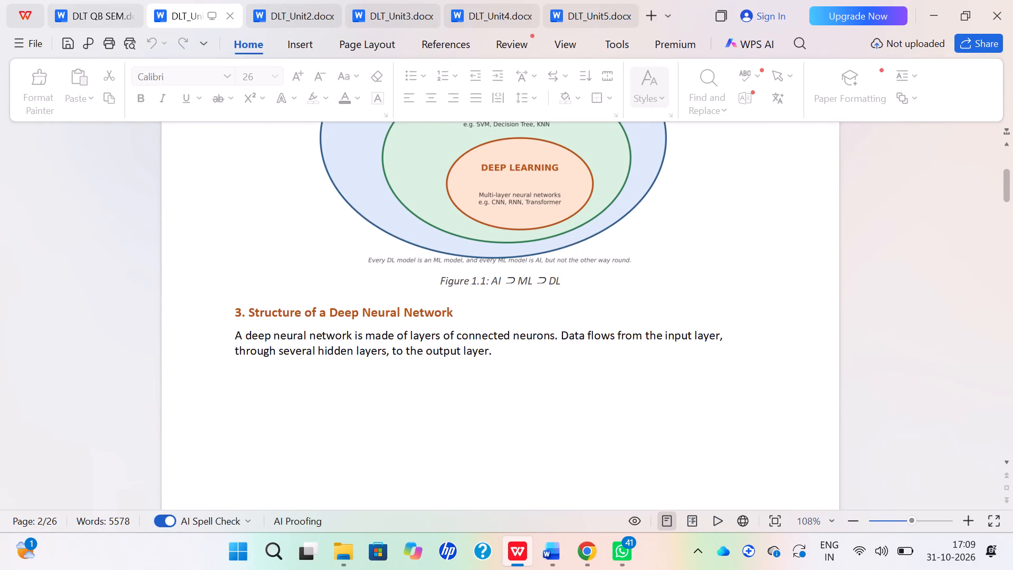
pyautogui.scroll(1, 476, 341)
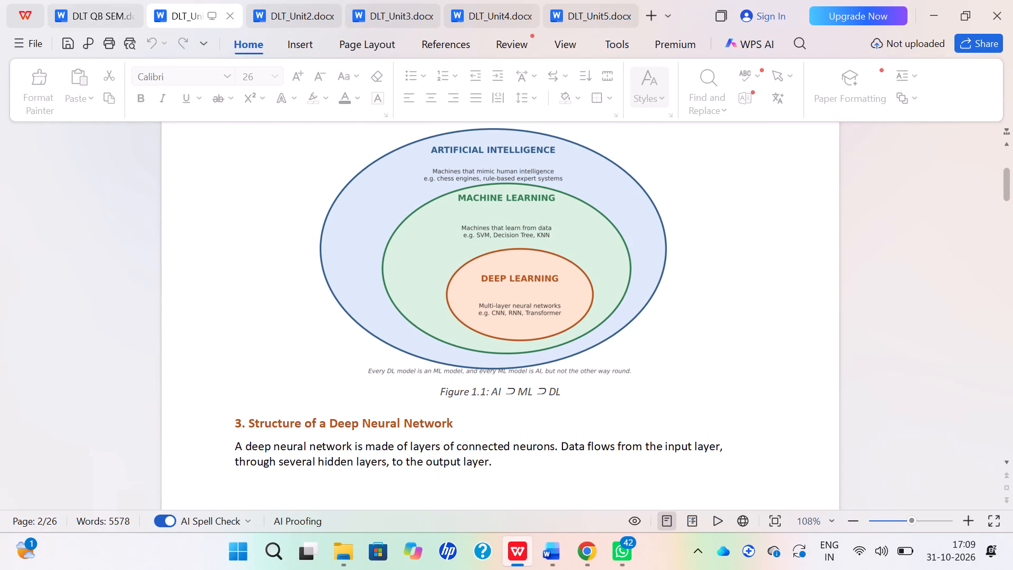
pyautogui.scroll(2, 476, 341)
pyautogui.scroll(-1, 476, 341)
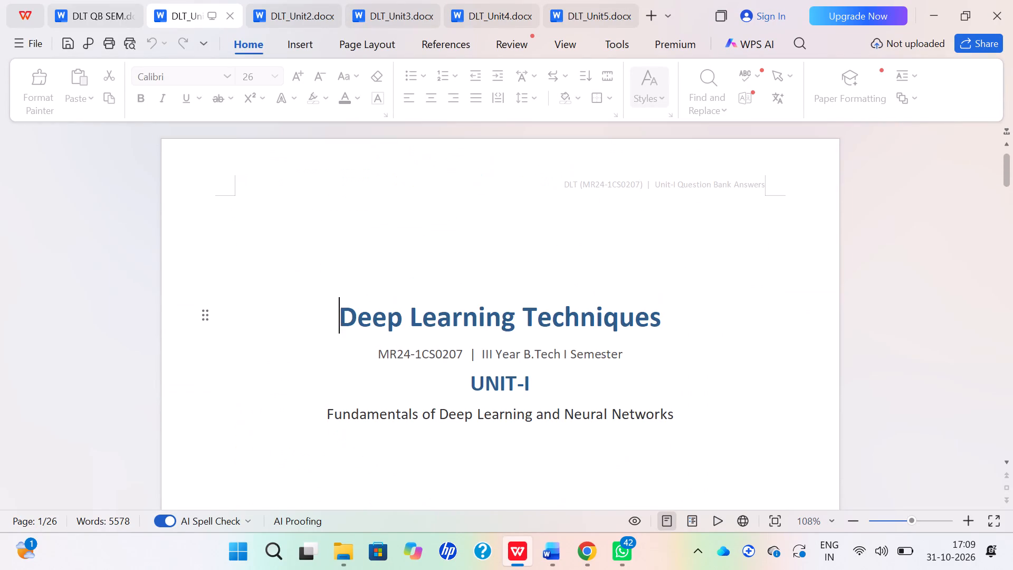
pyautogui.scroll(-3, 476, 341)
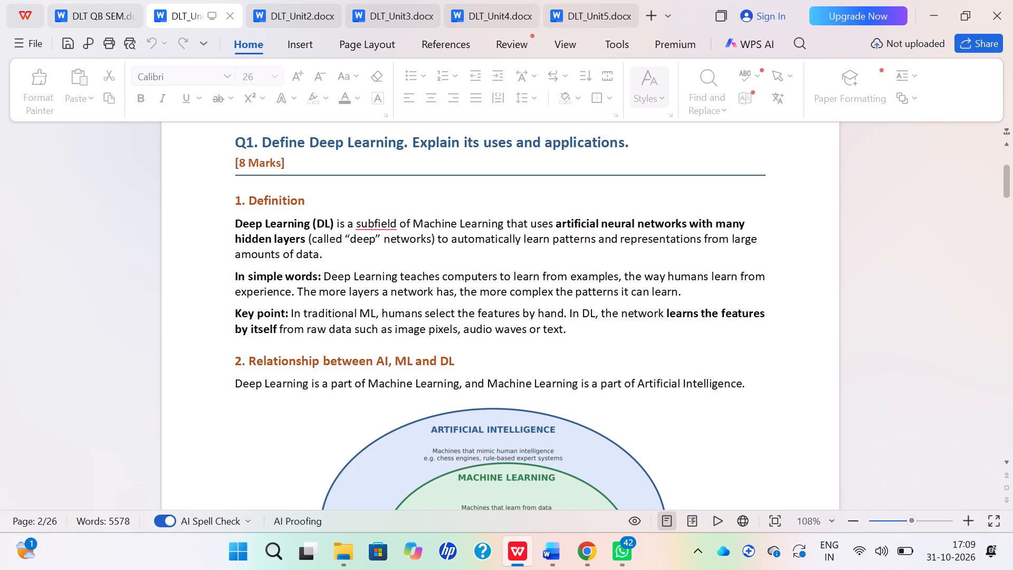
pyautogui.scroll(-3, 476, 341)
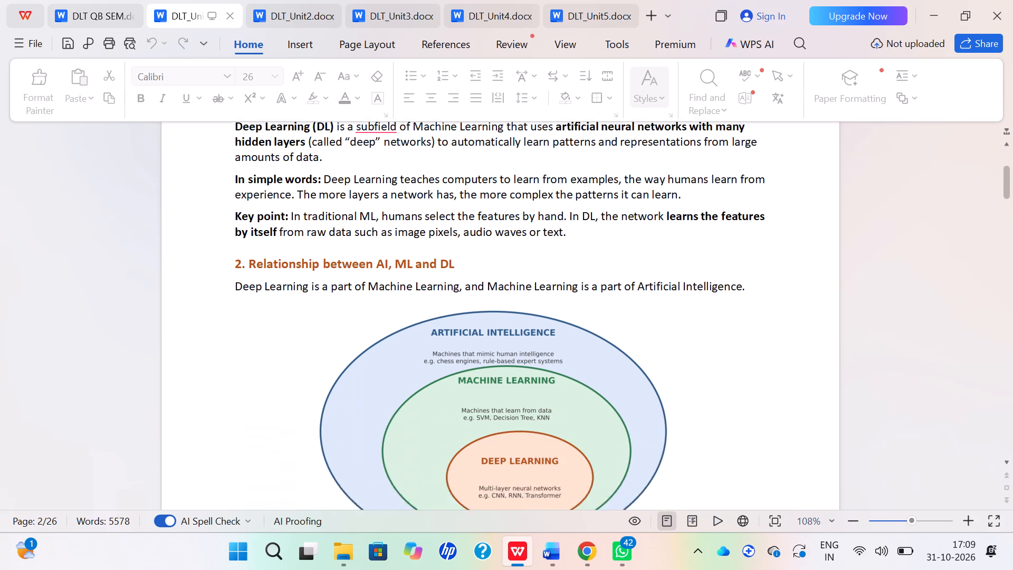
pyautogui.scroll(-5, 476, 341)
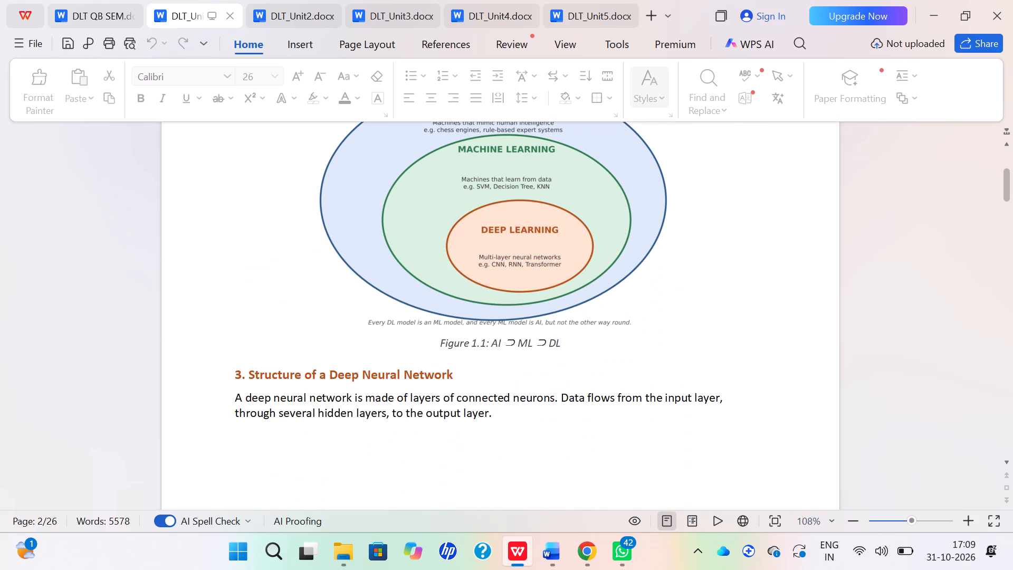
pyautogui.scroll(-6, 476, 341)
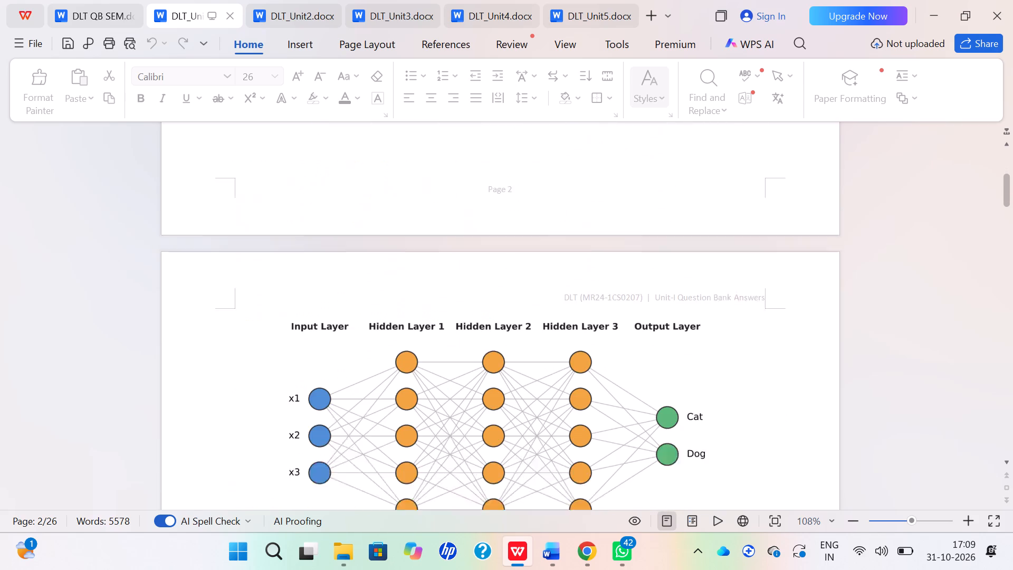
pyautogui.scroll(-1, 476, 341)
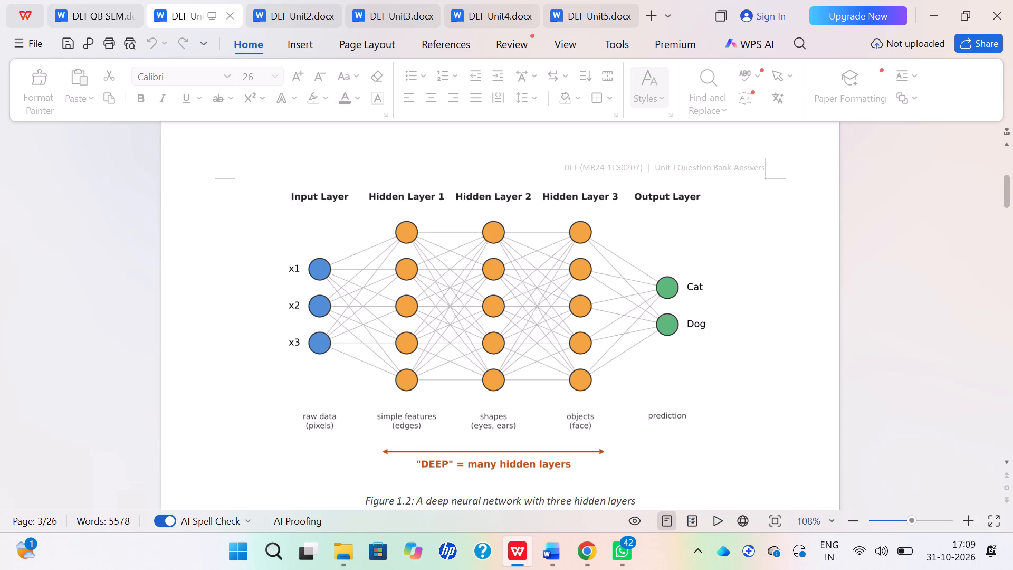
pyautogui.scroll(-2, 476, 341)
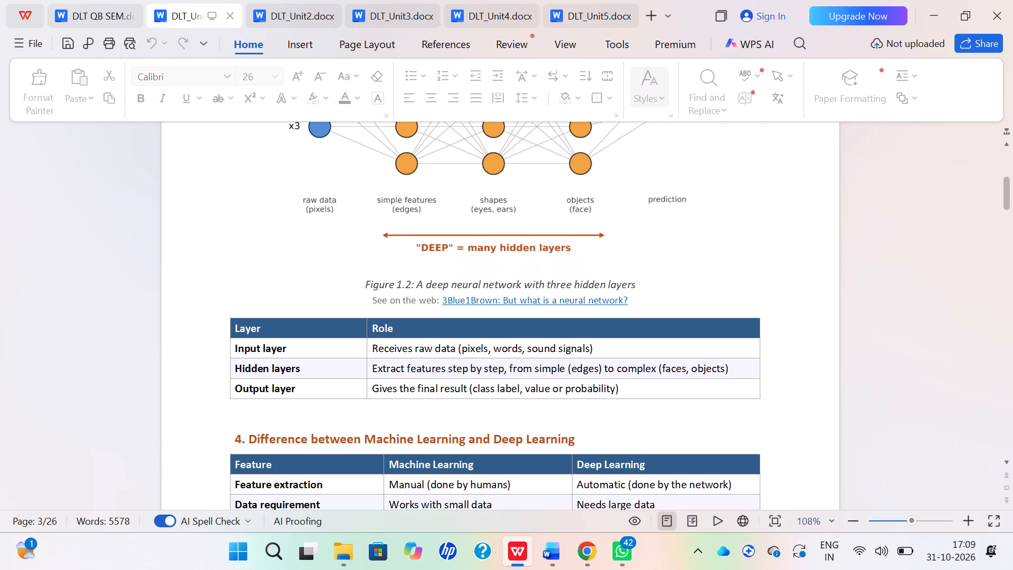
pyautogui.scroll(-2, 476, 341)
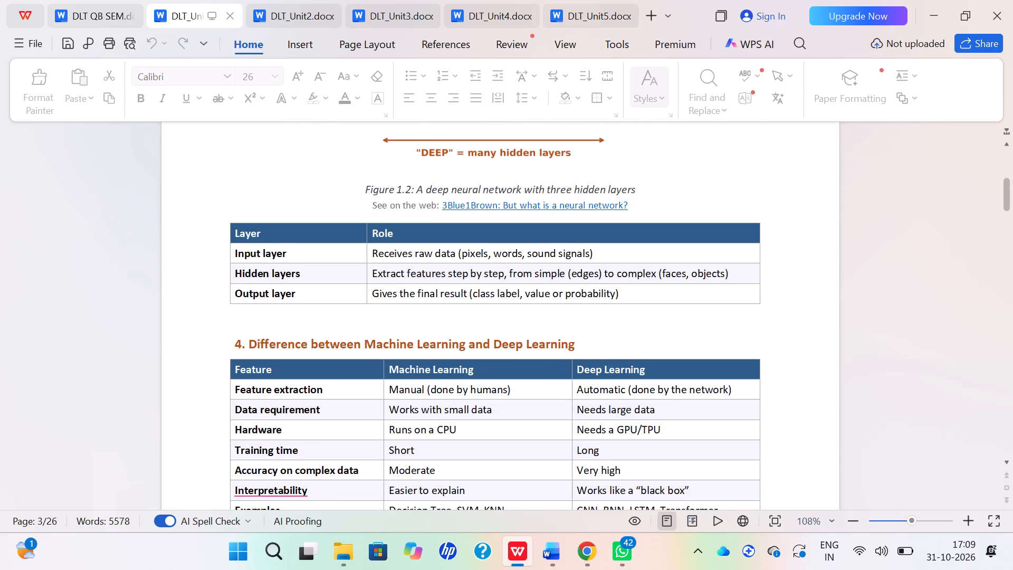
pyautogui.scroll(-3, 476, 341)
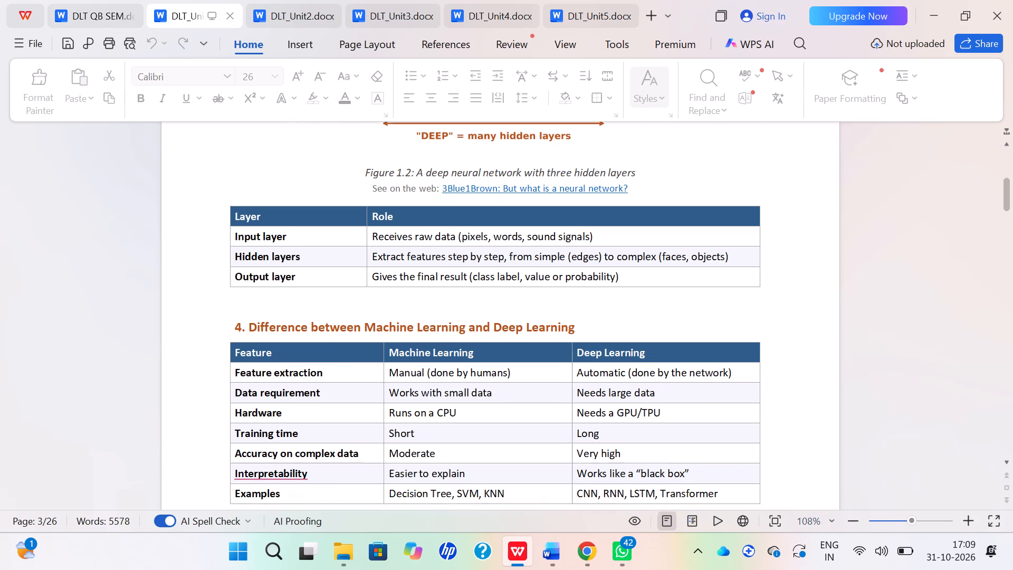
# Review the rest of the Q1 answer and place the cursor just below the table under 8. Limitations.
pyautogui.scroll(-4, 476, 341)
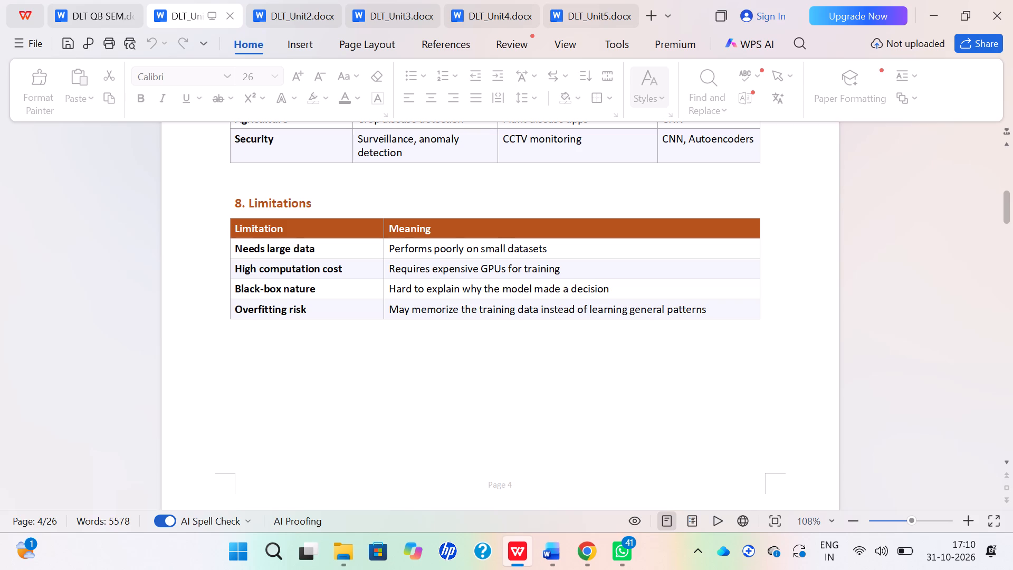
pyautogui.click(476, 341)
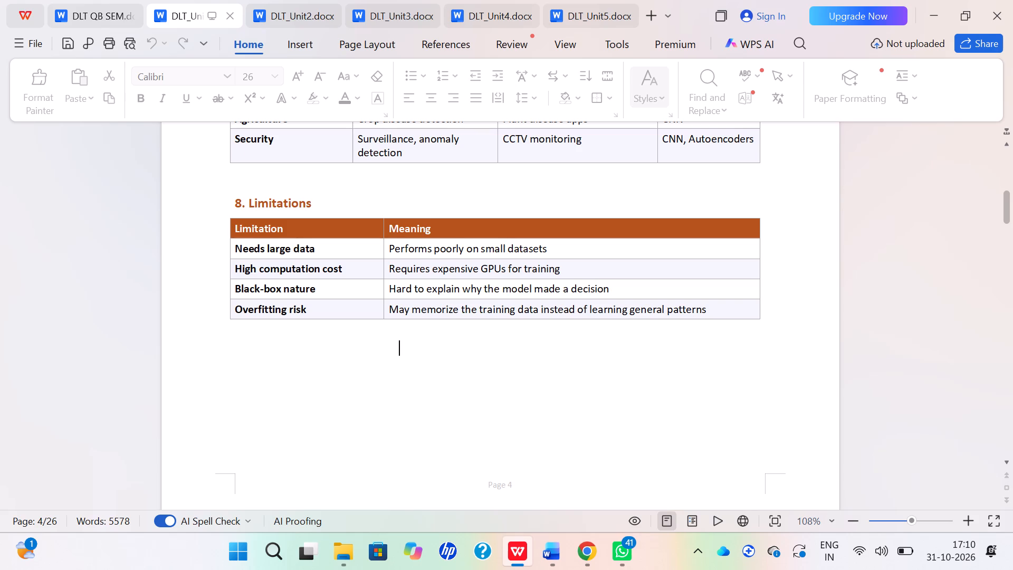
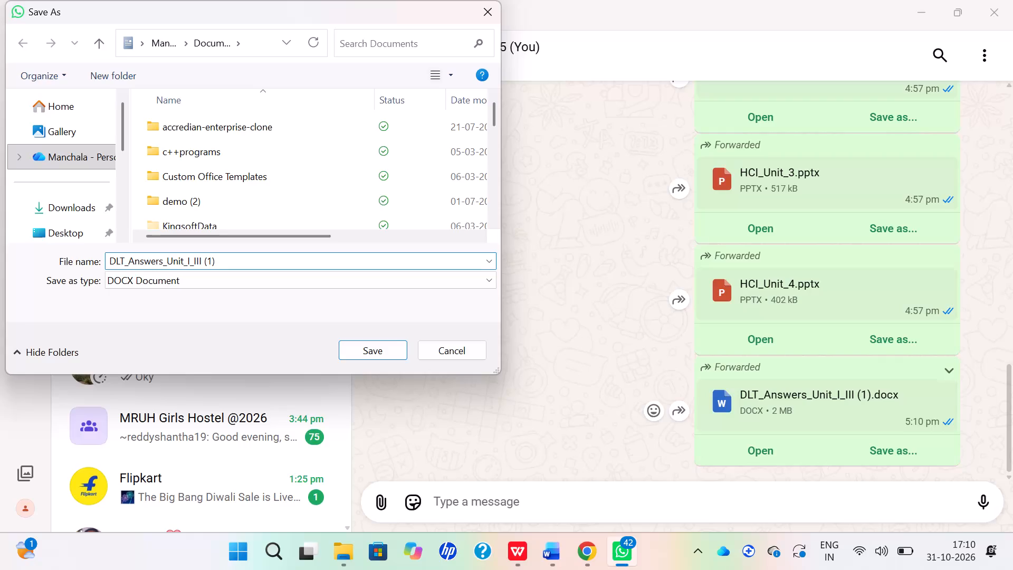
# Choose the Documents folder as the save location for the forwarded document DLT_Answers_Unit_I_III (1).
pyautogui.click(227, 263)
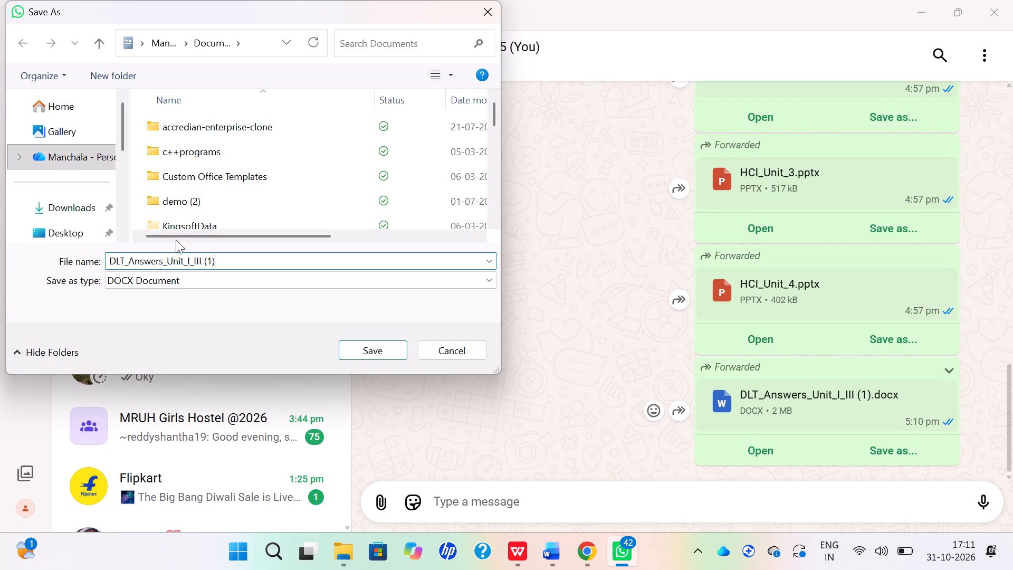
pyautogui.click(92, 192)
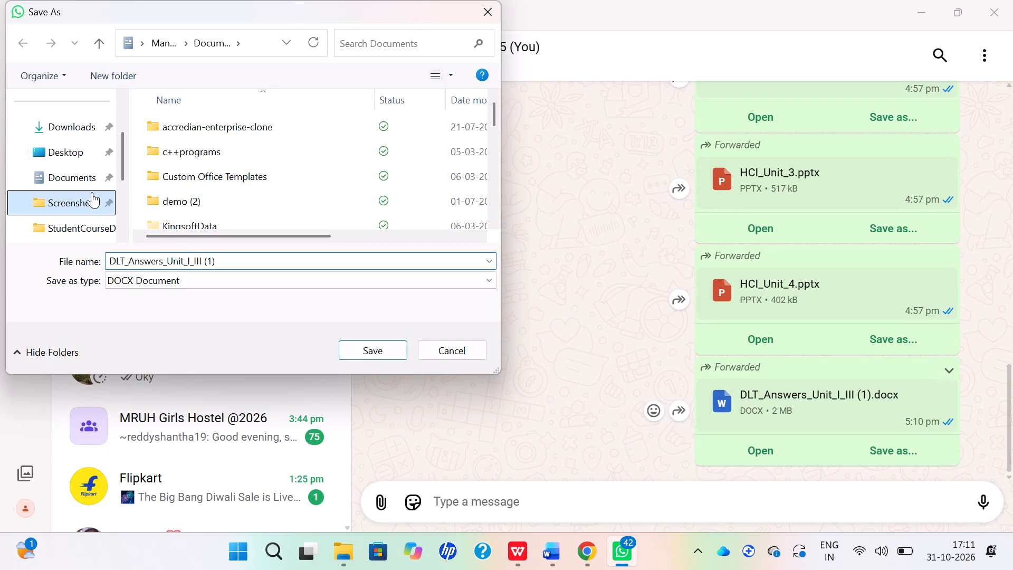
pyautogui.click(90, 185)
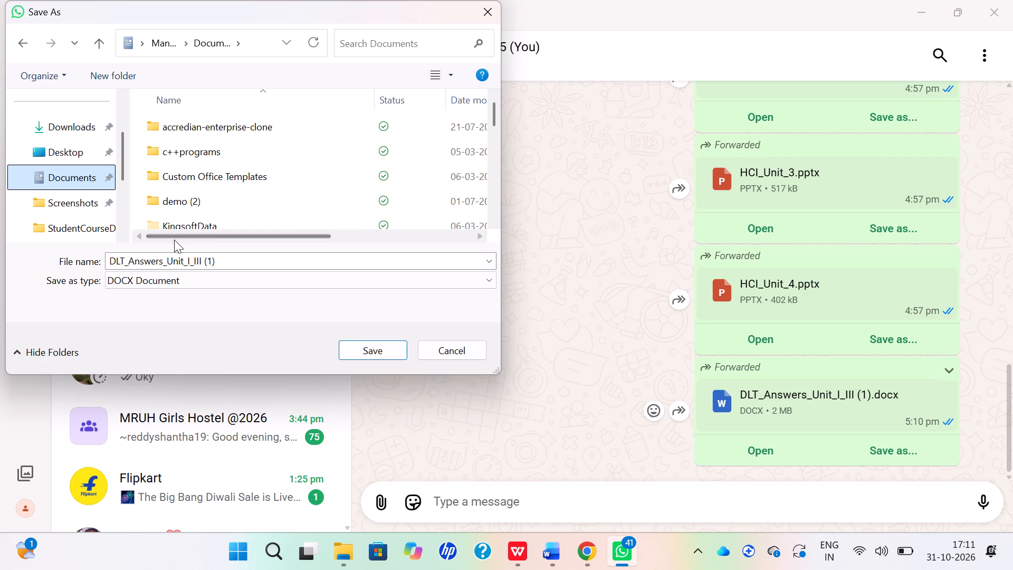
# Name the copy of the forwarded DLT_Answers_Unit_I_III (1) document "DLT_Answers_Unit_I Another" and choose the Documents folder as its save location.
pyautogui.moveTo(231, 259); pyautogui.dragTo(218, 259)
pyautogui.click(218, 259)
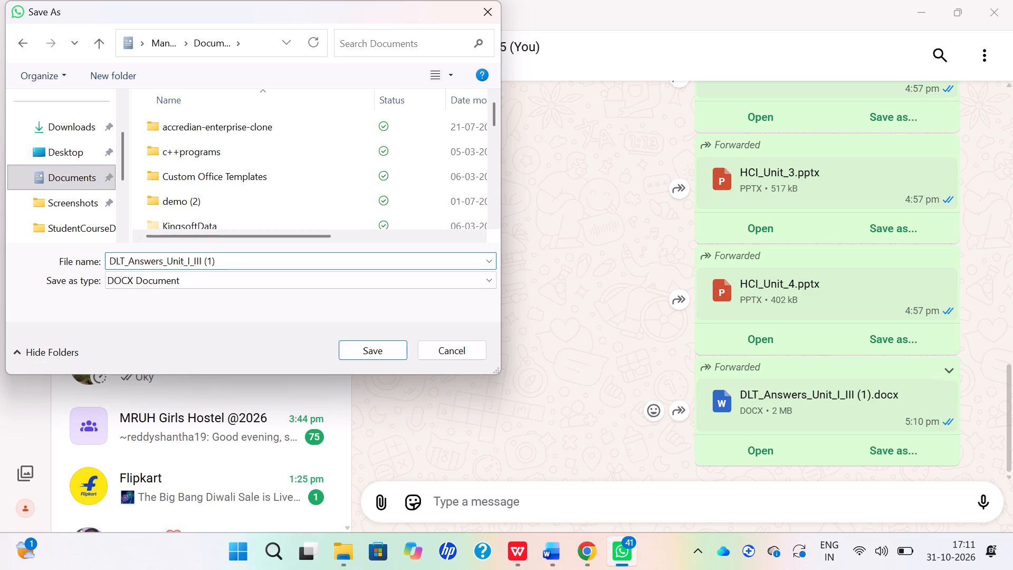
pyautogui.click(219, 259)
pyautogui.press('BackSpace')
pyautogui.press('BackSpace')
pyautogui.press('BackSpace')
pyautogui.press('BackSpace')
pyautogui.press('BackSpace')
pyautogui.press('BackSpace')
pyautogui.press('BackSpace')
pyautogui.press('BackSpace')
pyautogui.press('space')
pyautogui.write('another')
pyautogui.press('Left')
pyautogui.press('Left')
pyautogui.press('Left')
pyautogui.press('Left')
pyautogui.press('Left')
pyautogui.press('Left')
pyautogui.press('Right')
pyautogui.press('Left')
pyautogui.press('BackSpace')
pyautogui.hotkey('shift', 'a')
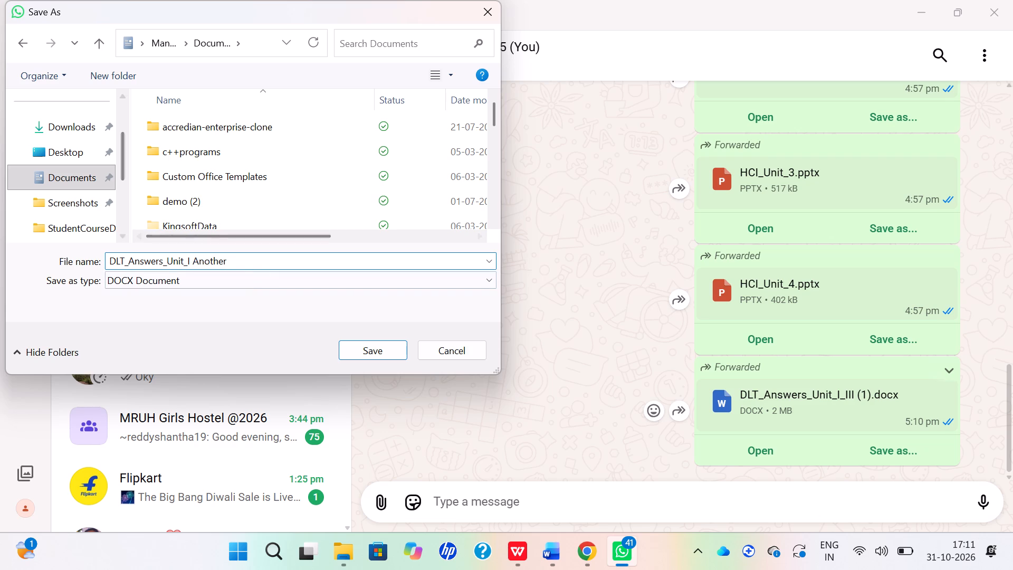
pyautogui.click(100, 177)
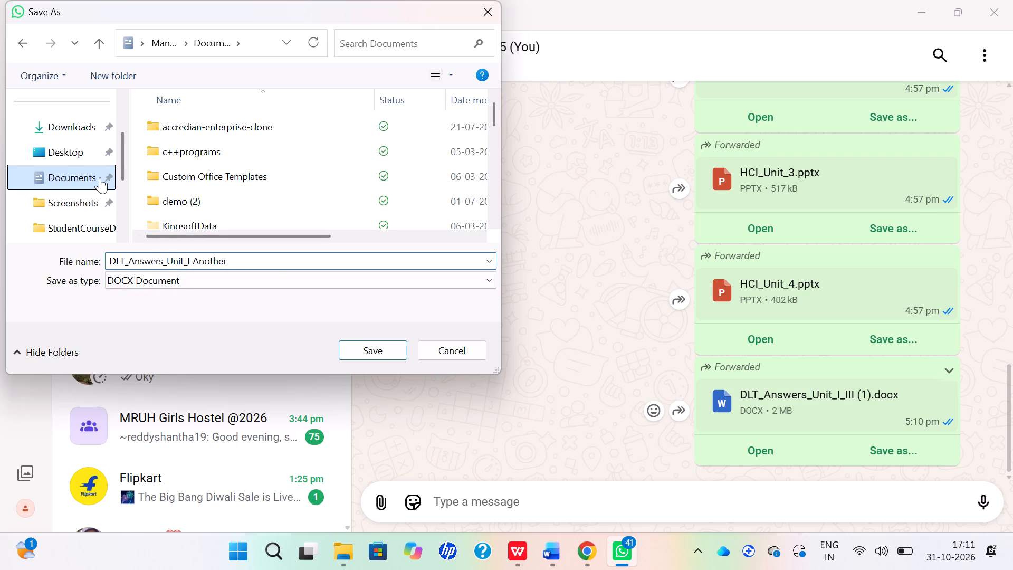
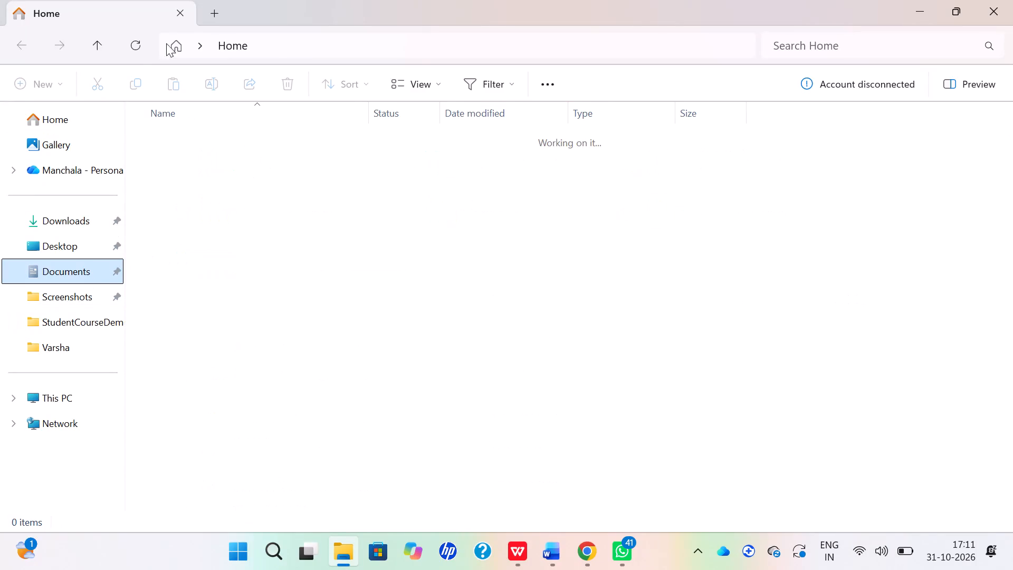
# Look through the Documents folder for the saved DLT_Answers_Unit_I Another file.
pyautogui.click(137, 52)
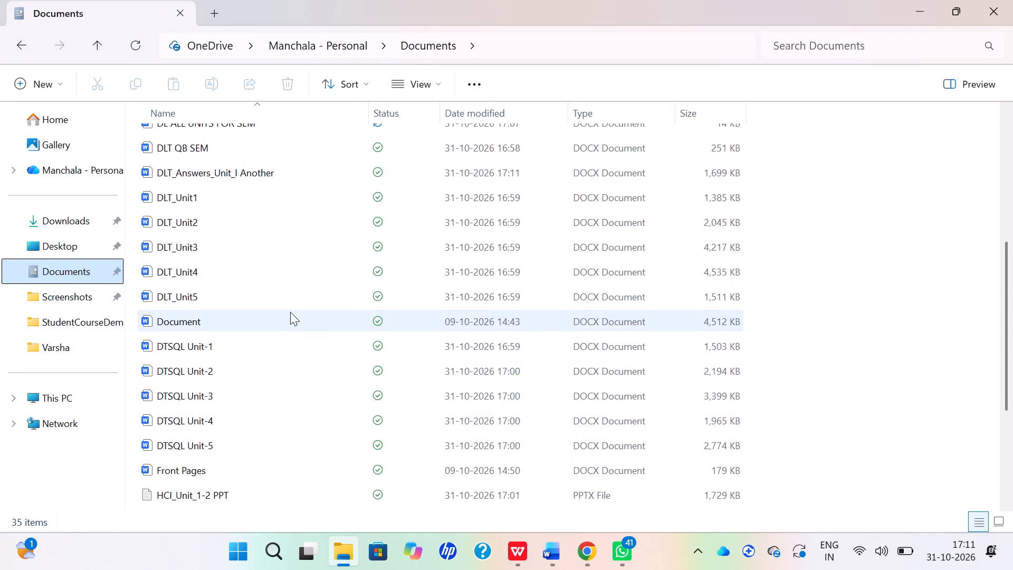
pyautogui.scroll(2, 290, 312)
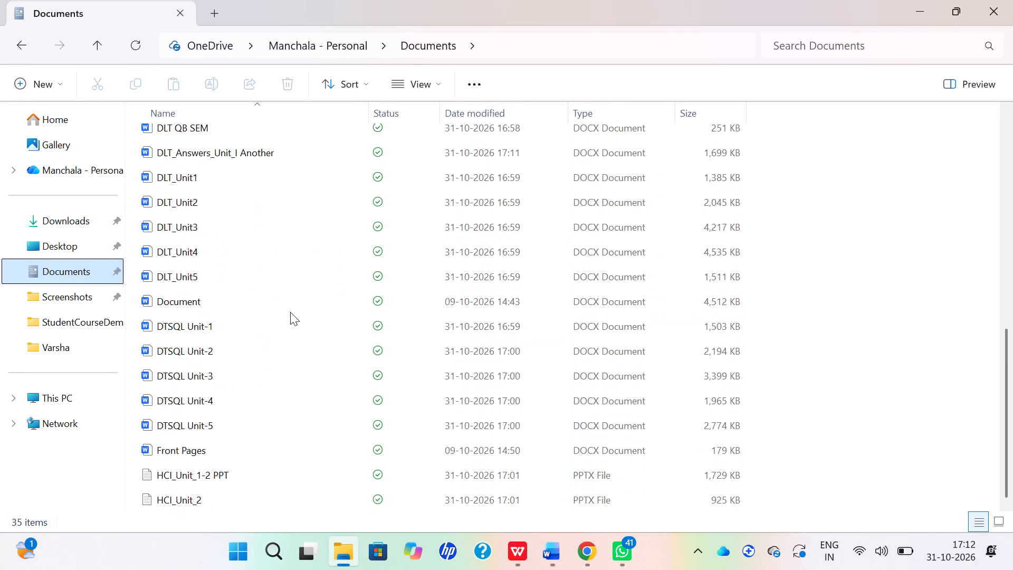
pyautogui.scroll(1, 290, 312)
pyautogui.scroll(-3, 290, 312)
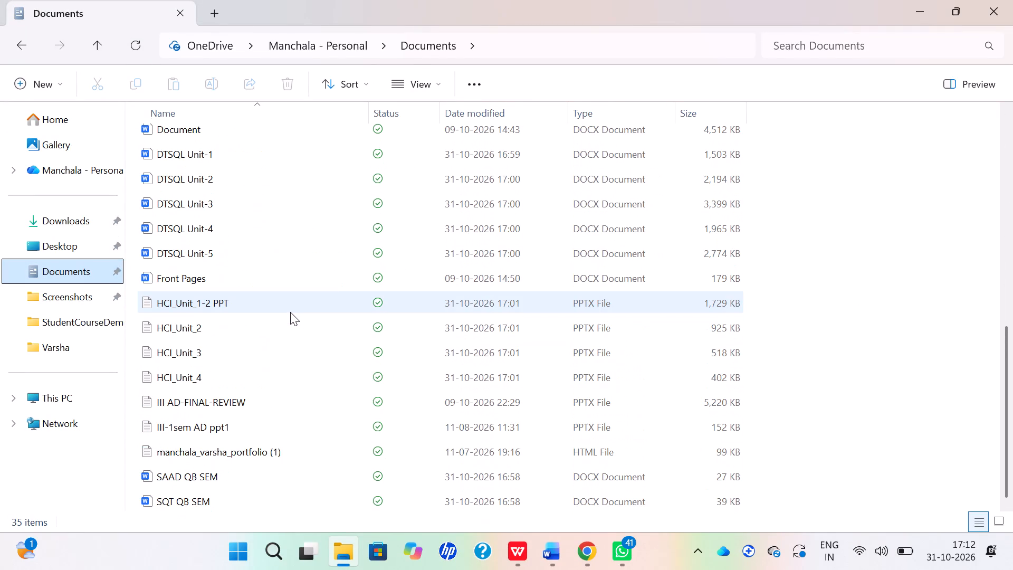
pyautogui.scroll(-1, 290, 312)
pyautogui.scroll(3, 290, 312)
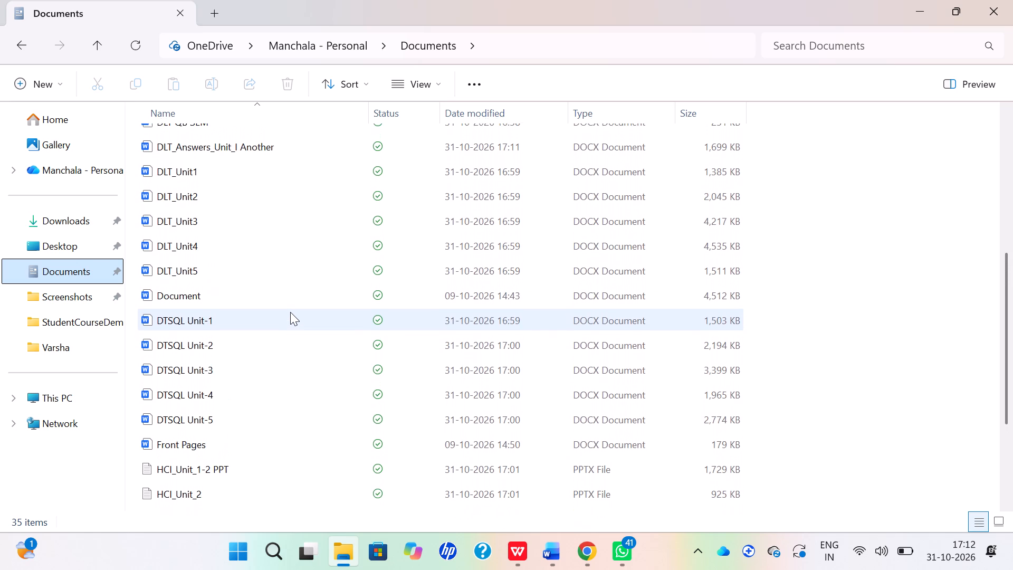
pyautogui.scroll(2, 290, 312)
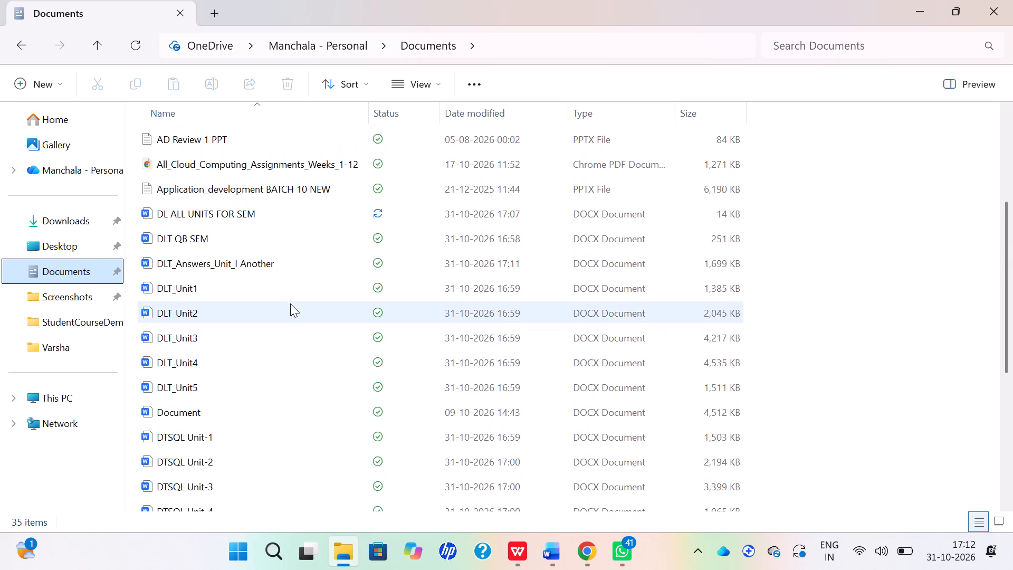
pyautogui.scroll(8, 291, 302)
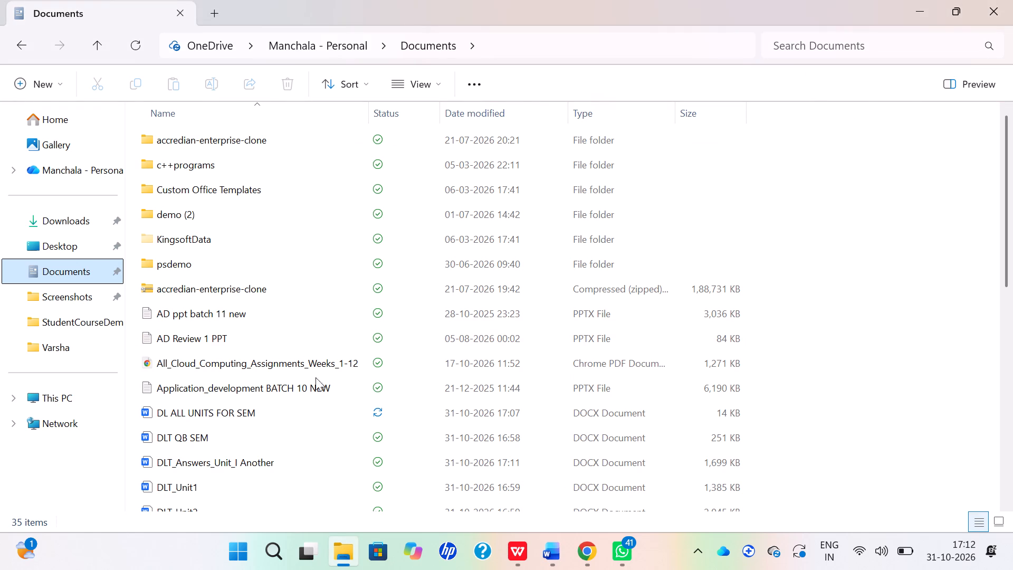
pyautogui.click(333, 457)
pyautogui.rightClick(333, 457)
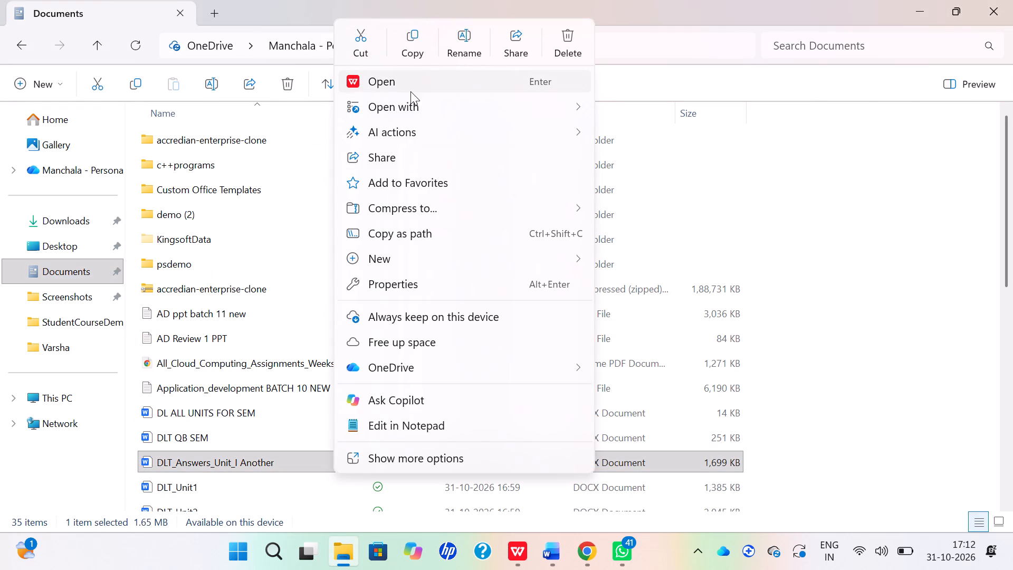
pyautogui.click(410, 91)
pyautogui.click(410, 91)
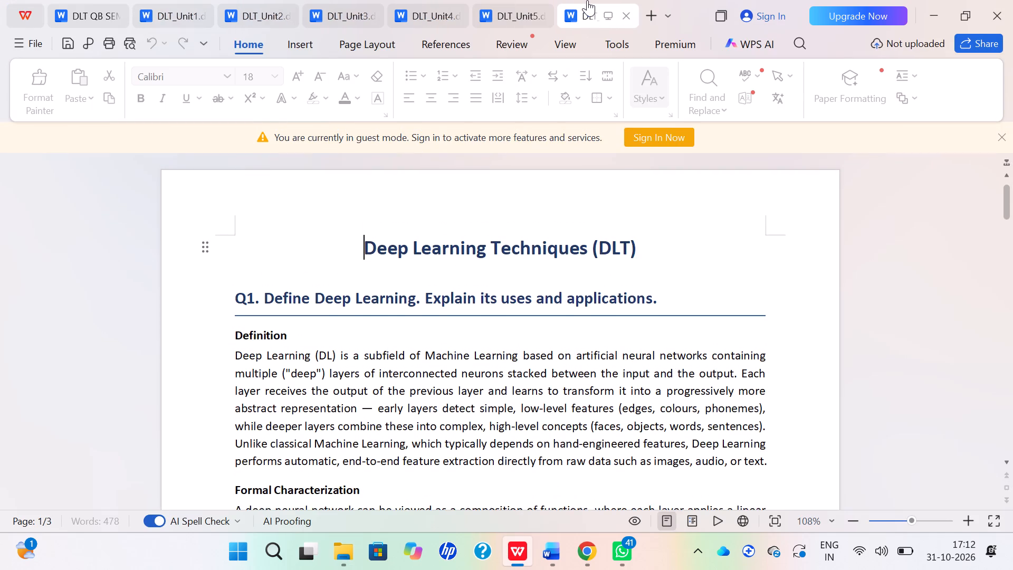
# Reorder the open documents so DLT_Answers_Unit_I Another sits directly after DLT_Unit1, and dismiss the guest-mode notice.
pyautogui.moveTo(589, 0); pyautogui.dragTo(185, 0)
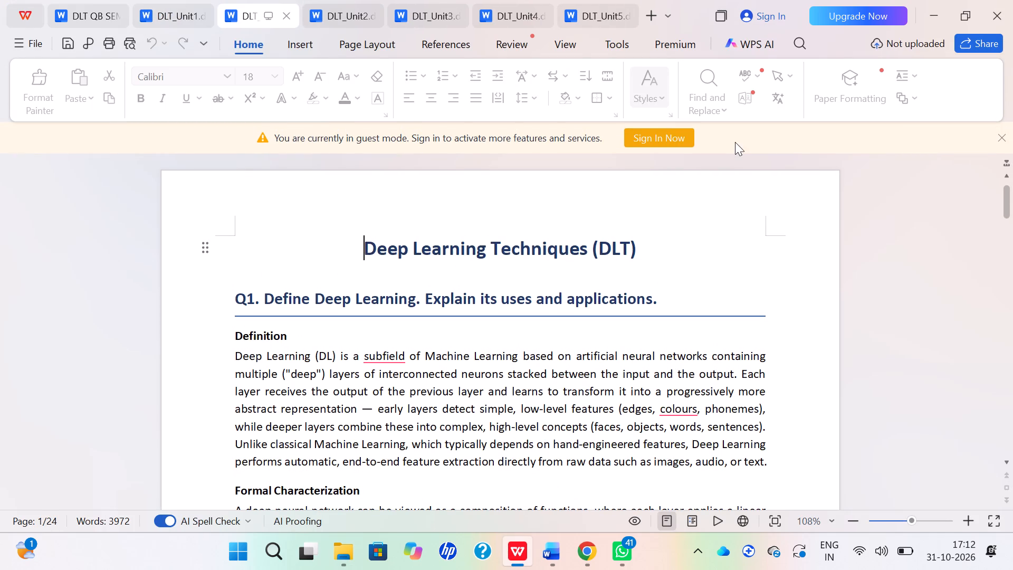
pyautogui.click(1006, 138)
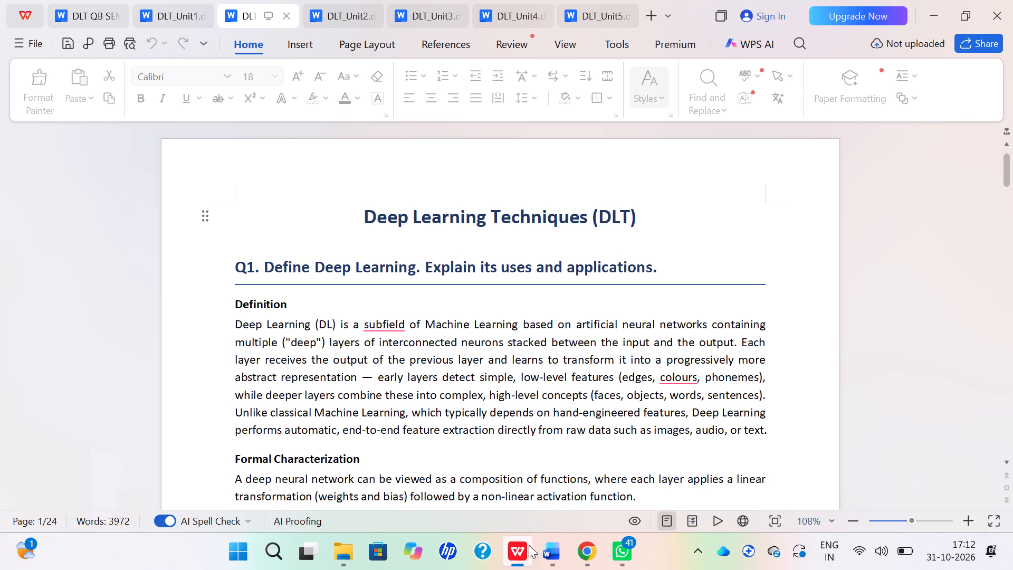
# Check question 1 in DLT QB SEM and read through its answer in DLT_Unit1 as far as the uses and applications.
pyautogui.click(559, 561)
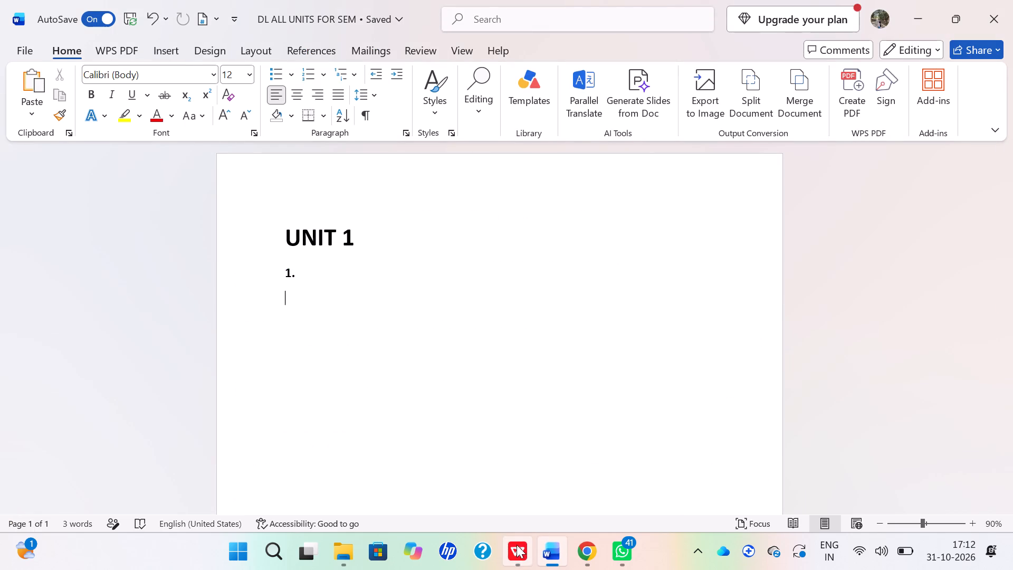
pyautogui.click(86, 495)
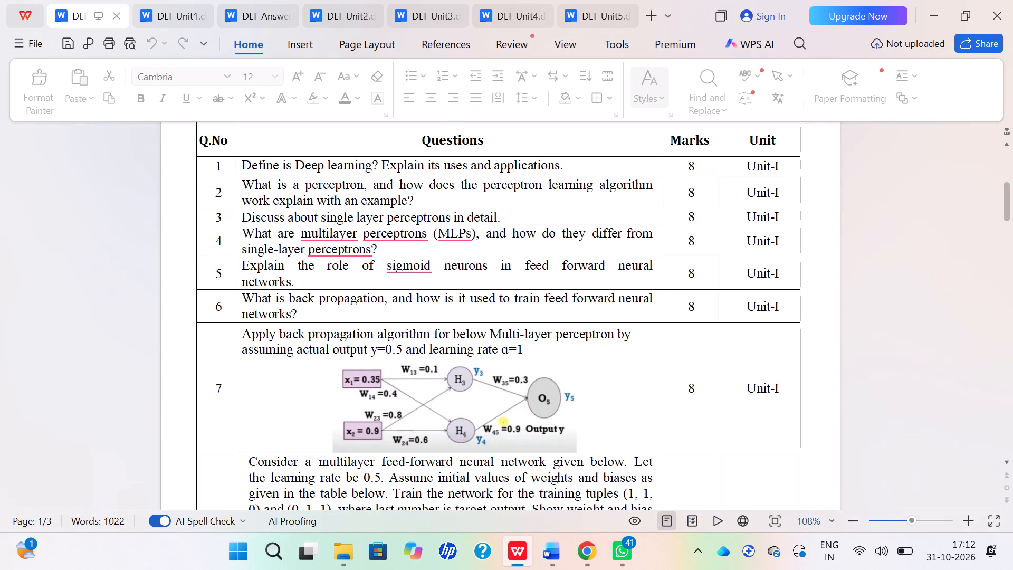
pyautogui.click(191, 0)
pyautogui.scroll(15, 398, 235)
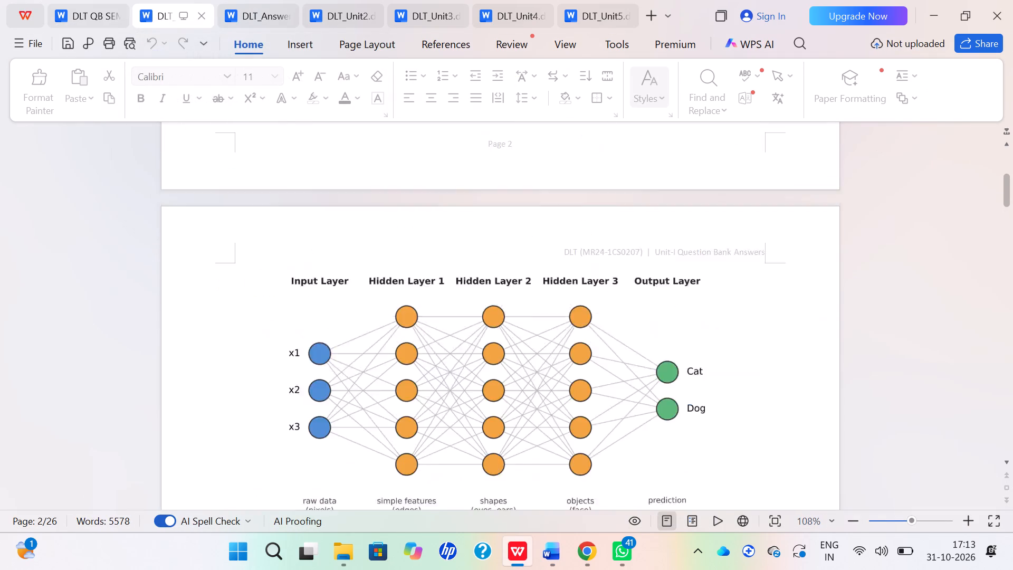
pyautogui.scroll(6, 398, 235)
pyautogui.scroll(-7, 398, 235)
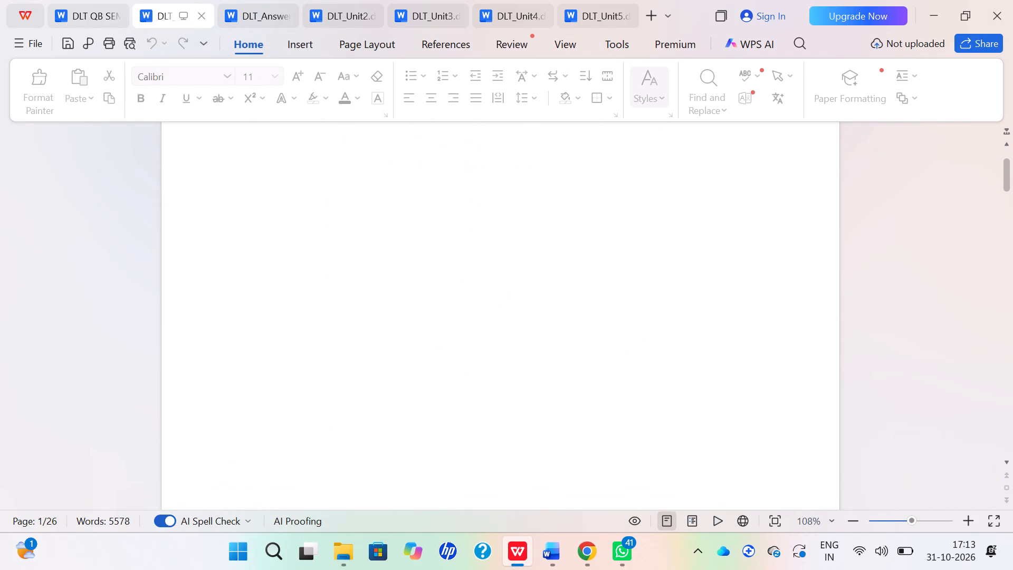
pyautogui.scroll(-9, 398, 235)
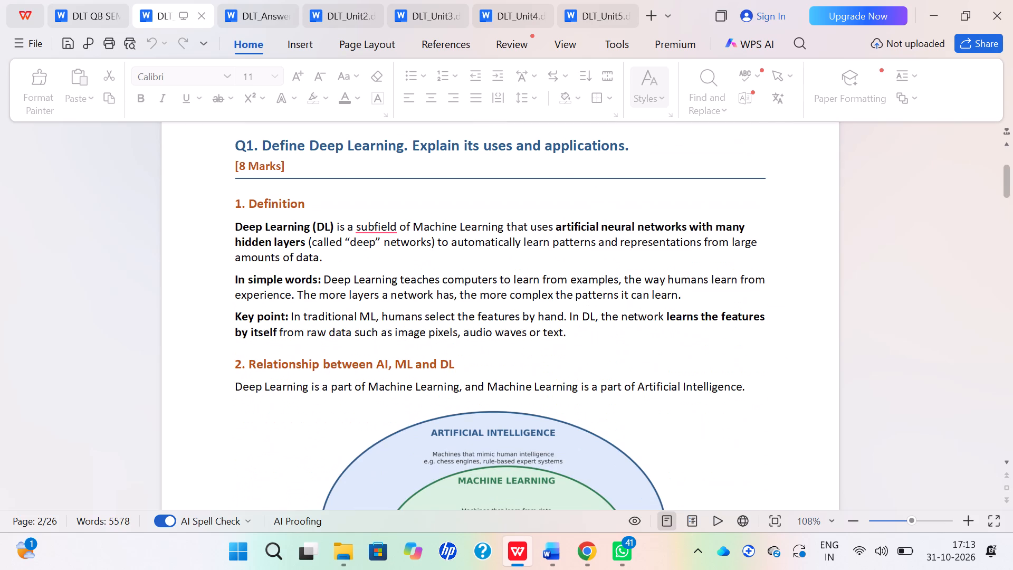
pyautogui.click(104, 0)
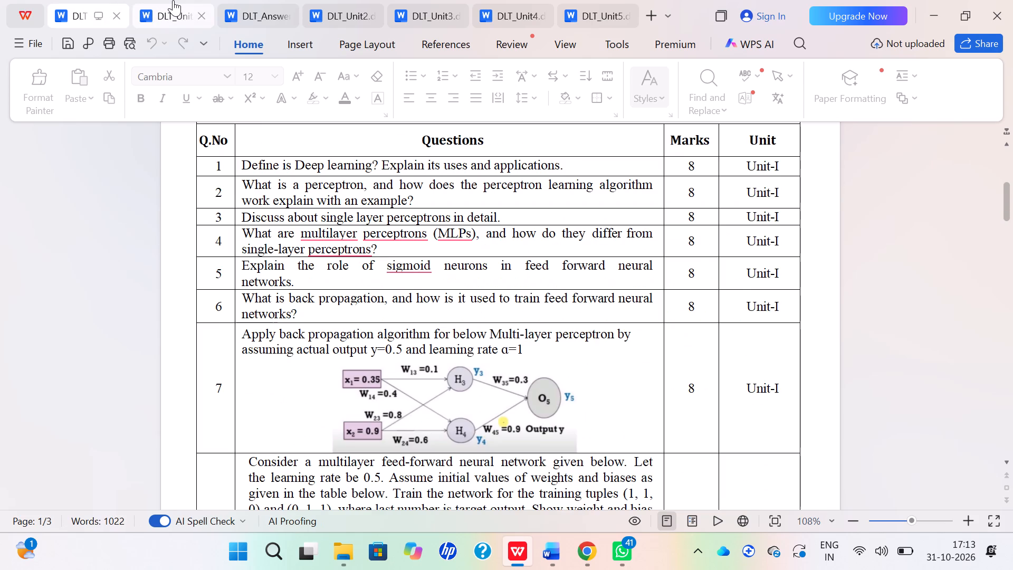
pyautogui.click(173, 0)
pyautogui.scroll(-2, 362, 335)
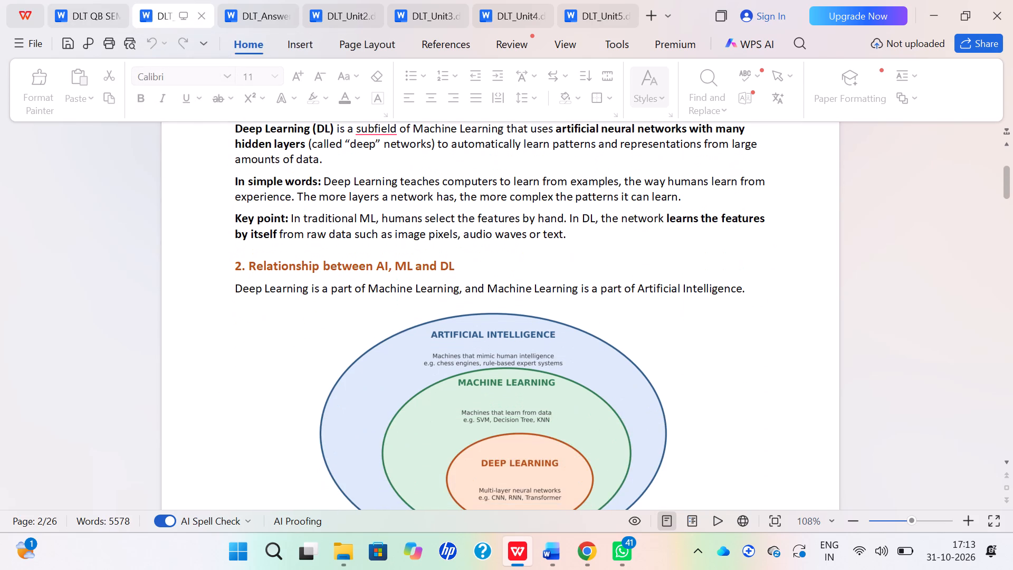
pyautogui.scroll(-9, 362, 335)
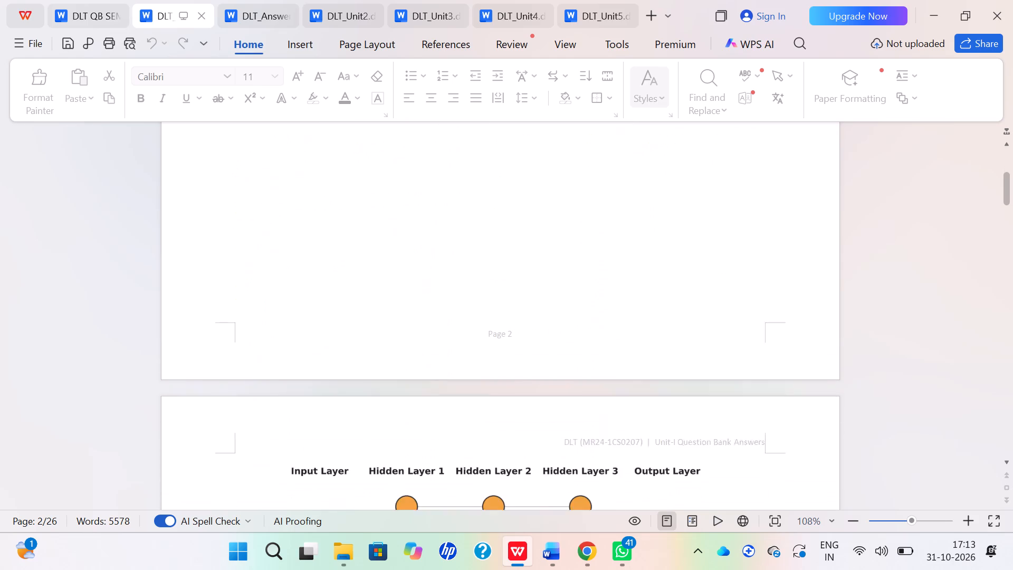
pyautogui.scroll(-5, 362, 335)
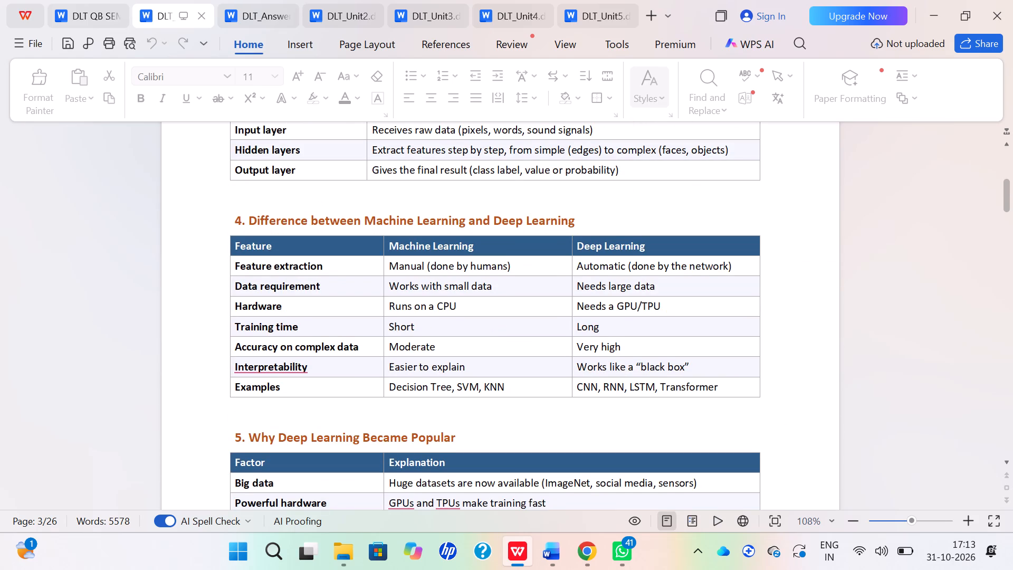
pyautogui.scroll(-3, 362, 335)
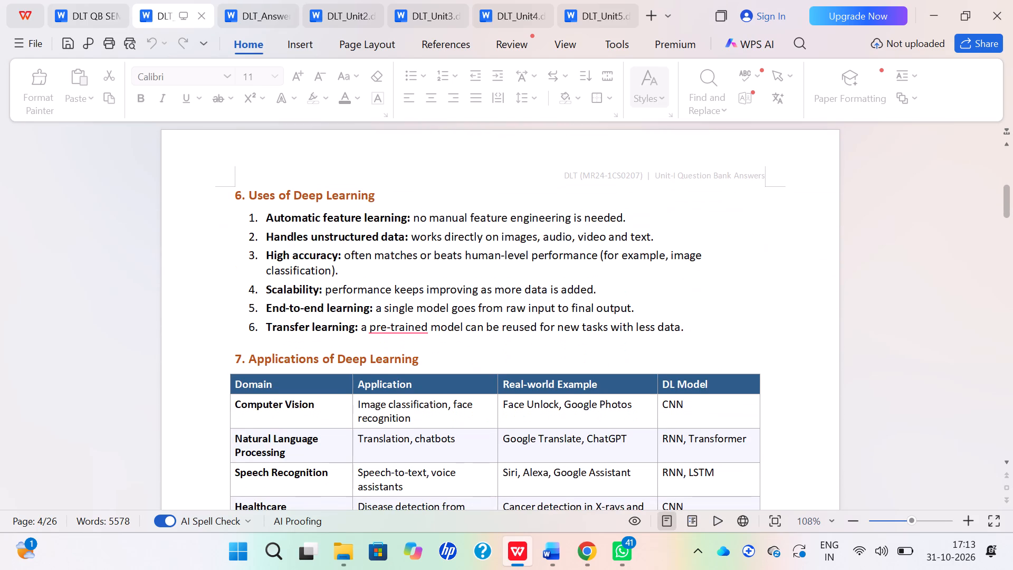
# Read through the question 1 answer in DLT_Answers_Unit_I Another and return to its beginning.
pyautogui.click(221, 0)
pyautogui.scroll(-4, 391, 303)
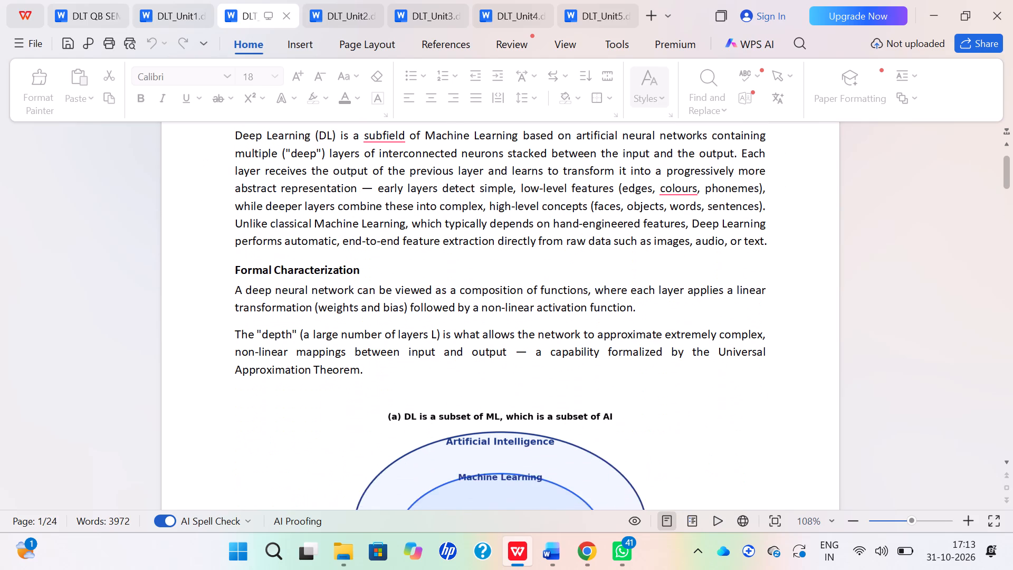
pyautogui.scroll(-7, 391, 303)
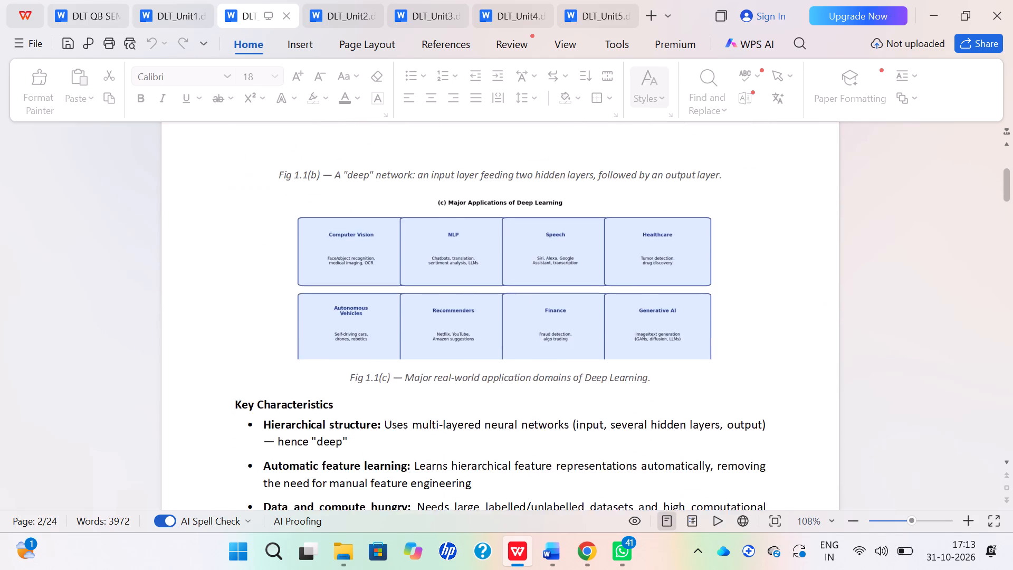
pyautogui.scroll(-7, 391, 303)
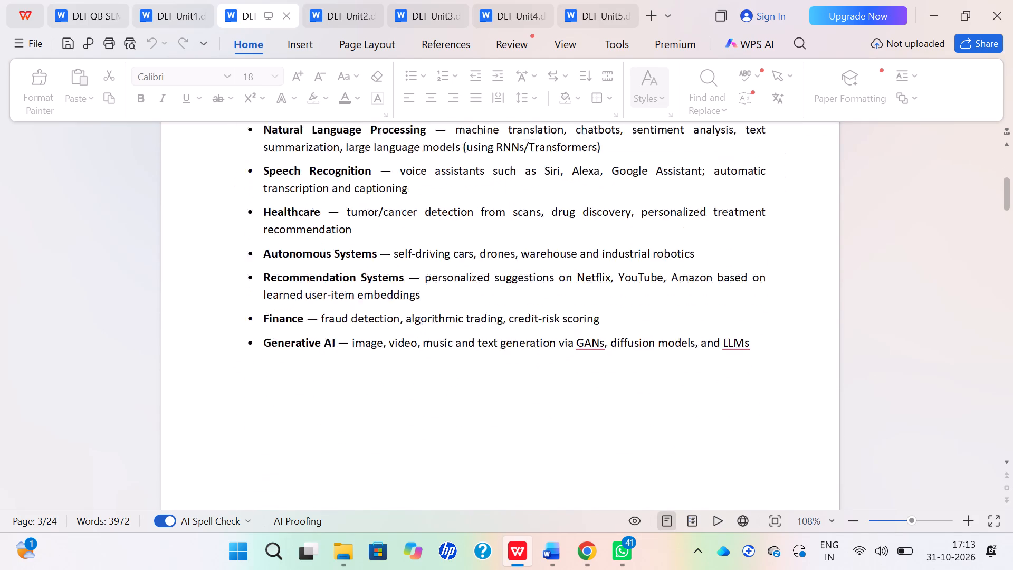
pyautogui.scroll(-8, 391, 303)
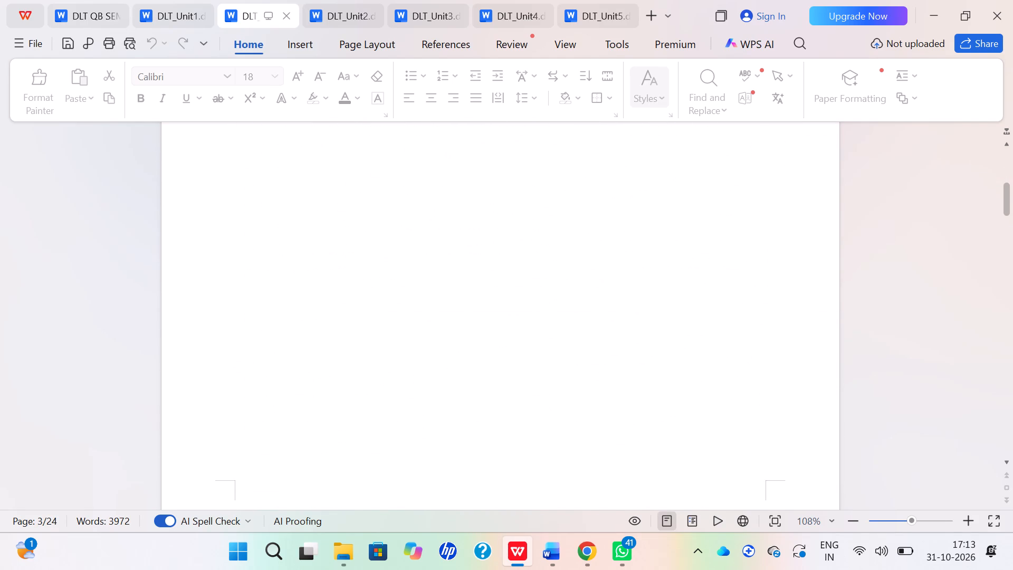
pyautogui.scroll(-2, 391, 303)
pyautogui.scroll(10, 391, 303)
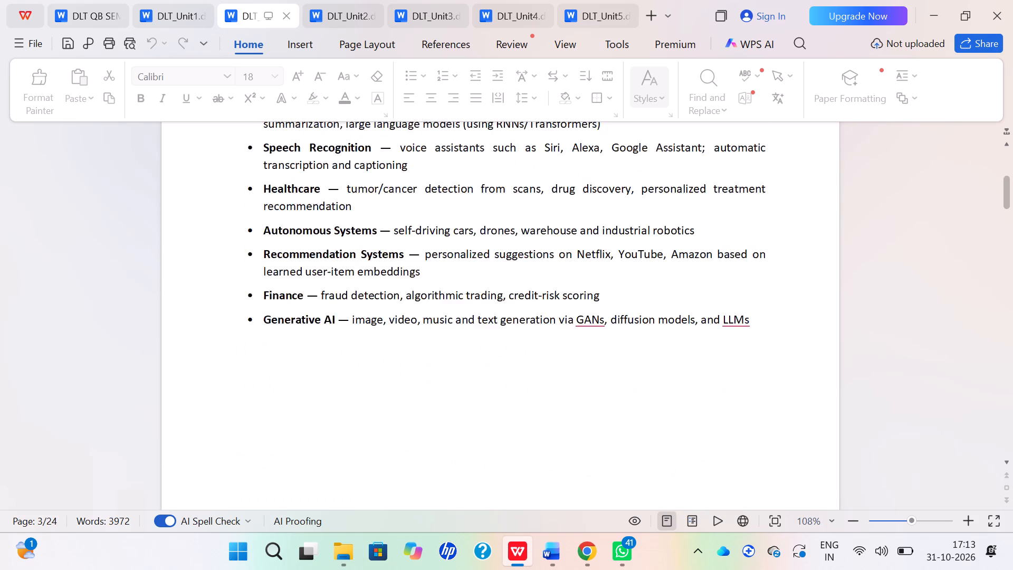
pyautogui.scroll(5, 391, 303)
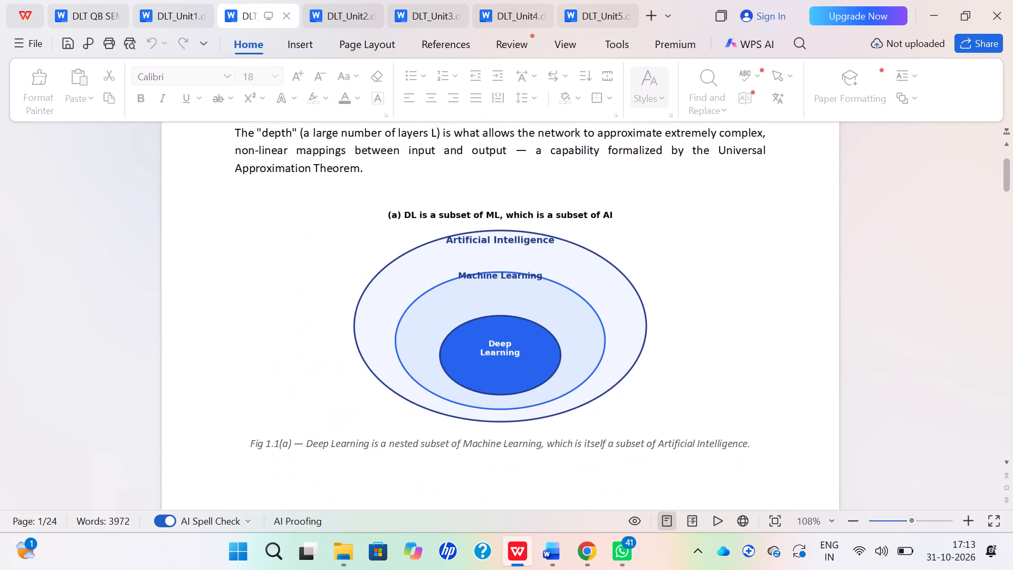
pyautogui.scroll(4, 391, 303)
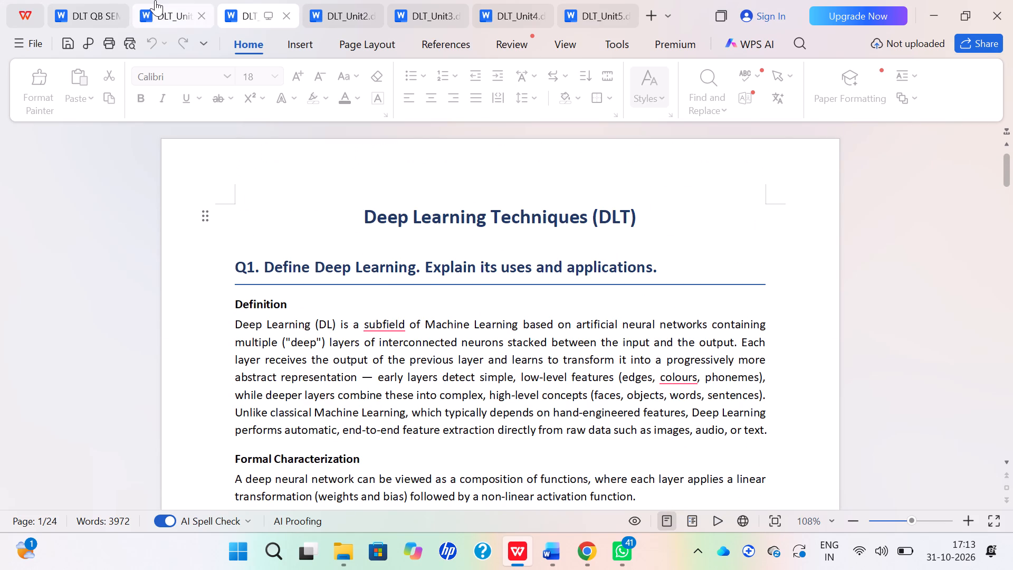
# Review the question 1 answer in DLT_Unit1 again and compare it with the version in DLT_Answers_Unit_I Another.
pyautogui.click(155, 0)
pyautogui.scroll(7, 353, 312)
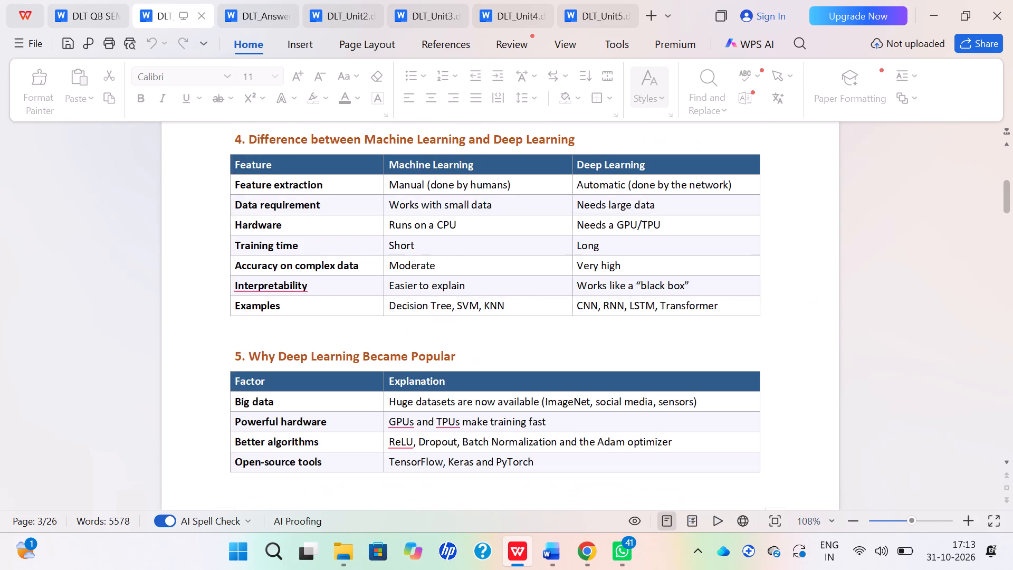
pyautogui.scroll(11, 353, 312)
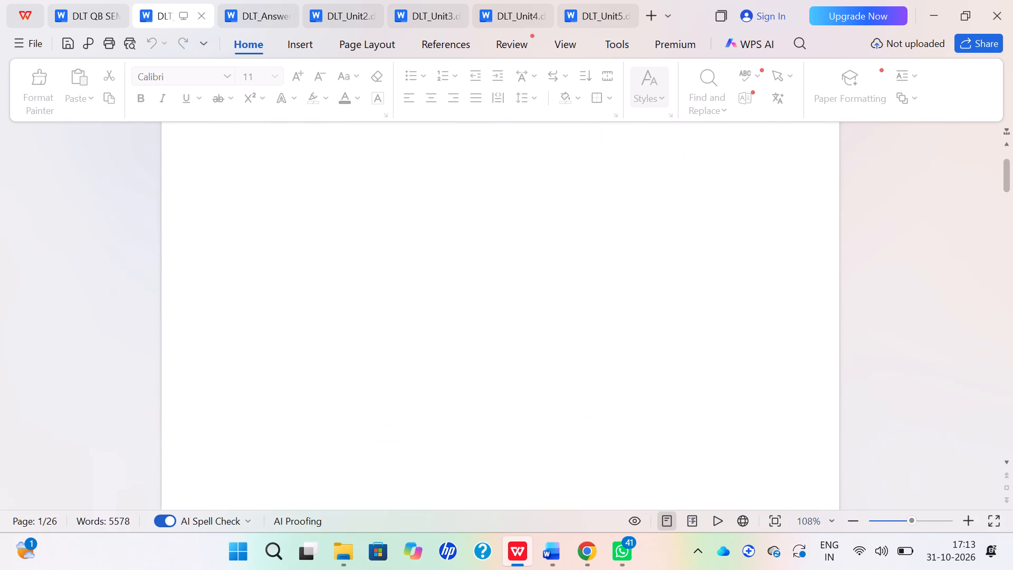
pyautogui.scroll(3, 353, 312)
pyautogui.scroll(-2, 353, 312)
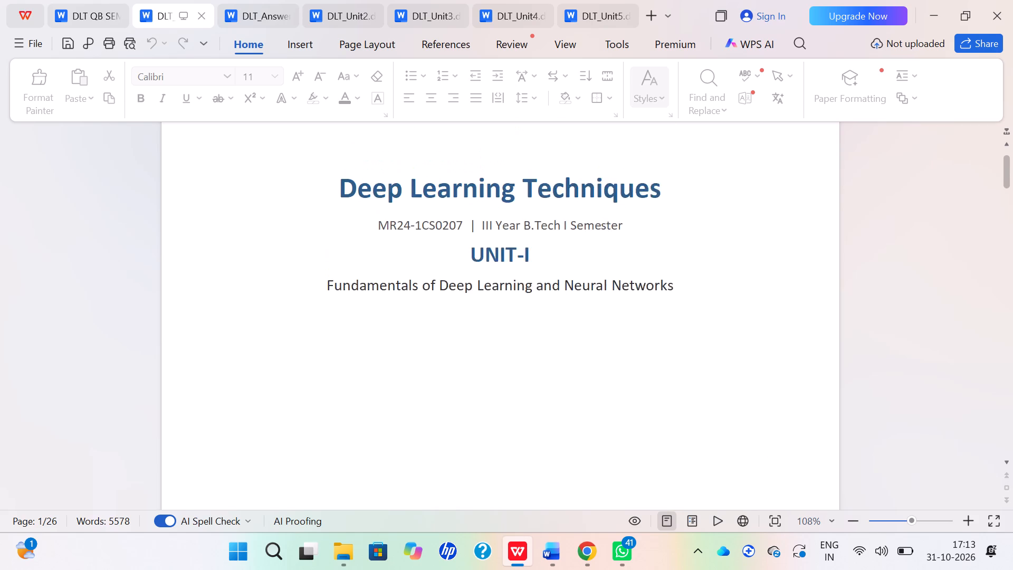
pyautogui.scroll(-5, 353, 312)
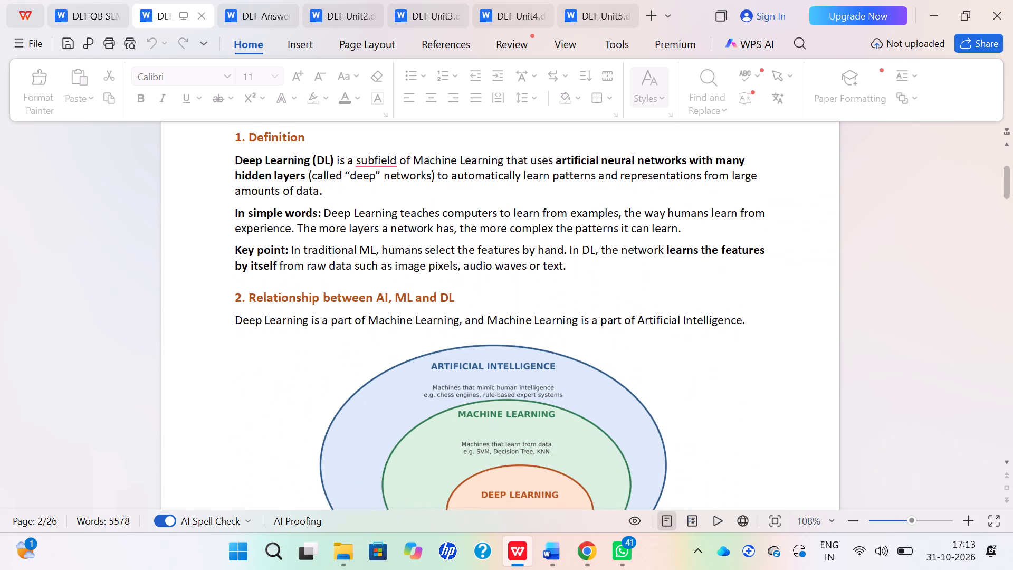
pyautogui.scroll(-1, 353, 312)
pyautogui.click(272, 0)
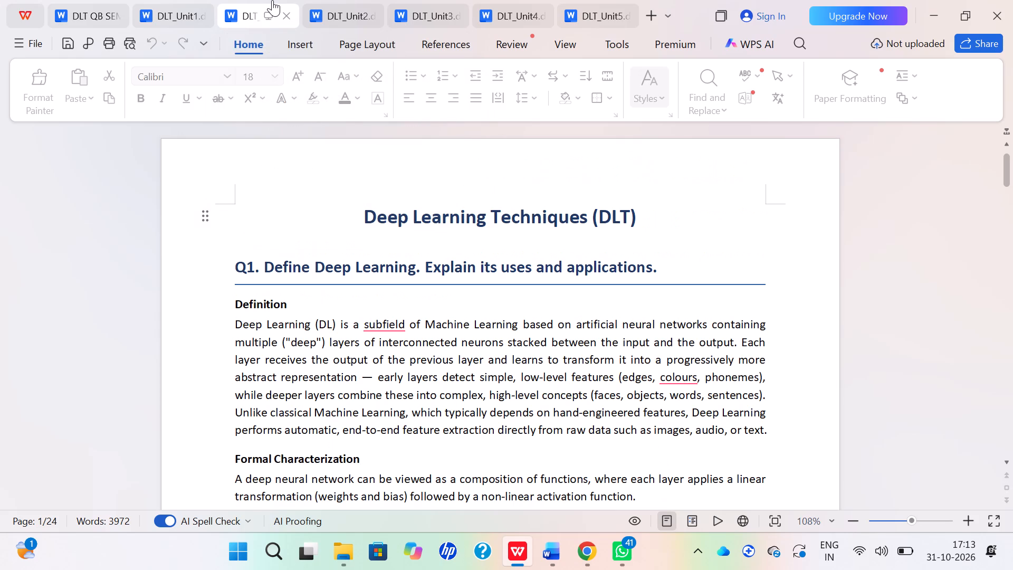
# Compare the deep learning definition and the text that follows it in DLT_Unit1 with the version in DLT_Answers_Unit_I Another.
pyautogui.click(181, 0)
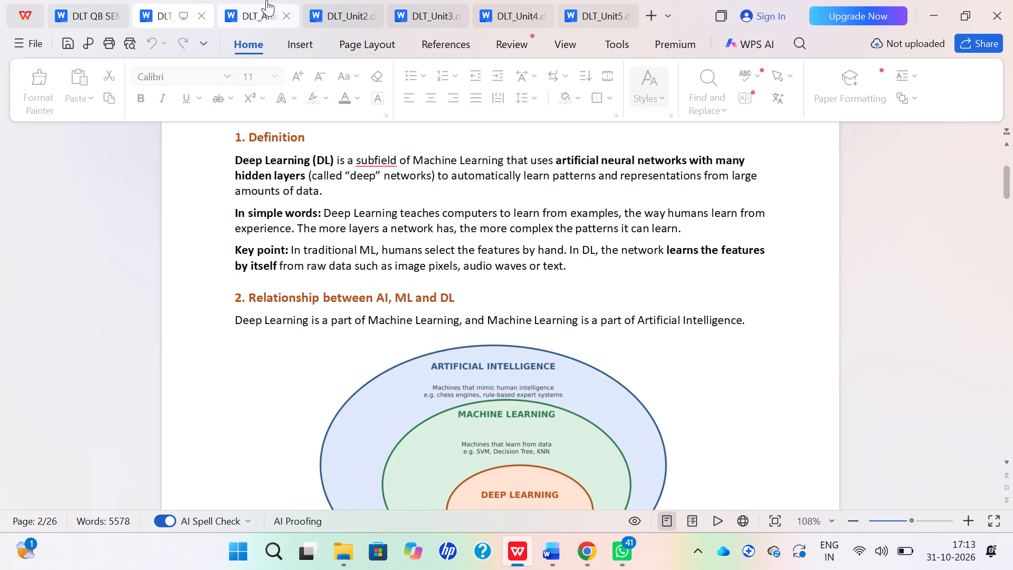
pyautogui.click(266, 0)
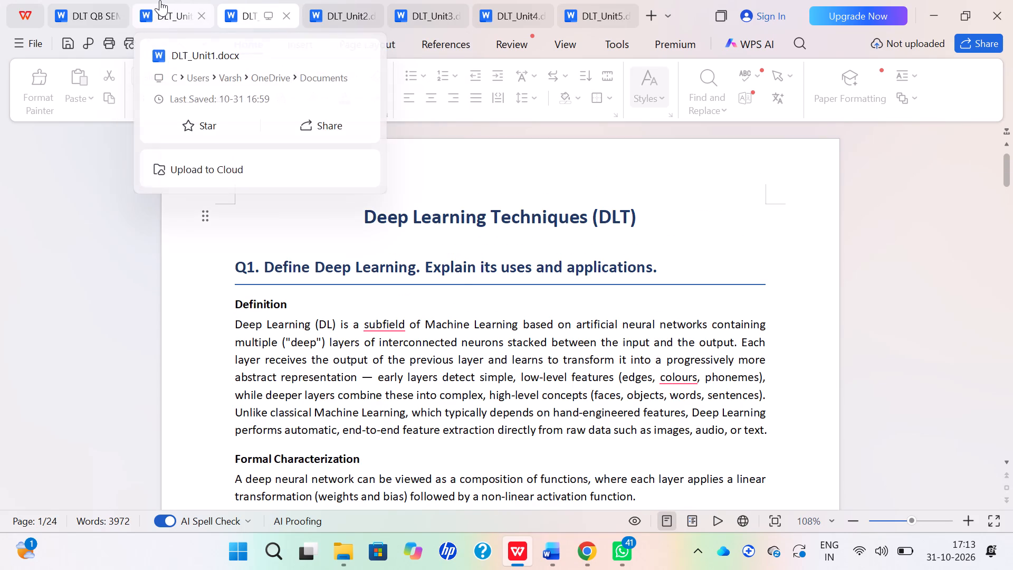
pyautogui.click(160, 0)
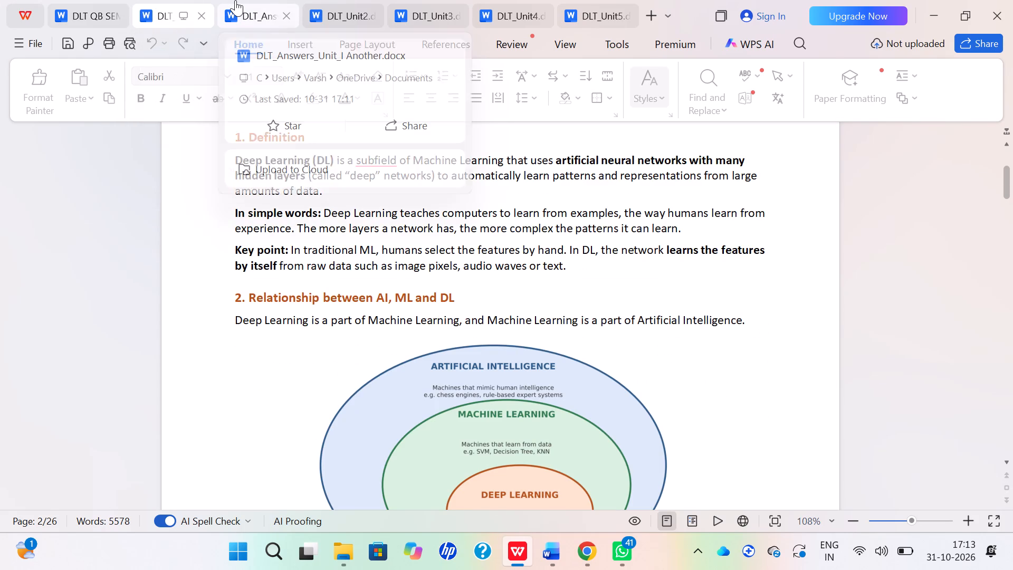
pyautogui.click(235, 0)
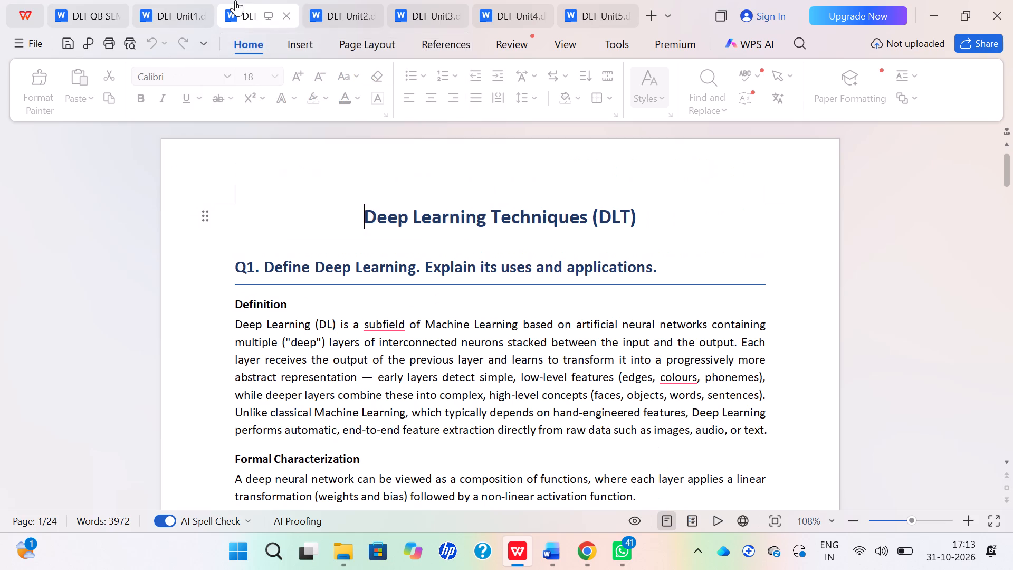
pyautogui.scroll(-2, 265, 294)
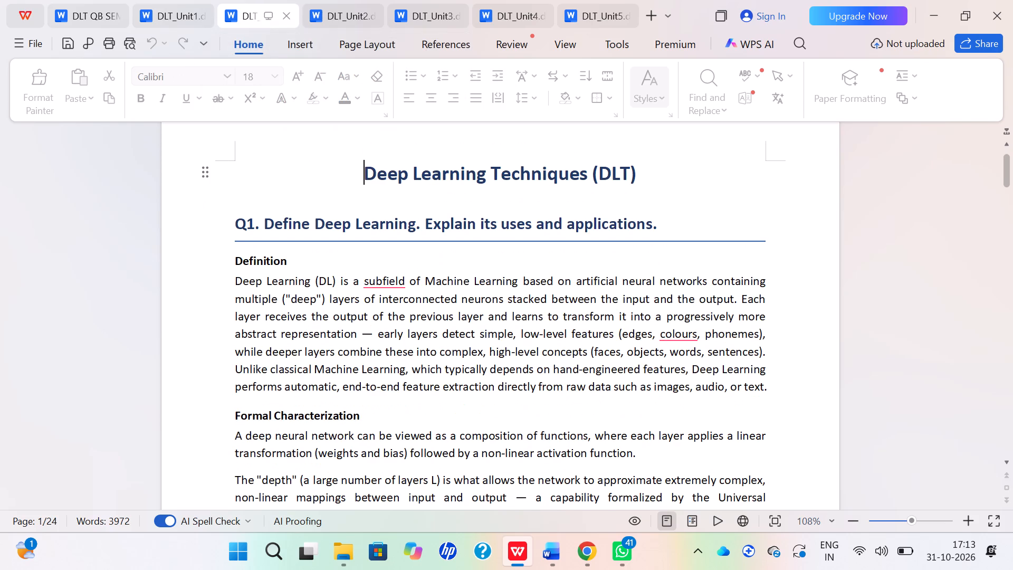
pyautogui.scroll(-1, 264, 293)
pyautogui.click(184, 0)
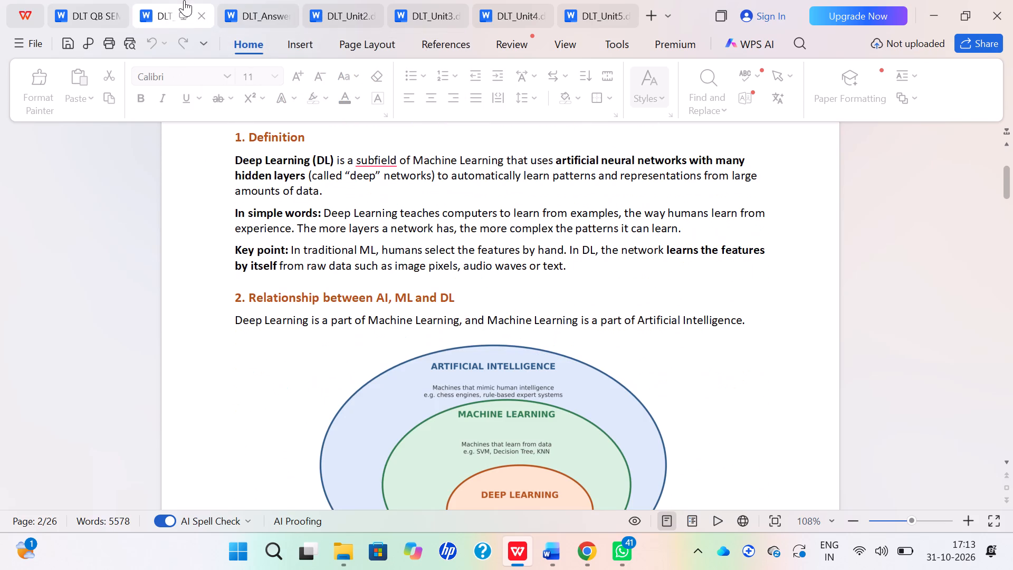
pyautogui.scroll(-1, 272, 183)
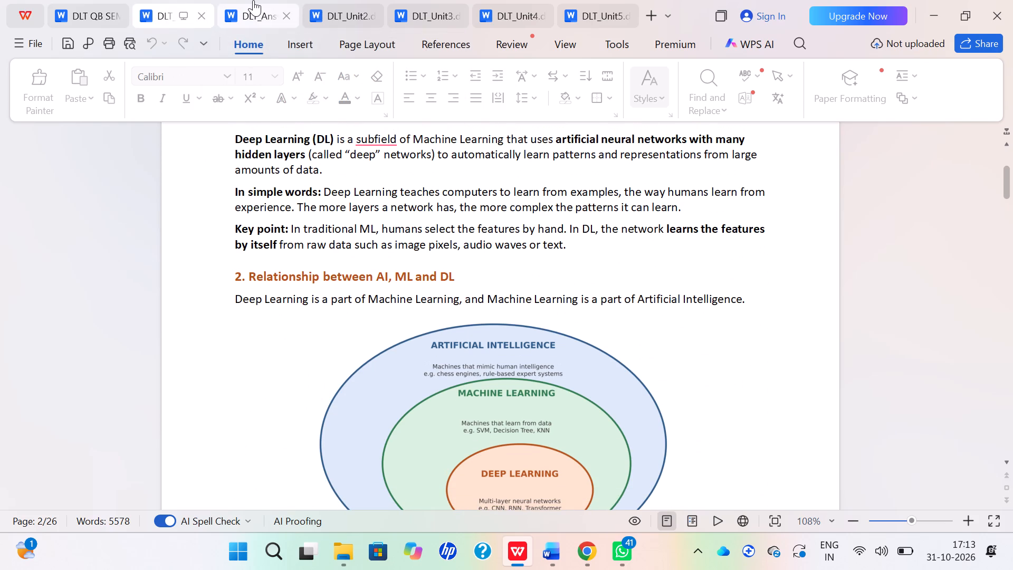
pyautogui.click(253, 0)
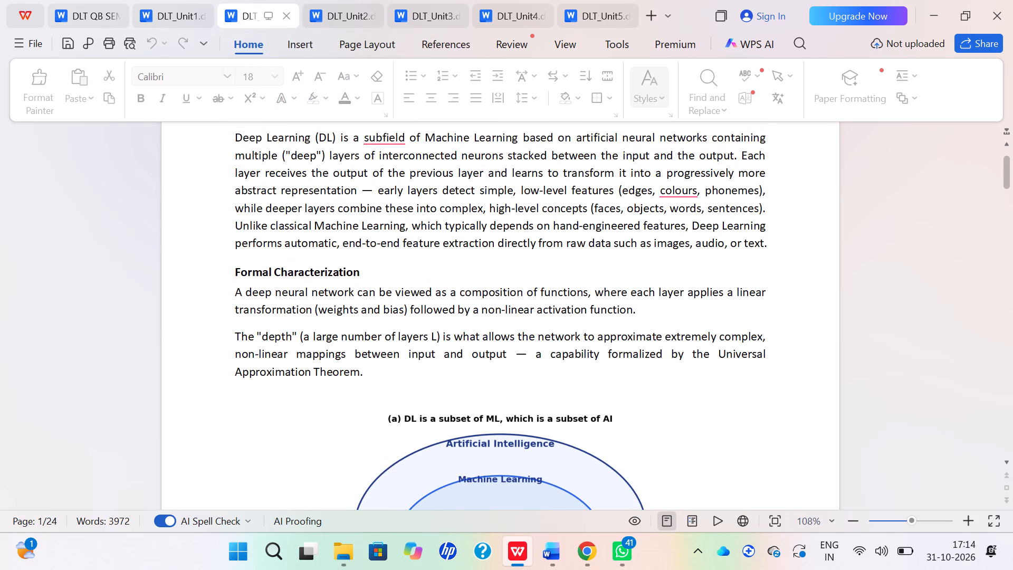
pyautogui.click(162, 0)
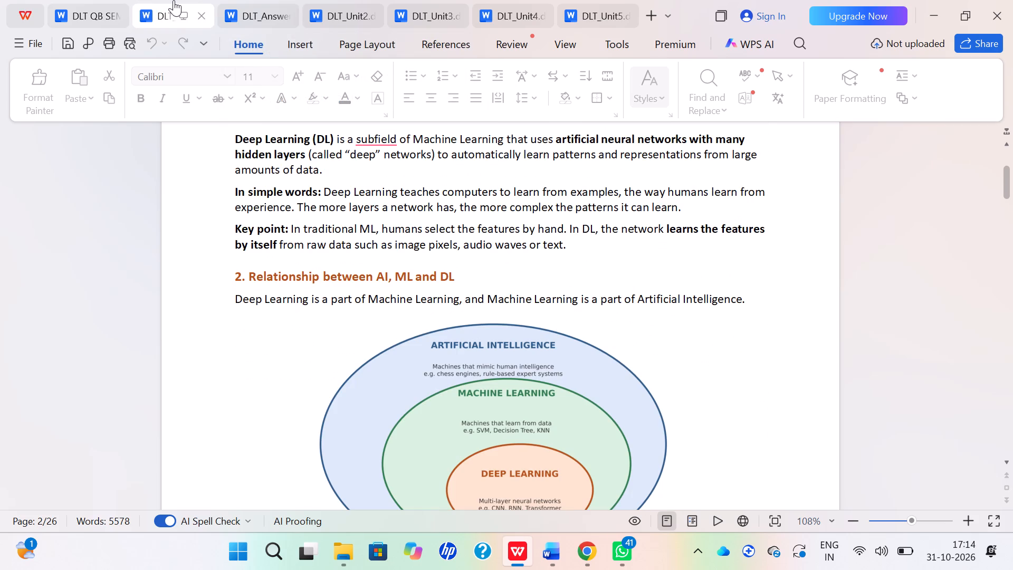
# Copy the Q1 heading and Definition paragraph from DLT_Answers_Unit_I Another into DL ALL UNITS FOR SEM in Word, under UNIT 1, item 1.
pyautogui.click(233, 0)
pyautogui.scroll(1, 265, 185)
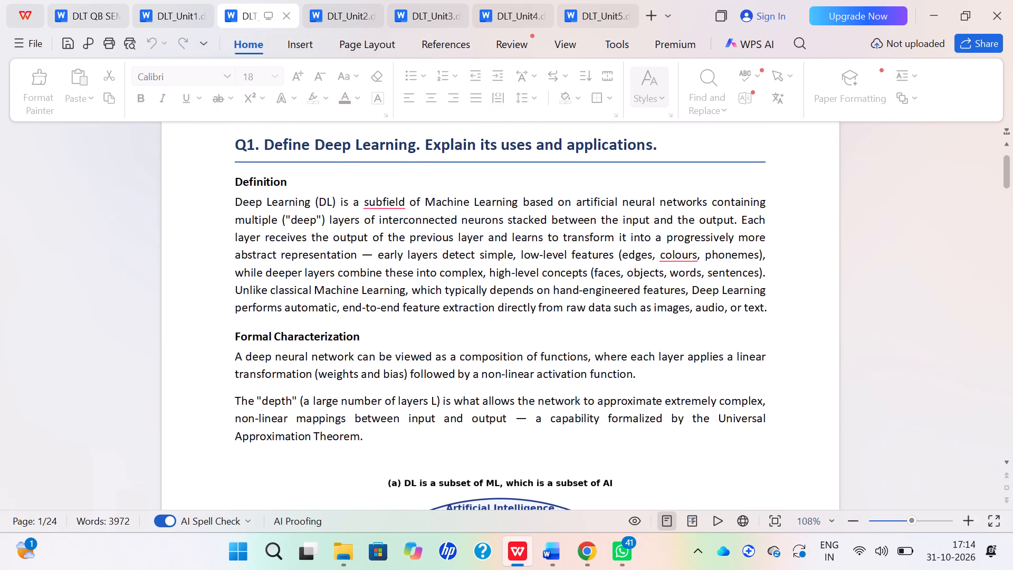
pyautogui.moveTo(235, 142); pyautogui.dragTo(333, 263)
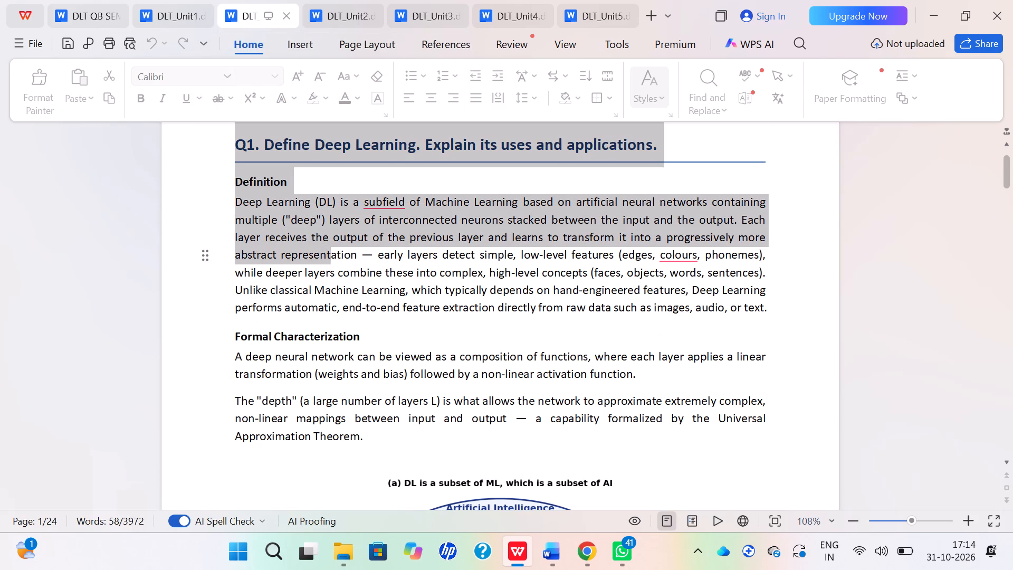
pyautogui.moveTo(333, 263); pyautogui.dragTo(661, 321)
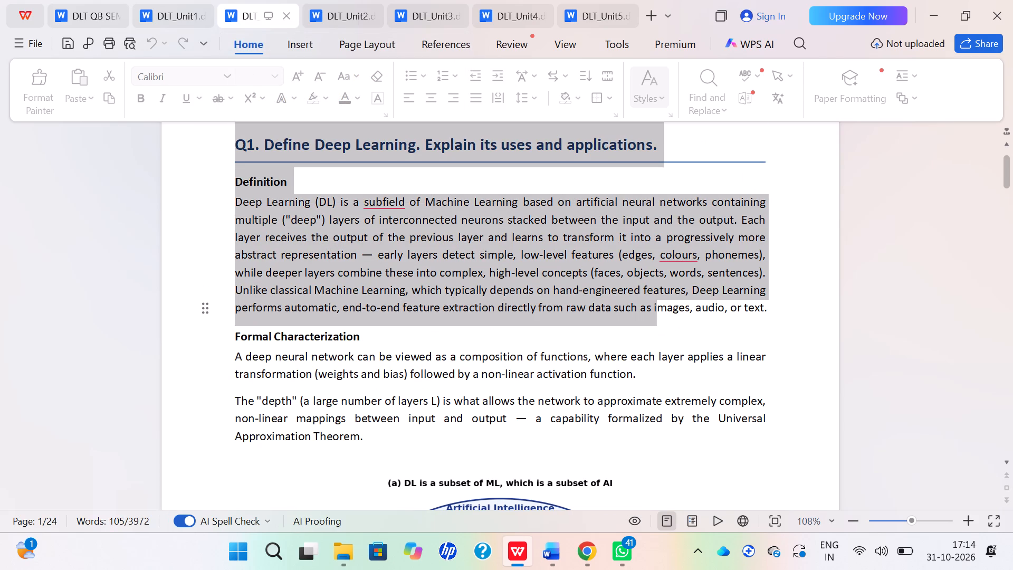
pyautogui.moveTo(661, 321); pyautogui.dragTo(754, 310)
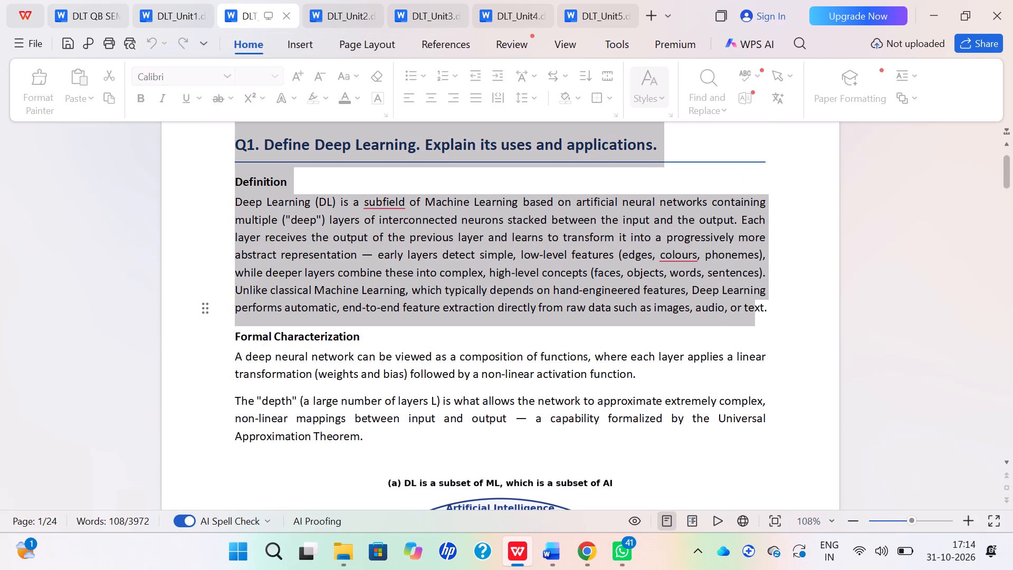
pyautogui.moveTo(754, 310); pyautogui.dragTo(789, 309)
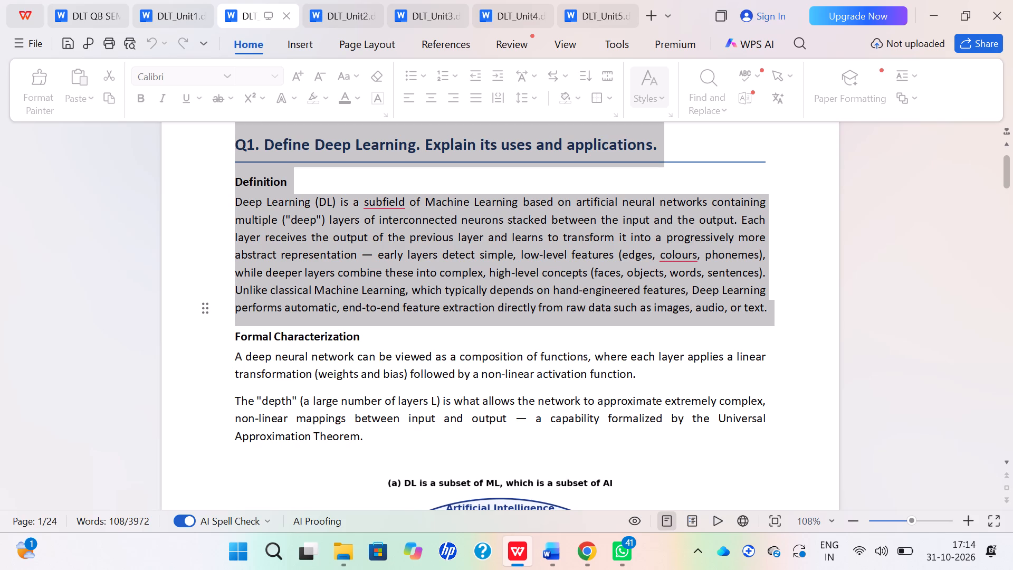
pyautogui.hotkey('ctrl', 'c')
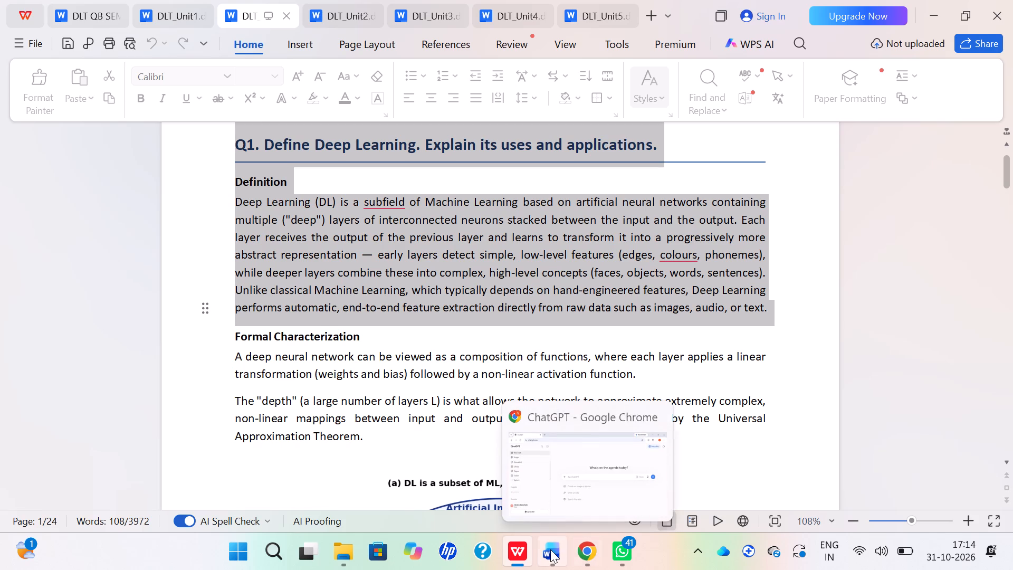
pyautogui.click(550, 549)
pyautogui.hotkey('ctrl', 'v')
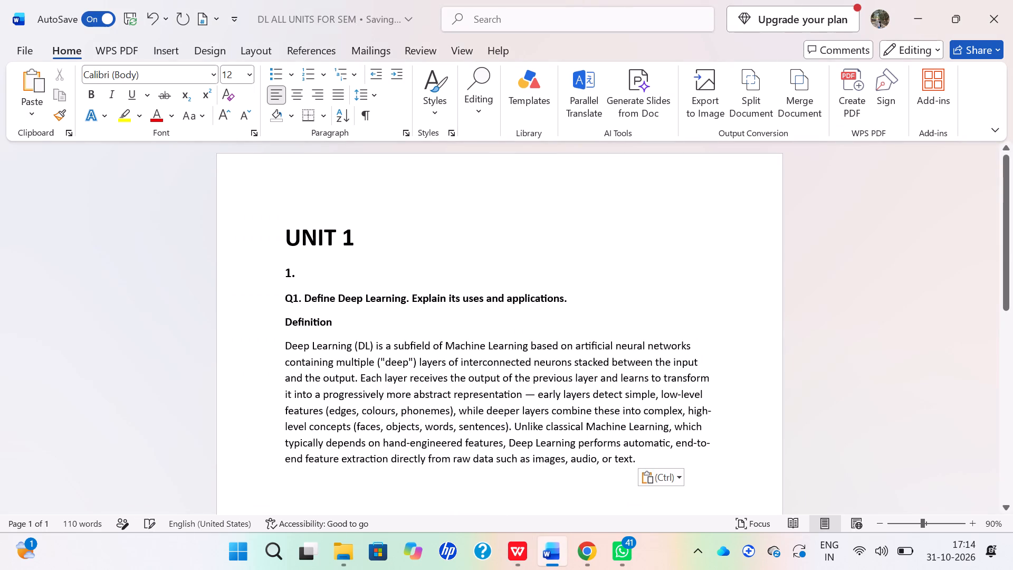
# Copy the "In simple words" and "Key point" paragraphs from DLT_Unit1 and paste them below the definition in DL ALL UNITS FOR SEM.
pyautogui.click(518, 549)
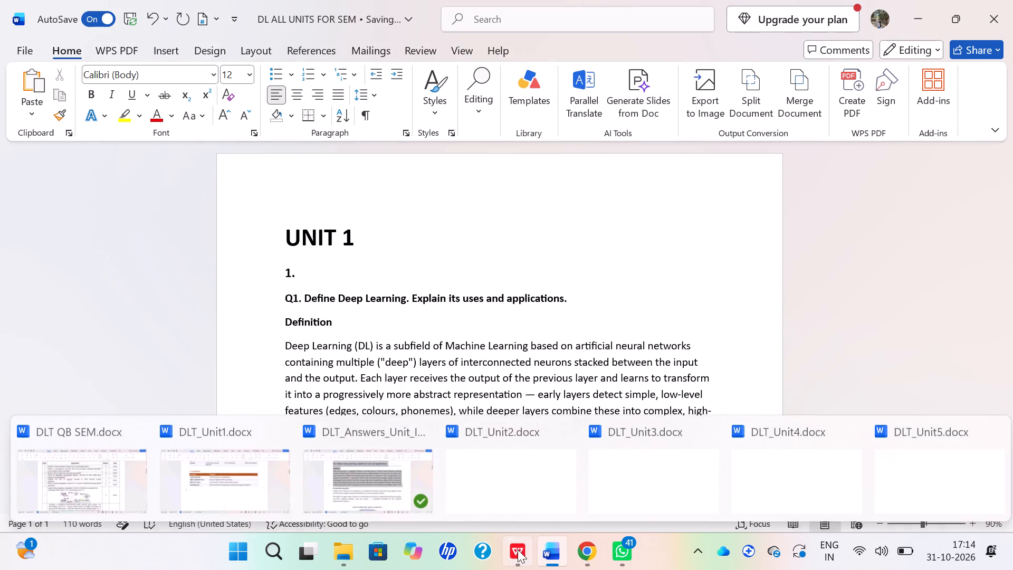
pyautogui.click(408, 366)
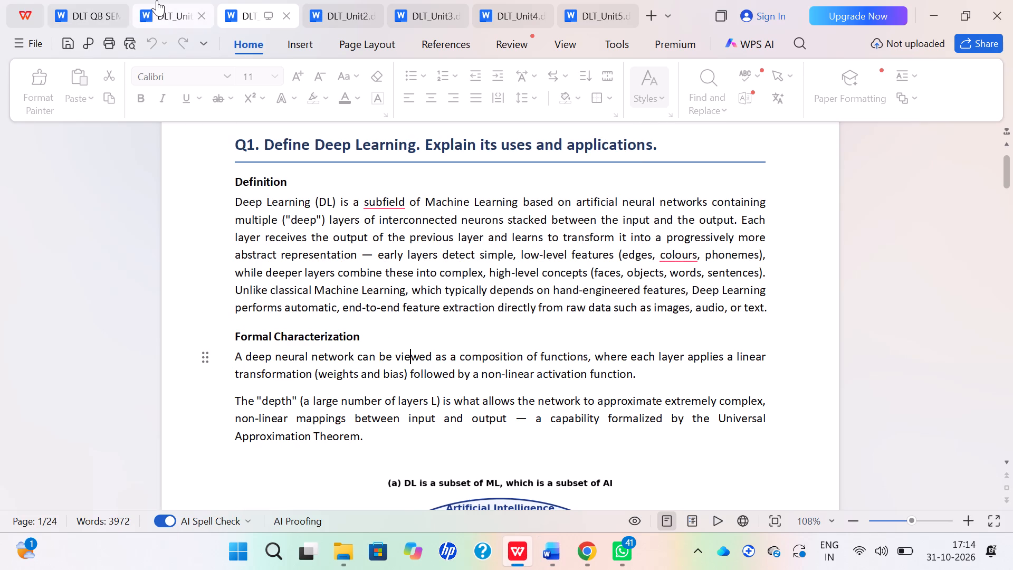
pyautogui.click(157, 0)
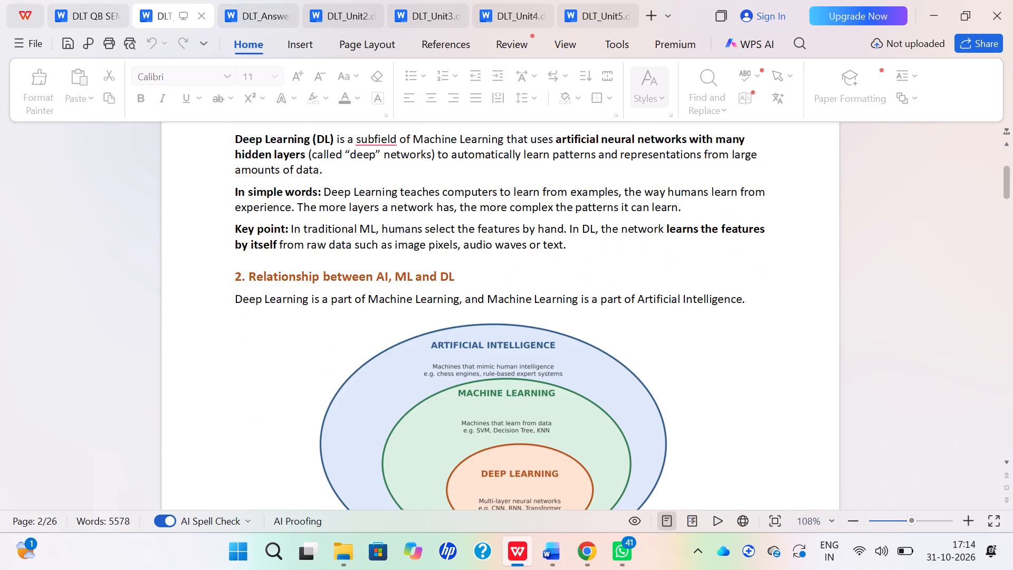
pyautogui.scroll(1, 310, 190)
pyautogui.moveTo(234, 195); pyautogui.dragTo(567, 255)
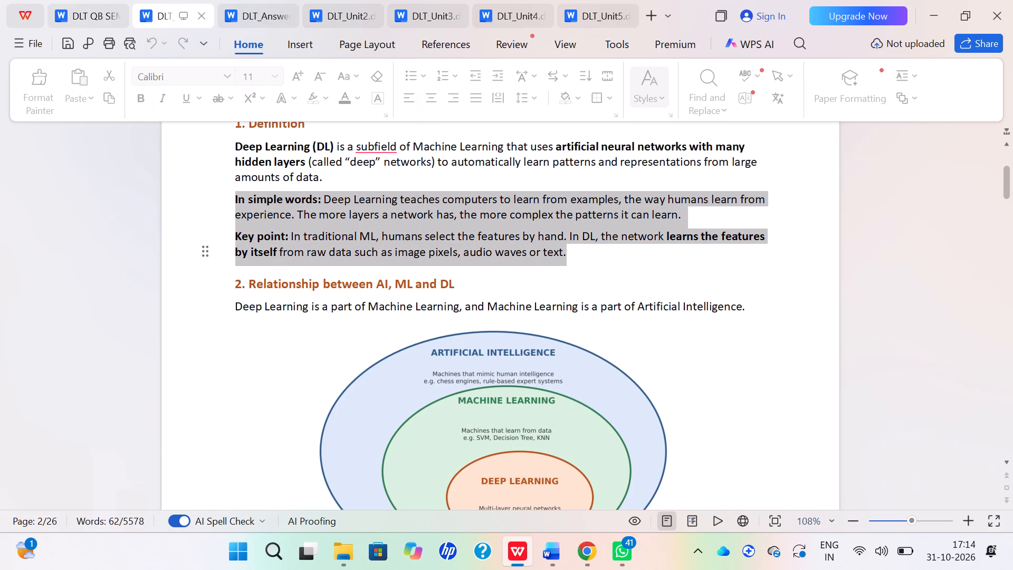
pyautogui.hotkey('ctrl', 'c')
pyautogui.click(291, 0)
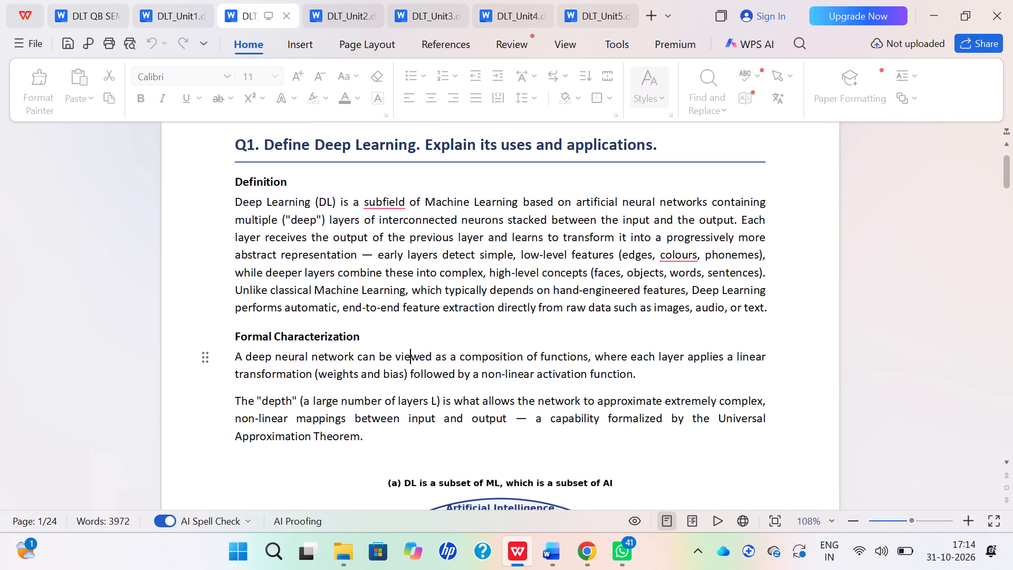
pyautogui.click(159, 0)
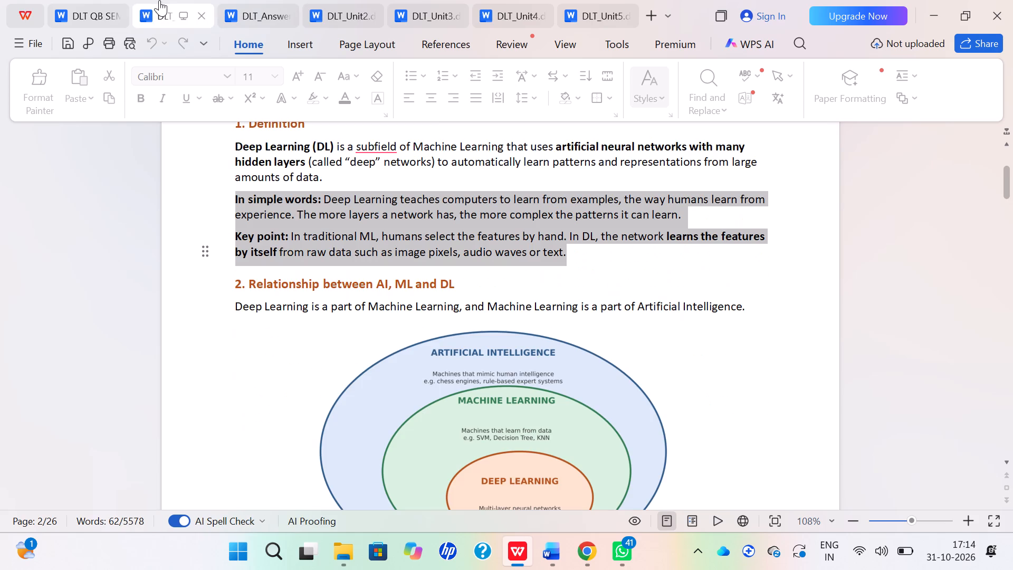
pyautogui.click(559, 542)
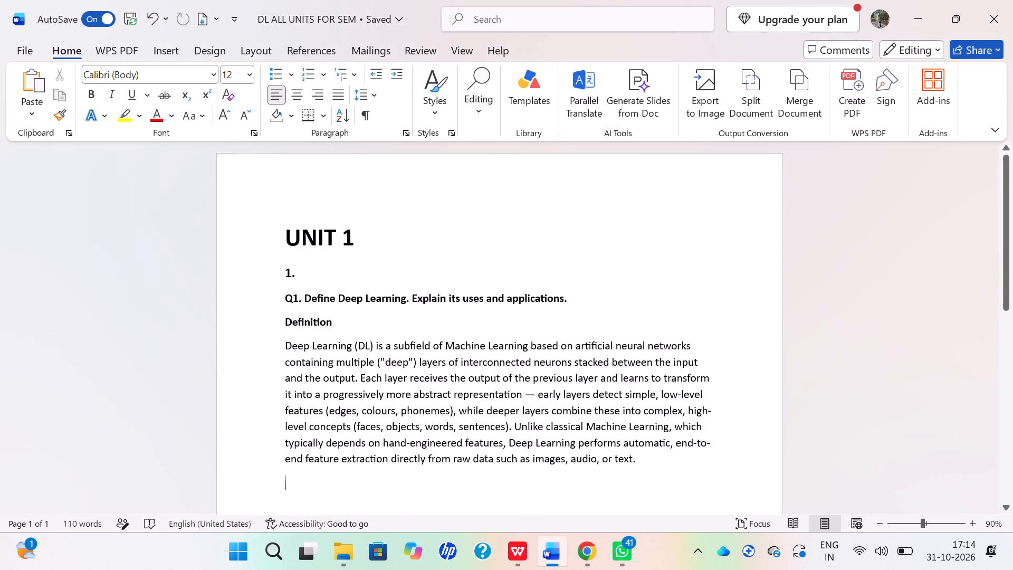
pyautogui.hotkey('ctrl', 'v')
pyautogui.scroll(-1, 390, 449)
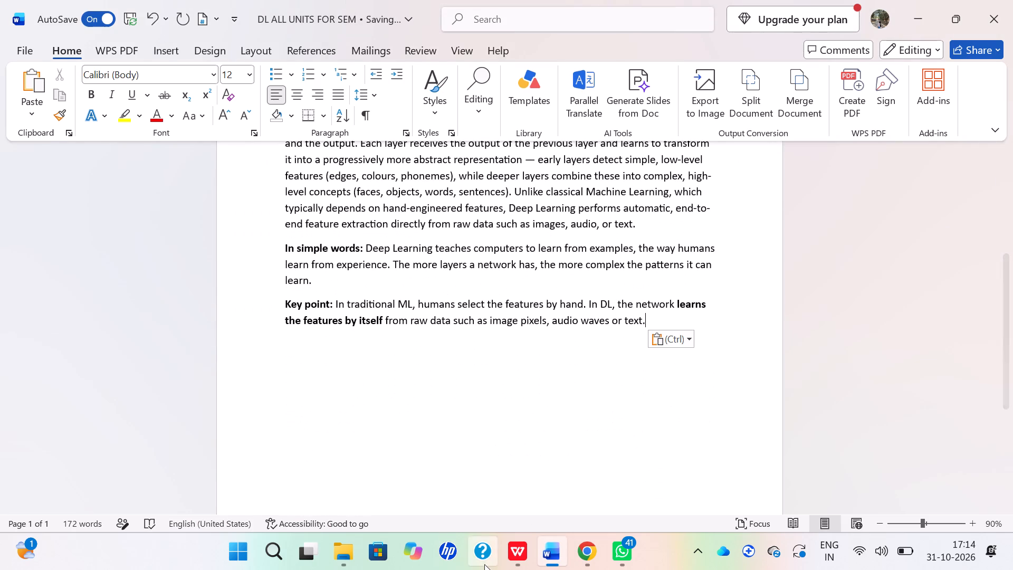
# Copy the "Relationship between AI, ML and DL" heading and its sentence from DLT_Unit1 into a new line after the Key point paragraph.
pyautogui.click(525, 547)
pyautogui.scroll(-1, 386, 290)
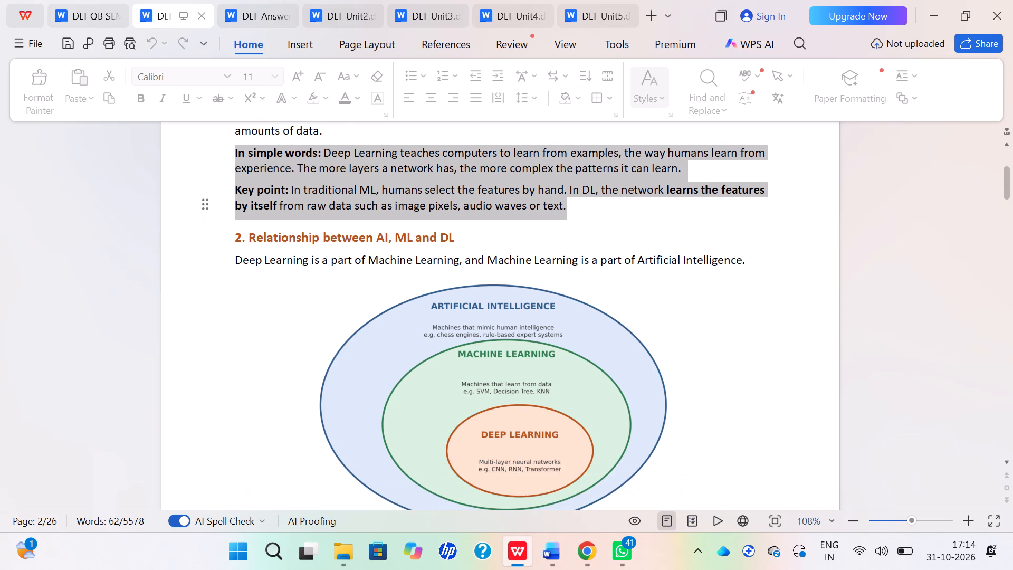
pyautogui.scroll(-1, 386, 290)
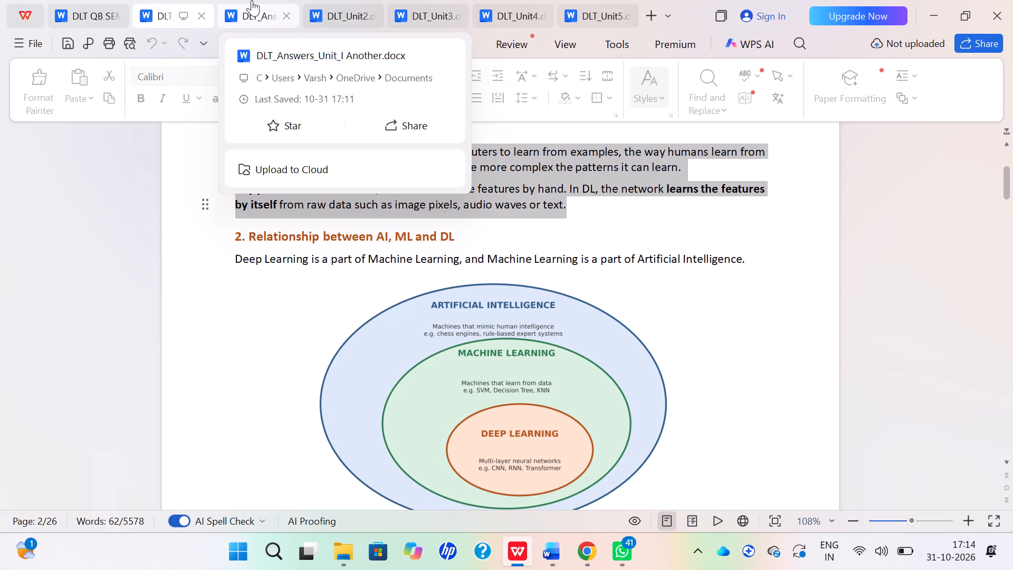
pyautogui.moveTo(234, 235); pyautogui.dragTo(768, 257)
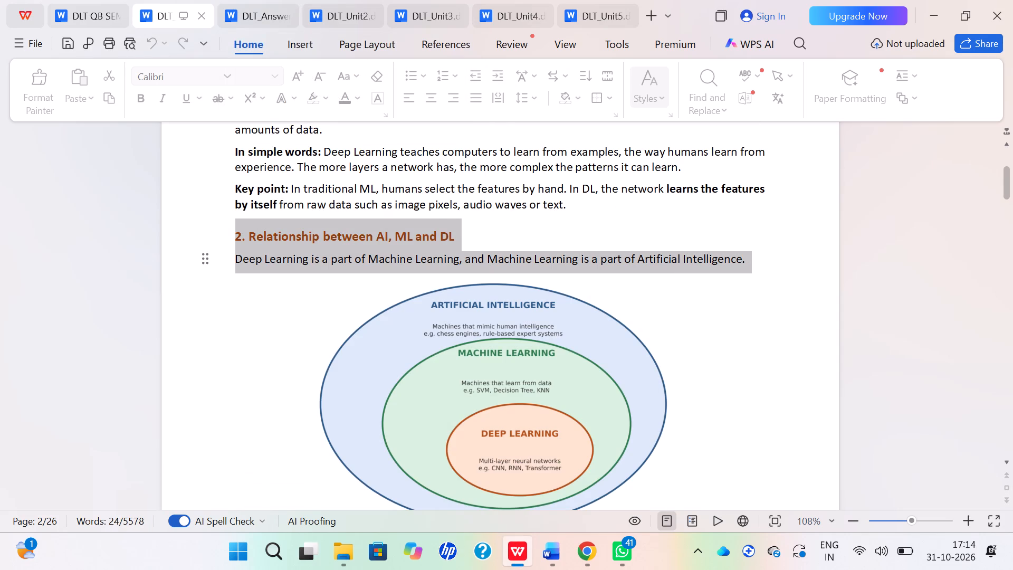
pyautogui.moveTo(768, 257); pyautogui.dragTo(760, 257)
pyautogui.hotkey('ctrl', 'c')
pyautogui.click(557, 539)
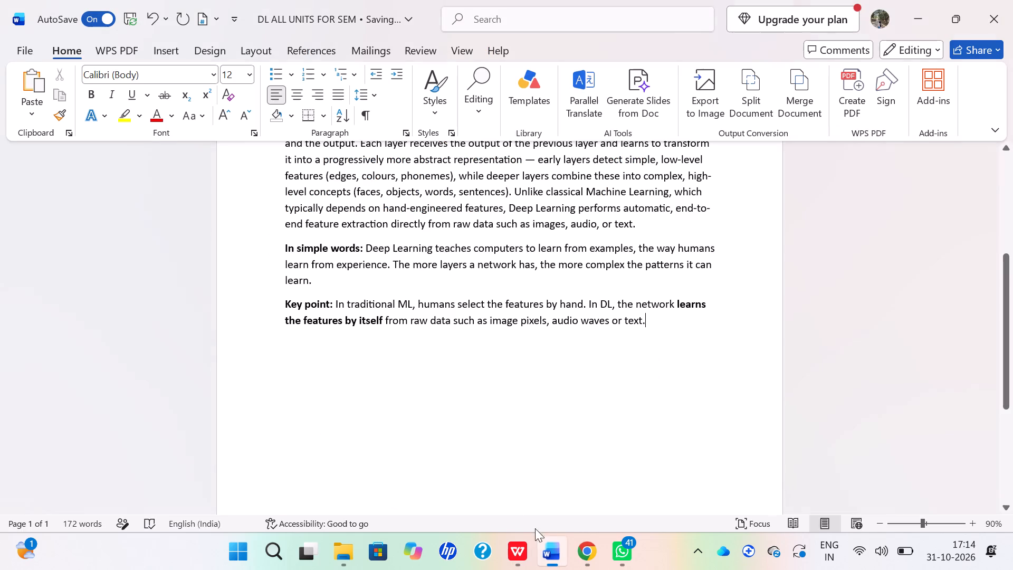
pyautogui.click(303, 344)
pyautogui.click(653, 324)
pyautogui.press('Return')
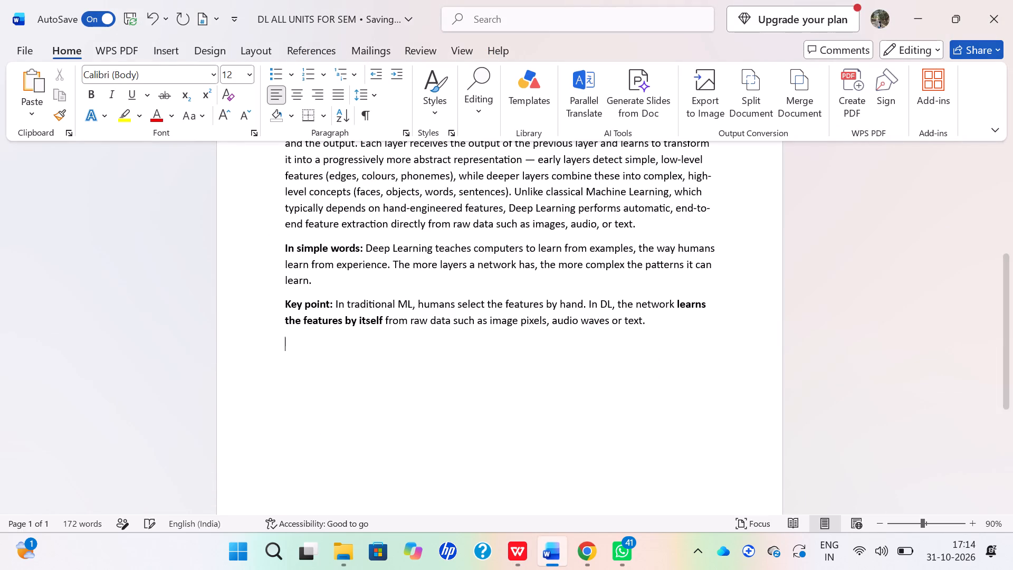
pyautogui.hotkey('ctrl', 'v')
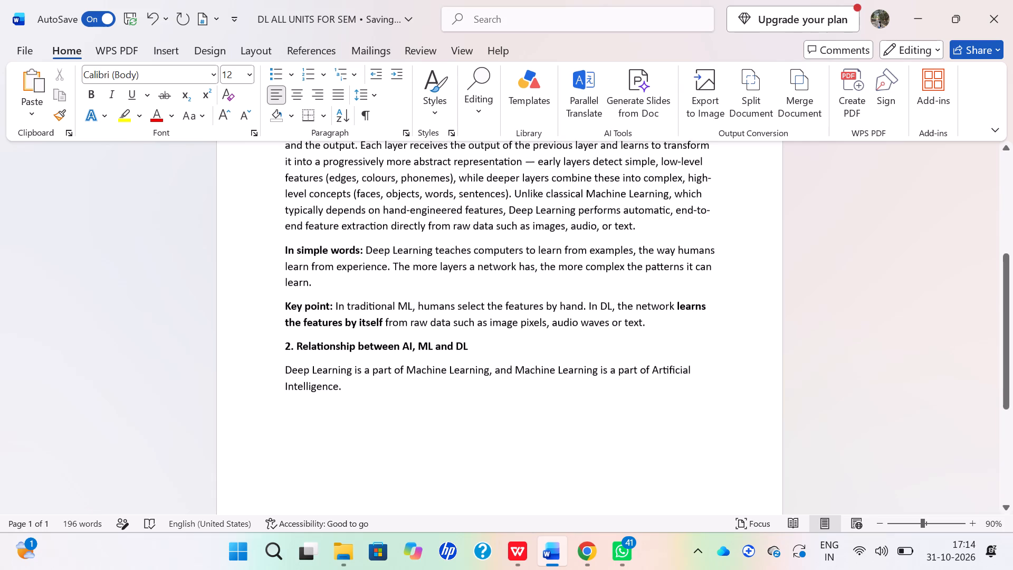
# Remove the number "2." from the pasted "Relationship between AI, ML and DL" heading.
pyautogui.click(298, 341)
pyautogui.press('BackSpace')
pyautogui.press('BackSpace')
pyautogui.press('BackSpace')
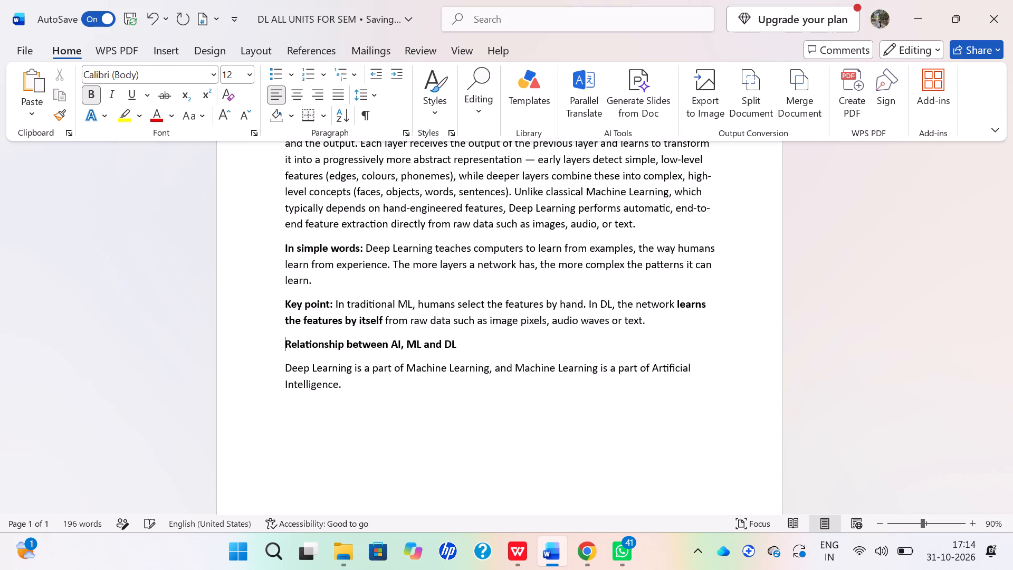
# Copy the Fig 1.1(a) AI/ML/DL subset diagram from DLT_Answers_Unit_I Another in WPS Office and paste it below the relationship sentence in Word.
pyautogui.click(514, 554)
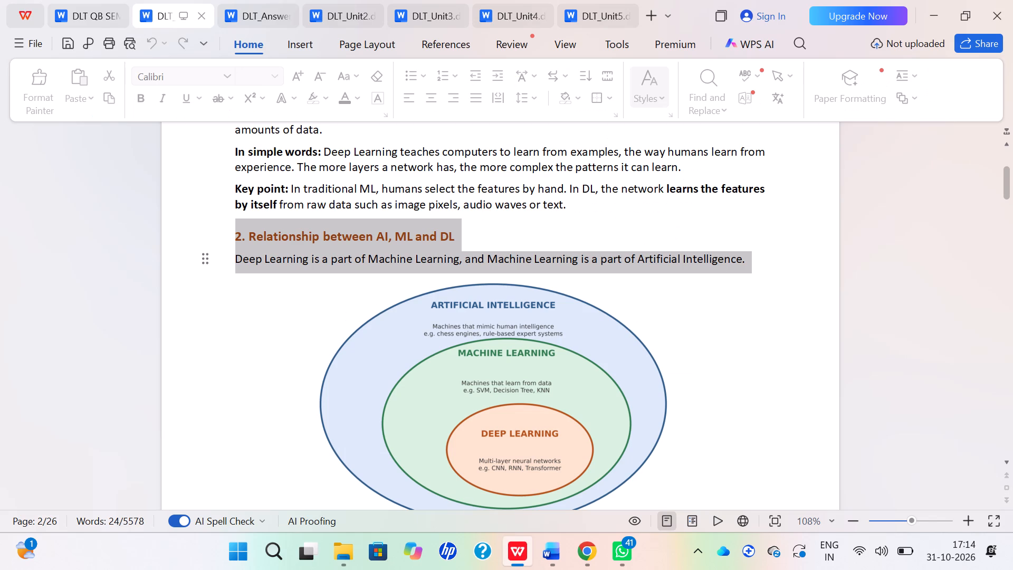
pyautogui.click(267, 0)
pyautogui.scroll(-1, 338, 262)
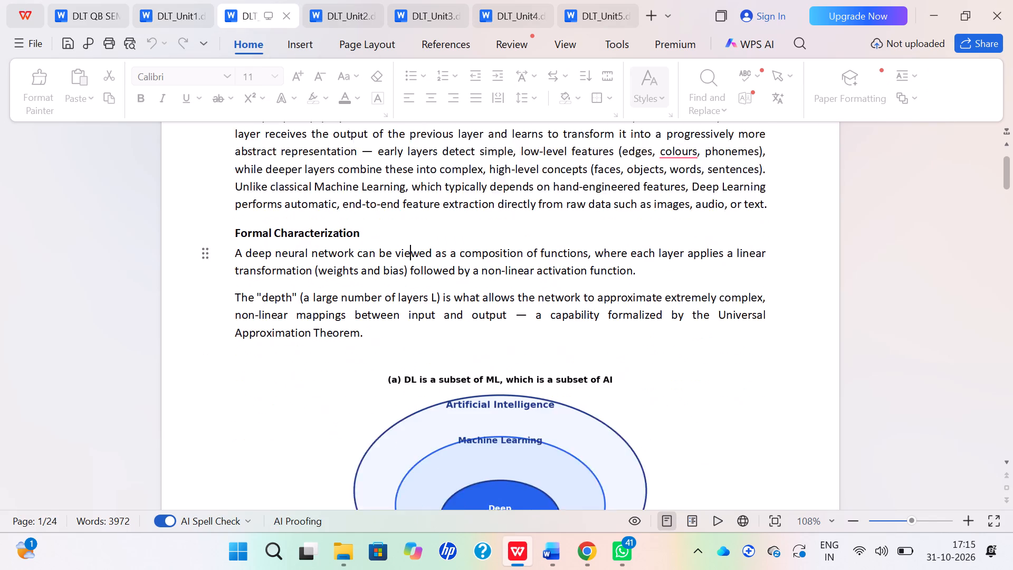
pyautogui.scroll(-3, 338, 262)
pyautogui.click(177, 0)
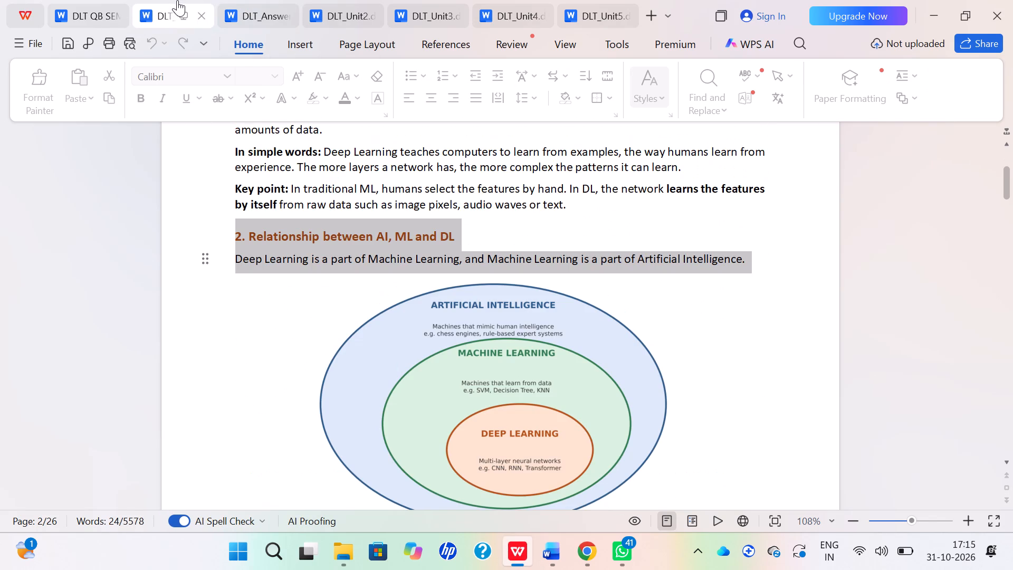
pyautogui.click(247, 0)
pyautogui.click(514, 278)
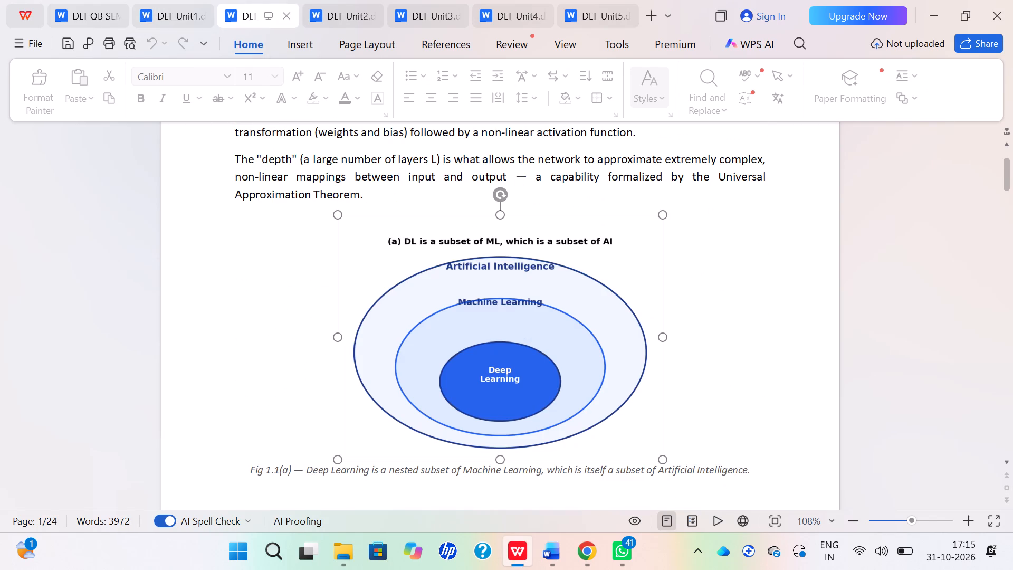
pyautogui.rightClick(504, 199)
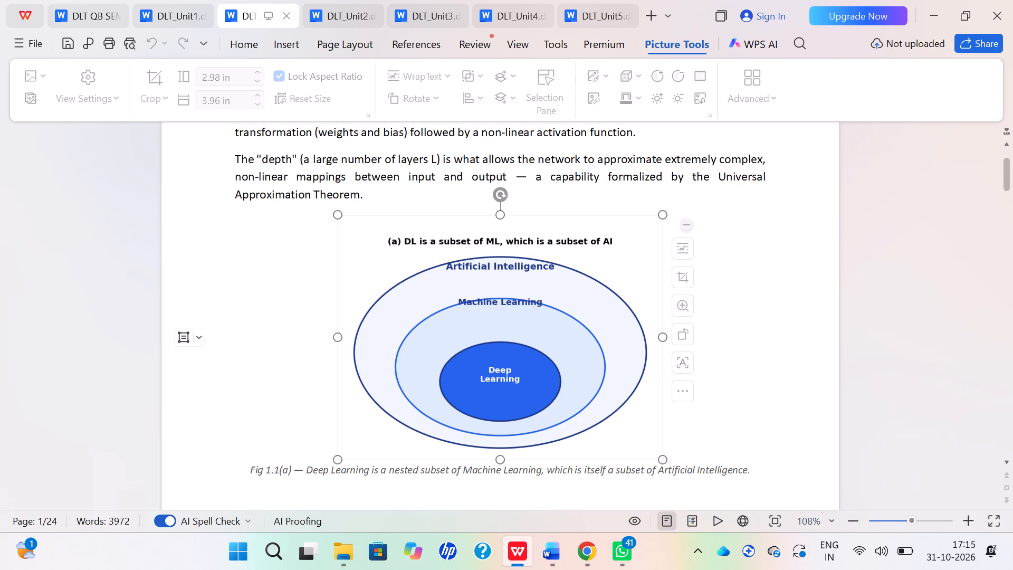
pyautogui.rightClick(503, 195)
pyautogui.click(338, 216)
pyautogui.rightClick(502, 196)
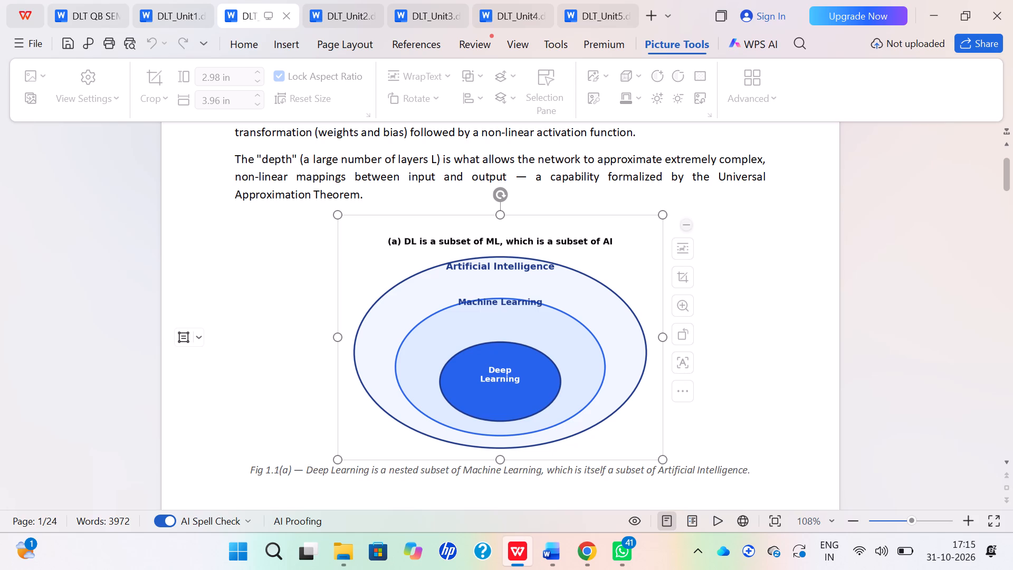
pyautogui.click(548, 369)
pyautogui.hotkey('ctrl', 'c')
pyautogui.click(565, 550)
pyautogui.click(318, 410)
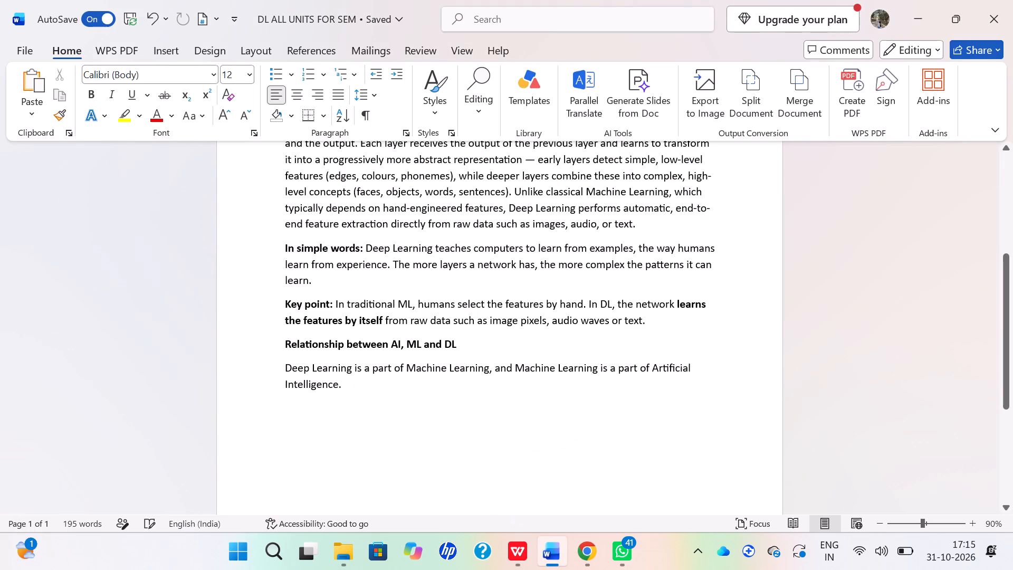
pyautogui.hotkey('ctrl', 'v')
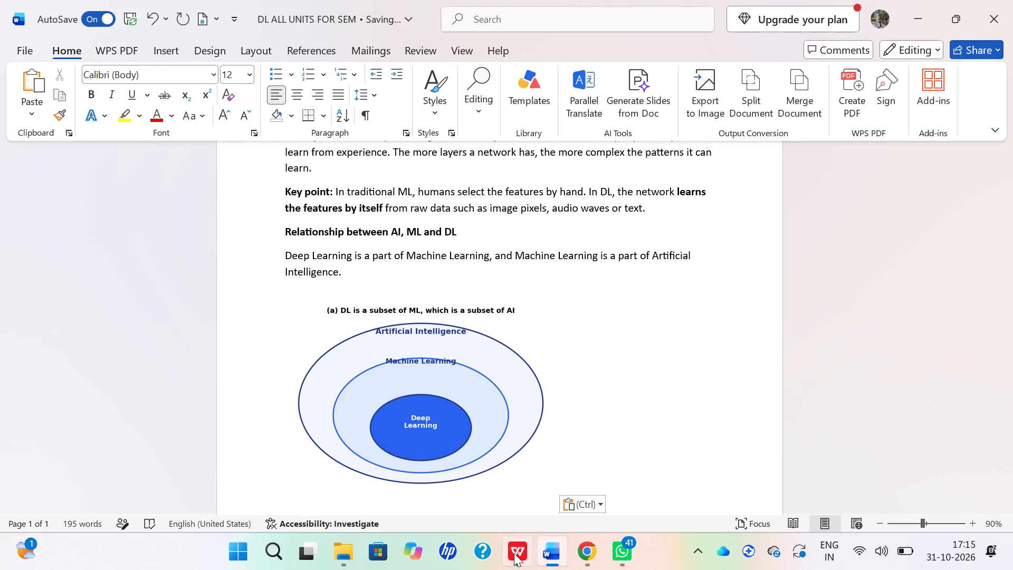
# Copy the "Structure of a Deep Neural Network" heading, without its number, and its paragraph from DLT_Unit1 in WPS Office to below the diagram in Word.
pyautogui.click(514, 553)
pyautogui.scroll(-6, 414, 393)
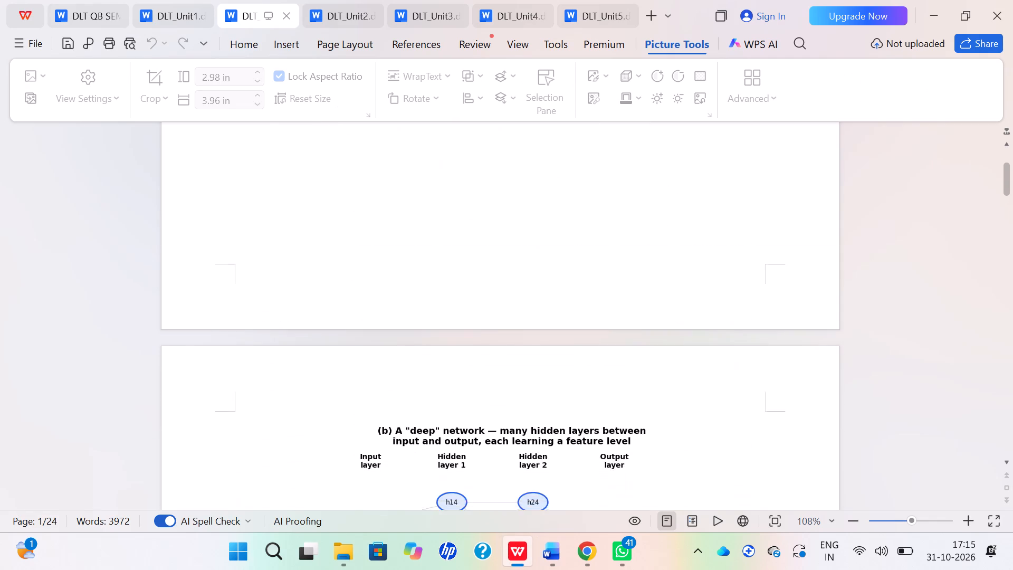
pyautogui.scroll(-4, 414, 393)
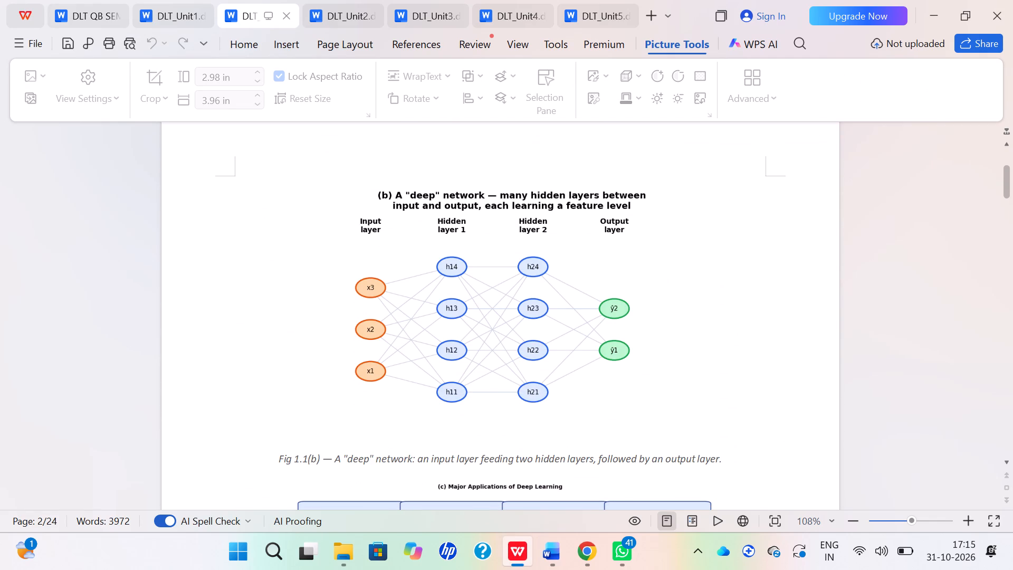
pyautogui.click(183, 0)
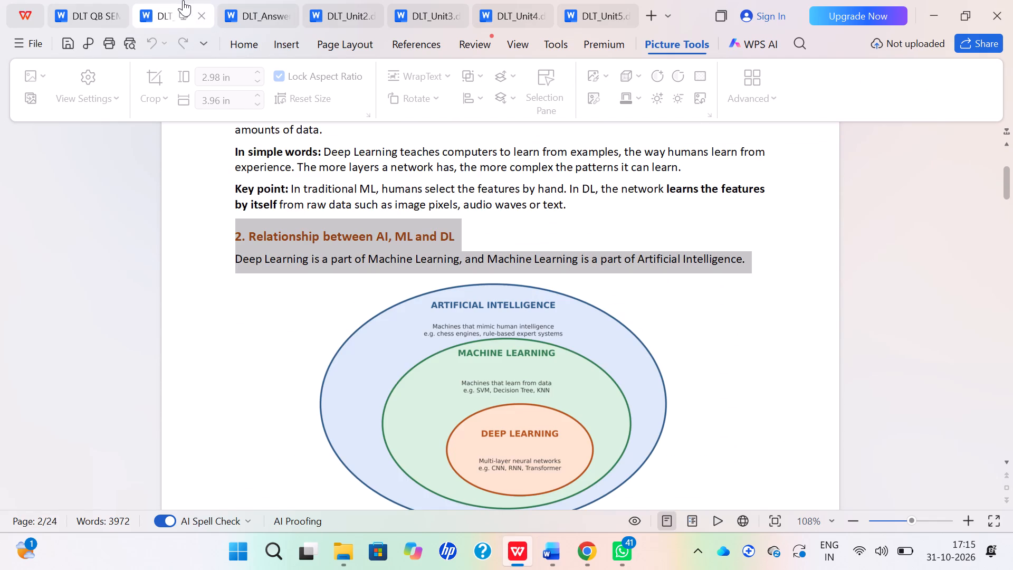
pyautogui.scroll(-3, 425, 230)
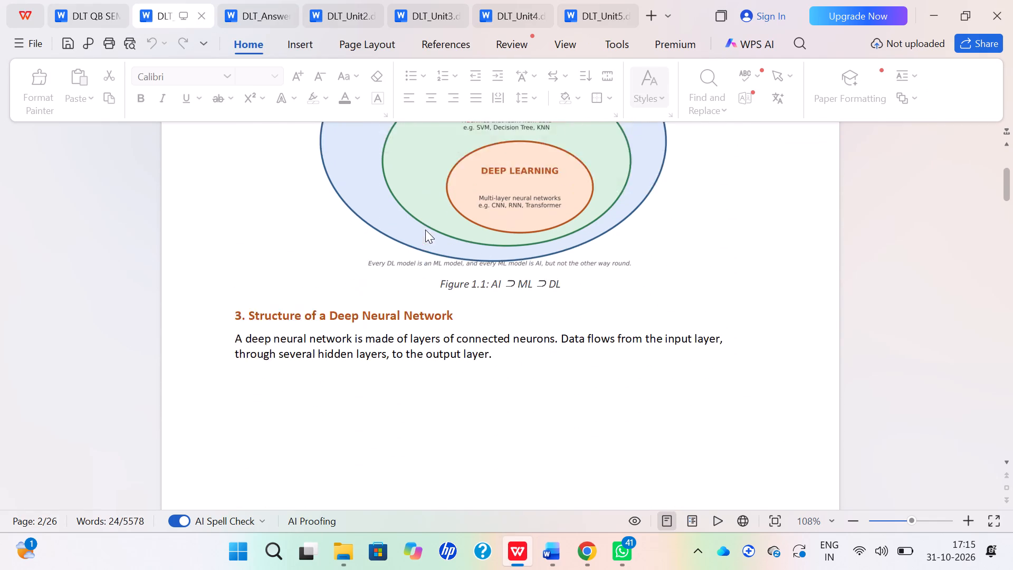
pyautogui.scroll(-3, 425, 230)
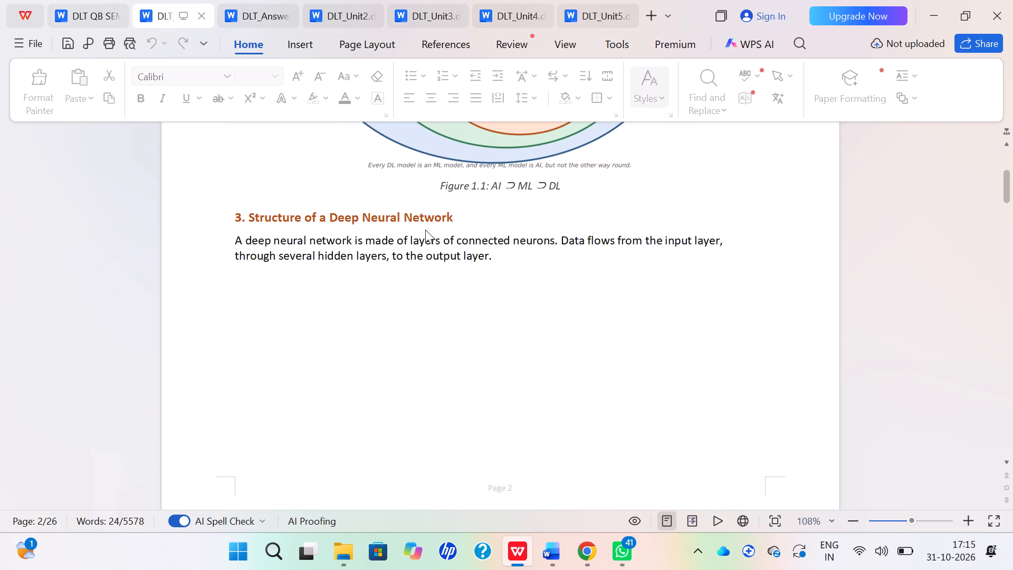
pyautogui.scroll(-6, 425, 230)
pyautogui.scroll(1, 425, 230)
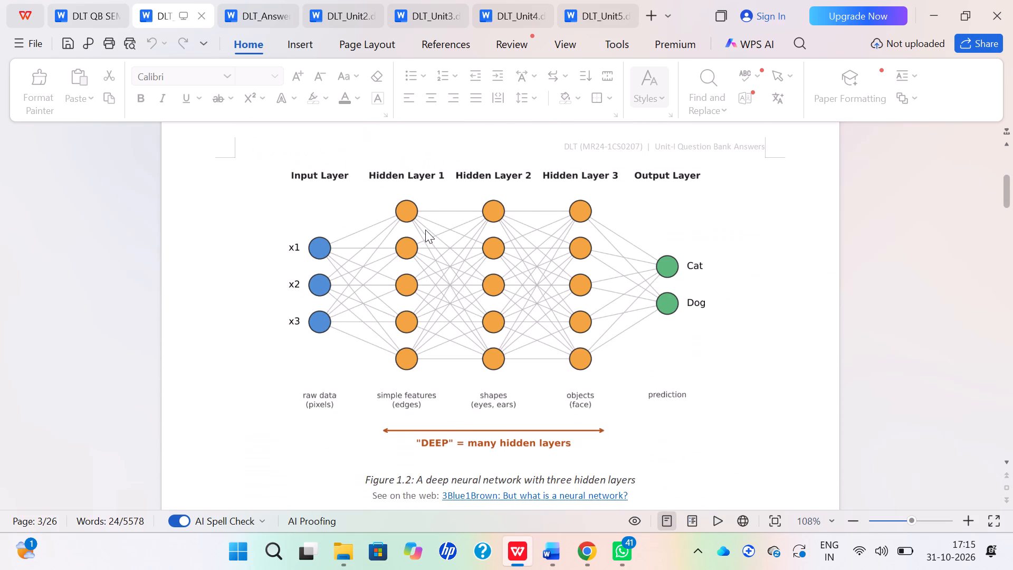
pyautogui.scroll(2, 425, 230)
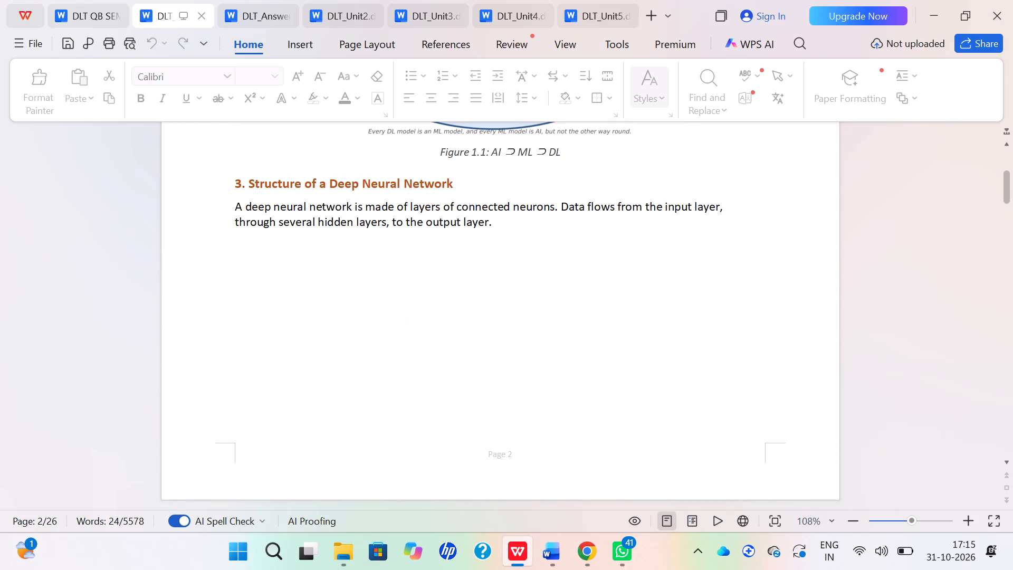
pyautogui.moveTo(251, 181); pyautogui.dragTo(508, 237)
pyautogui.hotkey('ctrl', 'c')
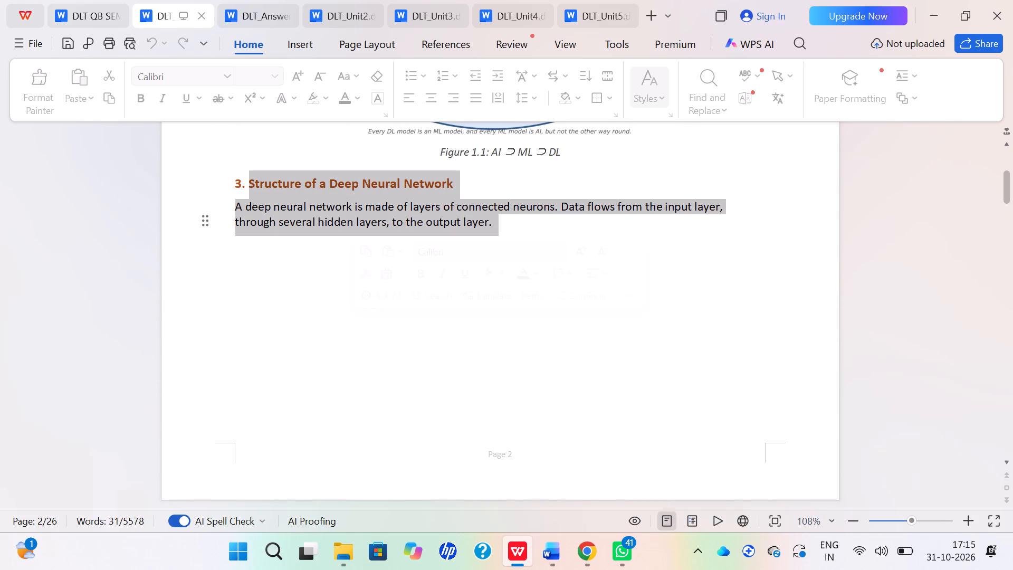
pyautogui.click(561, 555)
pyautogui.scroll(-1, 422, 482)
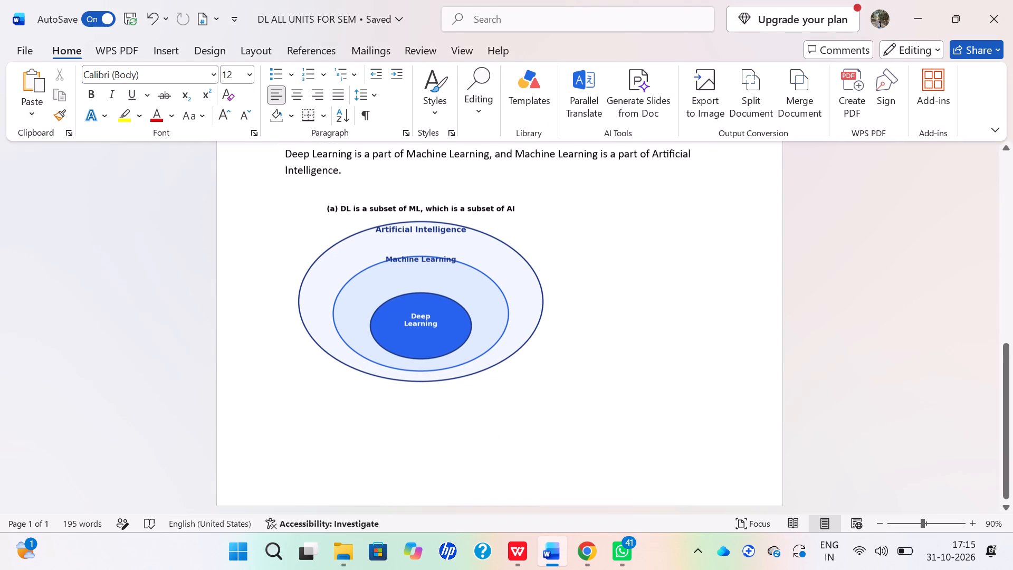
pyautogui.press('Return')
pyautogui.hotkey('ctrl', 'v')
pyautogui.scroll(-1, 422, 482)
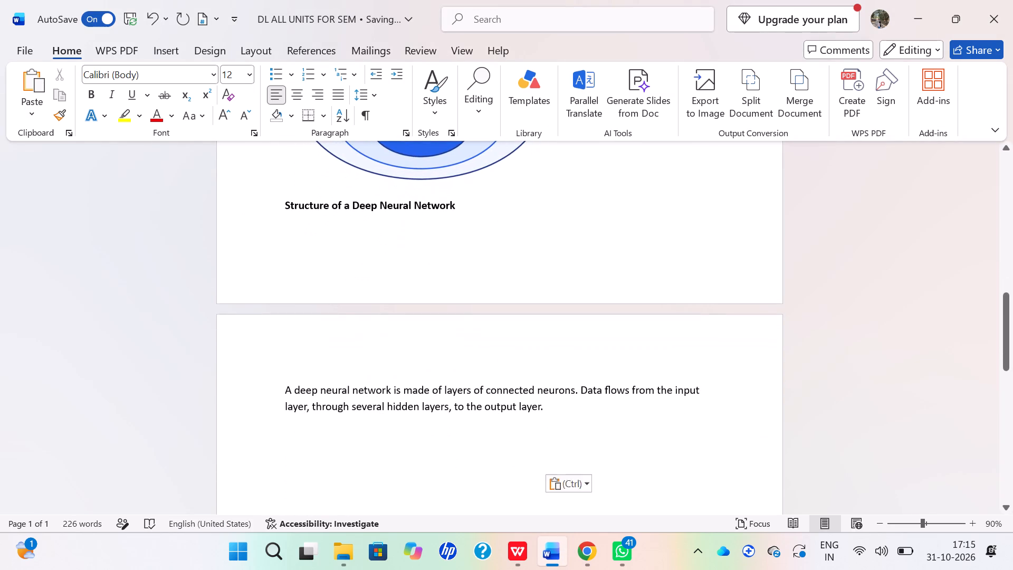
# Reduce the height of the pasted AI/ML/DL subset diagram so the Structure of a Deep Neural Network paragraph fits on the first page.
pyautogui.scroll(3, 441, 325)
pyautogui.scroll(-1, 441, 325)
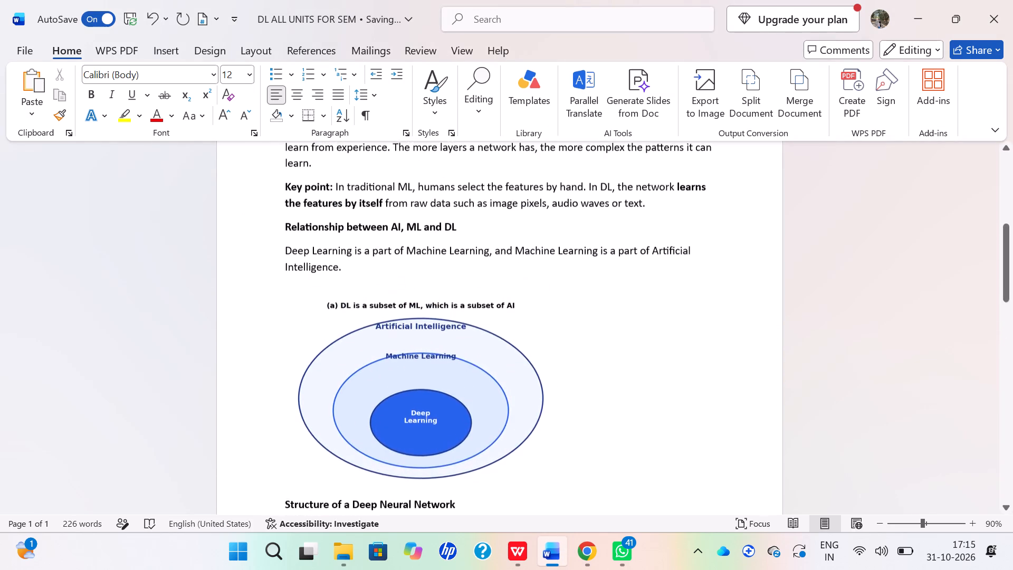
pyautogui.scroll(-1, 441, 325)
pyautogui.click(457, 240)
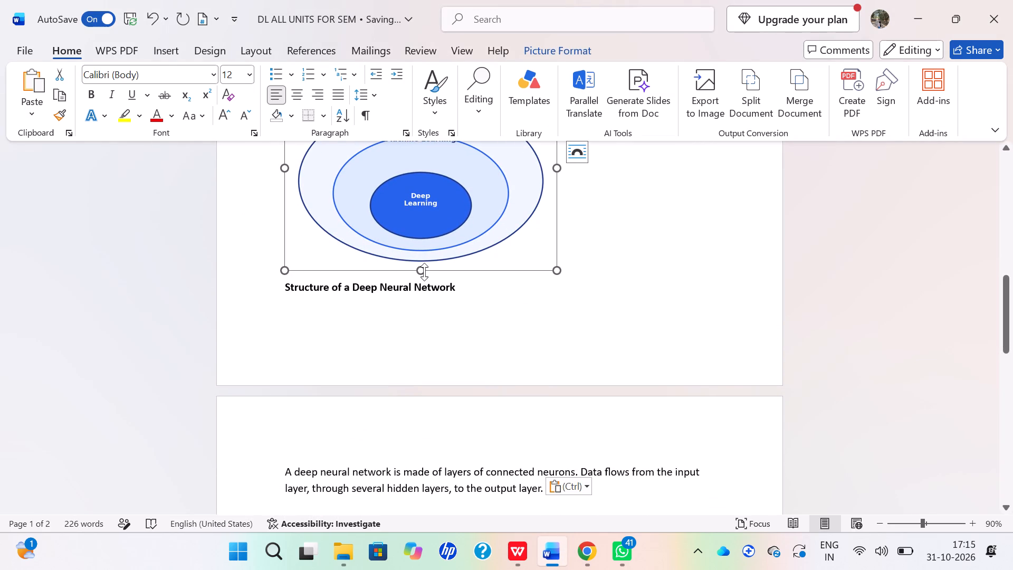
pyautogui.moveTo(424, 272); pyautogui.dragTo(431, 244)
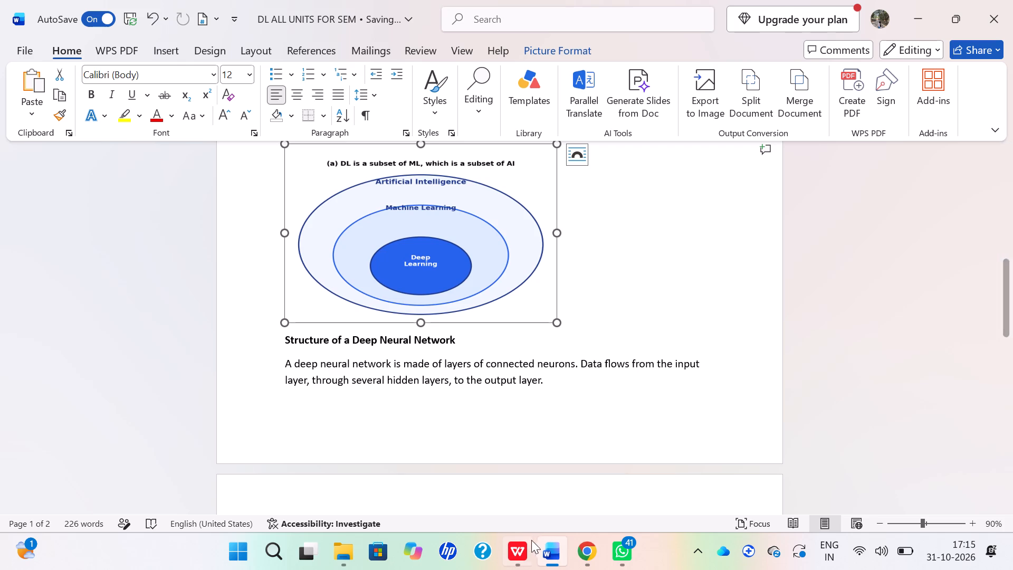
# Copy the Figure 1.2 three-hidden-layer network diagram from DLT_Unit1 in WPS Office and paste it after the structure paragraph in Word.
pyautogui.click(521, 551)
pyautogui.scroll(-4, 424, 349)
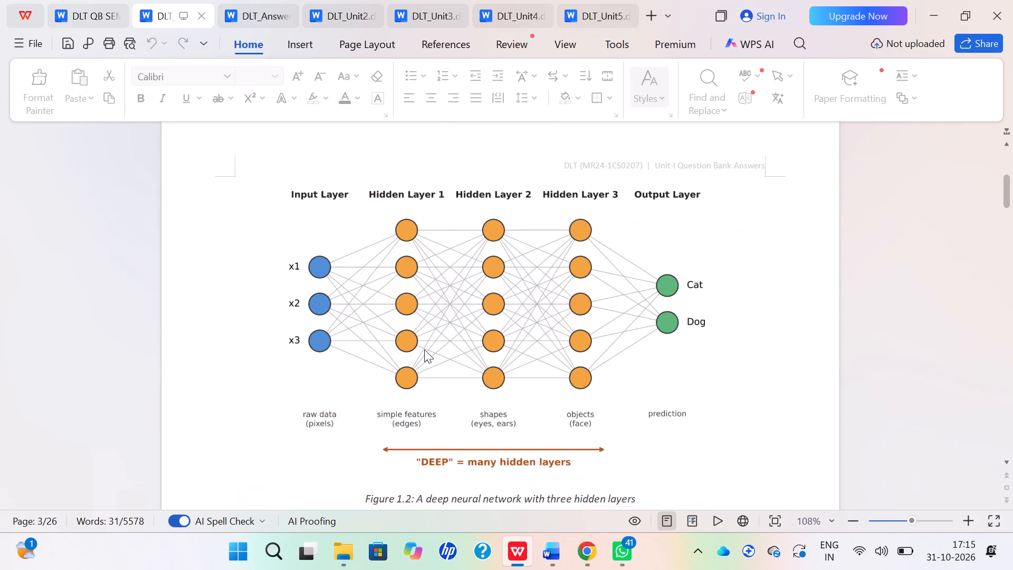
pyautogui.scroll(-1, 424, 349)
pyautogui.click(421, 346)
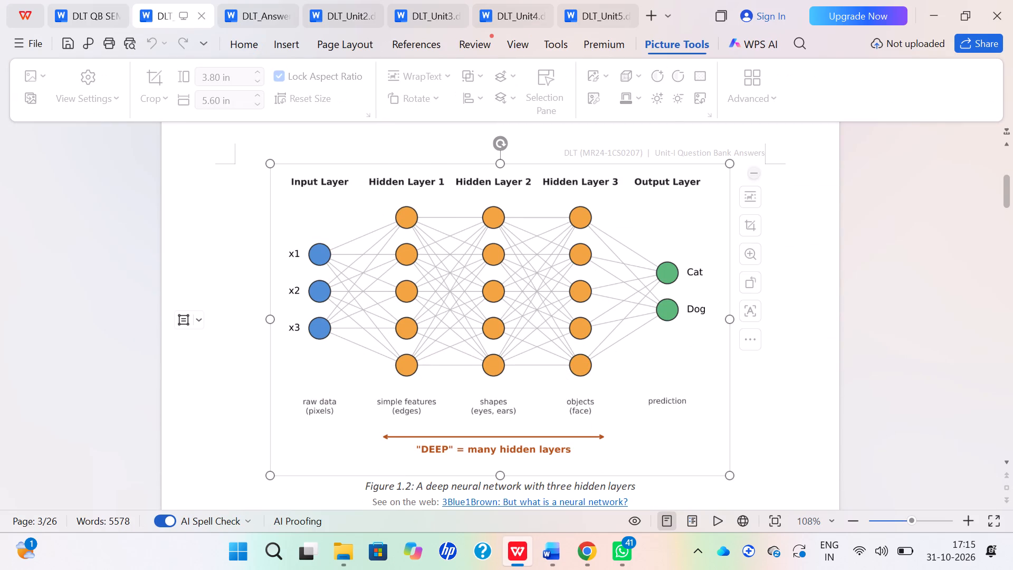
pyautogui.rightClick(421, 346)
pyautogui.click(439, 24)
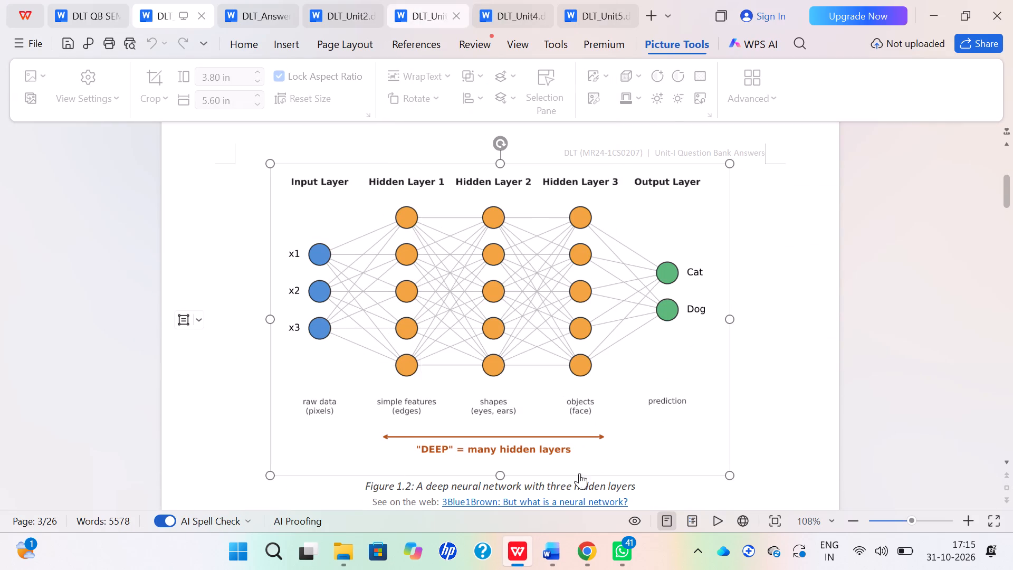
pyautogui.click(560, 541)
pyautogui.scroll(-1, 462, 459)
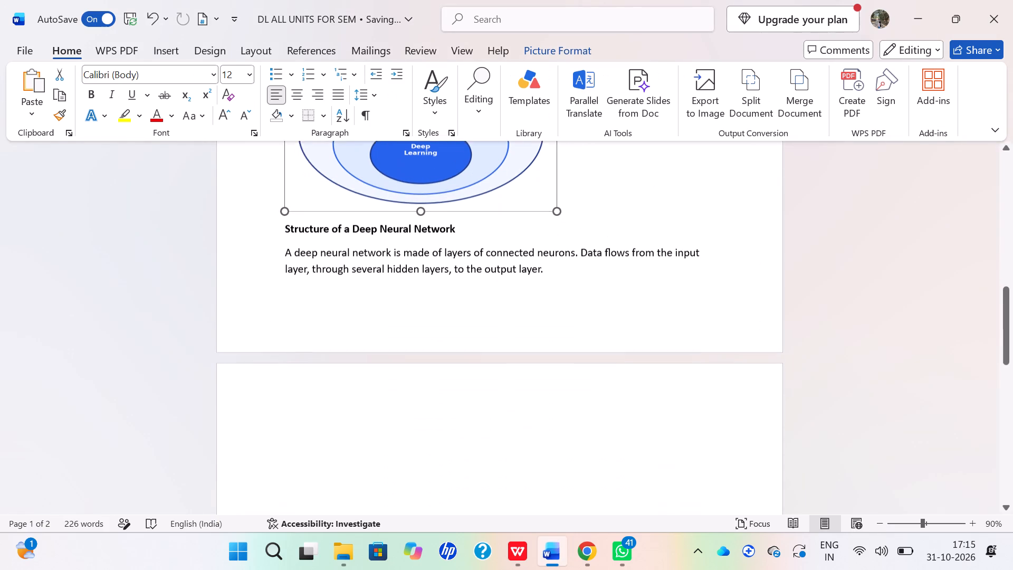
pyautogui.click(359, 375)
pyautogui.hotkey('ctrl', 'v')
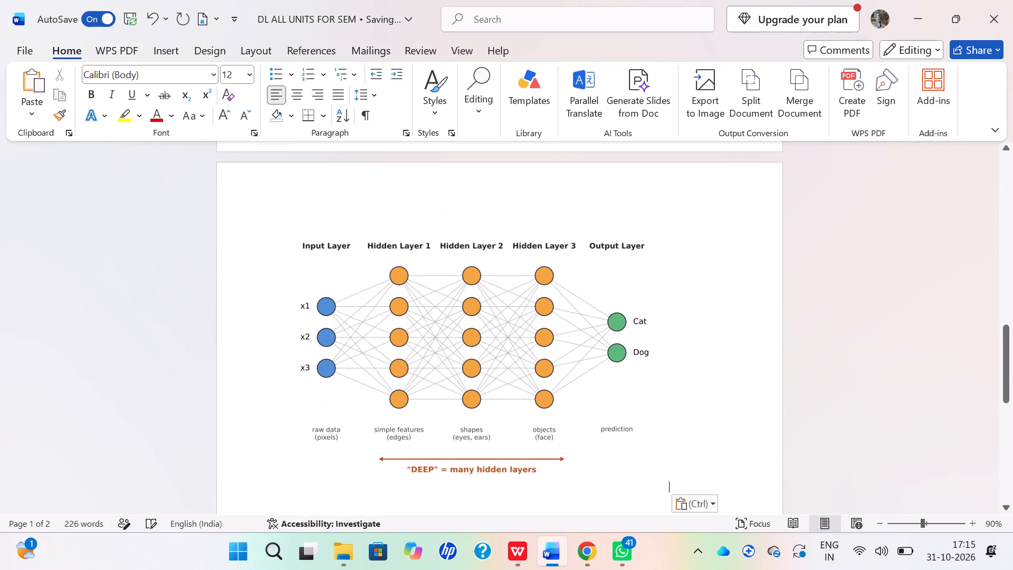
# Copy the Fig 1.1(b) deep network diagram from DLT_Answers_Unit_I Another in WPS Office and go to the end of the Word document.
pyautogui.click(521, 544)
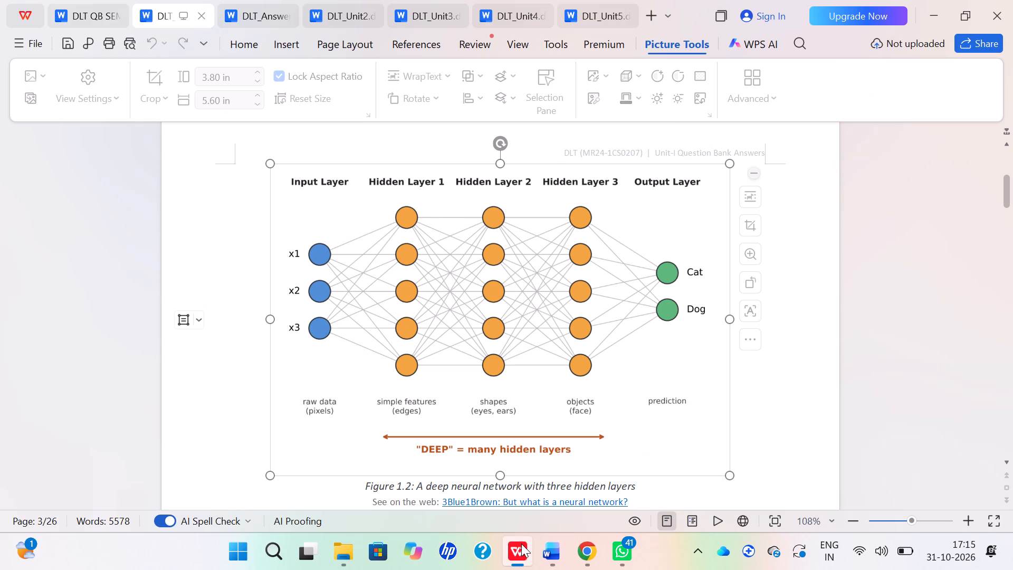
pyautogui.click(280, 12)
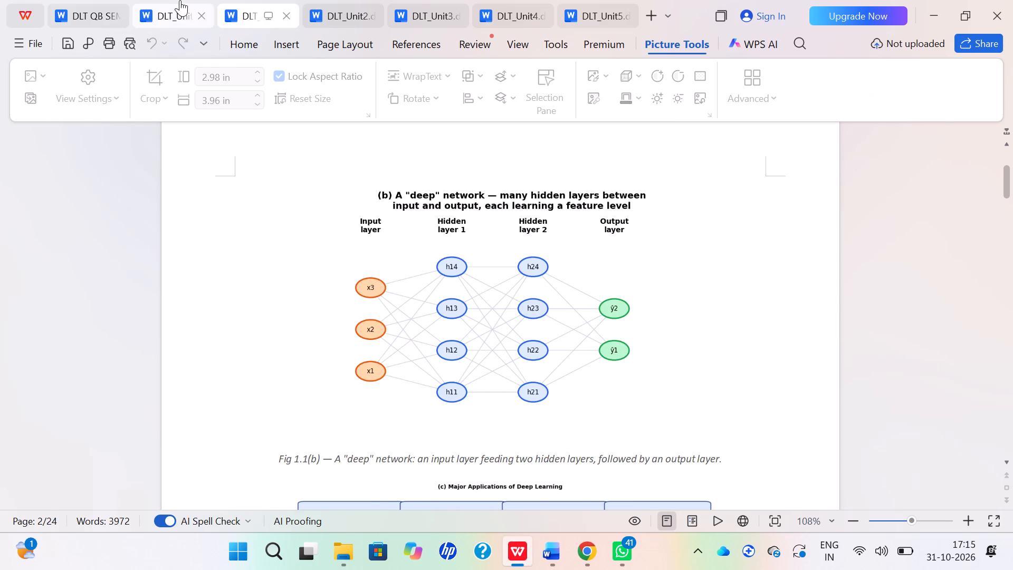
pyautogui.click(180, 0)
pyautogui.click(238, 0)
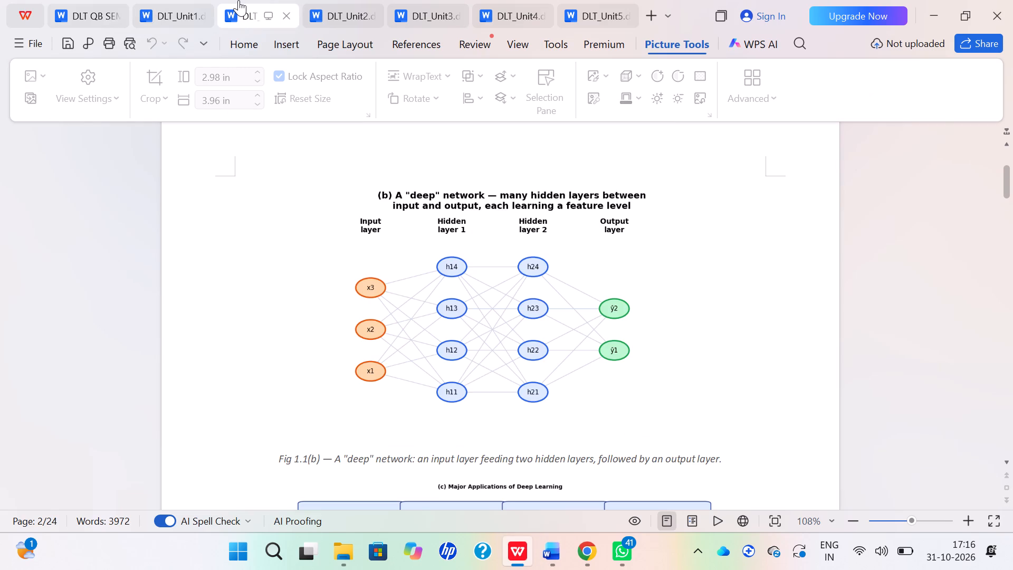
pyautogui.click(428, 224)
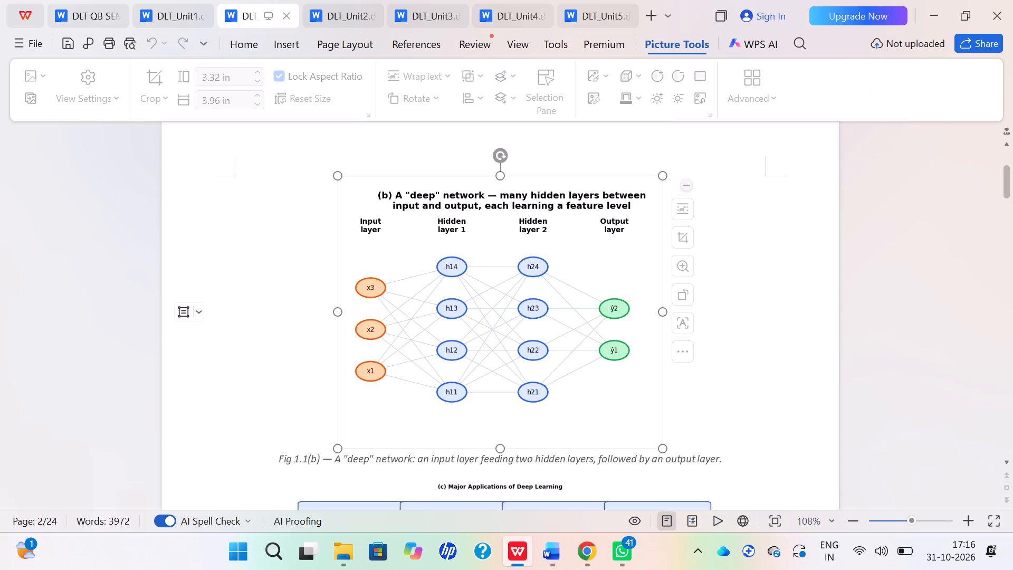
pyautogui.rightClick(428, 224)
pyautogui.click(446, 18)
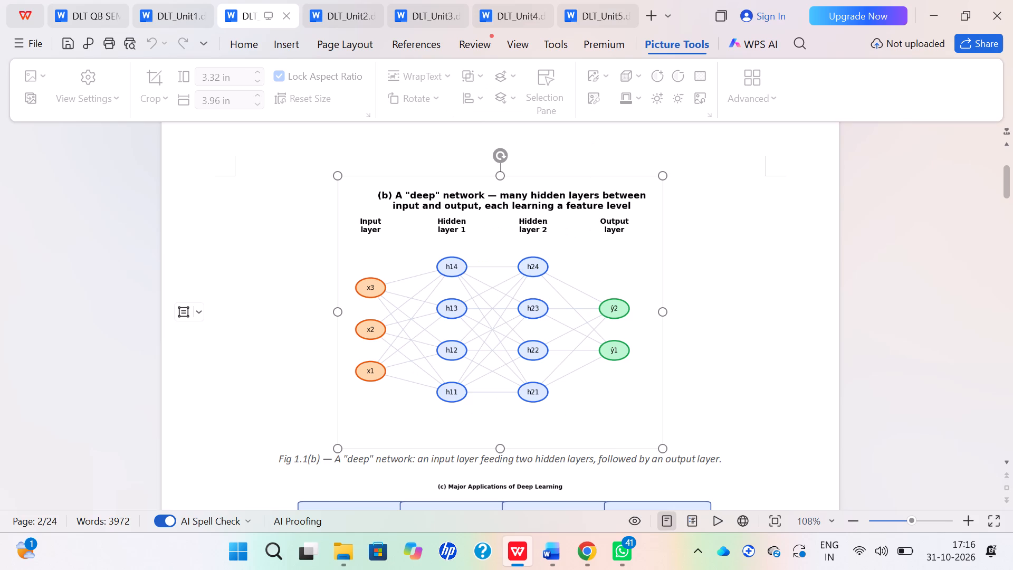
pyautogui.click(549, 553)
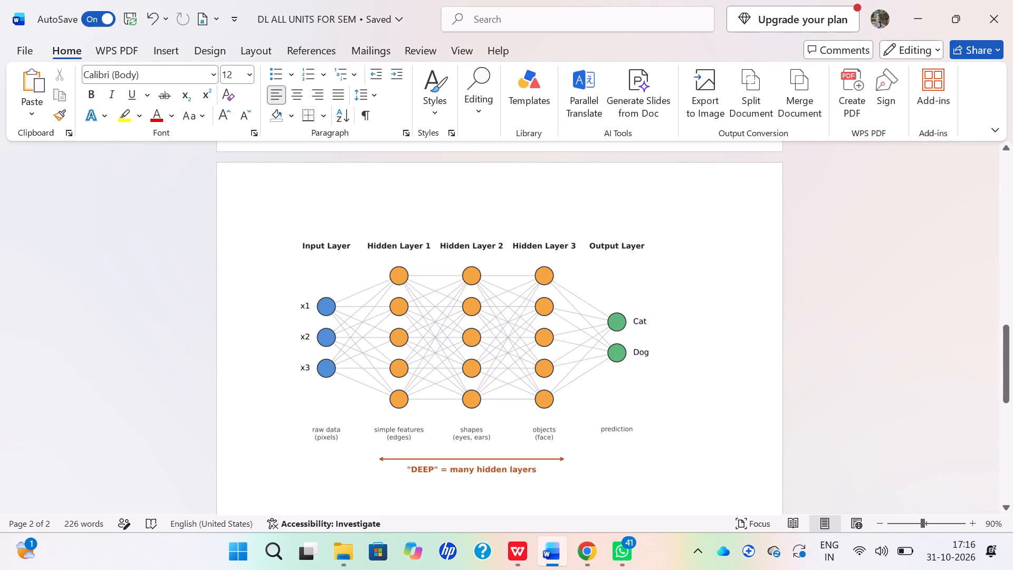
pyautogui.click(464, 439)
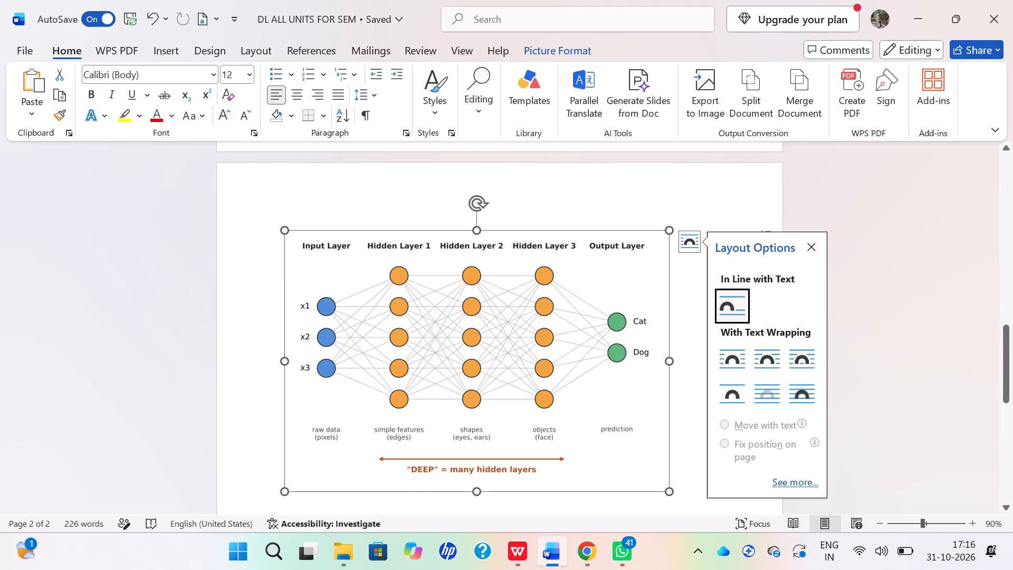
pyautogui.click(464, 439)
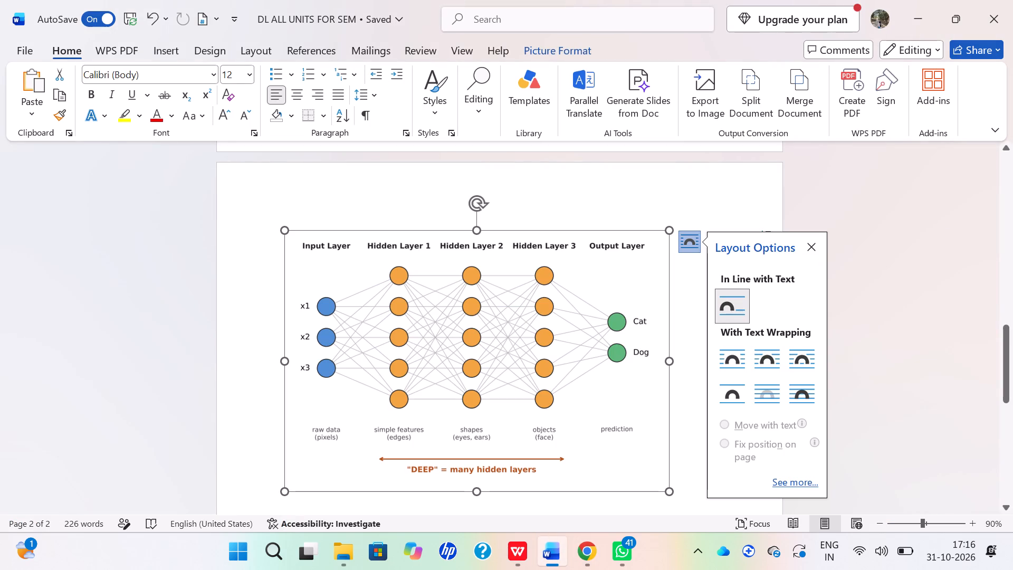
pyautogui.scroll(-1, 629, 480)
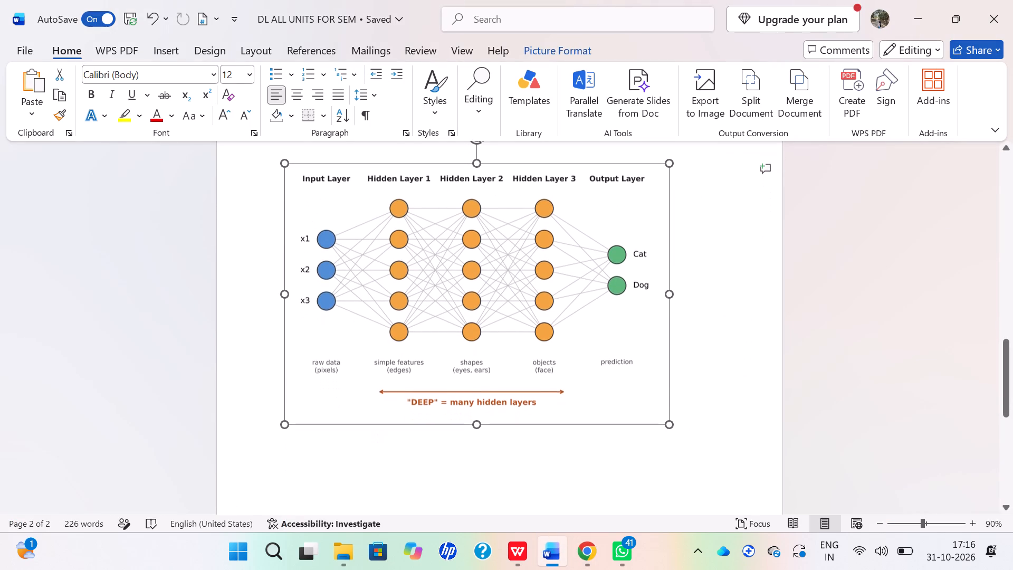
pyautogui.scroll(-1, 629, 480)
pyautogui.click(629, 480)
# In WPS Office, compare what follows the network diagram in both Unit 1 answer files and check question 1 in the question bank.
pyautogui.click(513, 538)
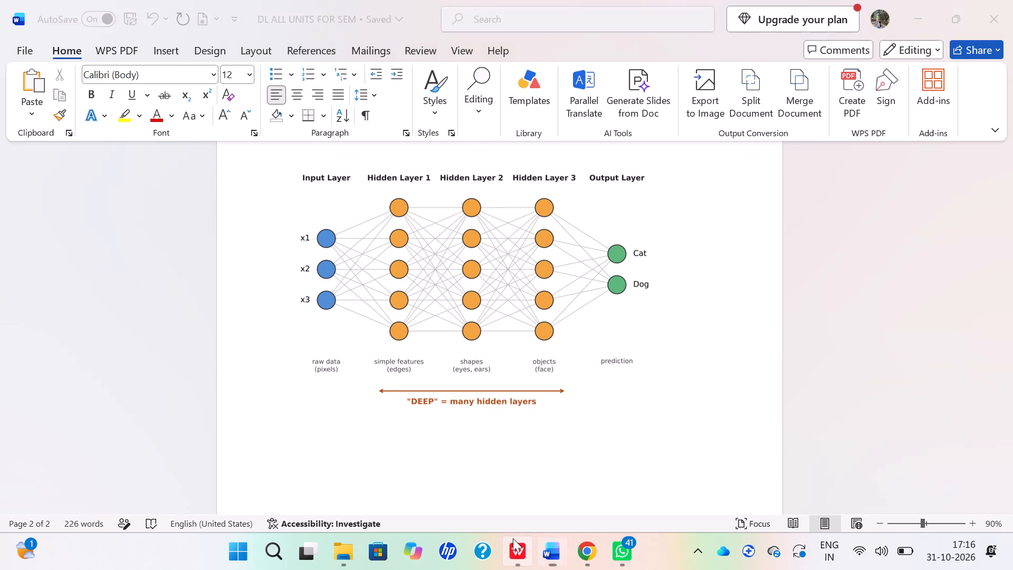
pyautogui.scroll(-5, 402, 302)
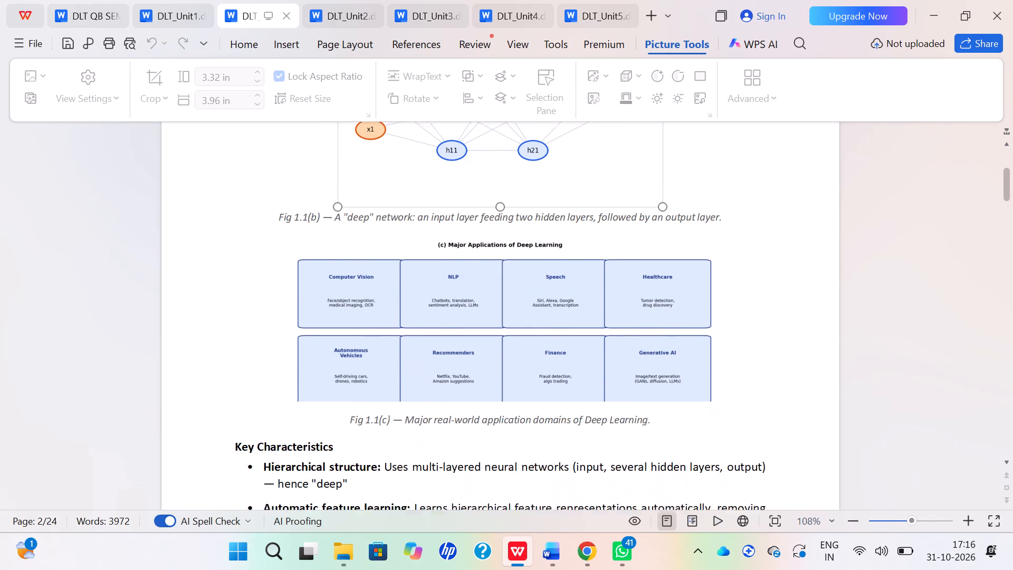
pyautogui.scroll(-1, 402, 302)
pyautogui.click(204, 0)
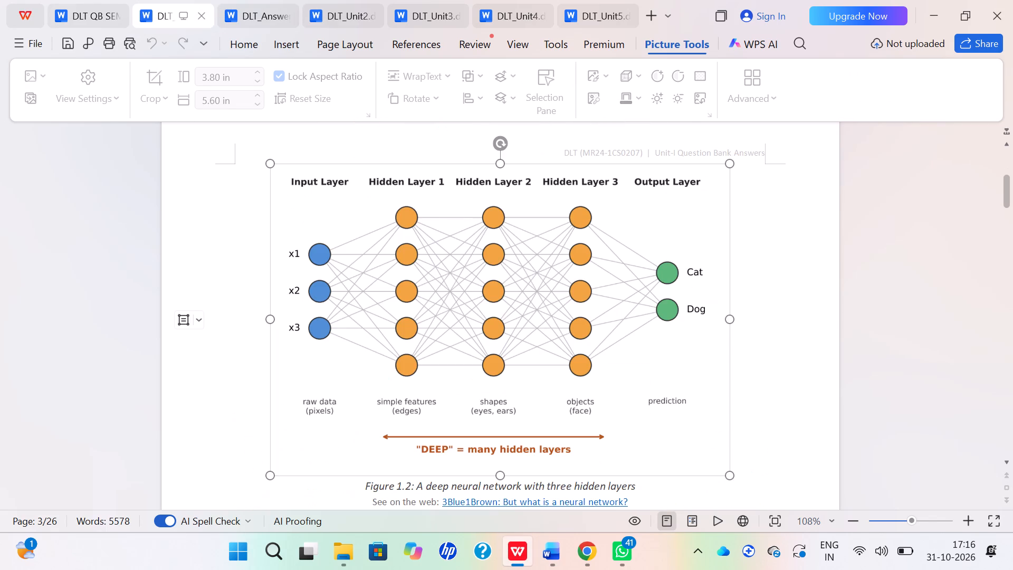
pyautogui.scroll(-5, 400, 356)
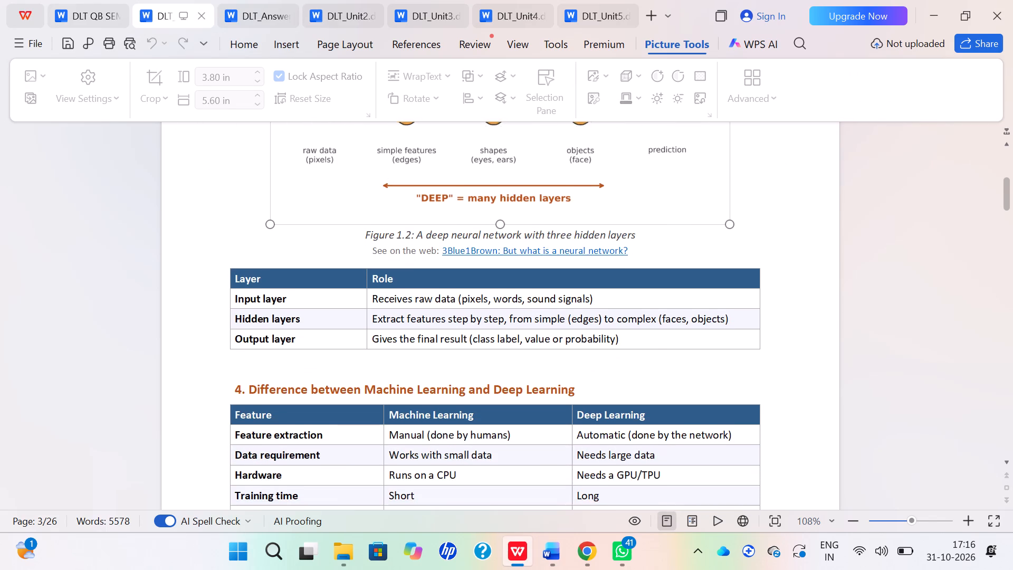
pyautogui.scroll(-1, 400, 356)
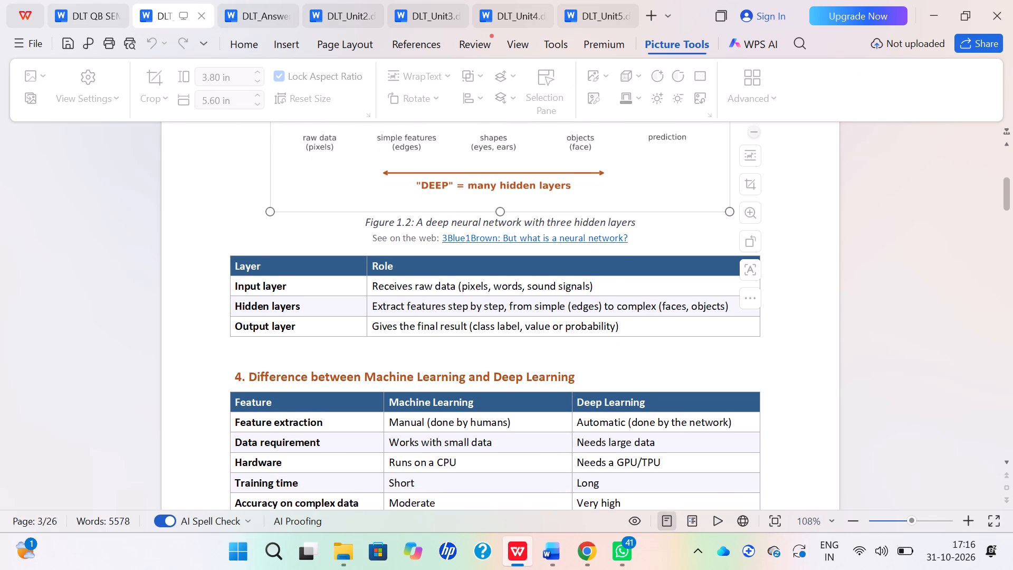
pyautogui.scroll(-3, 400, 356)
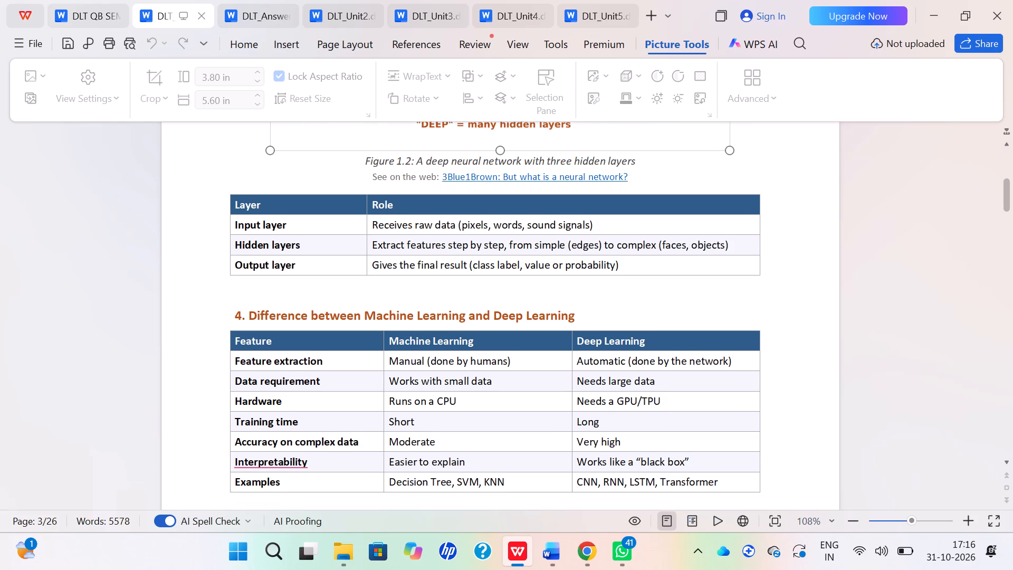
pyautogui.scroll(-2, 400, 356)
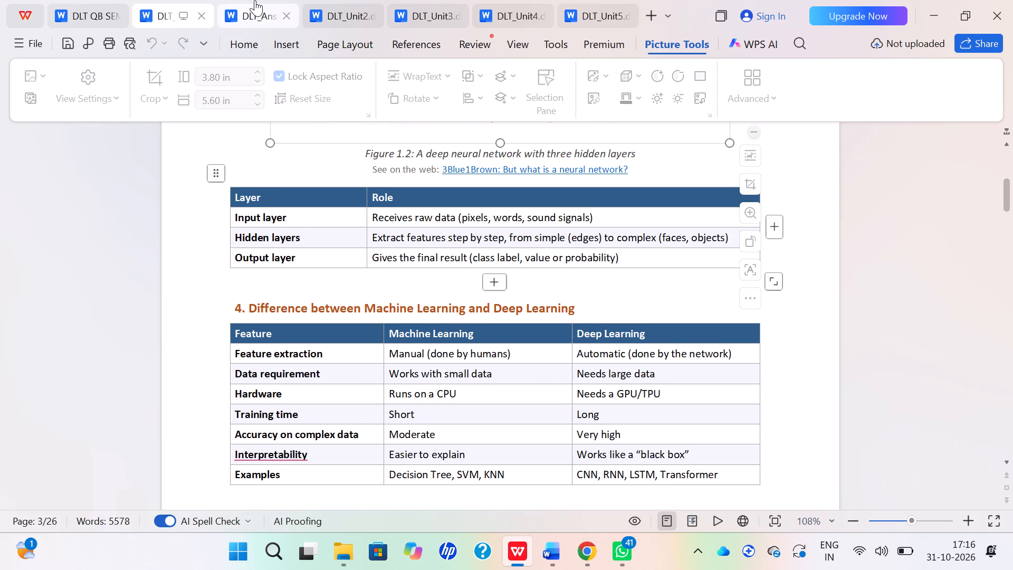
pyautogui.click(255, 0)
pyautogui.click(65, 0)
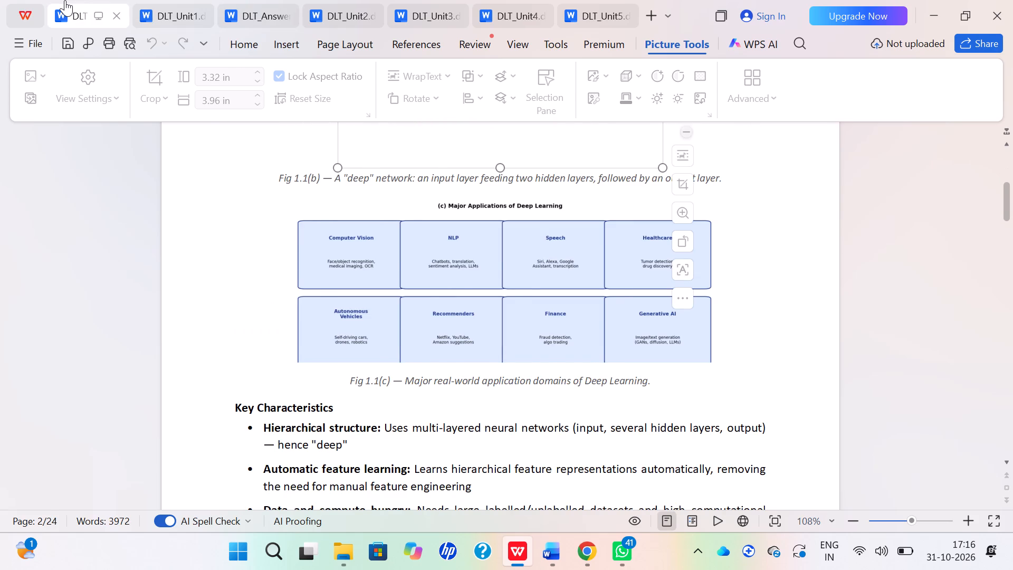
# Examine the application domains figure, Key Characteristics and Uses and Applications sections in DLT_Answers_Unit_I Another.
pyautogui.click(282, 0)
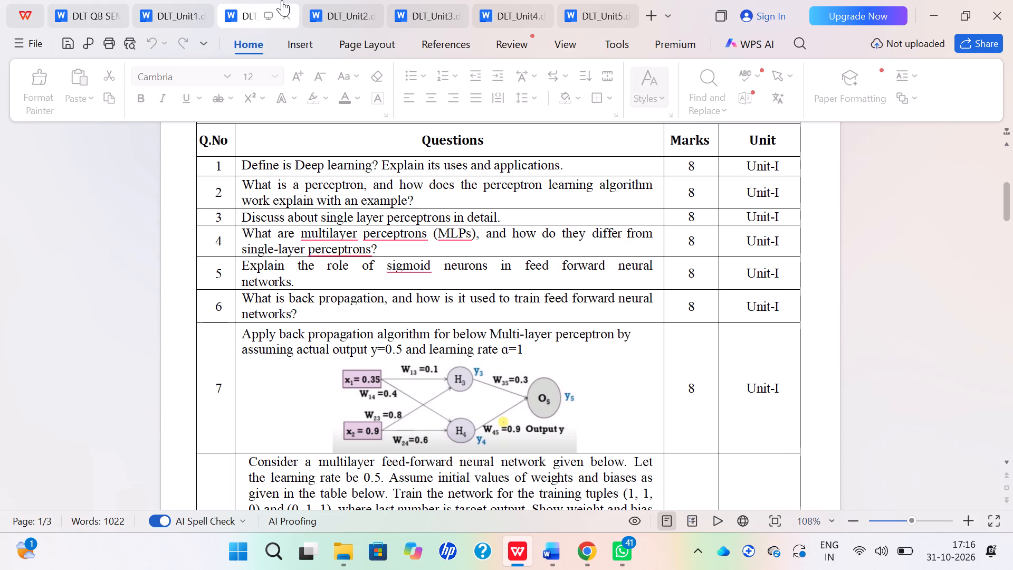
pyautogui.scroll(-4, 343, 371)
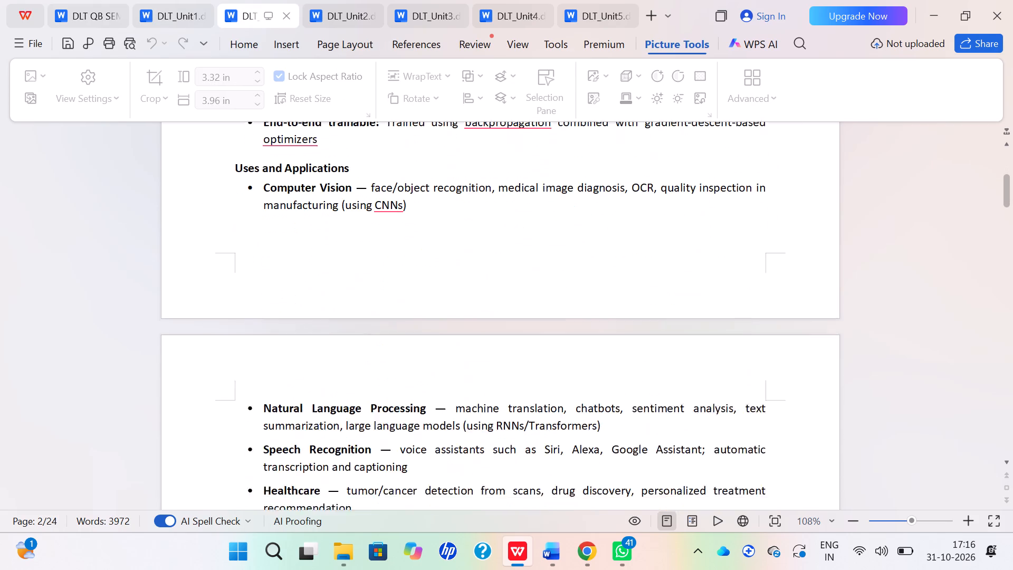
pyautogui.scroll(-2, 343, 371)
pyautogui.scroll(5, 343, 371)
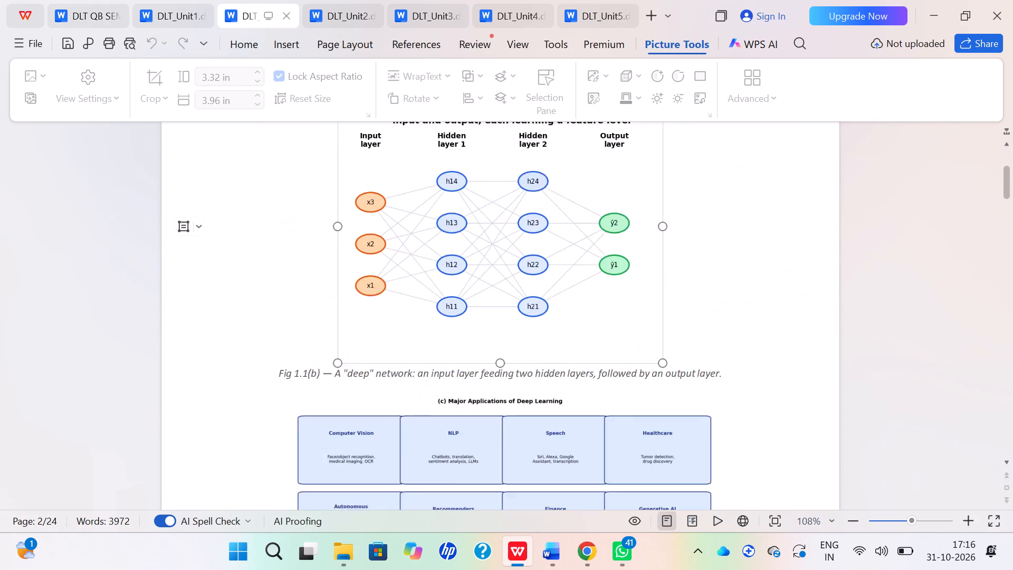
pyautogui.scroll(-6, 343, 371)
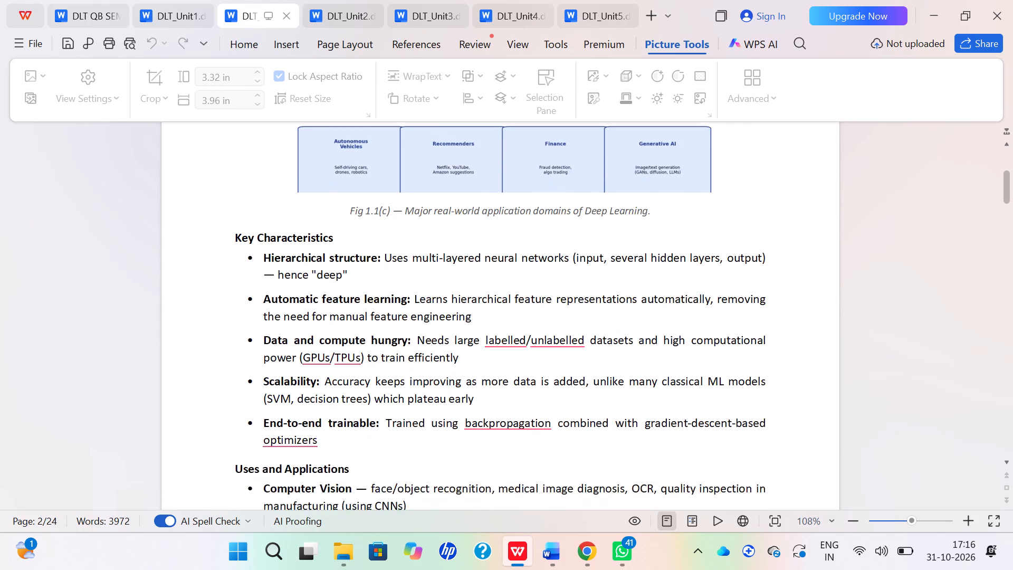
pyautogui.scroll(2, 343, 371)
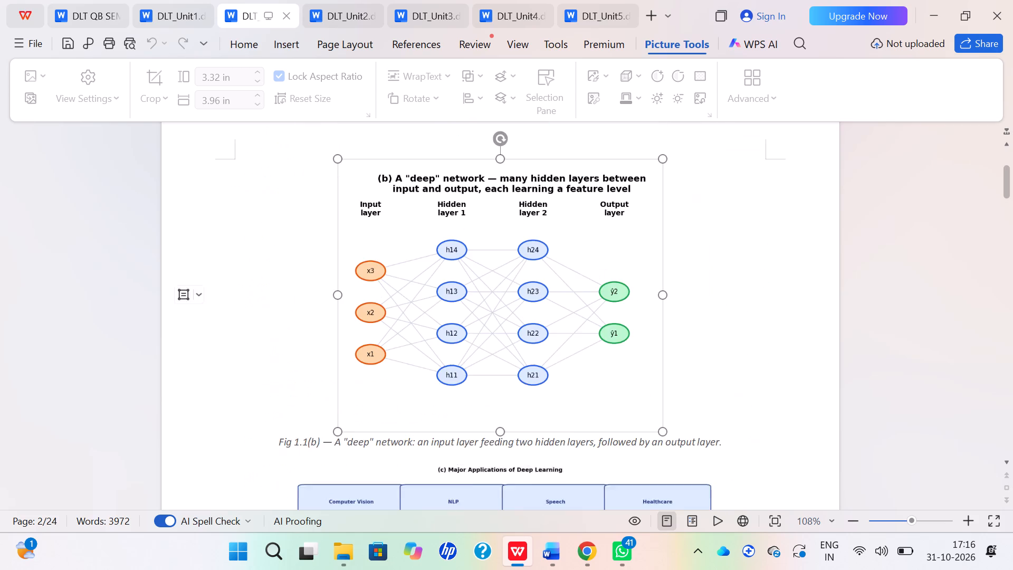
# Copy the Fig 1.1(c) Major Applications of Deep Learning diagram and paste it on a new line below the network diagram in Word.
pyautogui.scroll(-2, 343, 371)
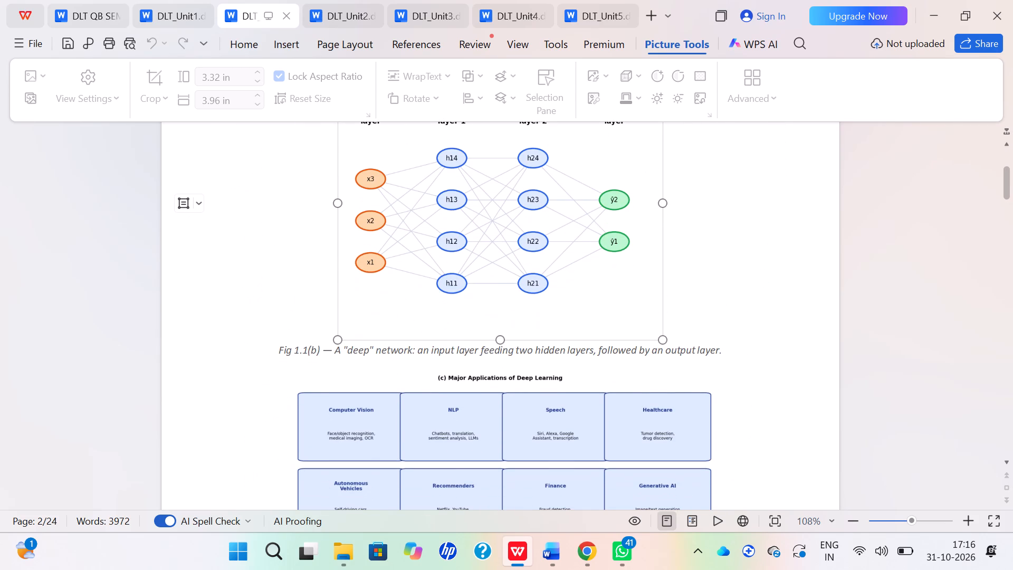
pyautogui.scroll(-2, 328, 360)
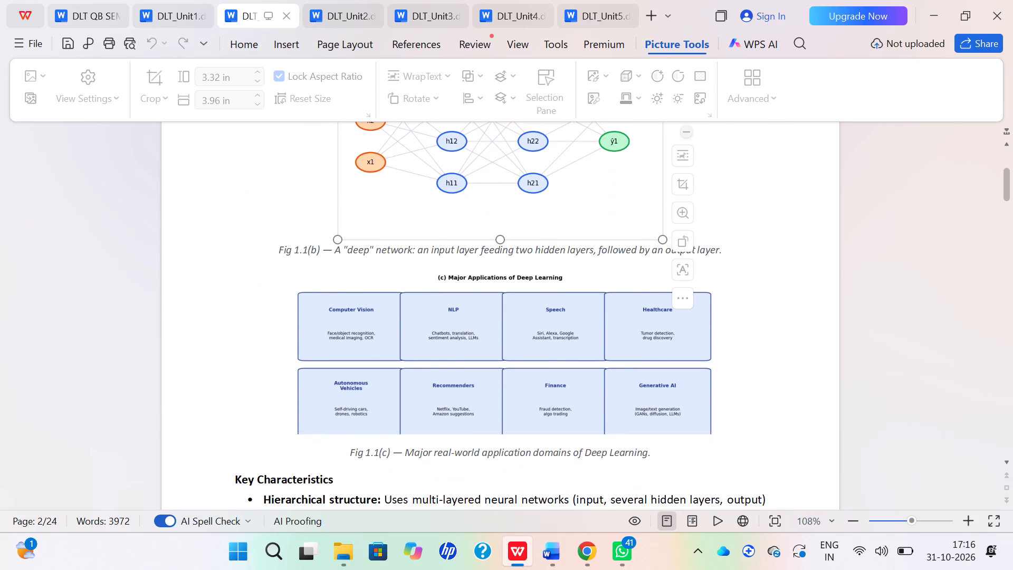
pyautogui.click(360, 362)
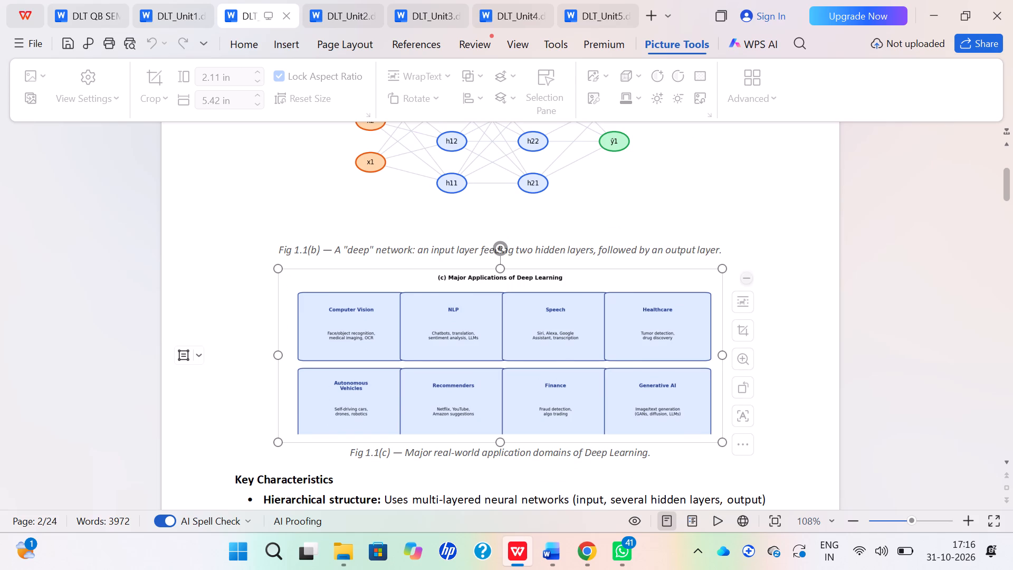
pyautogui.rightClick(360, 362)
pyautogui.click(384, 18)
pyautogui.click(546, 562)
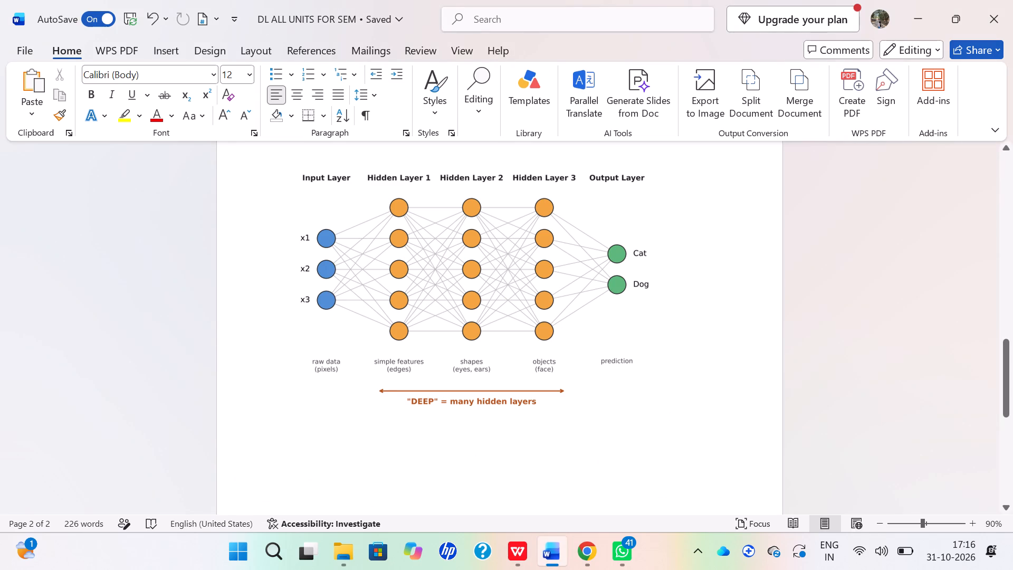
pyautogui.press('Return')
pyautogui.hotkey('ctrl', 'v')
pyautogui.scroll(-1, 419, 433)
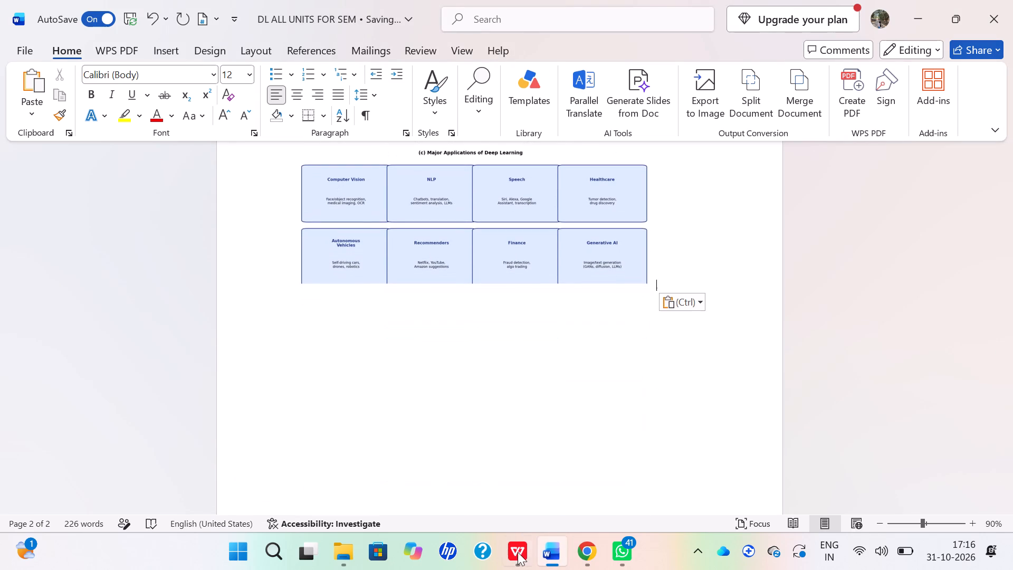
# In WPS Office, examine the Uses of Deep Learning list and Applications of Deep Learning table in the DLT_Unit1 file.
pyautogui.click(517, 554)
pyautogui.scroll(-3, 459, 451)
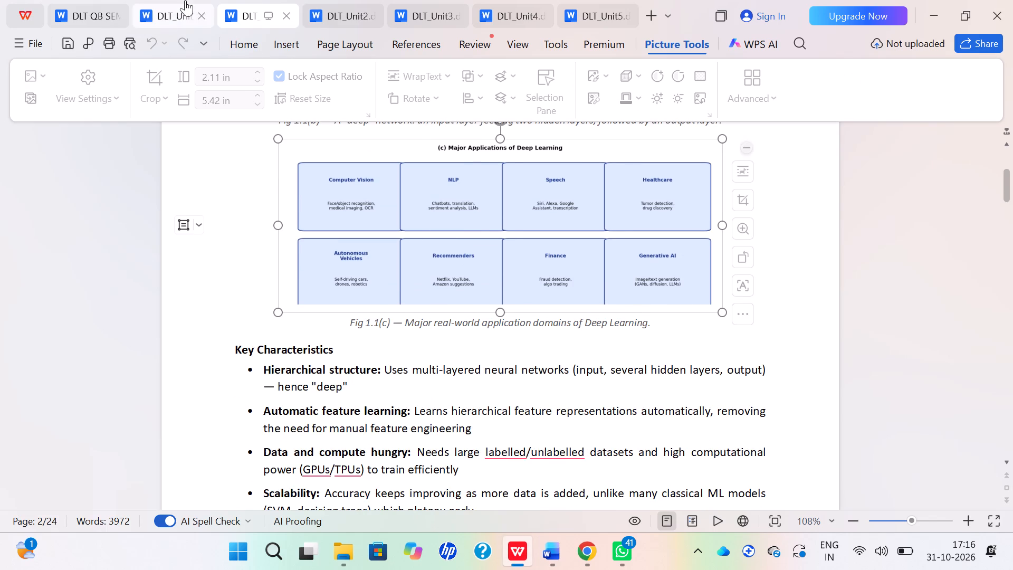
pyautogui.click(177, 0)
pyautogui.scroll(-4, 308, 372)
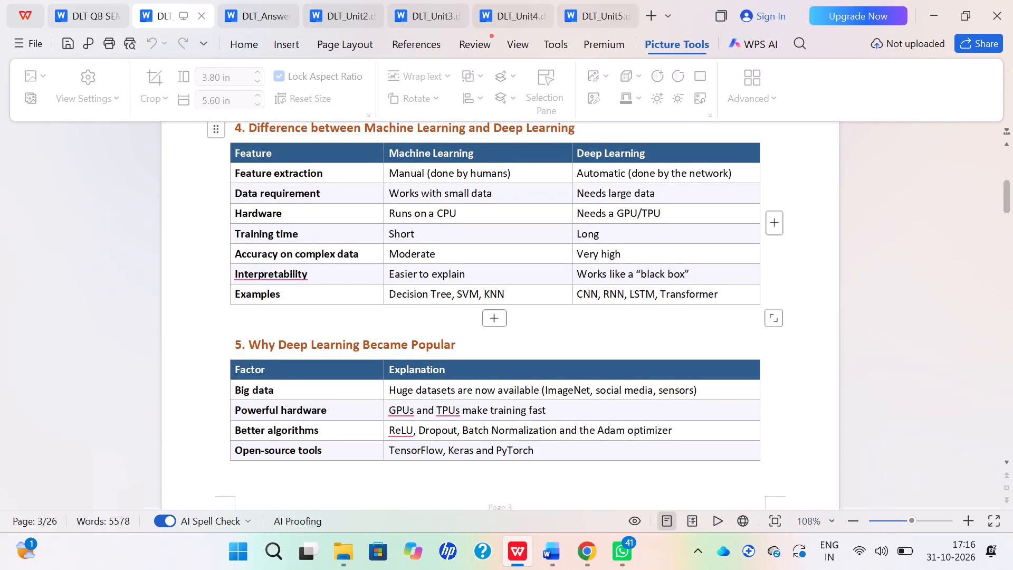
pyautogui.scroll(-5, 308, 372)
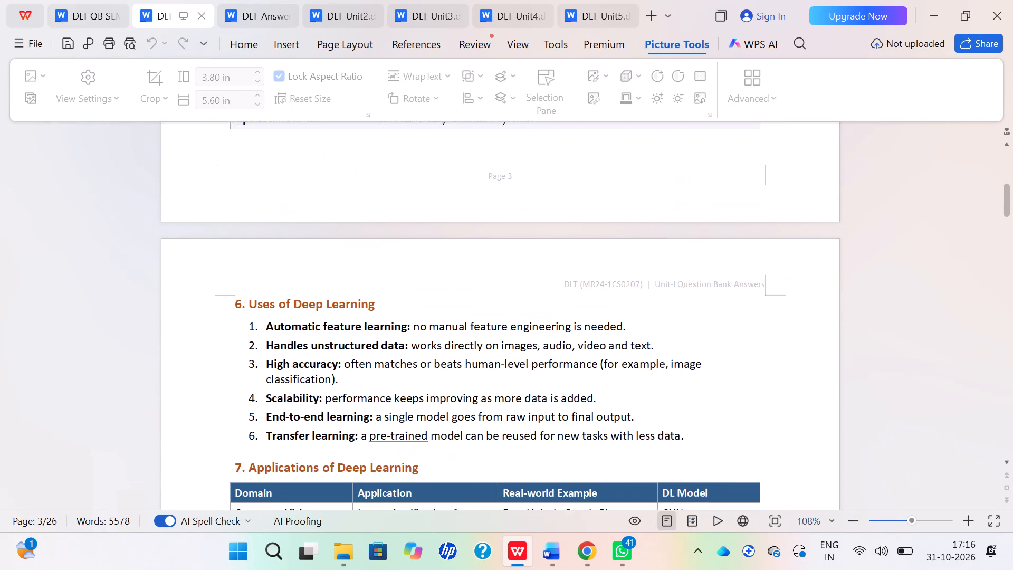
pyautogui.scroll(-2, 308, 372)
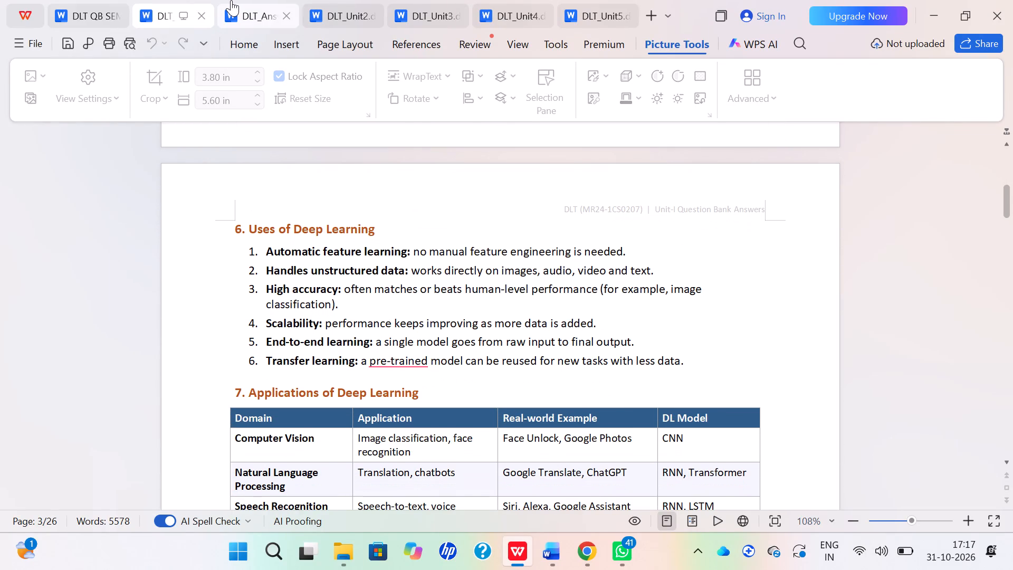
pyautogui.click(231, 0)
pyautogui.scroll(-2, 266, 261)
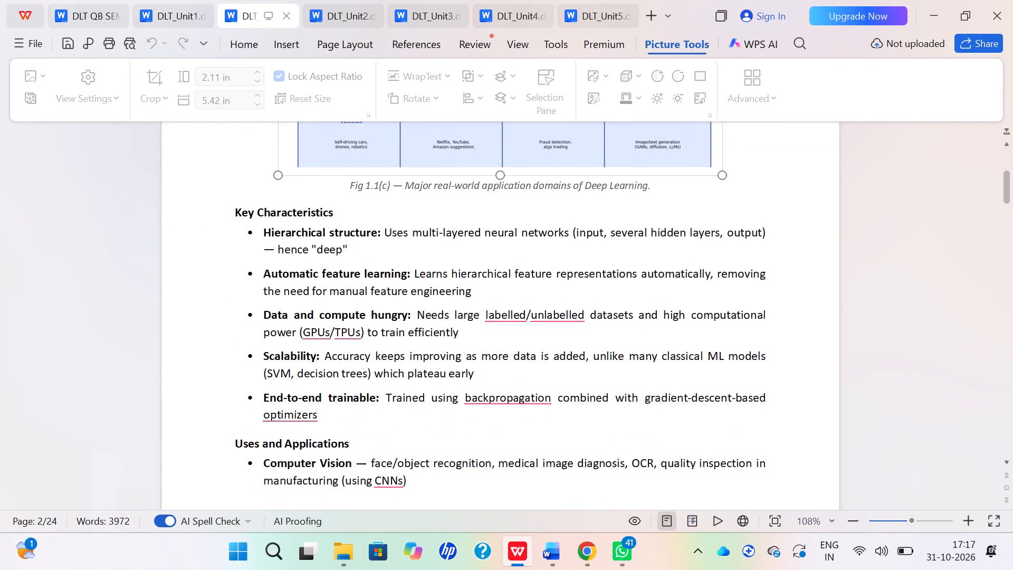
pyautogui.click(172, 0)
pyautogui.scroll(-1, 276, 290)
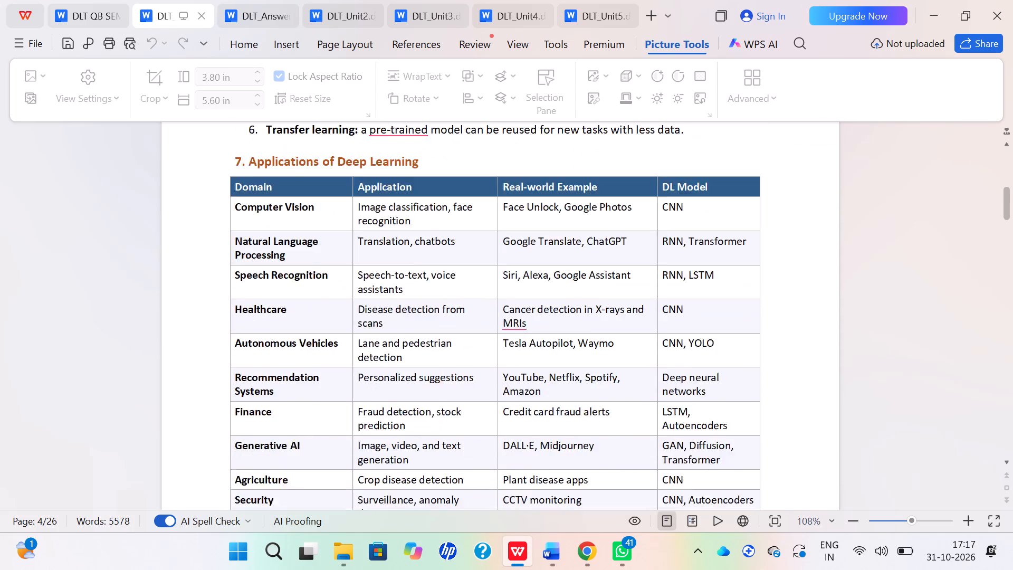
pyautogui.scroll(-1, 276, 290)
pyautogui.scroll(8, 276, 290)
pyautogui.scroll(-1, 276, 290)
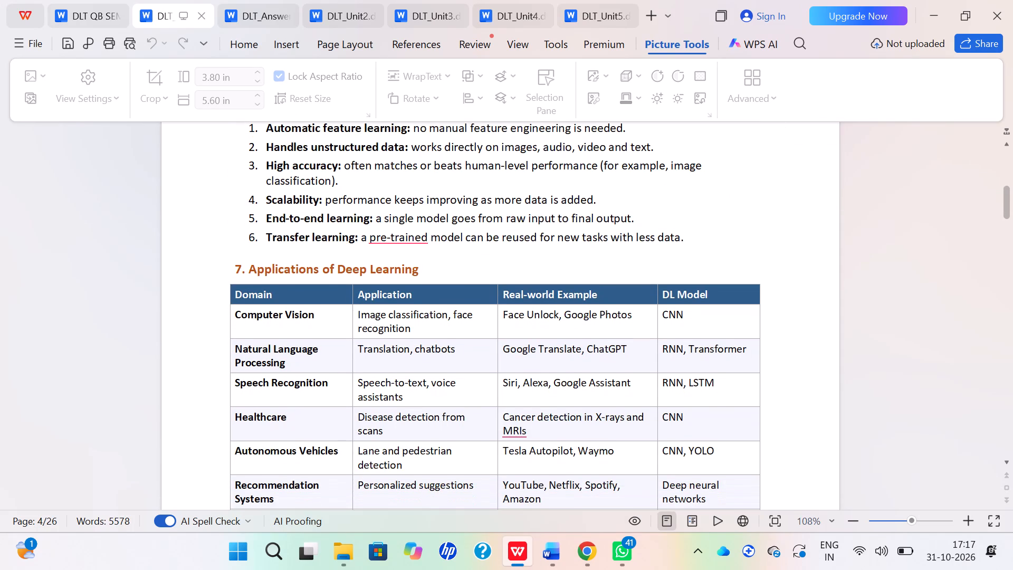
pyautogui.scroll(-2, 276, 290)
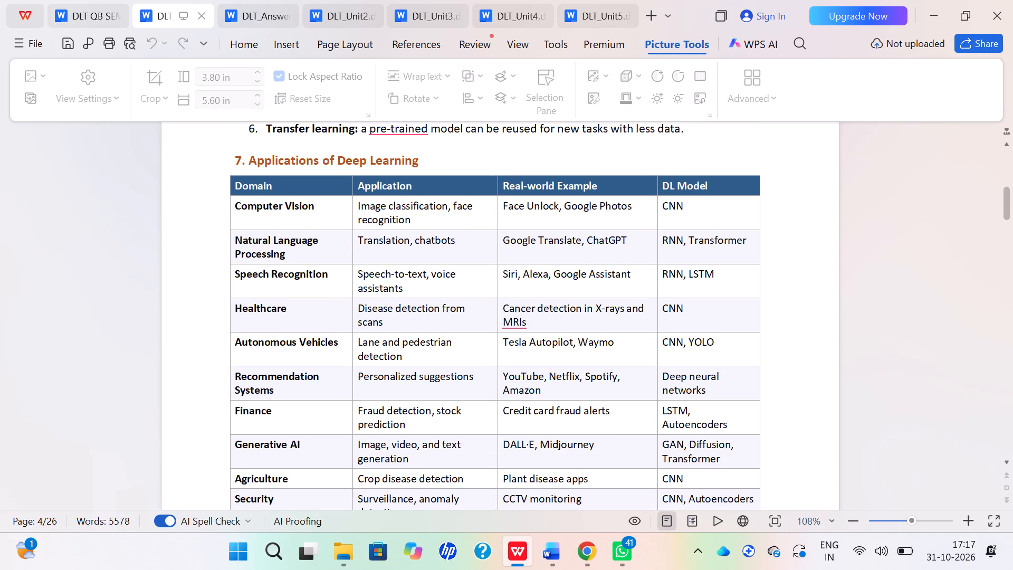
pyautogui.scroll(-1, 276, 290)
# Compare the Uses and Applications bullets in DLT_Answers_Unit_I Another with the Applications of Deep Learning table in DLT_Unit1.
pyautogui.click(276, 0)
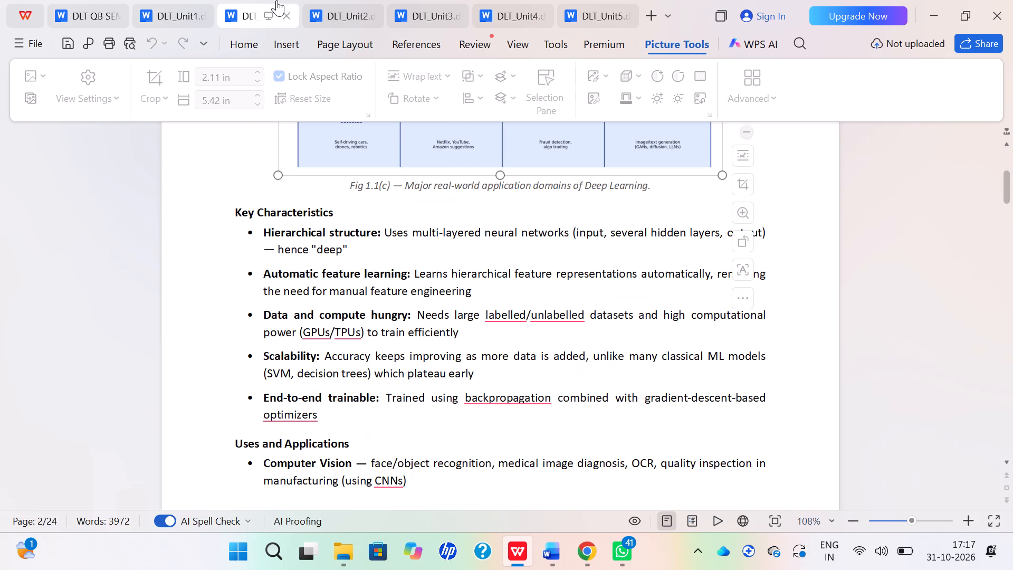
pyautogui.scroll(-4, 351, 332)
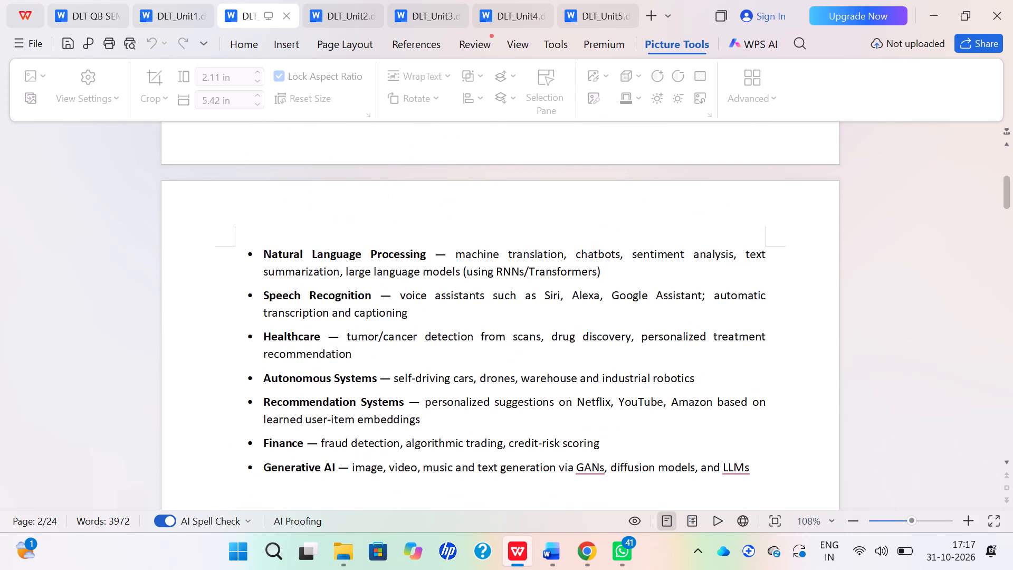
pyautogui.scroll(-4, 351, 332)
pyautogui.scroll(1, 351, 332)
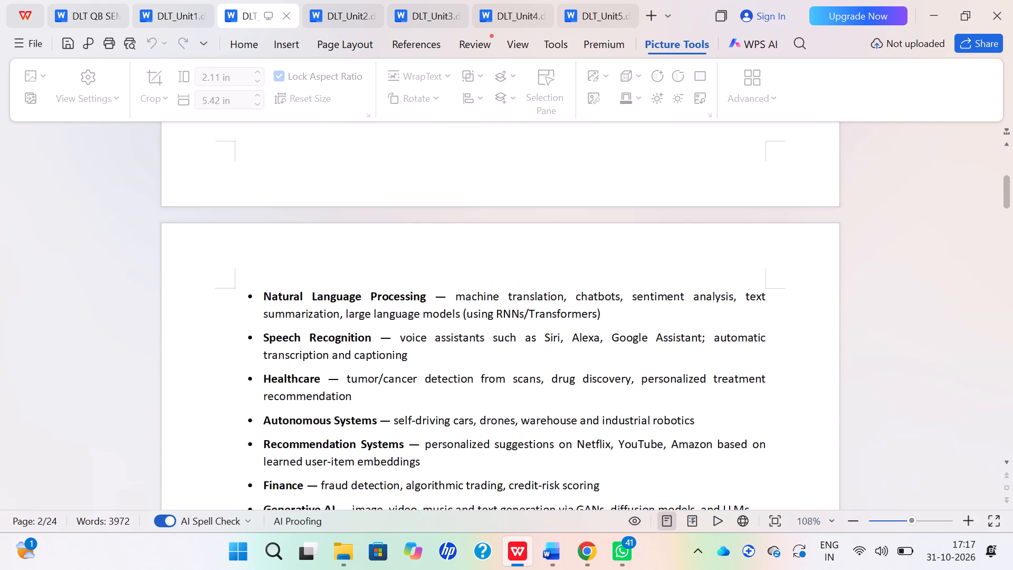
pyautogui.scroll(1, 351, 332)
pyautogui.click(193, 0)
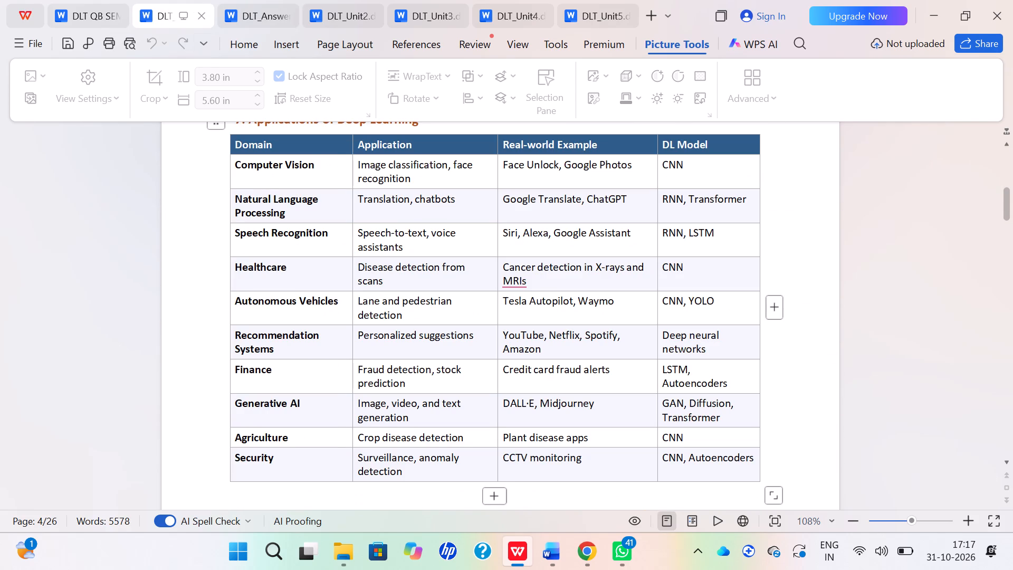
pyautogui.click(266, 0)
pyautogui.scroll(-1, 322, 412)
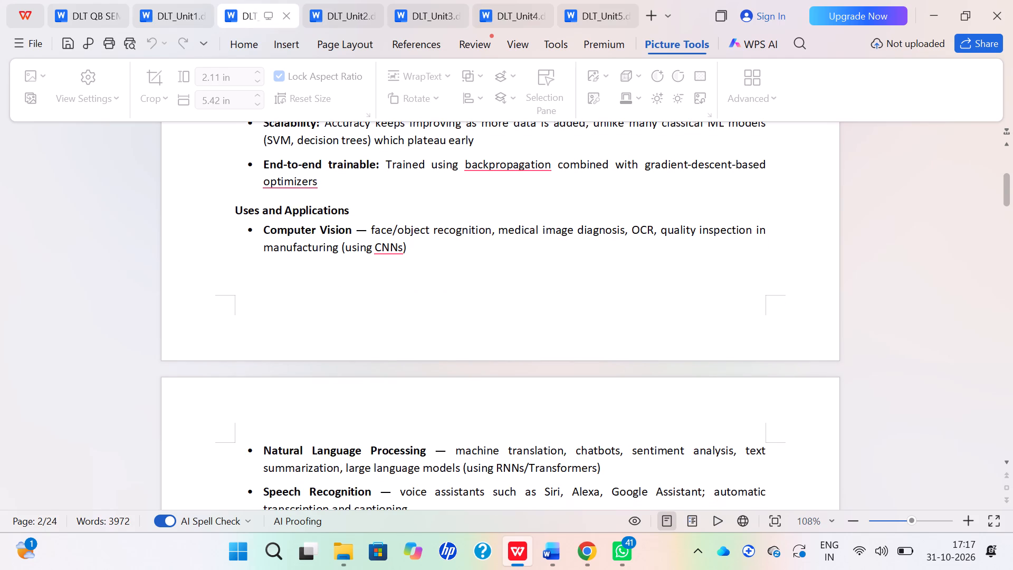
pyautogui.scroll(-1, 322, 412)
pyautogui.click(174, 0)
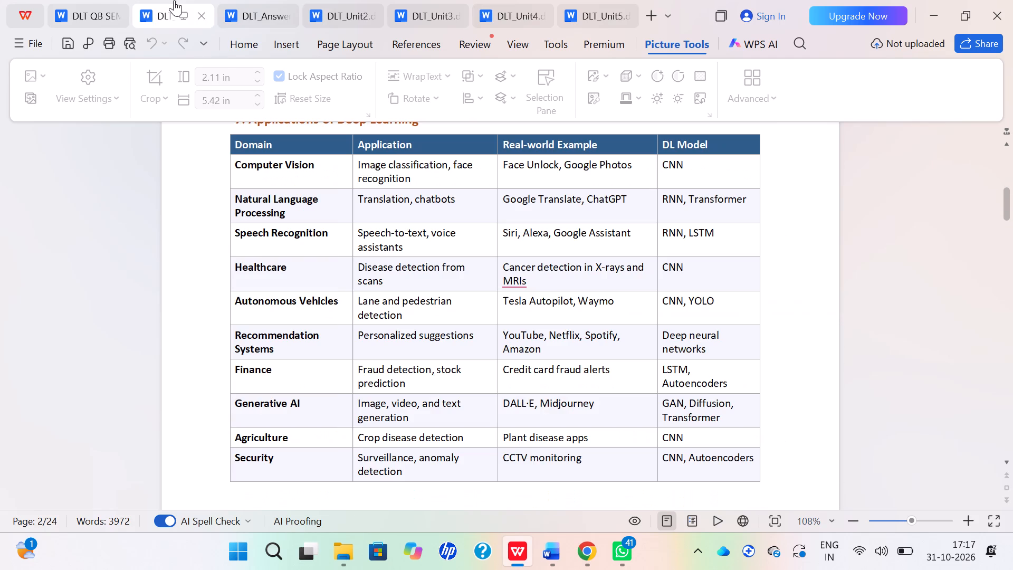
pyautogui.click(238, 0)
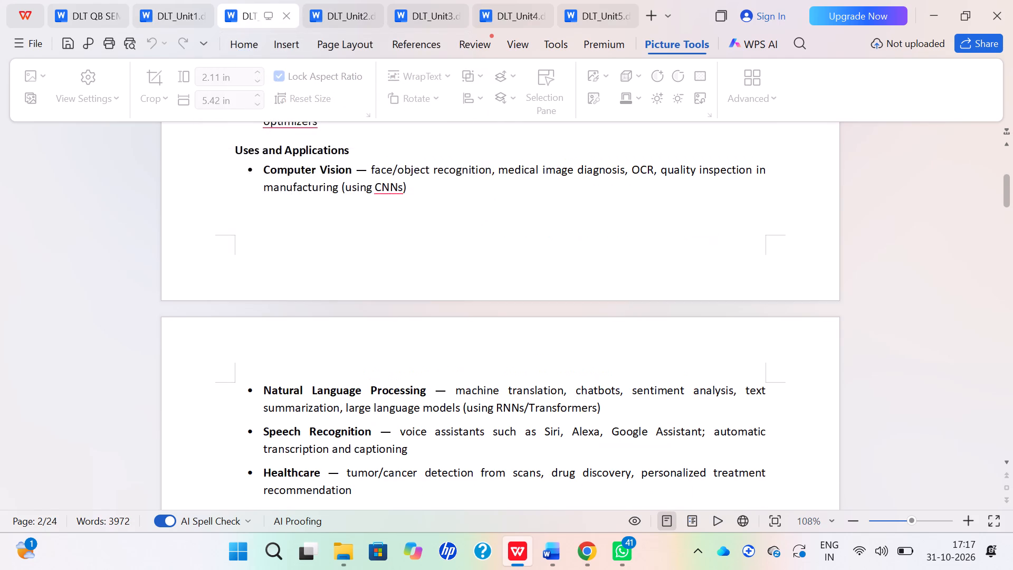
# Copy the Key Characteristics and Uses and Applications sections from DLT_Answers_Unit_I Another and paste them below the applications diagram in Word.
pyautogui.scroll(4, 265, 337)
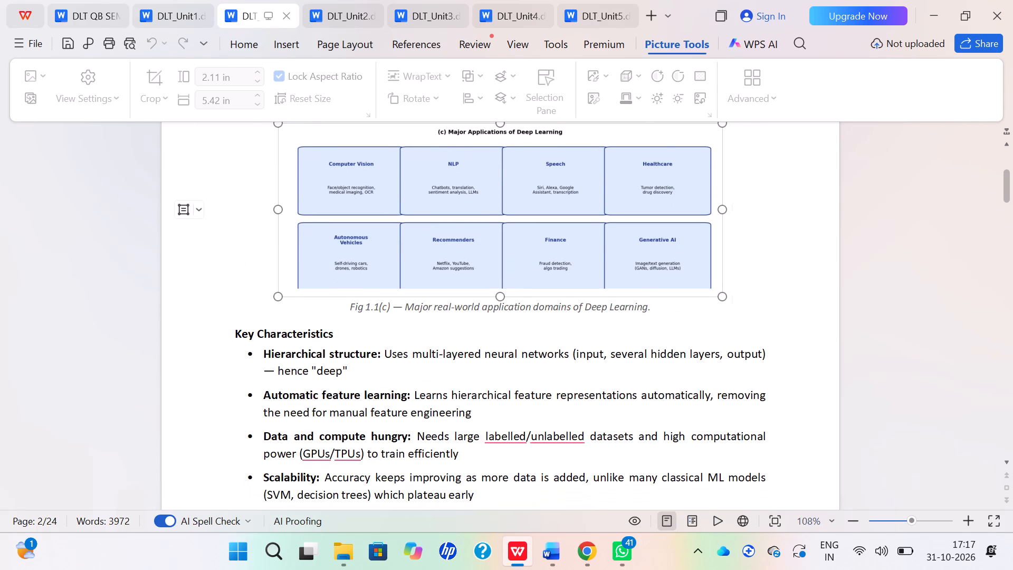
pyautogui.moveTo(232, 328); pyautogui.dragTo(406, 265)
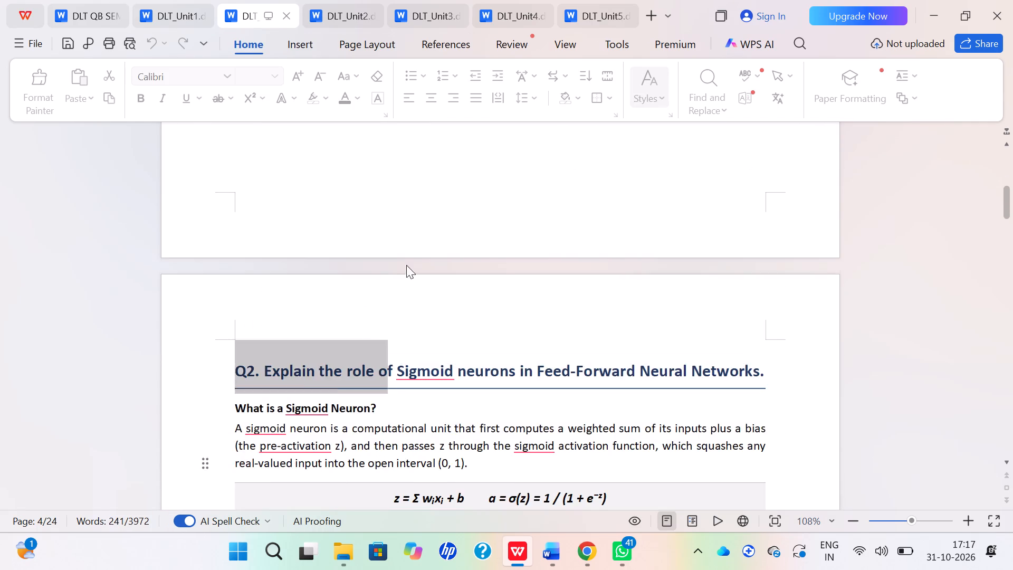
pyautogui.moveTo(406, 265); pyautogui.dragTo(444, 173)
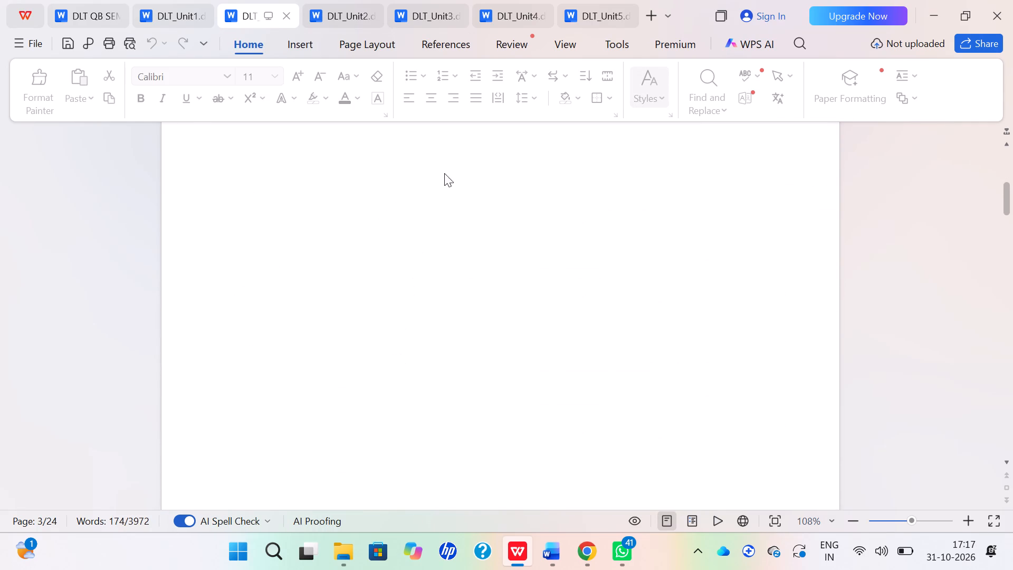
pyautogui.moveTo(444, 173); pyautogui.dragTo(394, 408)
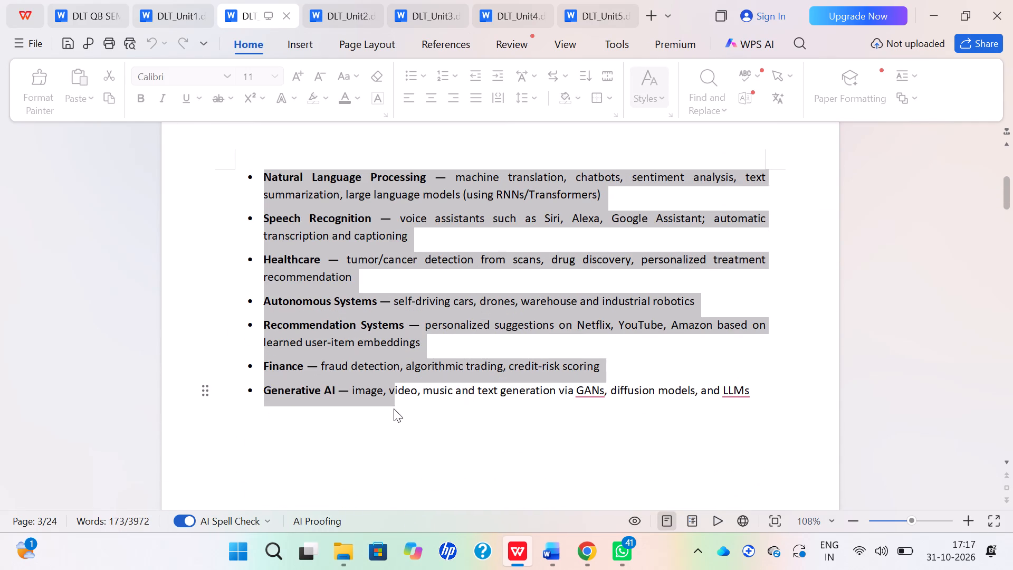
pyautogui.moveTo(394, 408); pyautogui.dragTo(753, 389)
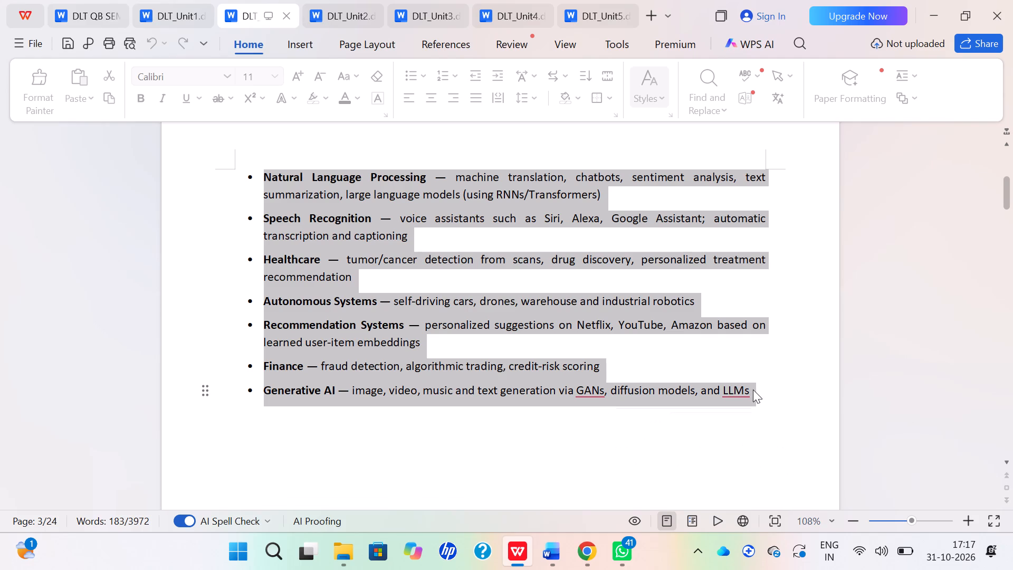
pyautogui.hotkey('ctrl', 'c')
pyautogui.click(586, 537)
pyautogui.click(550, 545)
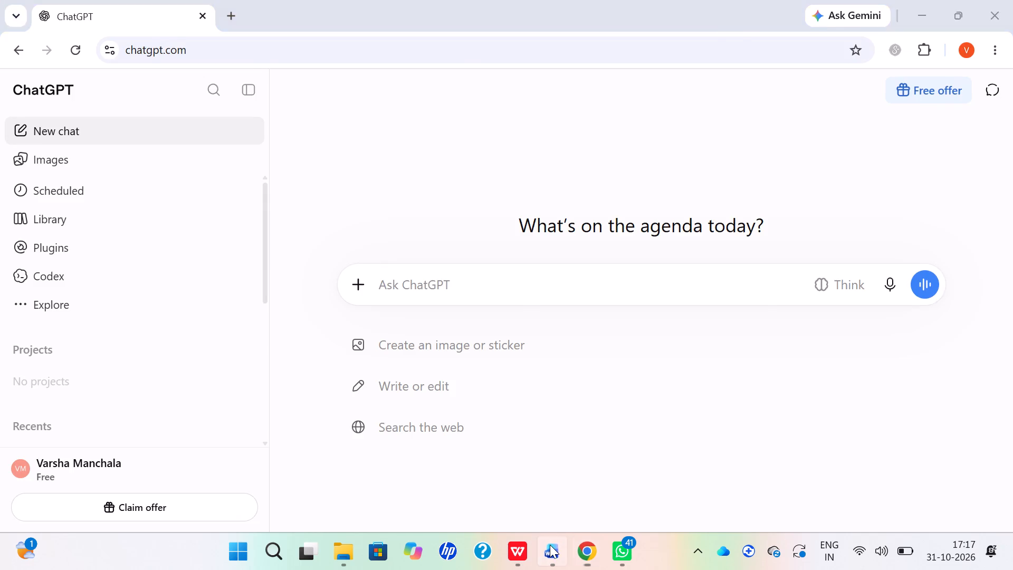
pyautogui.press('Return')
pyautogui.hotkey('ctrl', 'v')
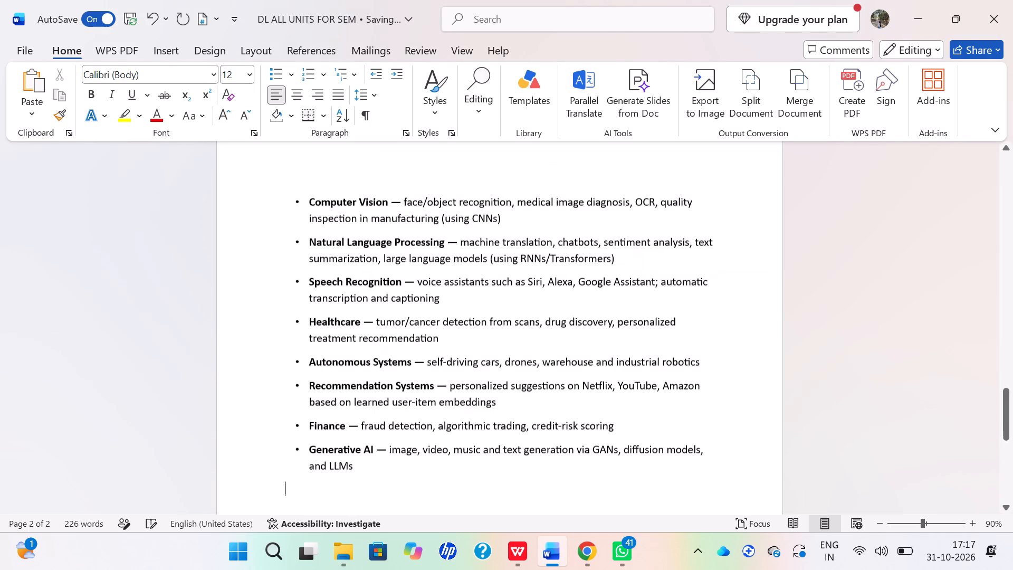
# Replace the pasted Key Characteristics heading with "Uses" as an unbulleted, unindented line.
pyautogui.scroll(3, 362, 291)
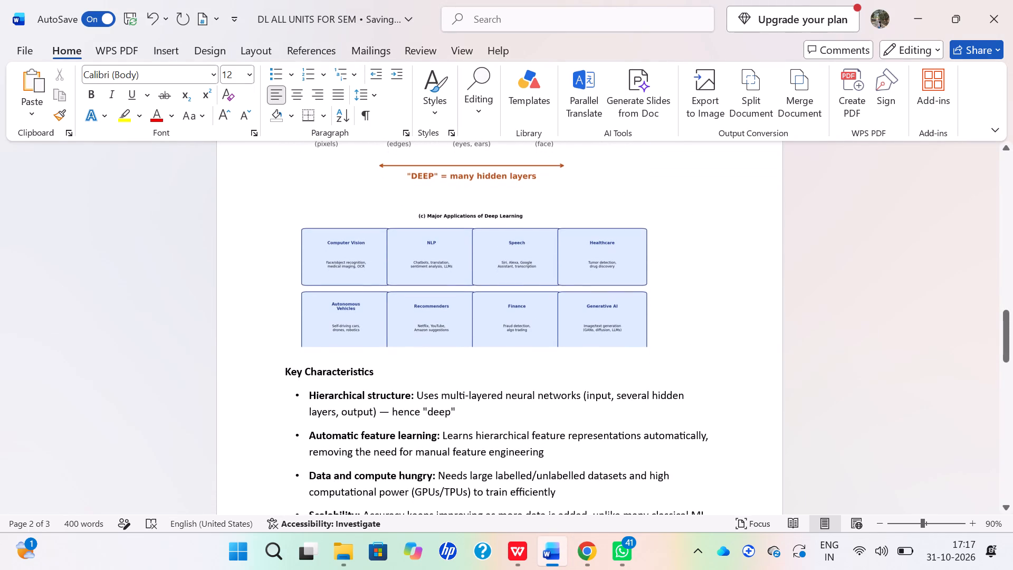
pyautogui.moveTo(377, 372); pyautogui.dragTo(266, 373)
pyautogui.press('BackSpace')
pyautogui.write('Uses')
pyautogui.press('Return')
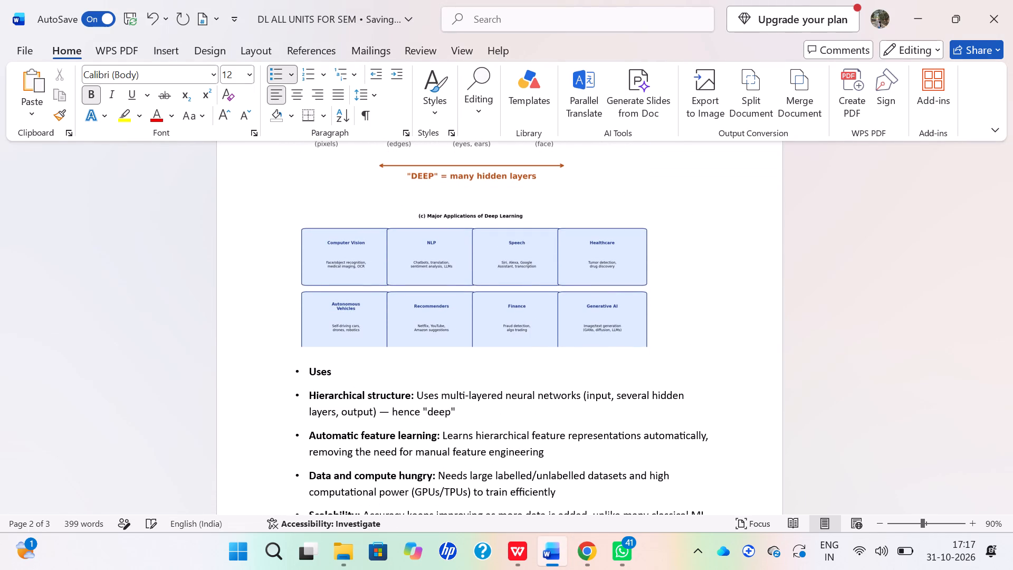
pyautogui.click(308, 370)
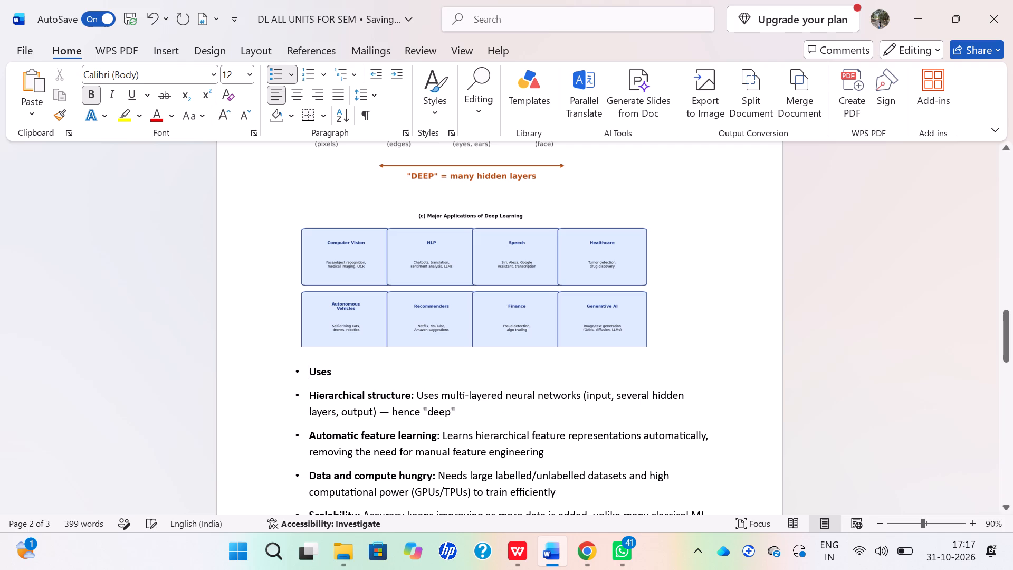
pyautogui.press('BackSpace')
pyautogui.press('BackSpace')
pyautogui.scroll(-3, 308, 370)
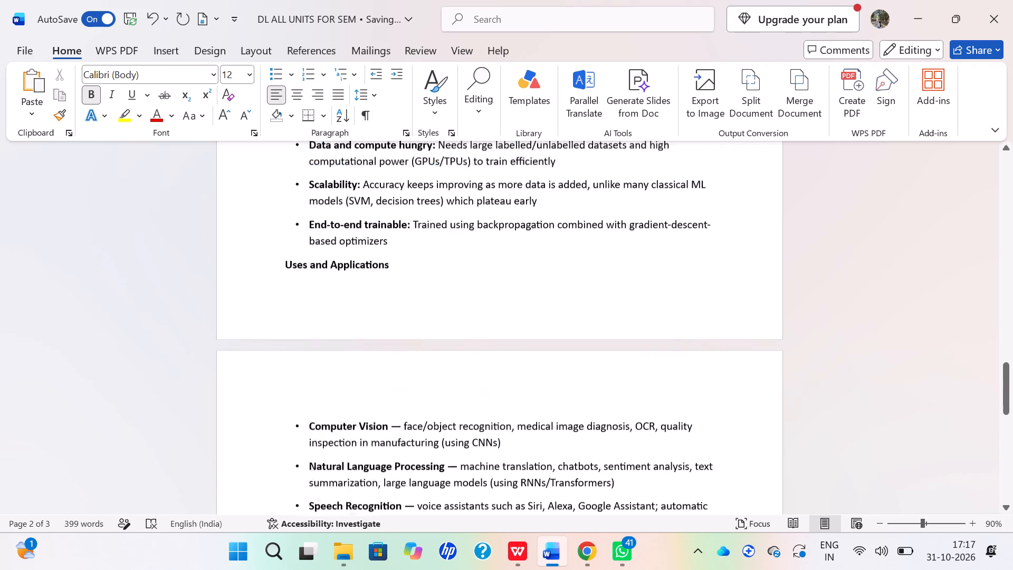
pyautogui.scroll(1, 308, 370)
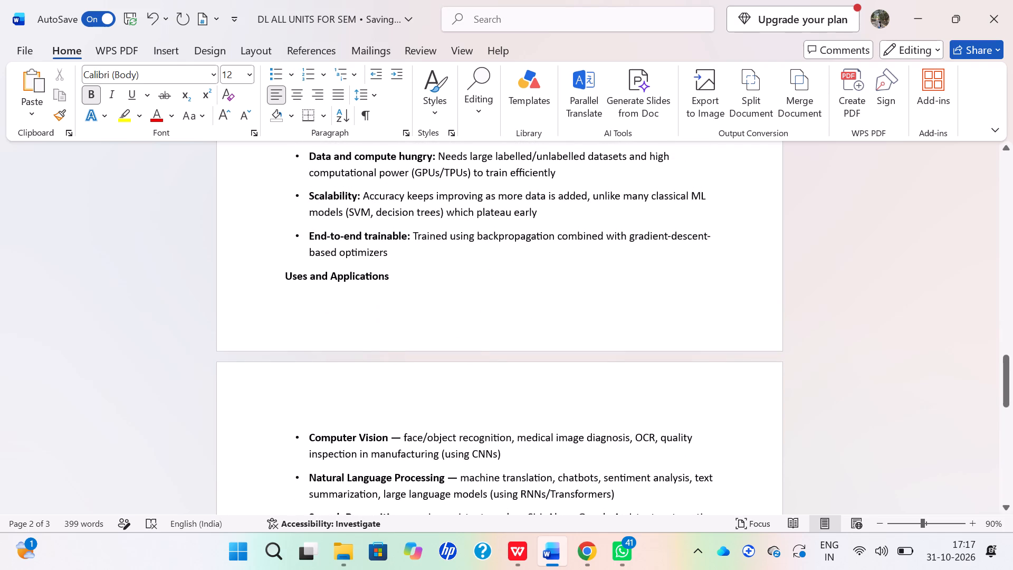
pyautogui.scroll(-1, 389, 410)
# Replace the Uses heading and its five bullets in DL ALL UNITS FOR SEM with the Uses of Deep Learning list copied from DLT_Unit1.
pyautogui.click(515, 542)
pyautogui.scroll(2, 416, 328)
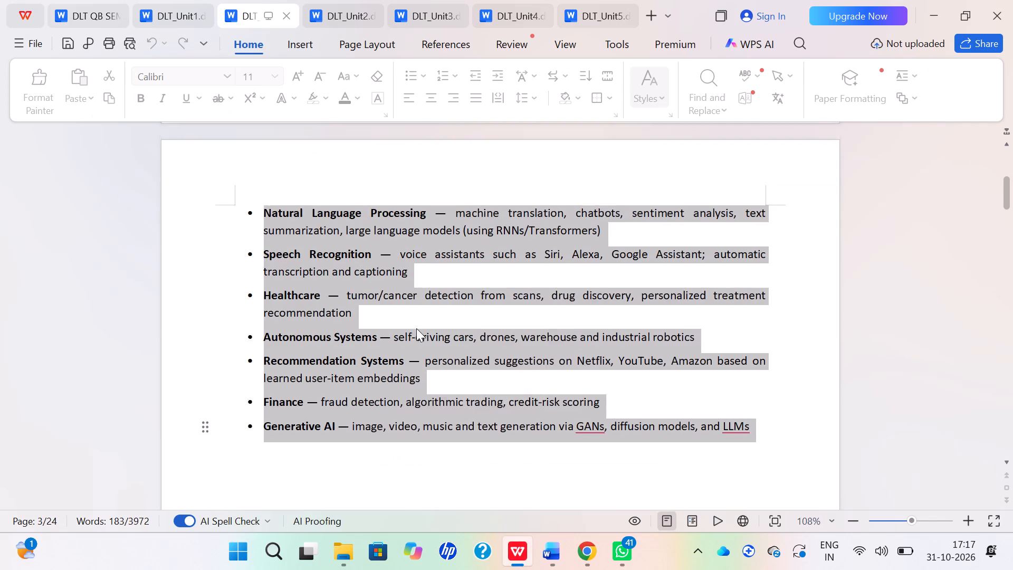
pyautogui.scroll(4, 416, 328)
pyautogui.click(378, 381)
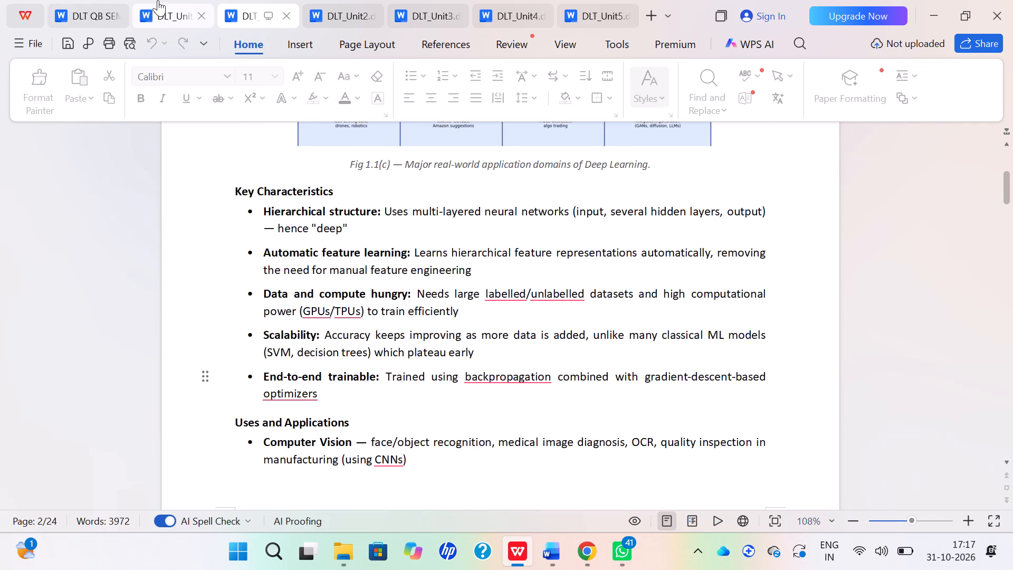
pyautogui.click(158, 0)
pyautogui.scroll(2, 310, 264)
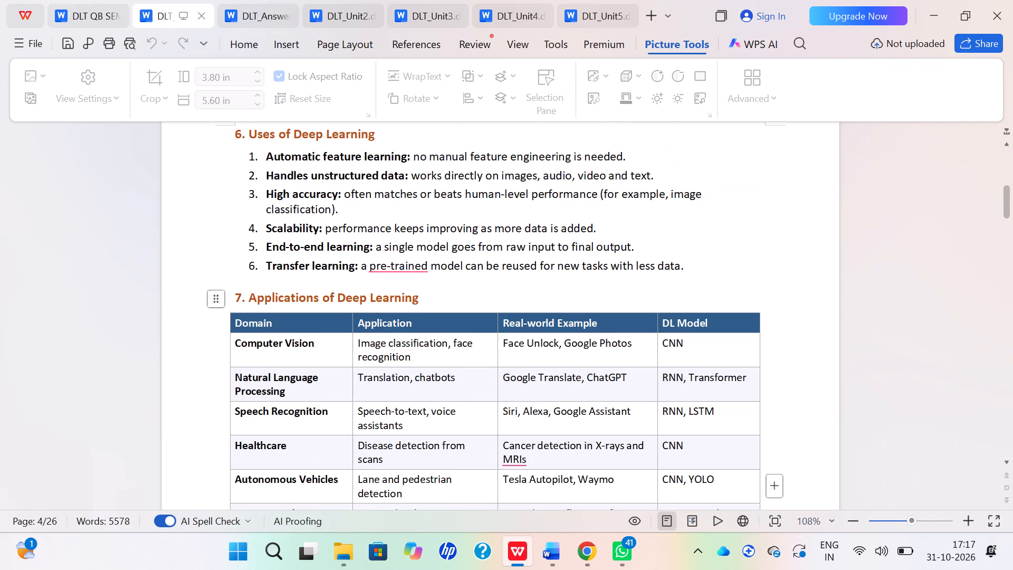
pyautogui.scroll(1, 310, 264)
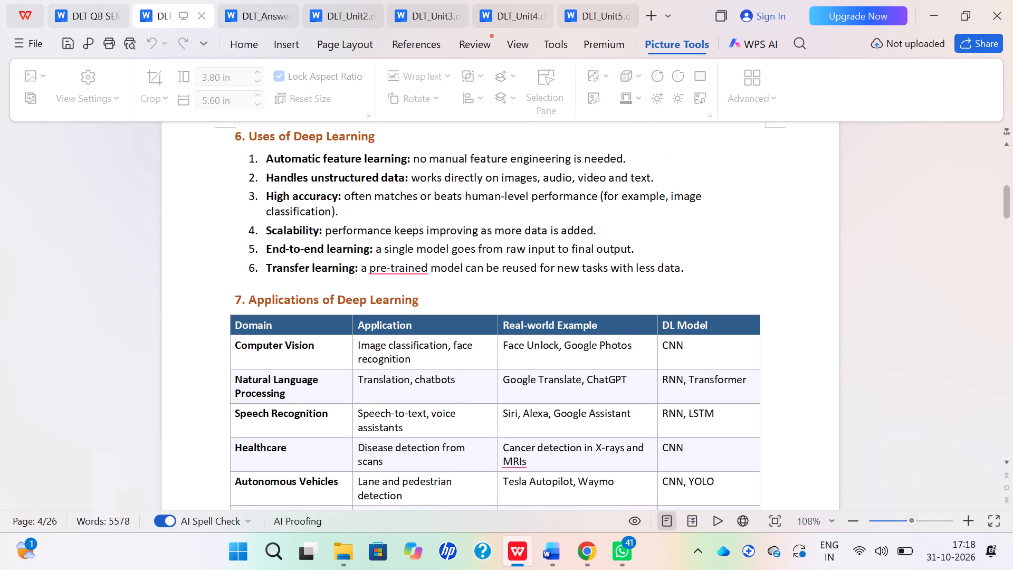
pyautogui.moveTo(692, 269); pyautogui.dragTo(247, 139)
pyautogui.hotkey('ctrl', 'c')
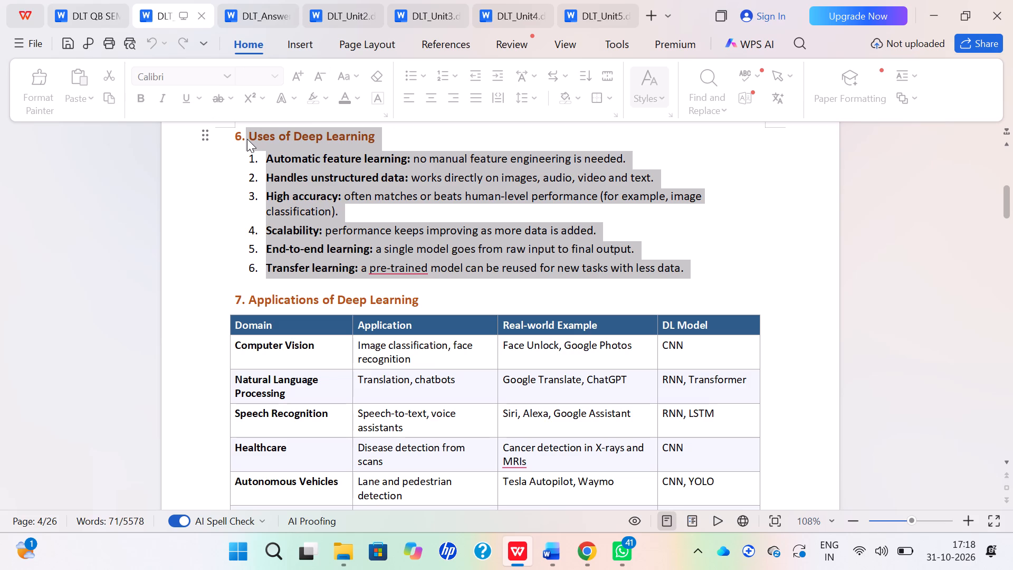
pyautogui.click(550, 557)
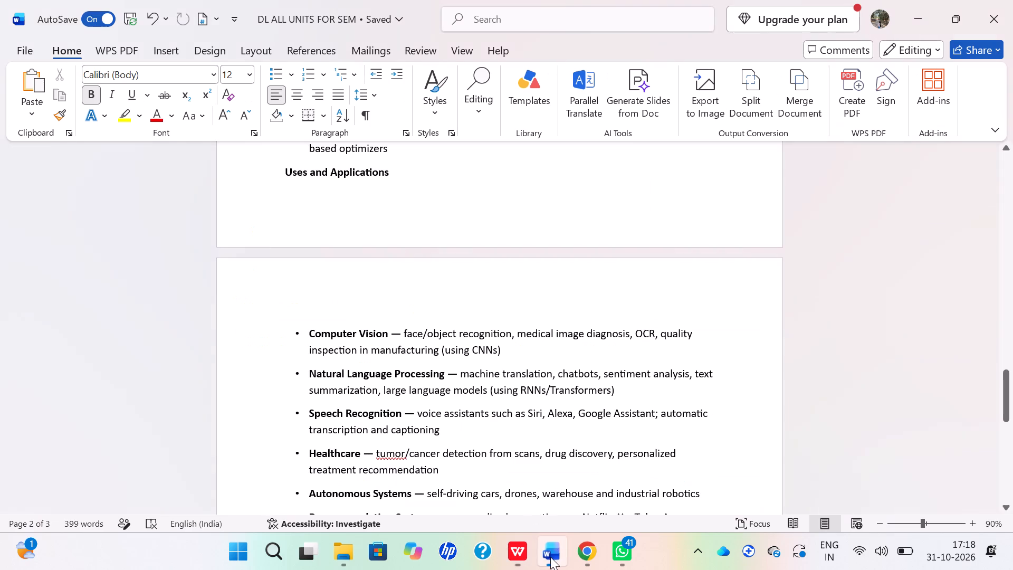
pyautogui.scroll(1, 470, 411)
pyautogui.moveTo(398, 377); pyautogui.dragTo(275, 216)
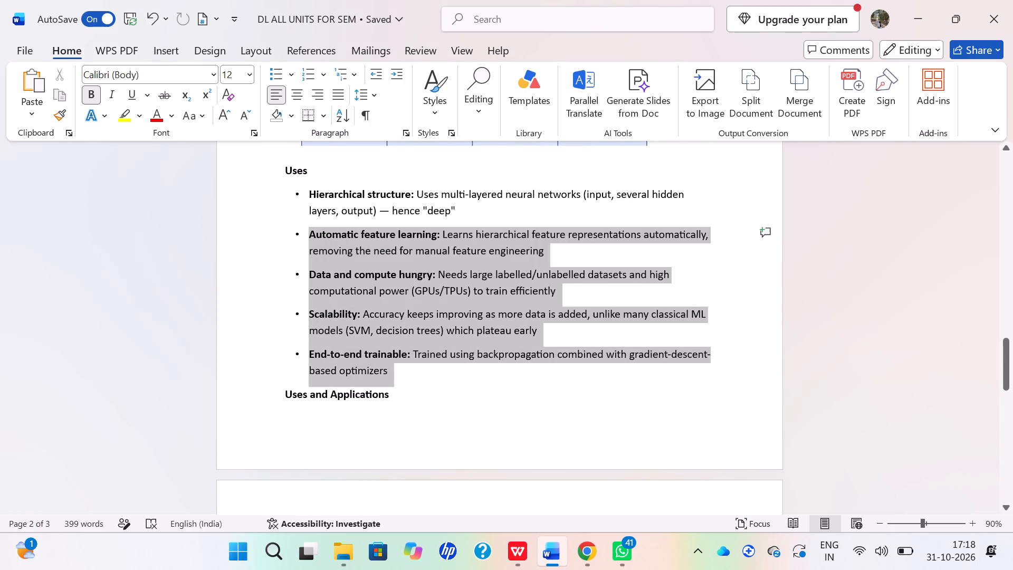
pyautogui.moveTo(275, 216); pyautogui.dragTo(282, 288)
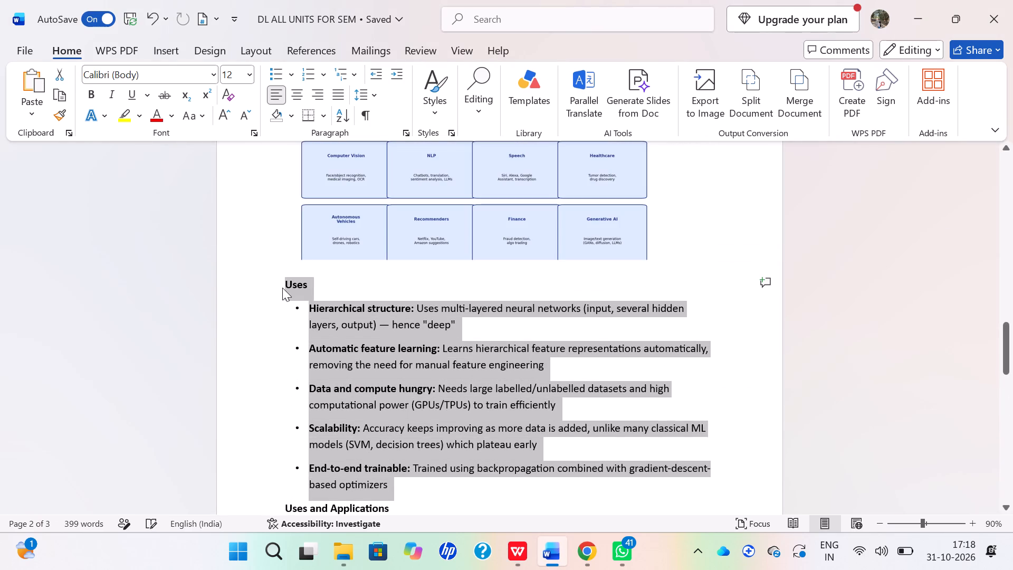
pyautogui.hotkey('ctrl', 'v')
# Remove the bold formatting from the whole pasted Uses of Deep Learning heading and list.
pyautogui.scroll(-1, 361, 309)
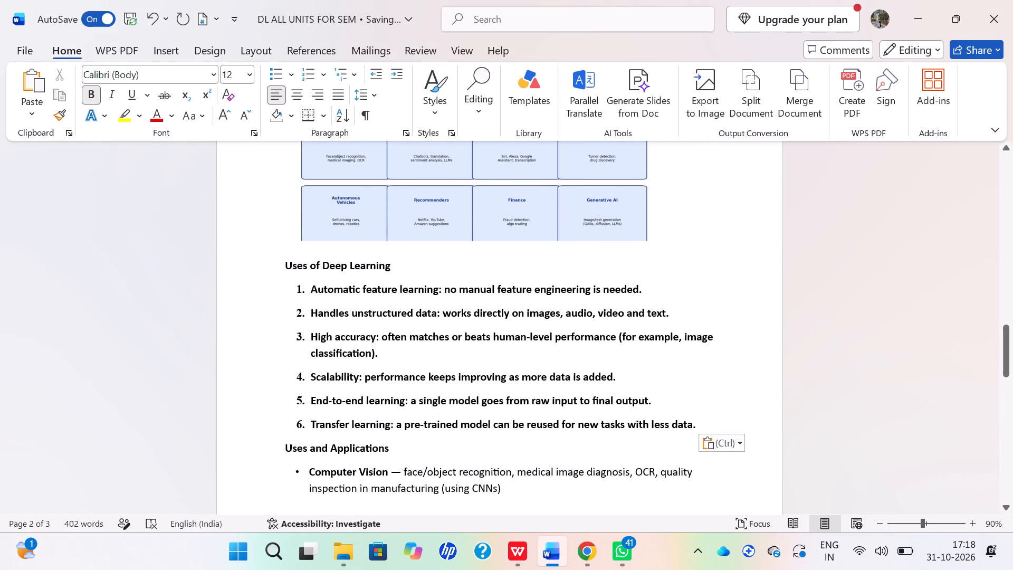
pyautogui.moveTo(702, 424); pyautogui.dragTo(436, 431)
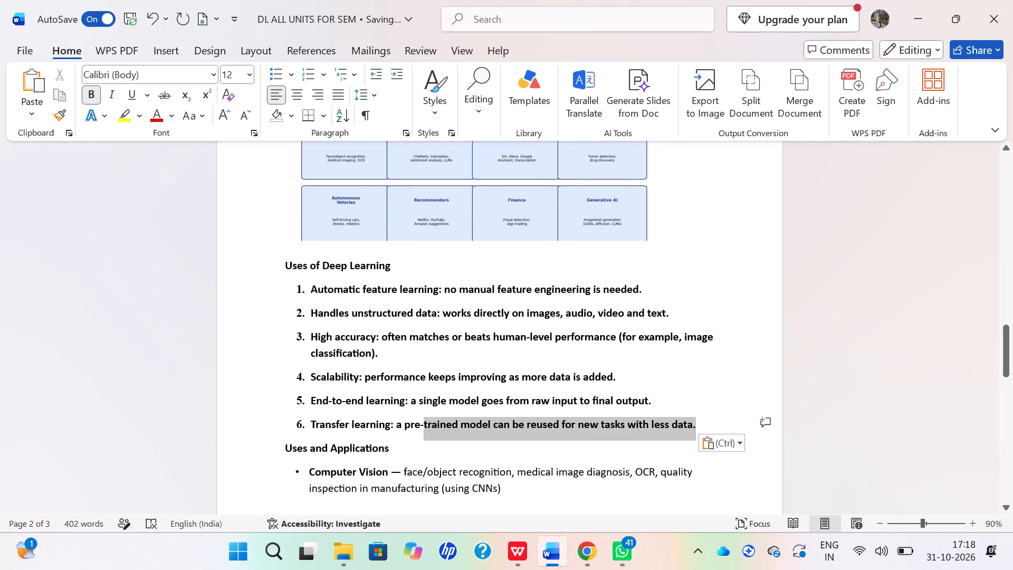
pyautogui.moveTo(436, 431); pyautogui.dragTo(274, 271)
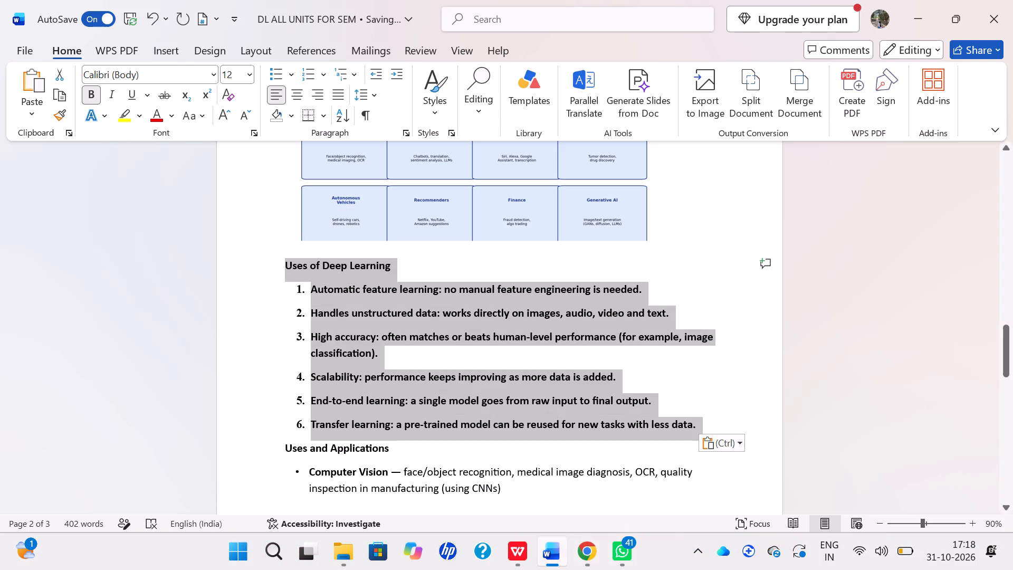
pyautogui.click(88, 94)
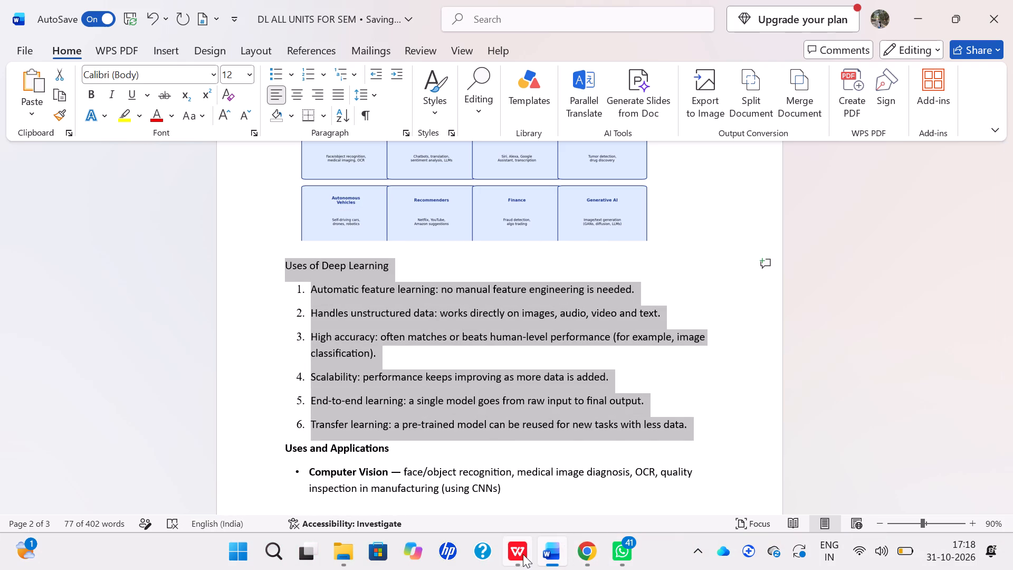
# Copy the Uses of Deep Learning heading and list from DLT_Unit1 again and paste it over the selected version in Word.
pyautogui.click(523, 554)
pyautogui.click(319, 259)
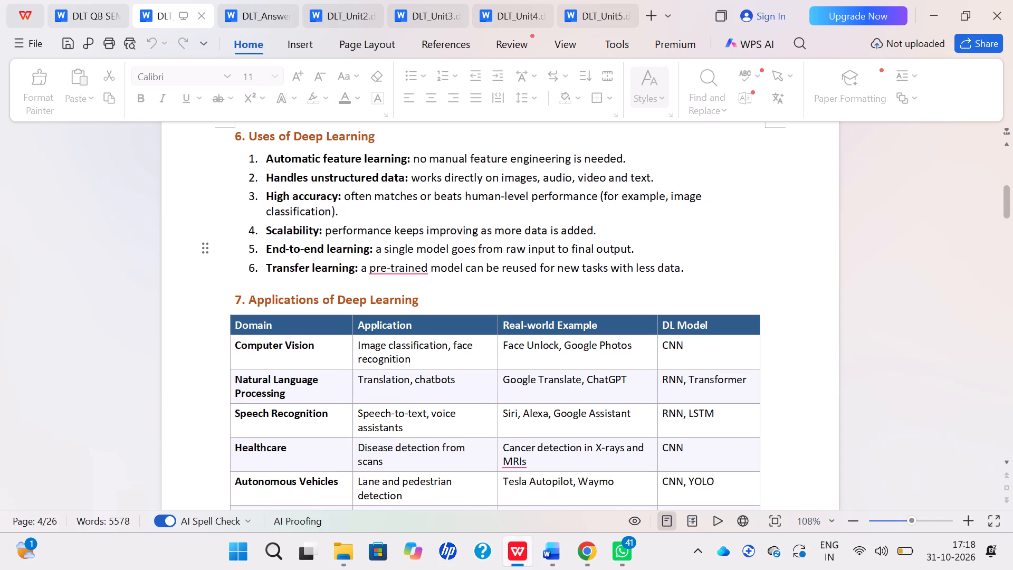
pyautogui.moveTo(245, 135); pyautogui.dragTo(674, 274)
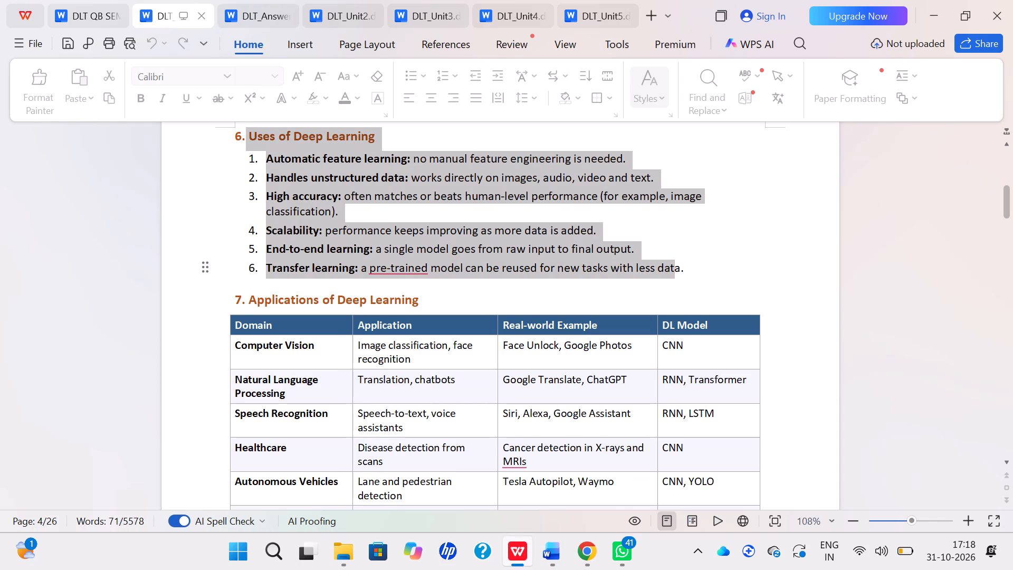
pyautogui.moveTo(674, 274); pyautogui.dragTo(688, 273)
pyautogui.hotkey('ctrl', 'c')
pyautogui.click(558, 569)
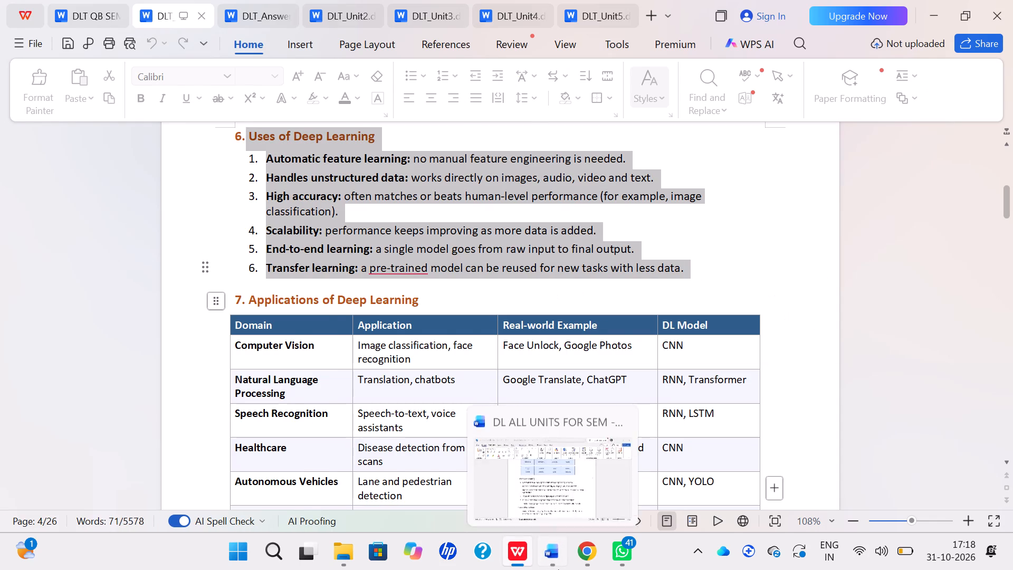
pyautogui.hotkey('ctrl', 'v')
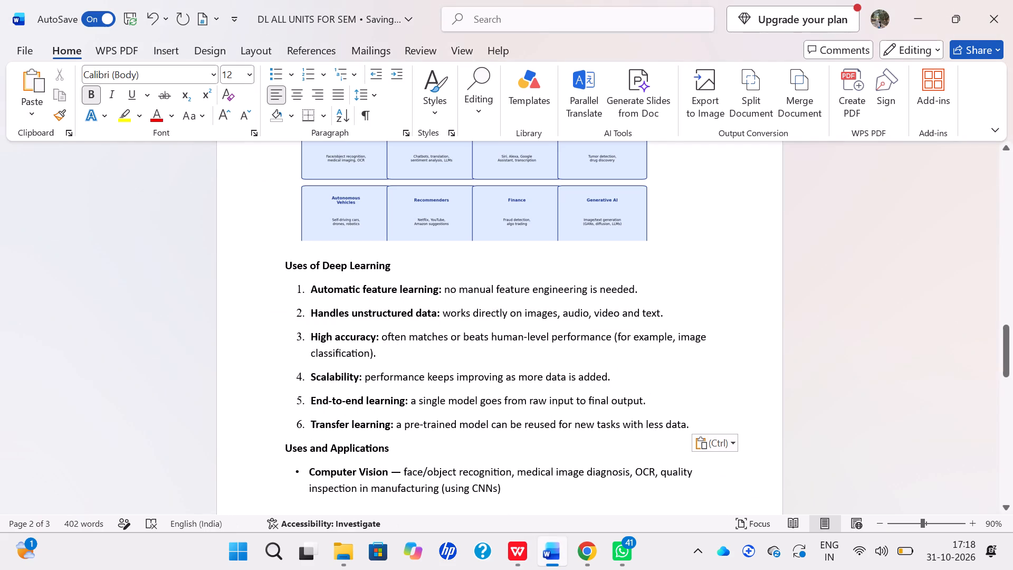
# Add a full stop after "LLMs" in the Generative AI bullet that ends the applications list.
pyautogui.scroll(-1, 364, 318)
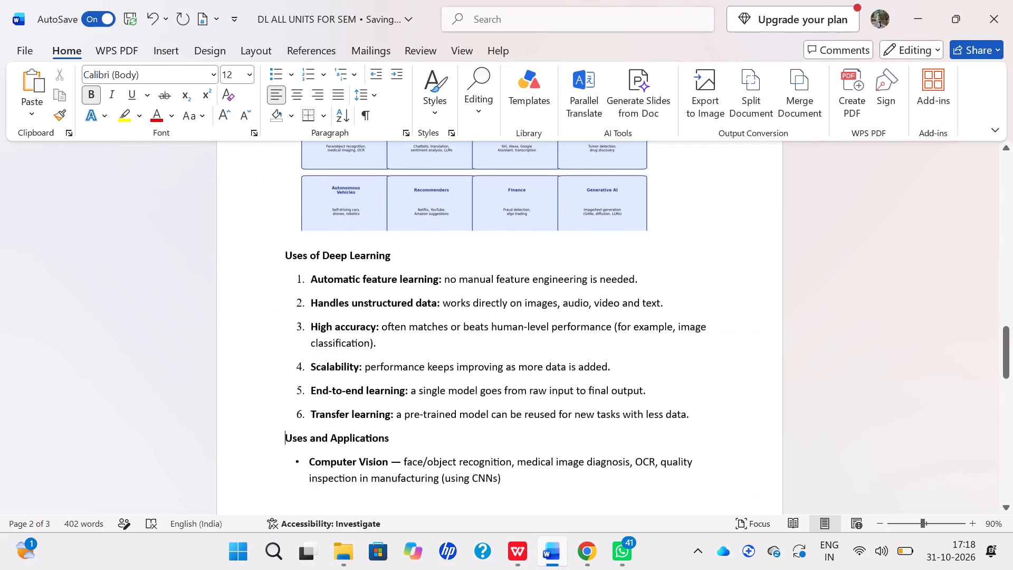
pyautogui.scroll(-1, 364, 318)
pyautogui.rightClick(364, 318)
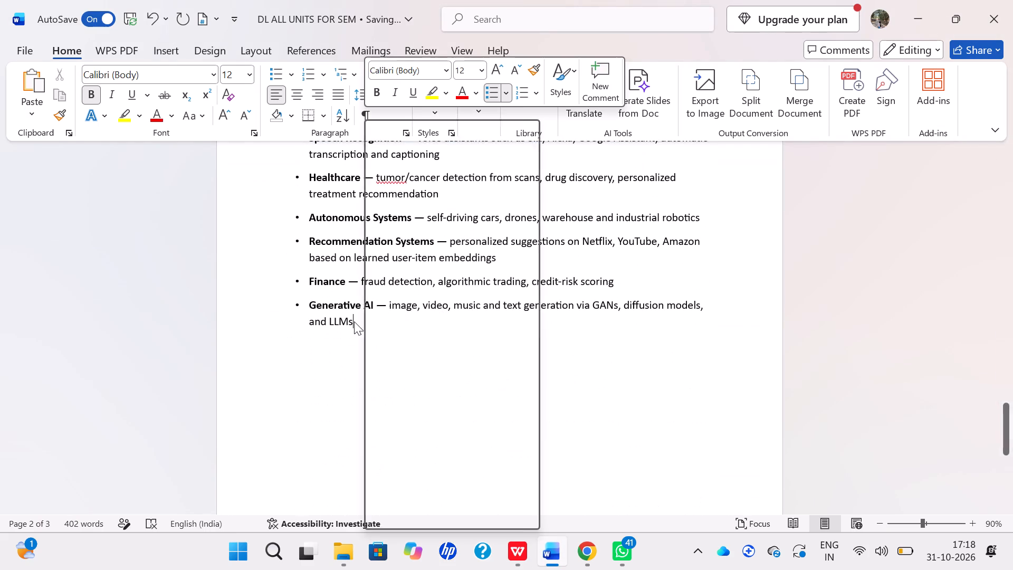
pyautogui.press('.')
pyautogui.click(354, 322)
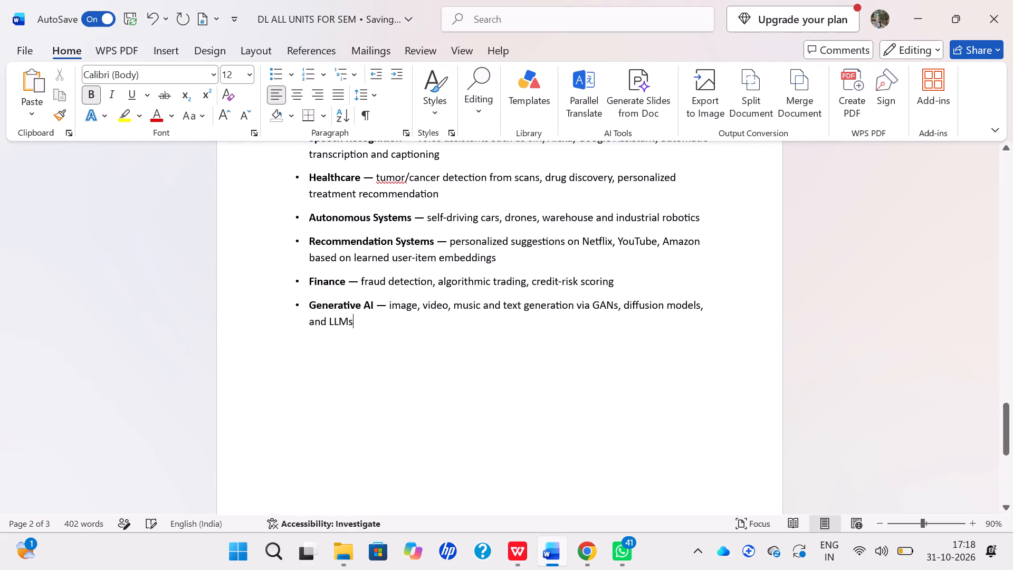
pyautogui.press('.')
# Delete the "Q1." prefix under UNIT 1 and join the Define Deep Learning question to the "1." line.
pyautogui.scroll(17, 354, 322)
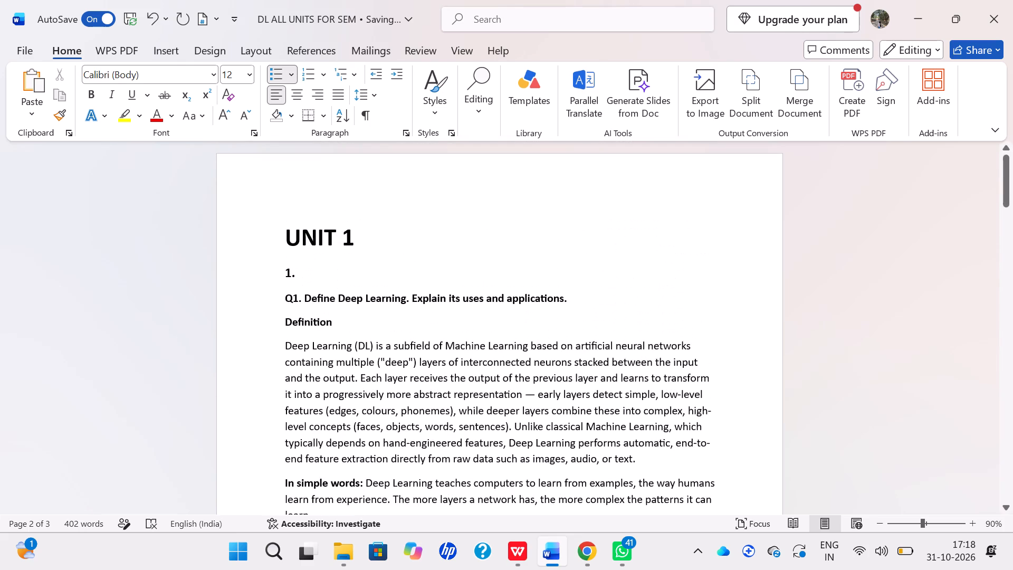
pyautogui.scroll(-2, 354, 322)
pyautogui.scroll(1, 340, 244)
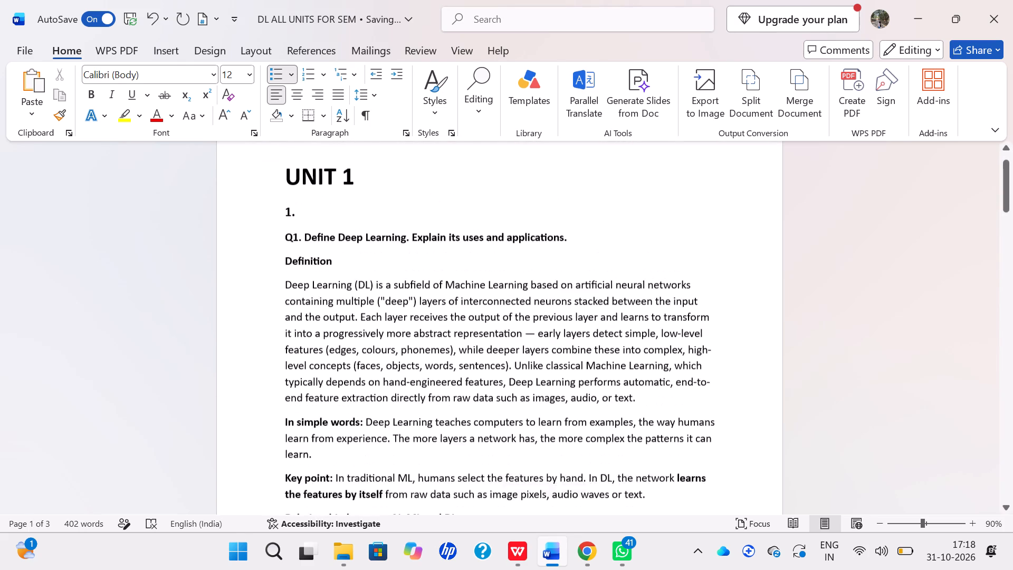
pyautogui.scroll(1, 340, 244)
pyautogui.click(307, 260)
pyautogui.press('BackSpace')
pyautogui.press('BackSpace')
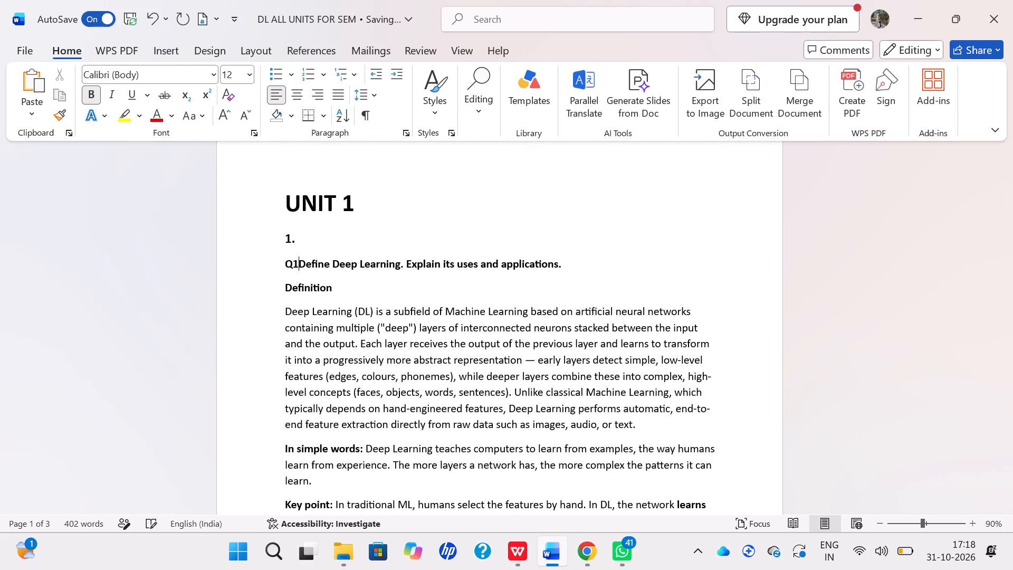
pyautogui.press('BackSpace')
pyautogui.press('BackSpace')
pyautogui.press('BackSpace')
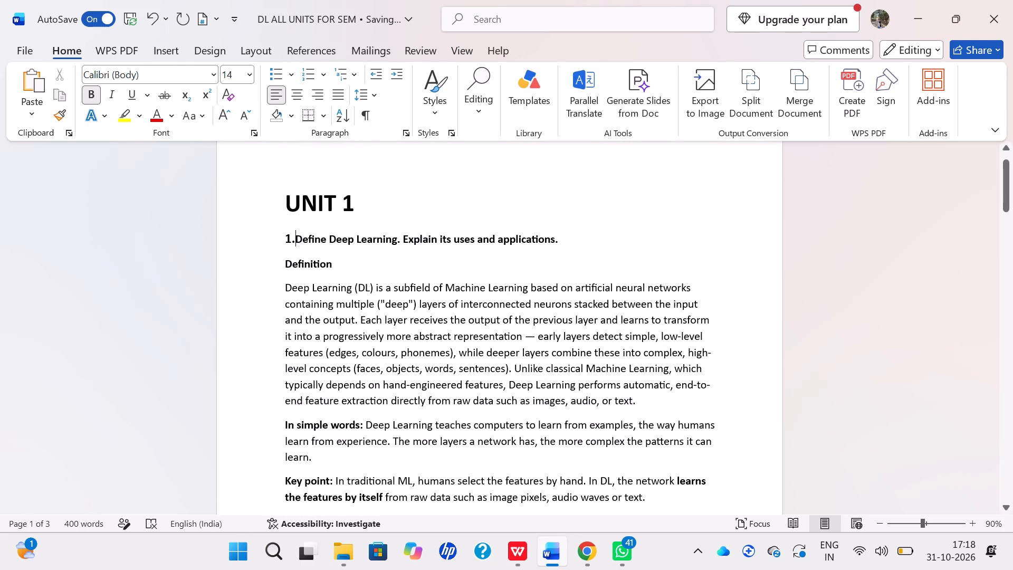
# Remove the paragraph break above the layered network diagram so it directly follows the deep neural network description.
pyautogui.scroll(-1, 415, 314)
pyautogui.scroll(-1, 356, 272)
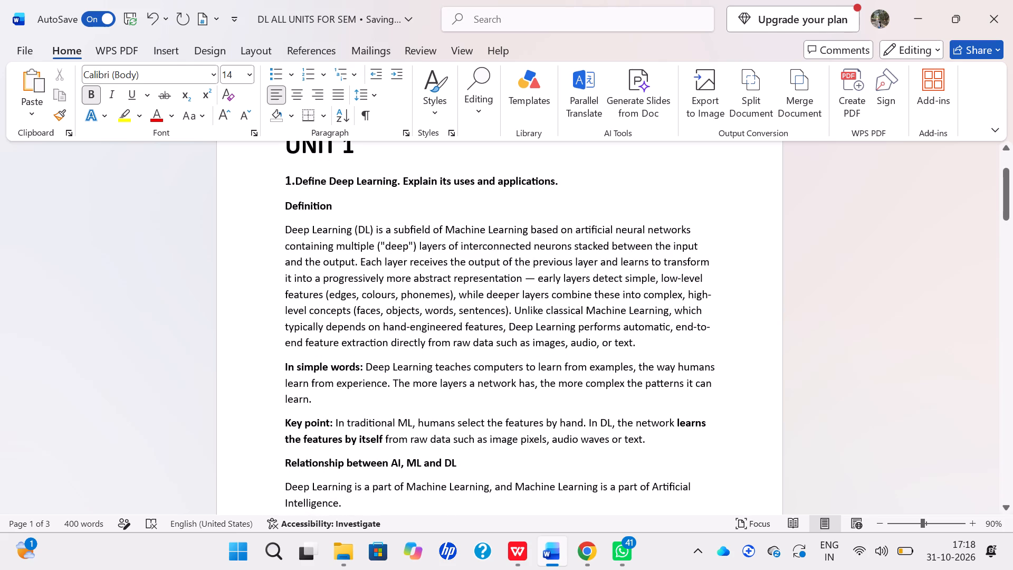
pyautogui.scroll(-2, 337, 207)
pyautogui.scroll(-1, 368, 261)
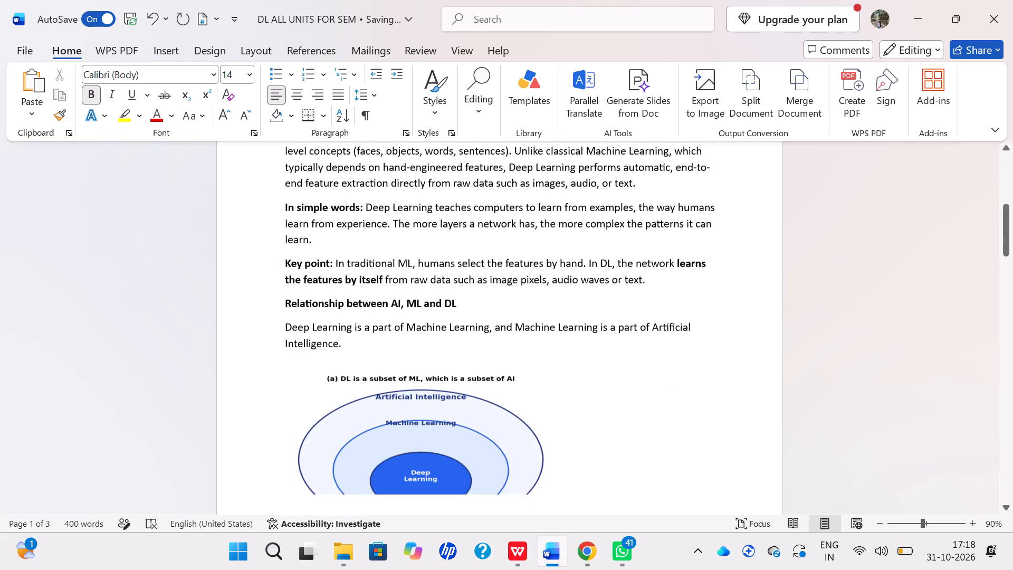
pyautogui.scroll(-4, 368, 261)
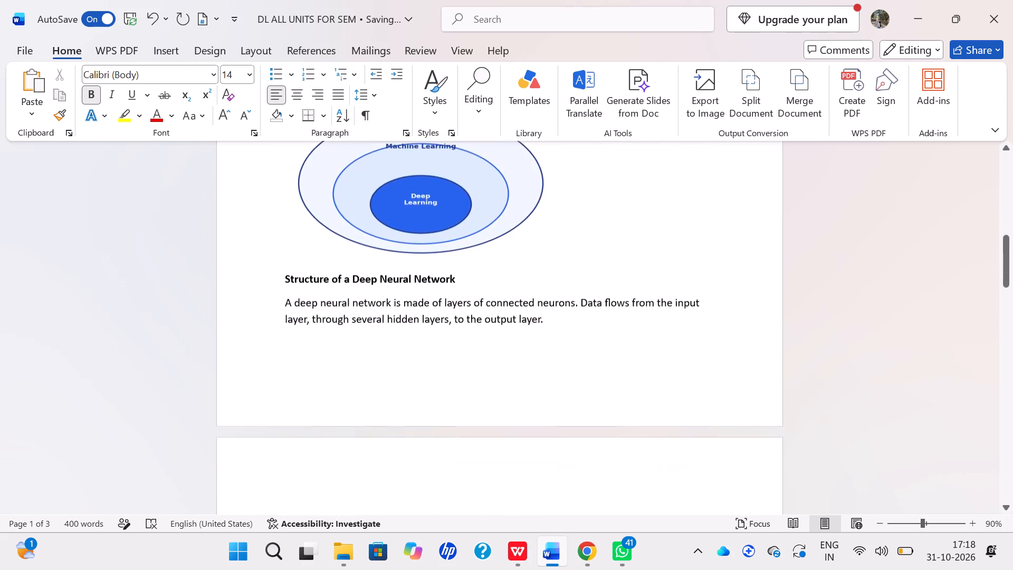
pyautogui.scroll(-3, 368, 261)
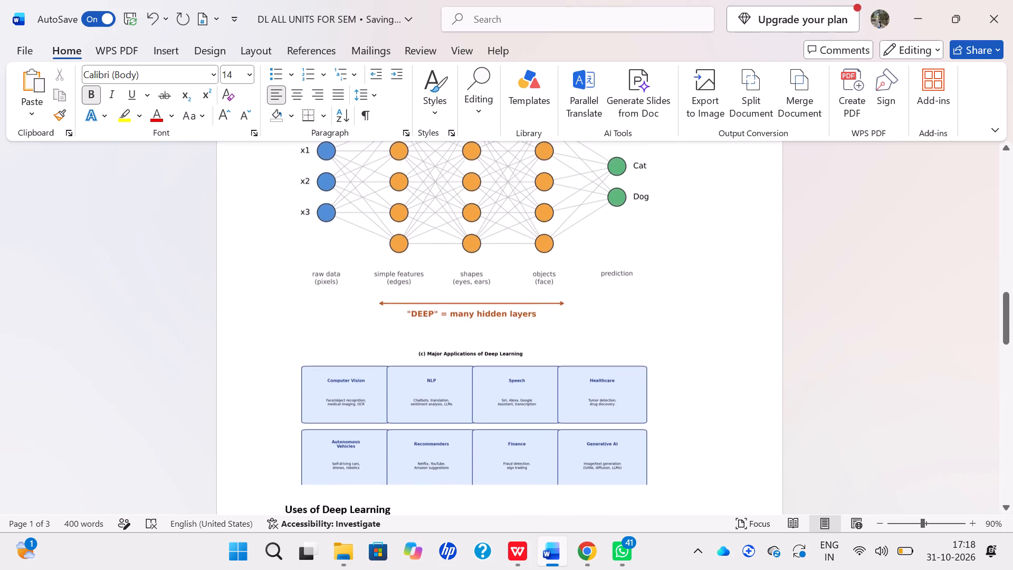
pyautogui.scroll(-2, 368, 261)
pyautogui.click(323, 288)
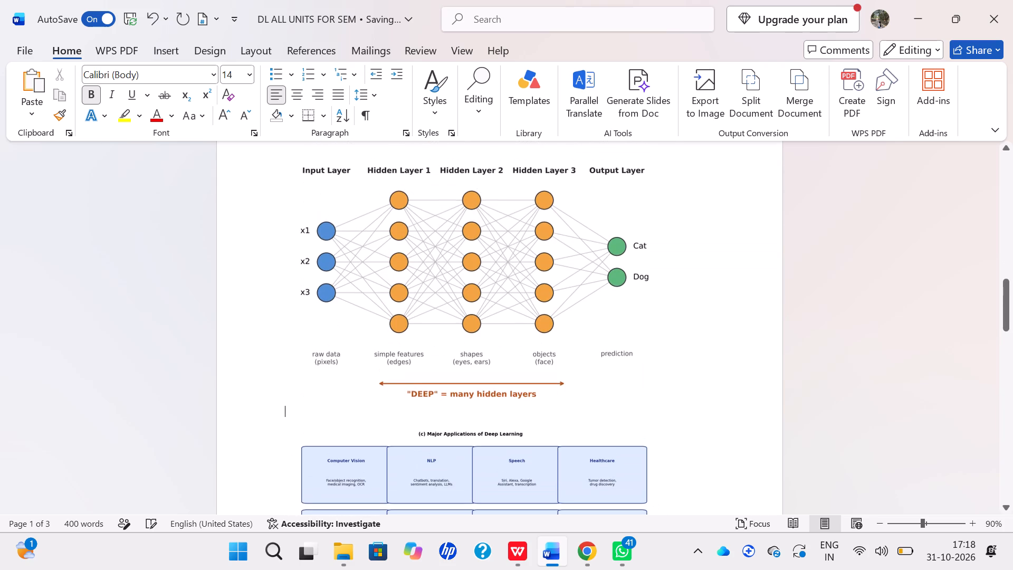
pyautogui.press('BackSpace')
pyautogui.click(323, 288)
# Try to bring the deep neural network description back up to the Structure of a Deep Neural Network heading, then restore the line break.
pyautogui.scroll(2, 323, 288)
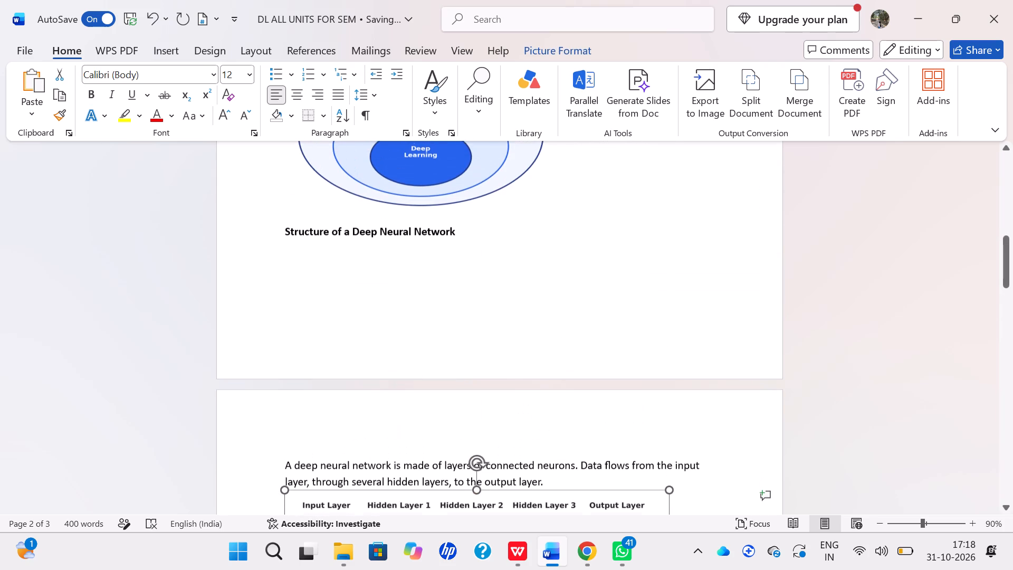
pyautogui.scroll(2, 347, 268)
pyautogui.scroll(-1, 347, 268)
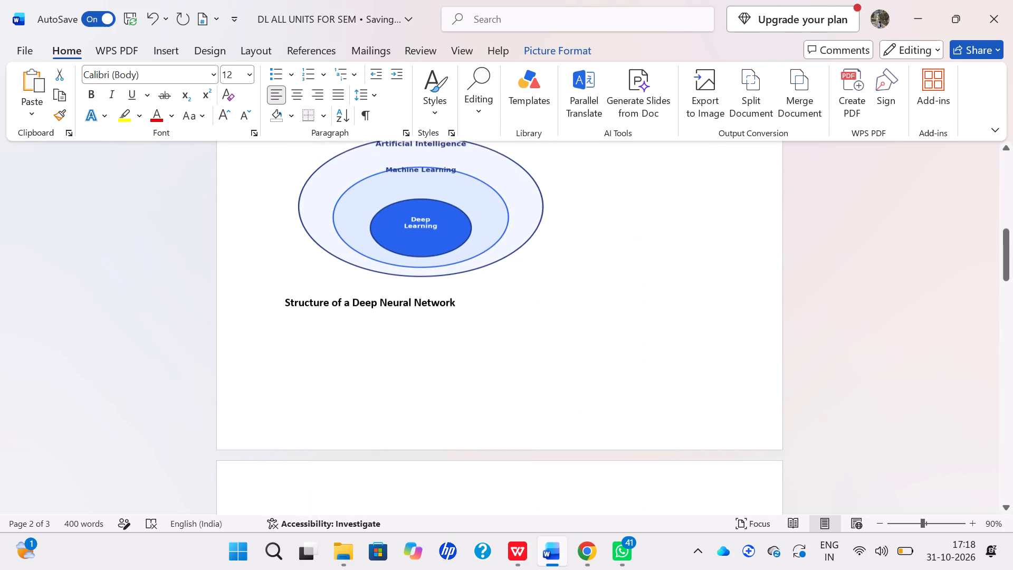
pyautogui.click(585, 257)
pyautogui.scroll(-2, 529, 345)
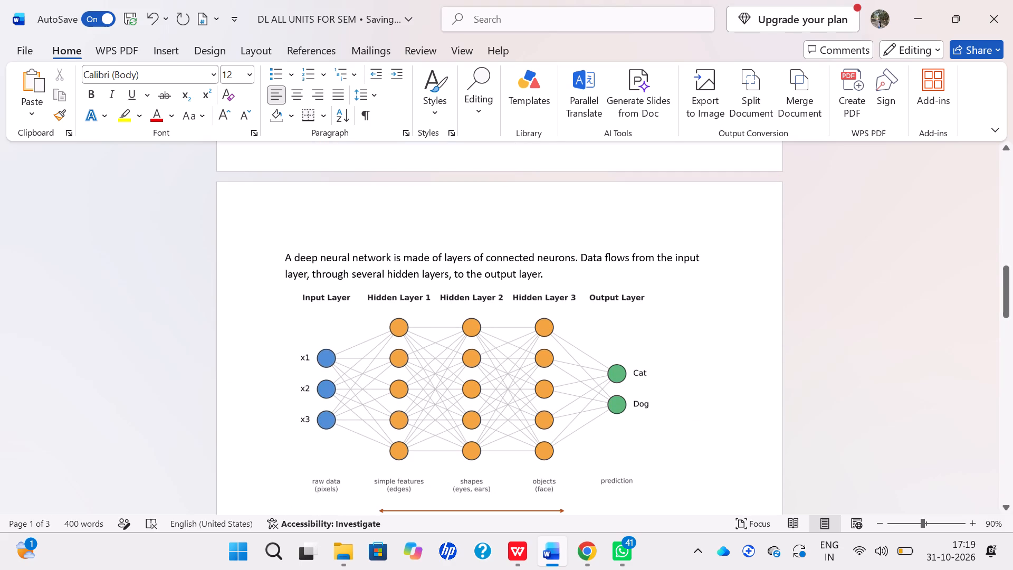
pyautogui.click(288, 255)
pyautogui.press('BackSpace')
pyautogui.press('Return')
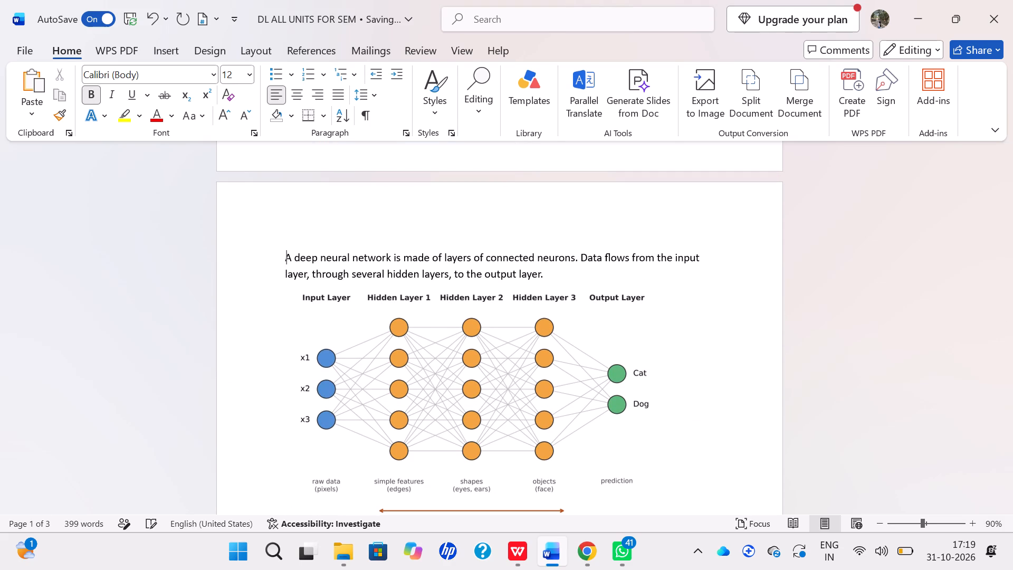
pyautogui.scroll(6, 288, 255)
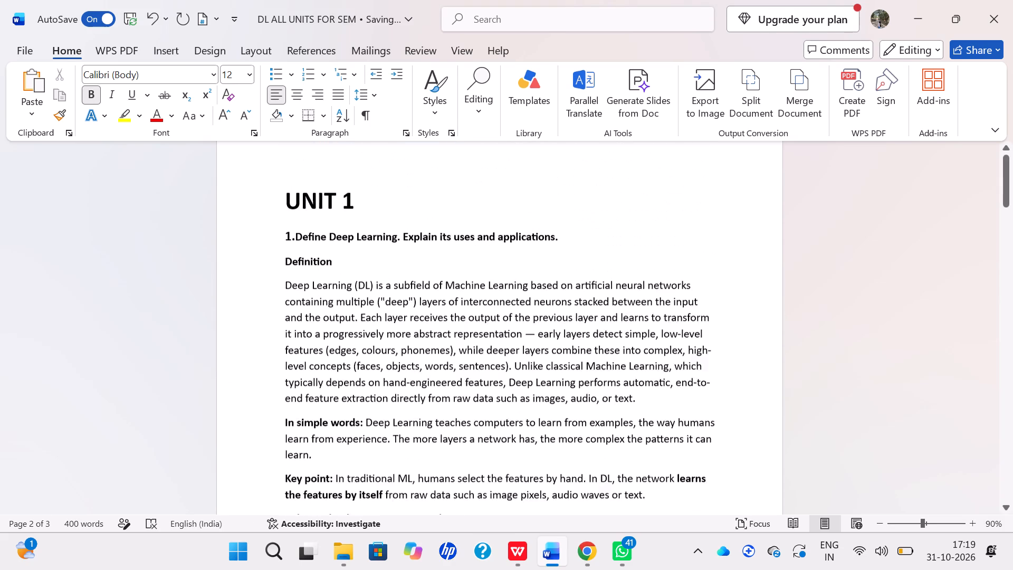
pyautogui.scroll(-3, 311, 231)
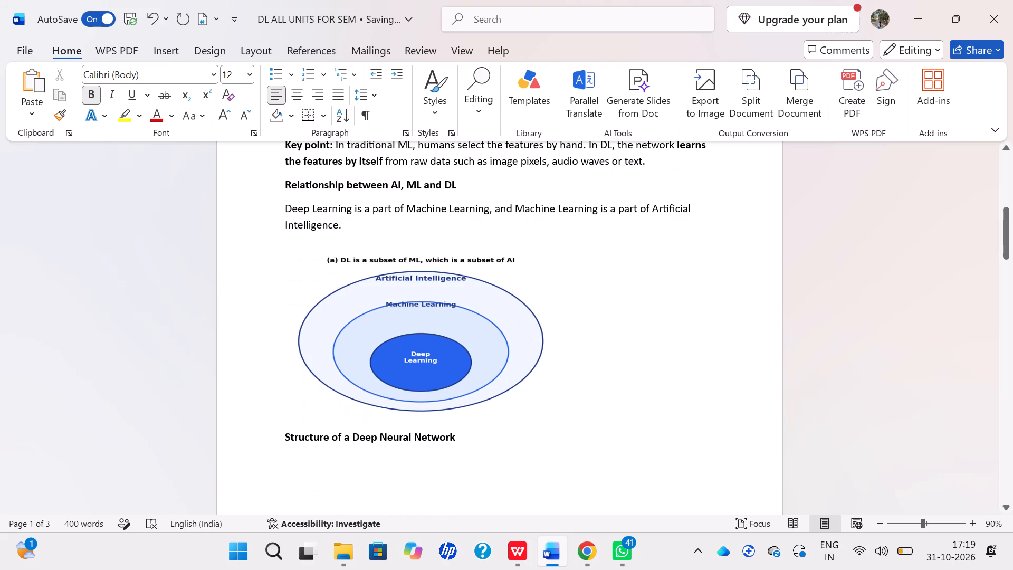
# Resize the AI, ML and Deep Learning nested-ellipse diagram, making it wider and much shorter to free space on the page.
pyautogui.click(439, 273)
pyautogui.moveTo(422, 419); pyautogui.dragTo(423, 433)
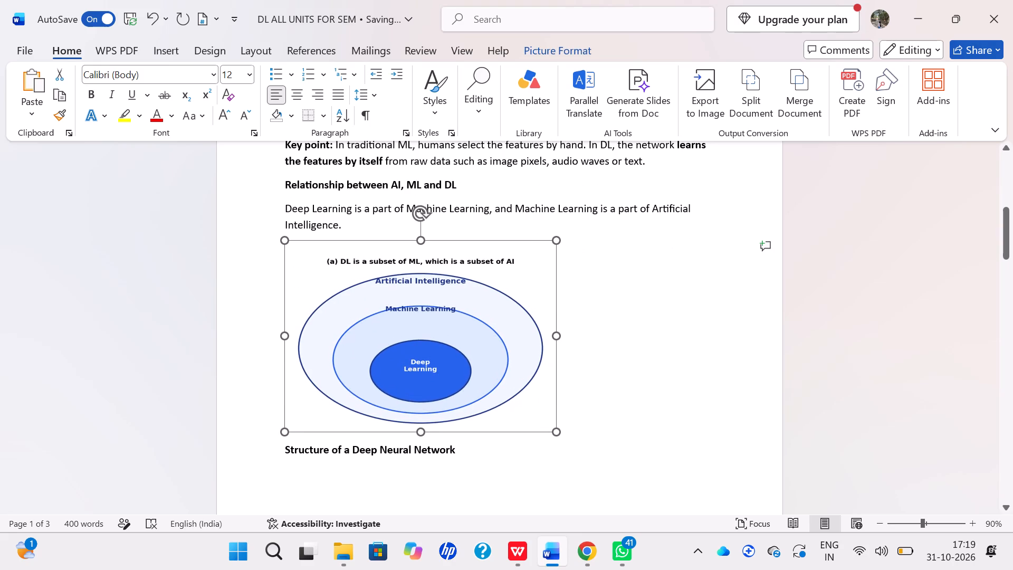
pyautogui.moveTo(423, 433); pyautogui.dragTo(423, 436)
pyautogui.moveTo(423, 436); pyautogui.dragTo(423, 468)
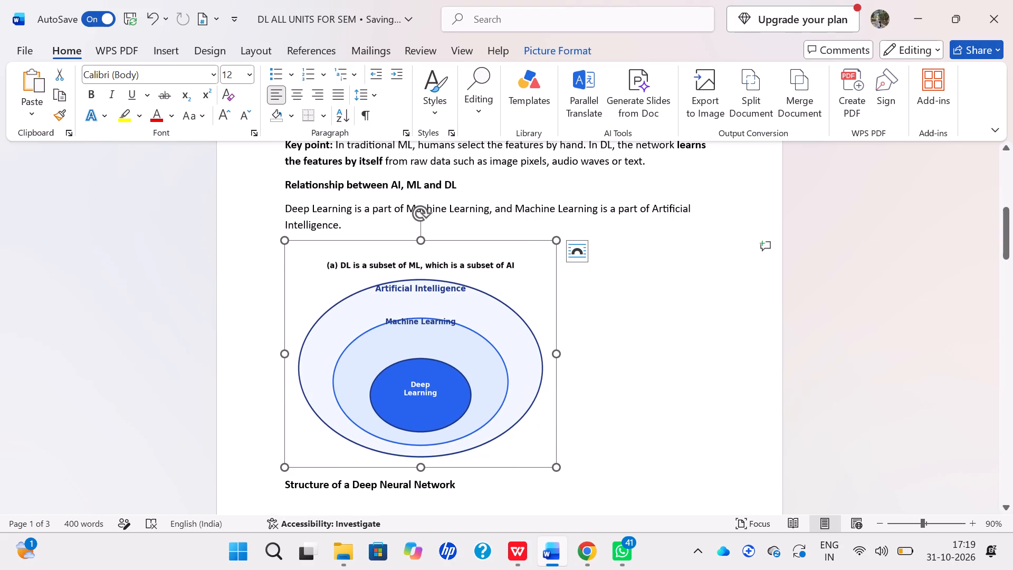
pyautogui.moveTo(552, 350); pyautogui.dragTo(626, 348)
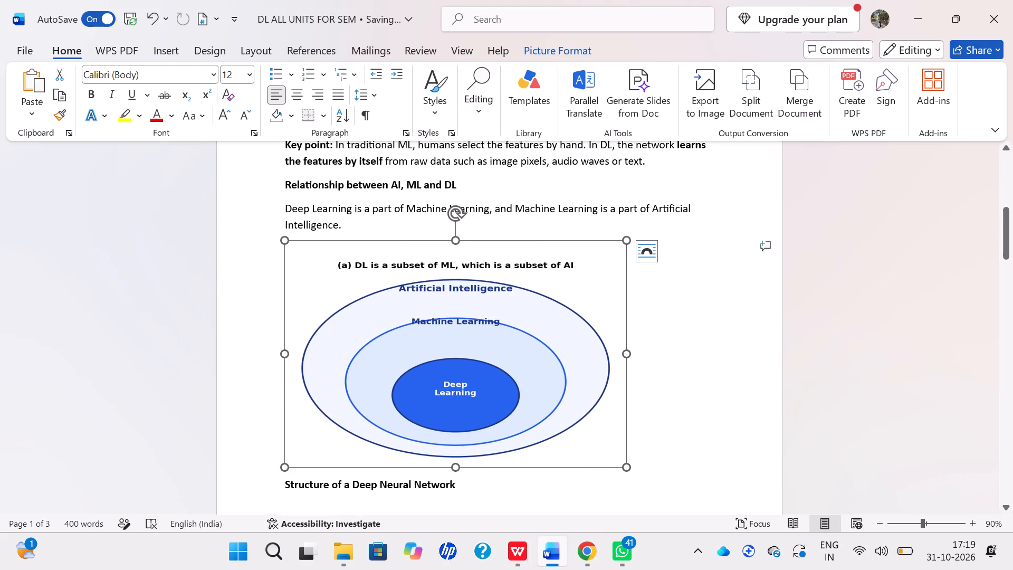
pyautogui.moveTo(456, 467); pyautogui.dragTo(487, 358)
# Join the deep neural network description to the Structure of a Deep Neural Network heading, then separate them again with blank lines.
pyautogui.scroll(-2, 487, 358)
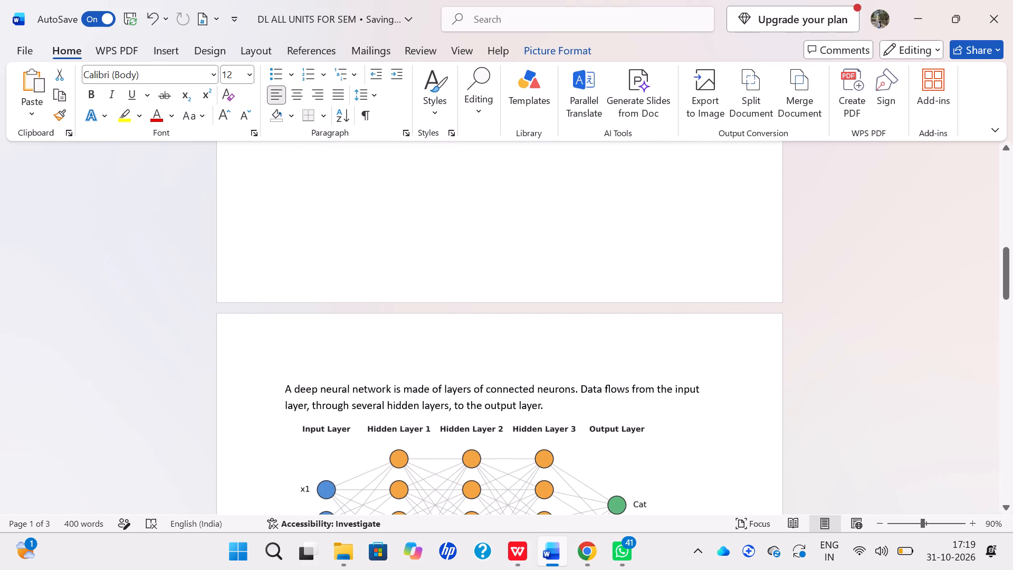
pyautogui.click(285, 390)
pyautogui.press('BackSpace')
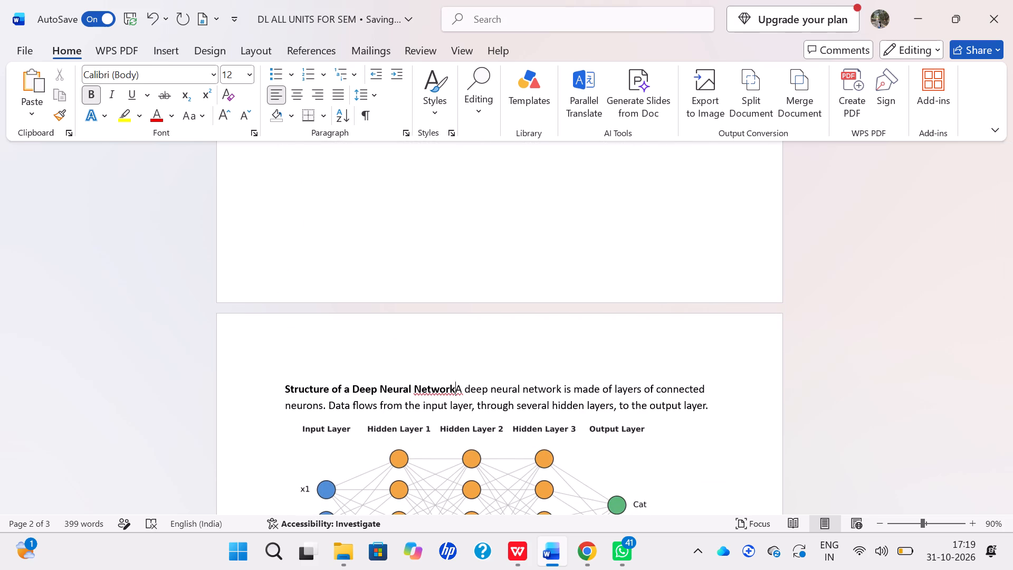
pyautogui.press('Return')
pyautogui.press('Return')
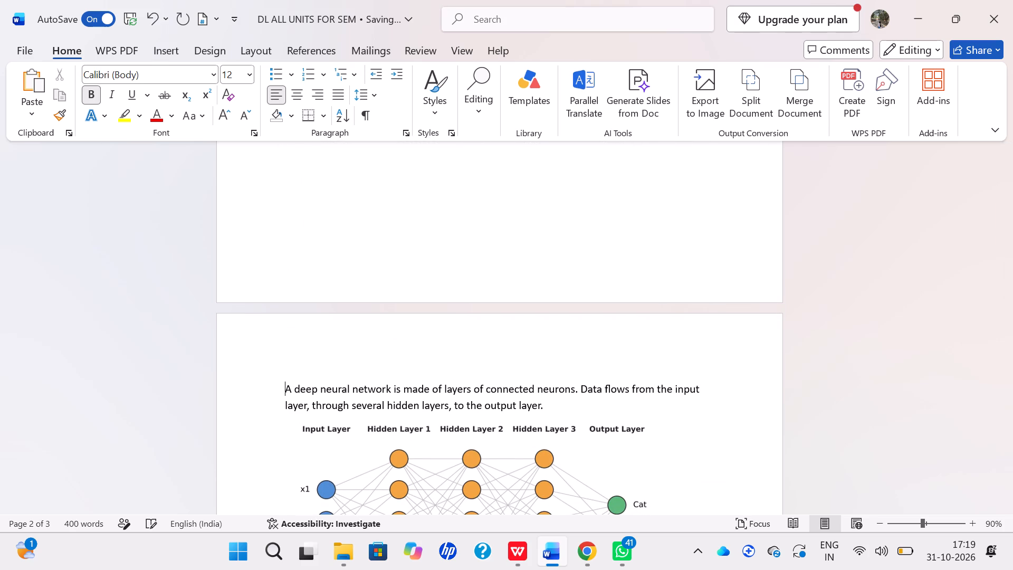
pyautogui.press('Return')
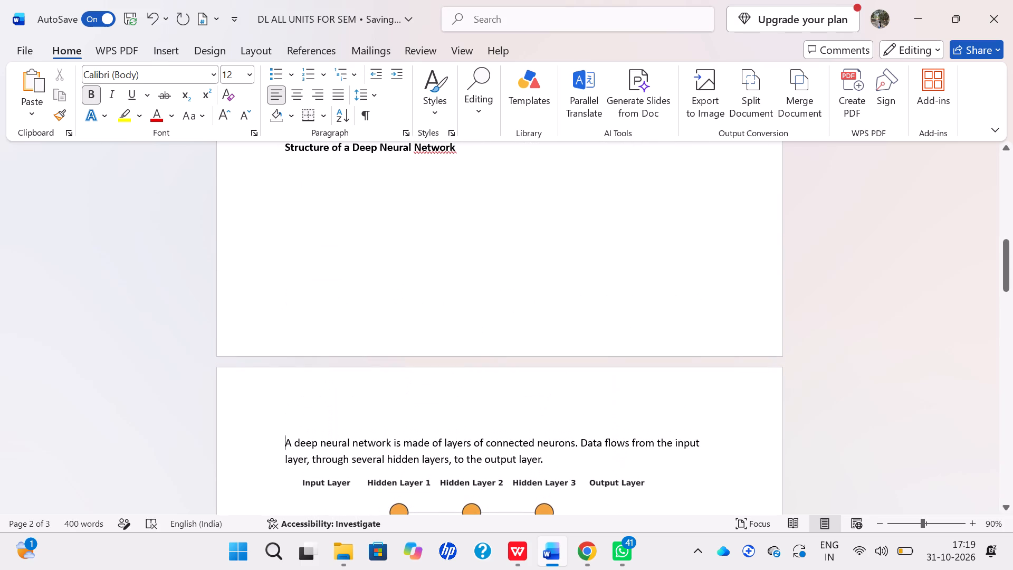
# Copy the first line of the deep neural network description, ending at "input", to the blank line under its heading.
pyautogui.moveTo(552, 464); pyautogui.dragTo(277, 446)
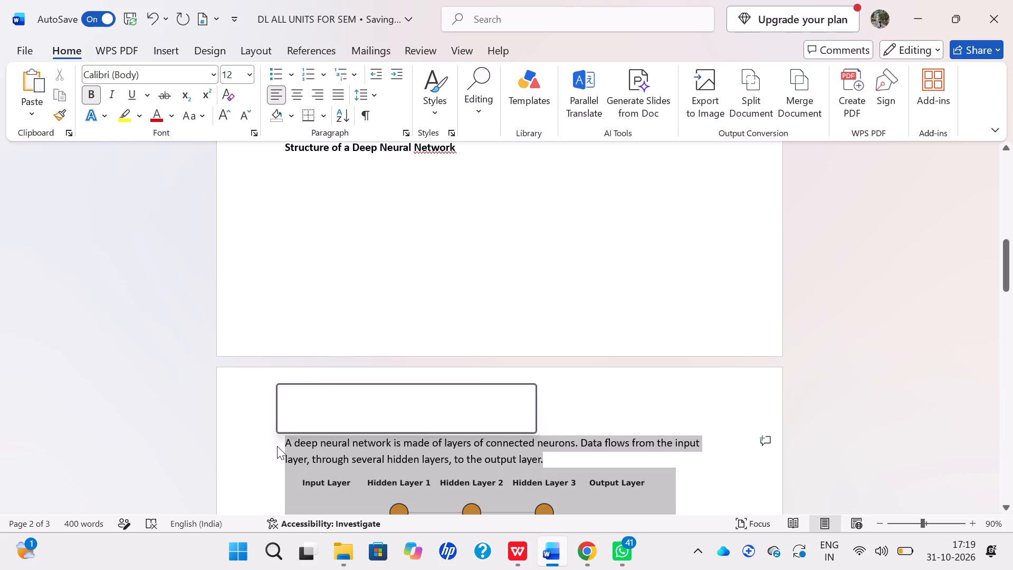
pyautogui.click(277, 446)
pyautogui.moveTo(277, 446); pyautogui.dragTo(548, 455)
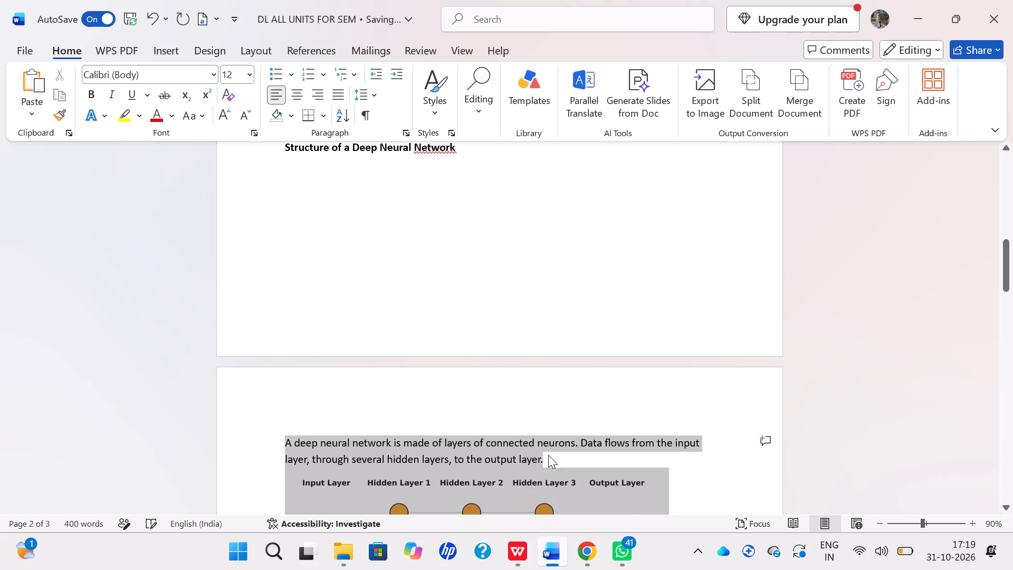
pyautogui.moveTo(548, 455); pyautogui.dragTo(543, 450)
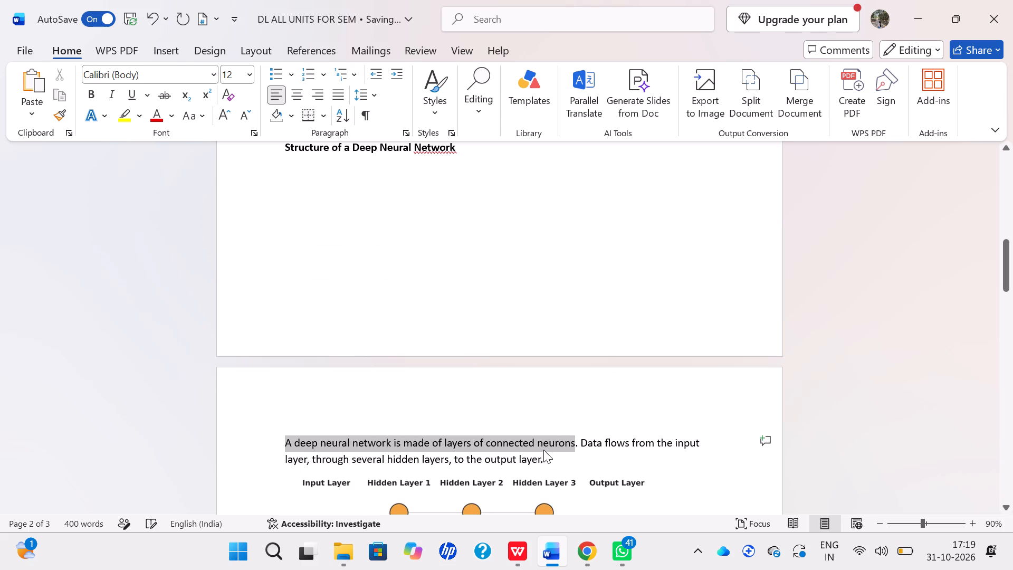
pyautogui.moveTo(543, 450); pyautogui.dragTo(568, 450)
pyautogui.moveTo(568, 450); pyautogui.dragTo(695, 450)
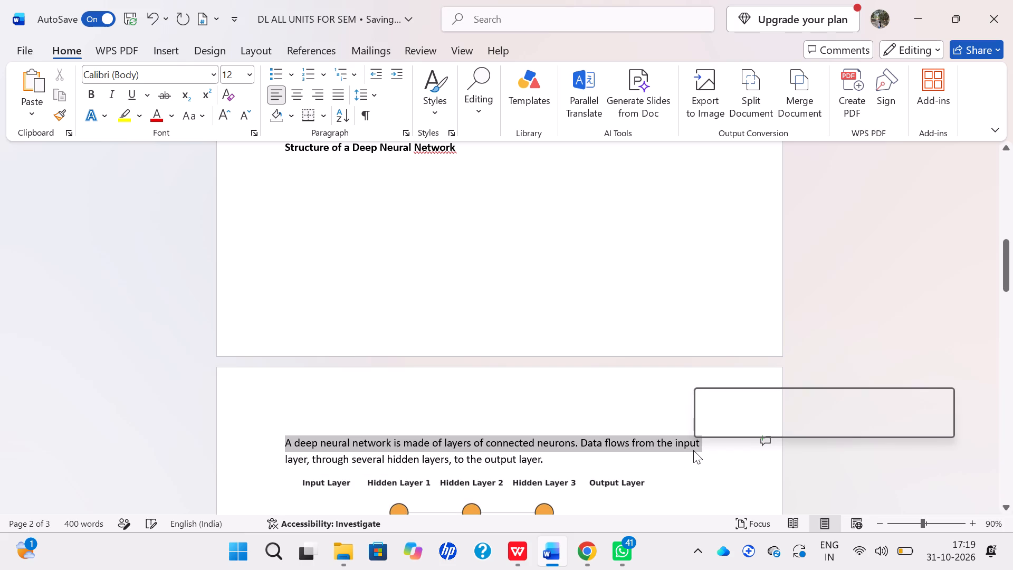
pyautogui.hotkey('ctrl', 'c')
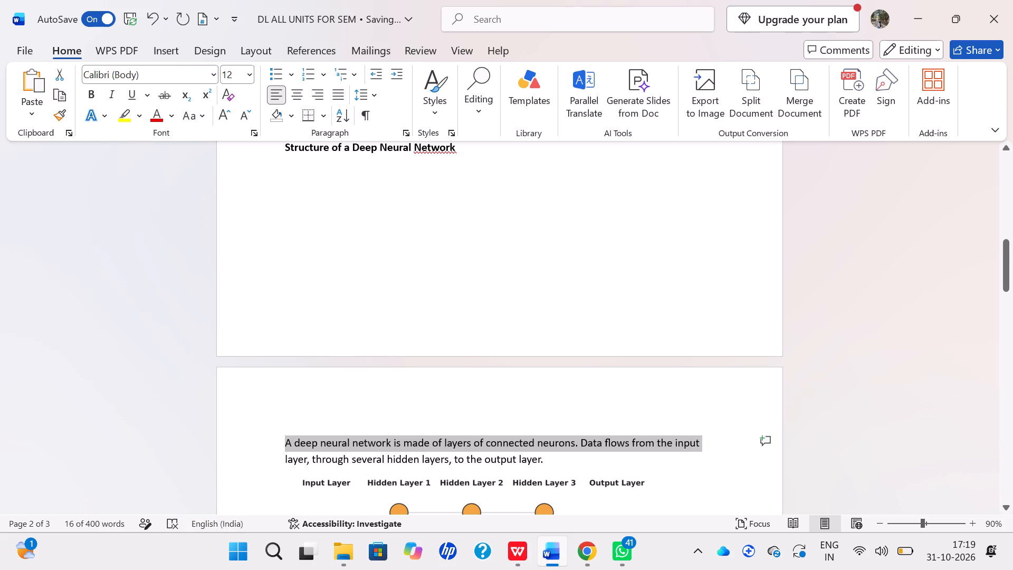
pyautogui.click(316, 176)
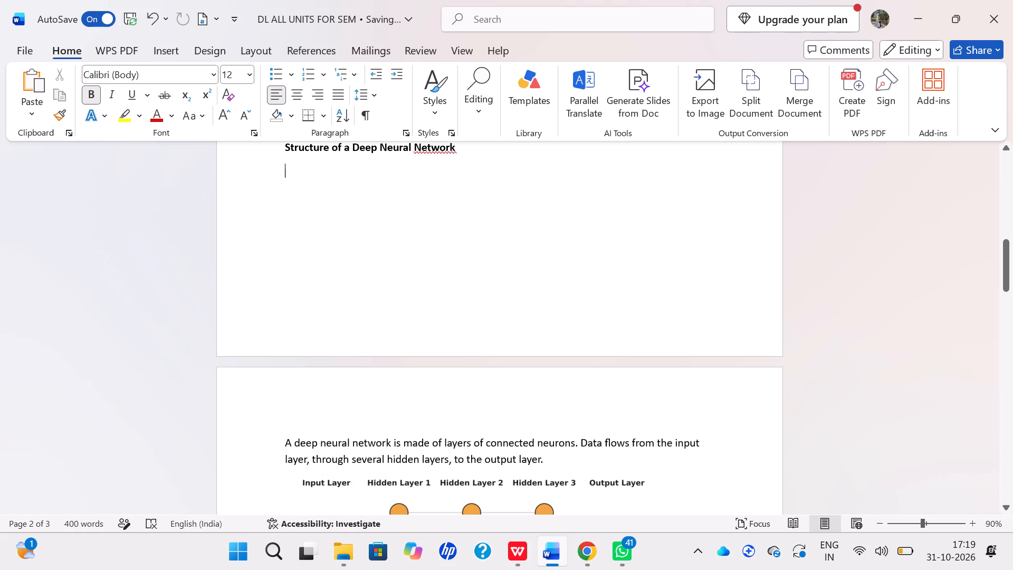
pyautogui.hotkey('ctrl', 'v')
# Copy the description's second line, together with the layered network diagram, to a new line below the pasted text.
pyautogui.moveTo(546, 454); pyautogui.dragTo(284, 458)
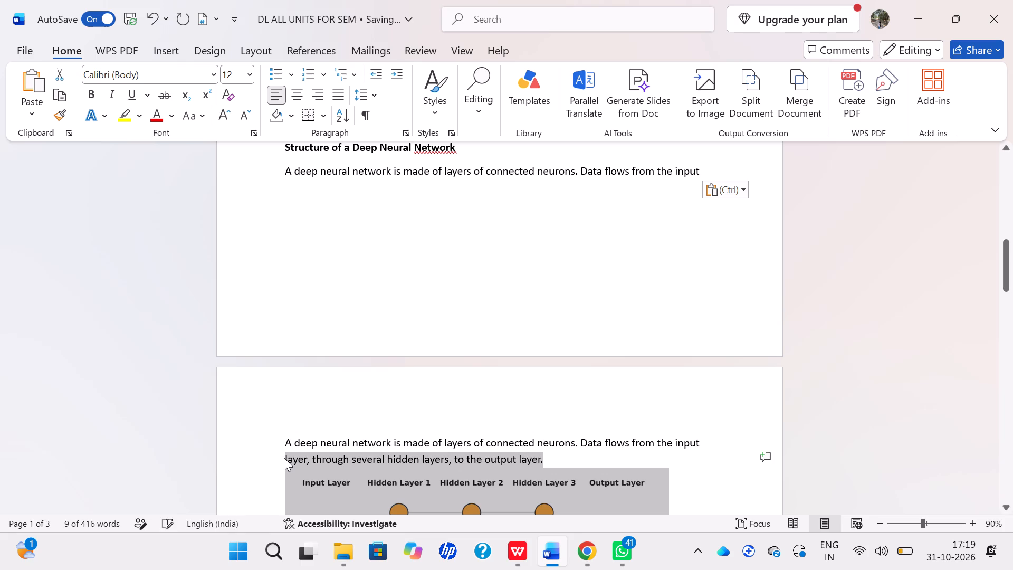
pyautogui.hotkey('ctrl', 'c')
pyautogui.click(716, 173)
pyautogui.press('Return')
pyautogui.hotkey('ctrl', 'v')
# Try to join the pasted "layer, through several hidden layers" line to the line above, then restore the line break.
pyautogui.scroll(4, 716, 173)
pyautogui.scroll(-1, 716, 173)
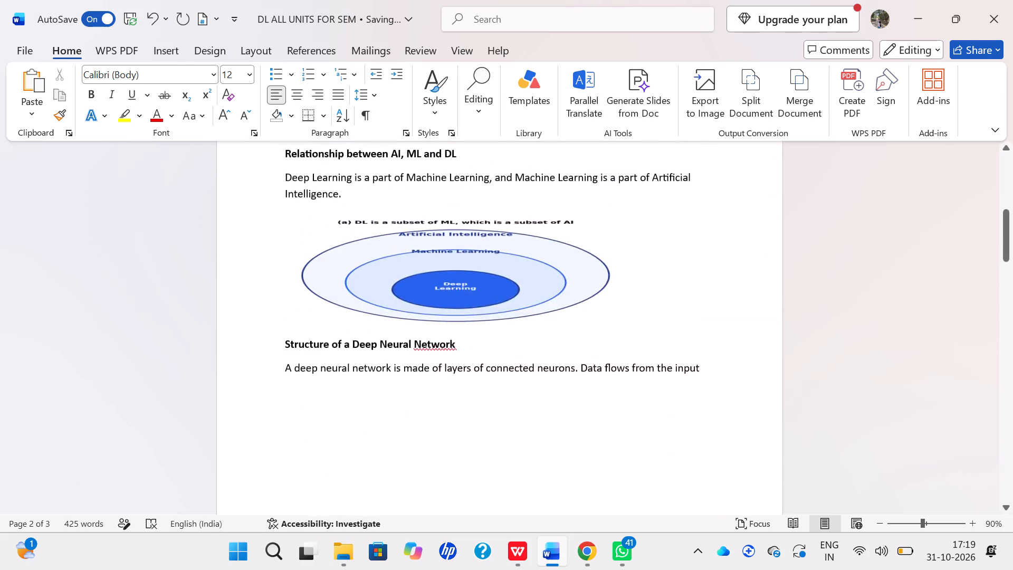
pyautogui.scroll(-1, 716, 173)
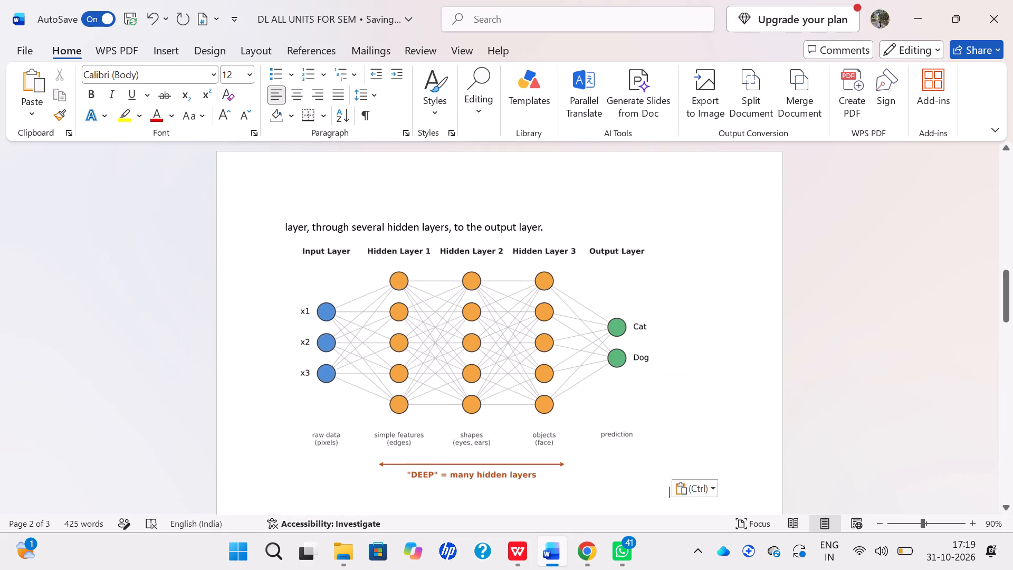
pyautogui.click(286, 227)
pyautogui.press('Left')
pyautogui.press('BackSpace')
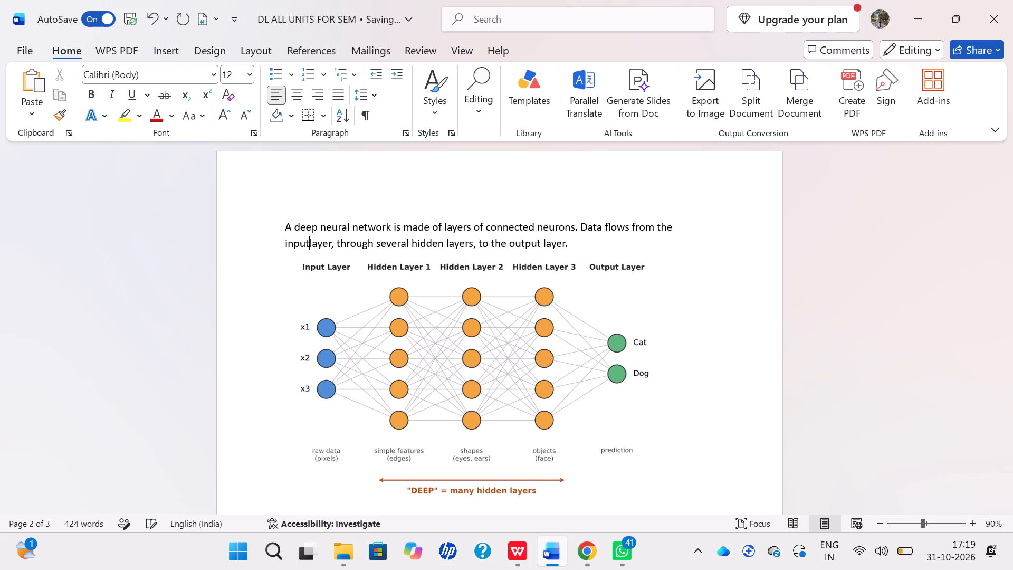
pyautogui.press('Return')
# Stretch the AI, ML and Deep Learning nested-ellipse diagram taller, keeping its width.
pyautogui.scroll(3, 386, 235)
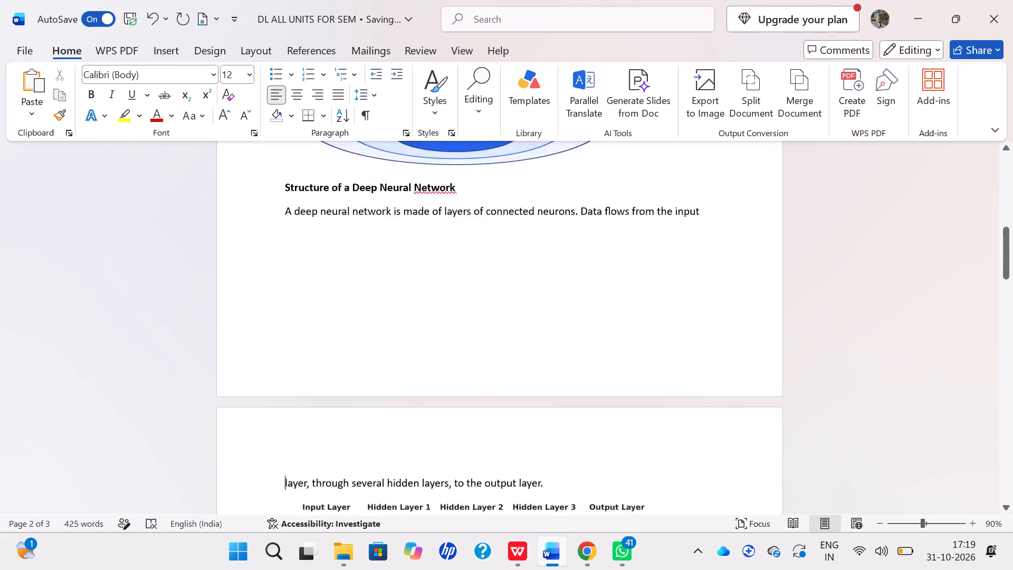
pyautogui.click(594, 212)
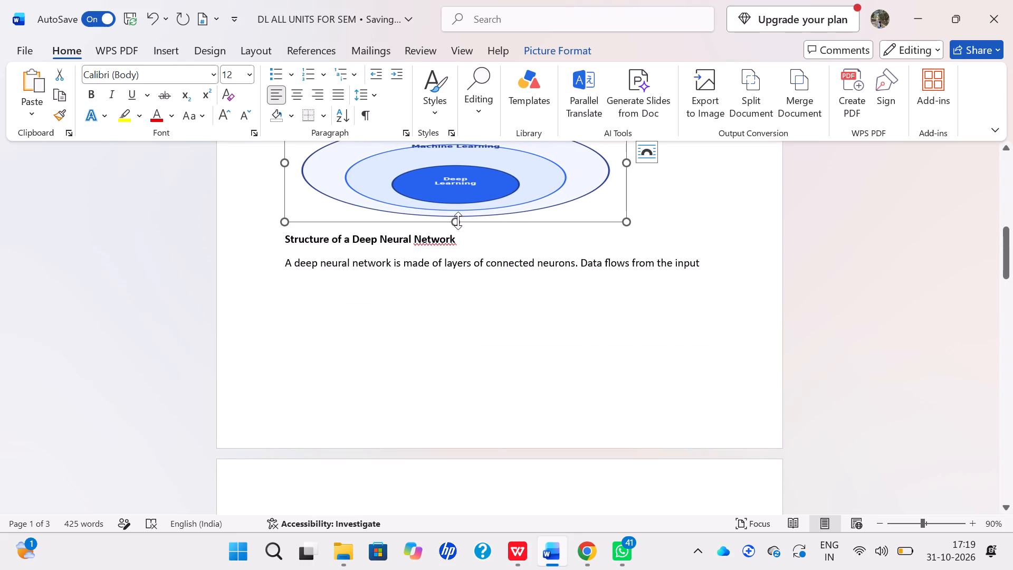
pyautogui.moveTo(454, 222); pyautogui.dragTo(465, 307)
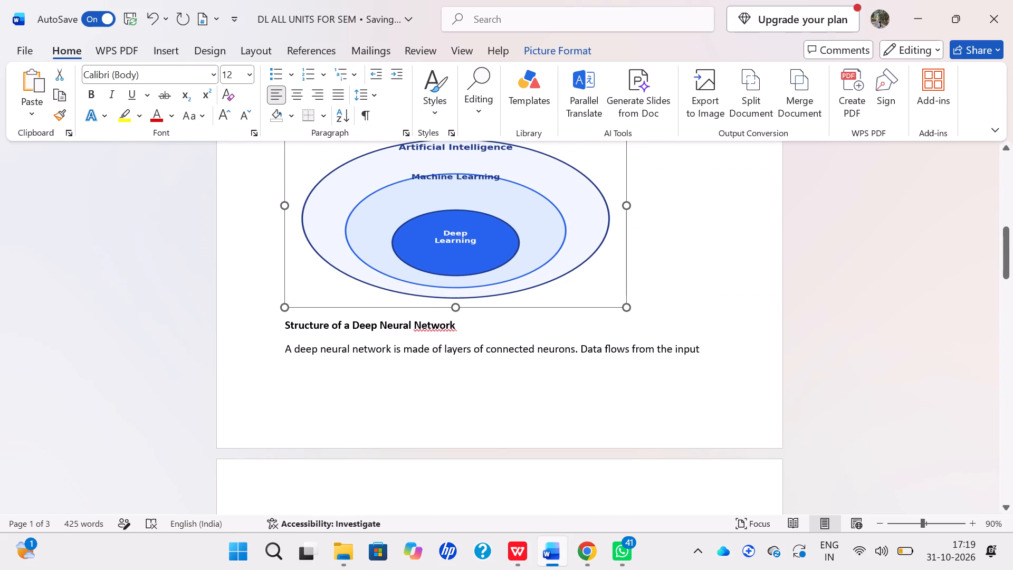
# Delete the pasted duplicate of the layered network diagram that sits before the original deep neural network description.
pyautogui.scroll(-2, 491, 362)
pyautogui.scroll(-2, 365, 312)
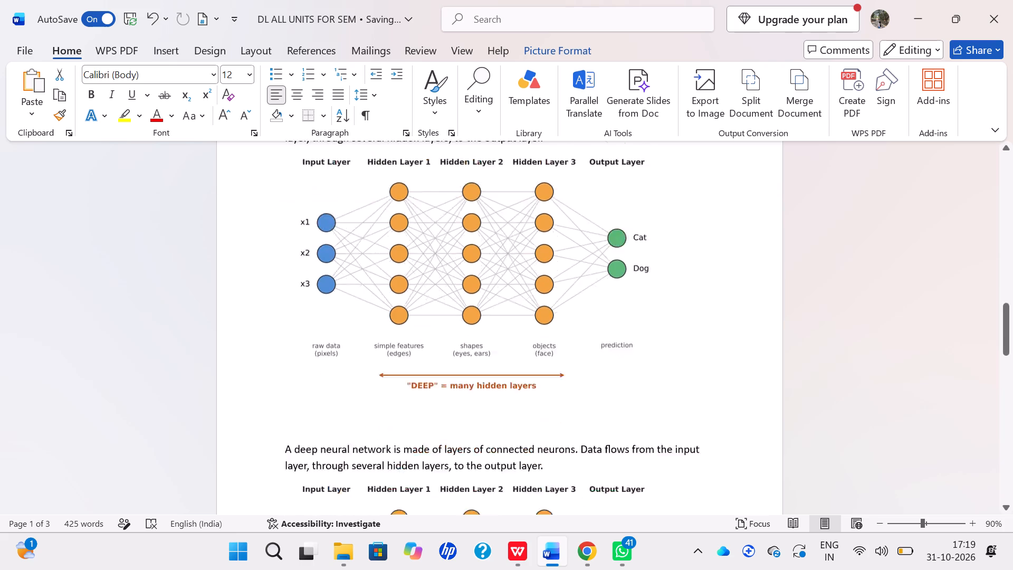
pyautogui.scroll(-1, 365, 312)
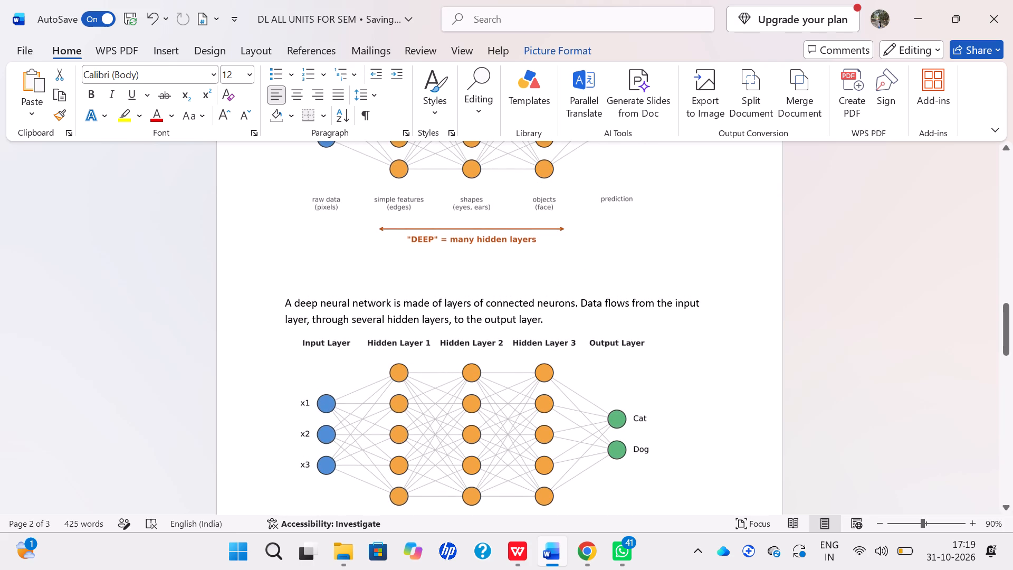
pyautogui.click(579, 250)
pyautogui.click(579, 250)
pyautogui.press('BackSpace')
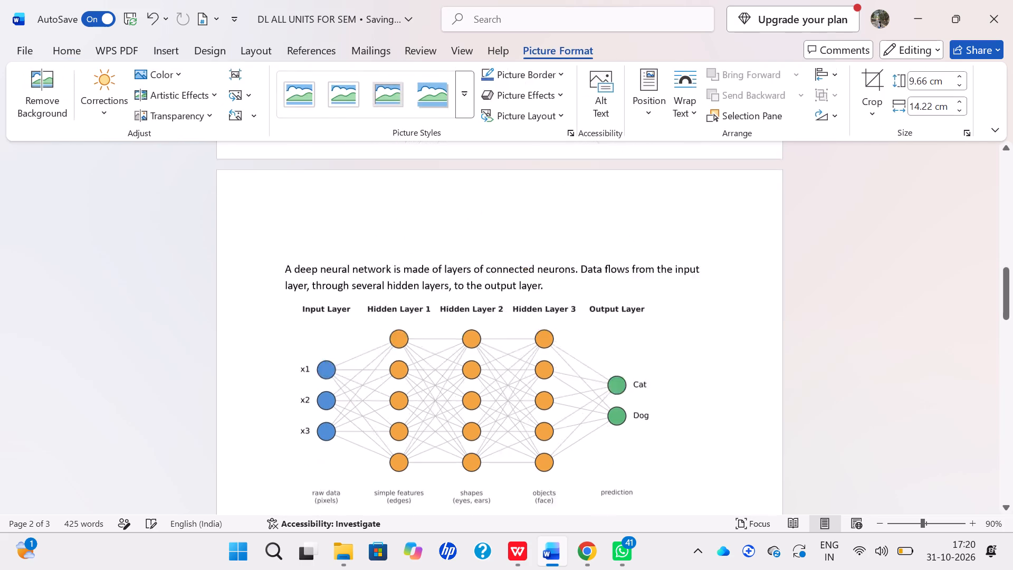
# Delete "A deep neural network is made of layers of connected neurons" from the duplicate description above the remaining network diagram.
pyautogui.scroll(1, 559, 193)
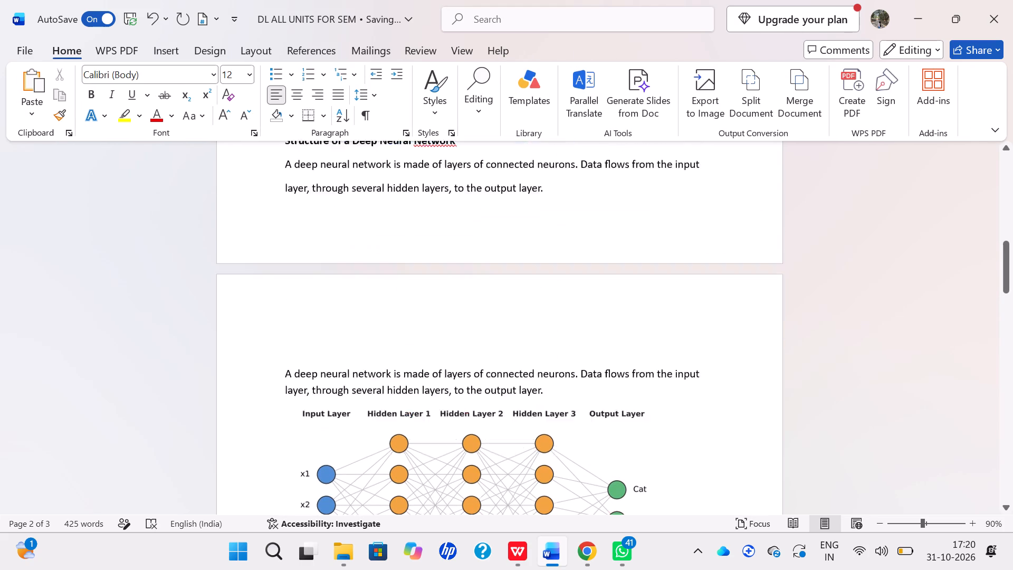
pyautogui.scroll(1, 559, 193)
pyautogui.scroll(-2, 559, 193)
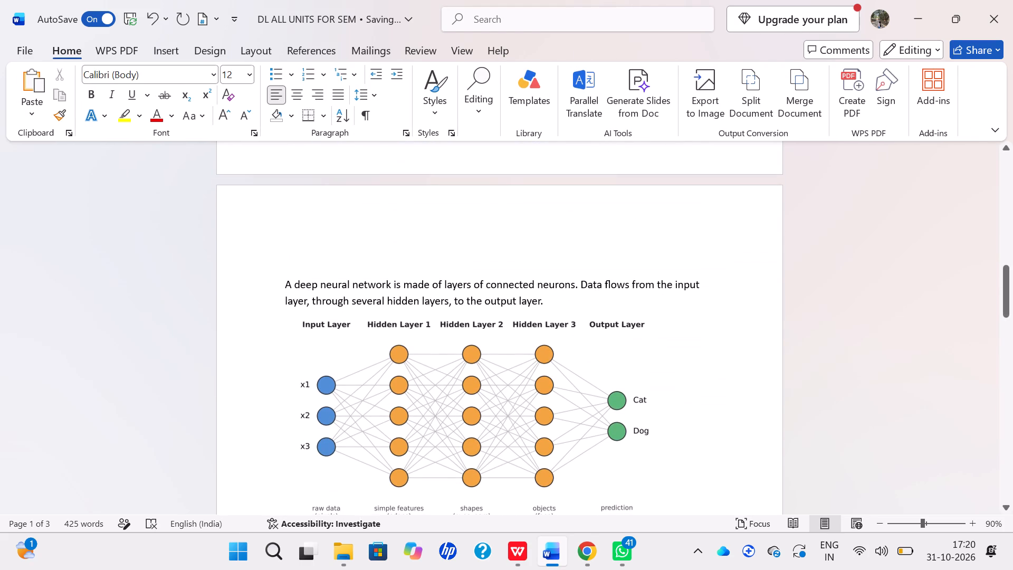
pyautogui.scroll(1, 285, 281)
pyautogui.moveTo(282, 369); pyautogui.dragTo(290, 369)
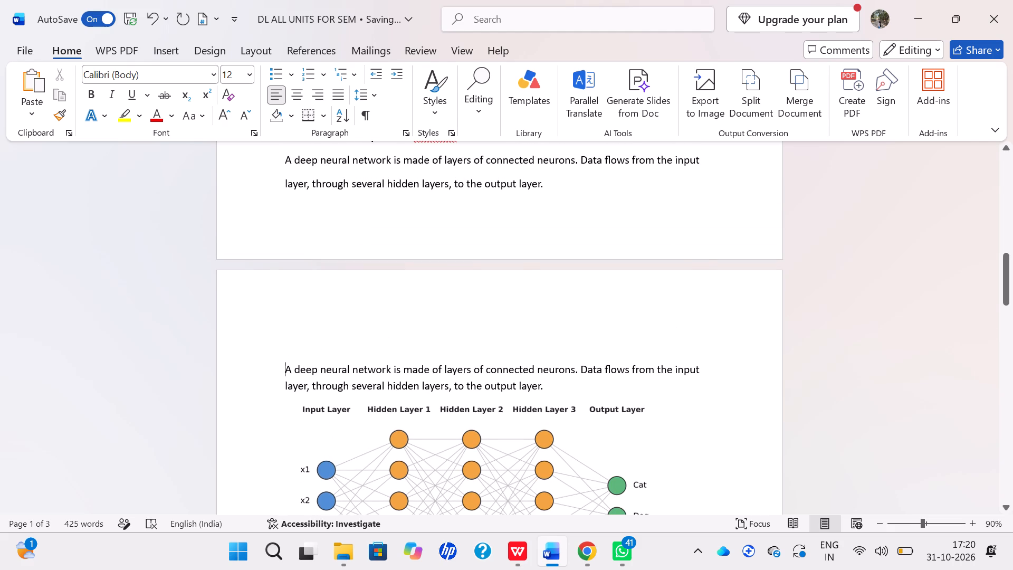
pyautogui.moveTo(290, 369); pyautogui.dragTo(579, 378)
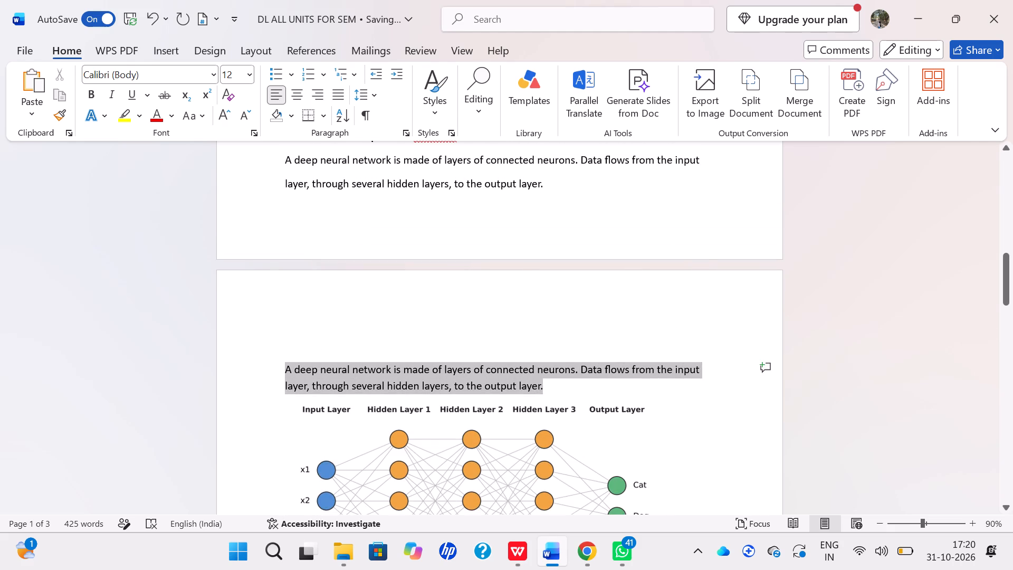
pyautogui.moveTo(579, 378); pyautogui.dragTo(563, 365)
pyautogui.press('BackSpace')
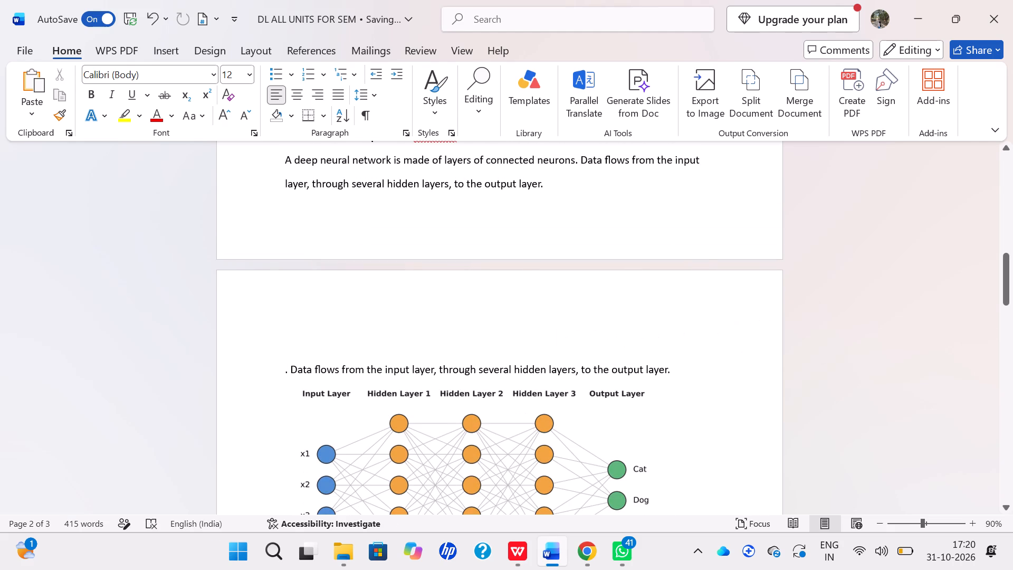
# Delete the leftover duplicate sentence ". Data flows from the input layer, through several hidden layers, to the output layer." above the network diagram.
pyautogui.press('Right')
pyautogui.press('Right')
pyautogui.press('Right')
pyautogui.press('Right')
pyautogui.press('Right')
pyautogui.press('Right')
pyautogui.press('Right')
pyautogui.press('Right')
pyautogui.press('Right')
pyautogui.press('Right')
pyautogui.press('Right')
pyautogui.press('Right')
pyautogui.press('Right')
pyautogui.press('Right')
pyautogui.press('Right')
pyautogui.press('Right')
pyautogui.press('Right')
pyautogui.press('Right')
pyautogui.press('Right')
pyautogui.press('Right')
pyautogui.press('Right')
pyautogui.press('Right')
pyautogui.press('Right')
pyautogui.press('Right')
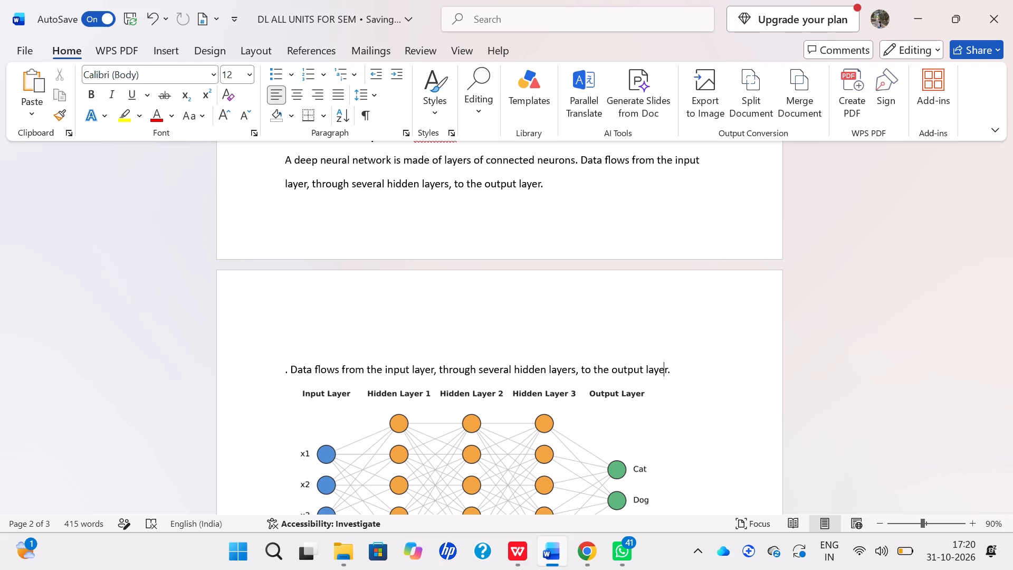
pyautogui.press('Right')
pyautogui.press('Right')
pyautogui.press('BackSpace')
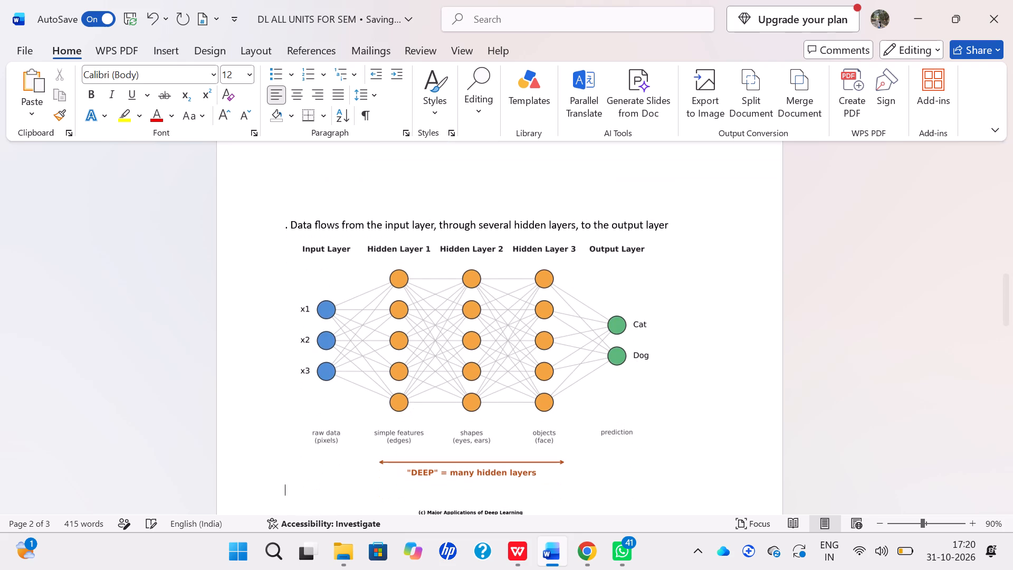
pyautogui.press('BackSpace')
pyautogui.press('BackSpace')
pyautogui.press('BackSpace')
pyautogui.press('BackSpace')
pyautogui.press('BackSpace')
pyautogui.press('BackSpace')
pyautogui.press('BackSpace')
pyautogui.press('BackSpace')
pyautogui.press('BackSpace')
pyautogui.press('BackSpace')
pyautogui.press('BackSpace')
pyautogui.press('BackSpace')
pyautogui.press('BackSpace')
pyautogui.press('BackSpace')
pyautogui.press('BackSpace')
pyautogui.press('BackSpace')
pyautogui.press('BackSpace')
pyautogui.press('BackSpace')
pyautogui.press('BackSpace')
pyautogui.press('BackSpace')
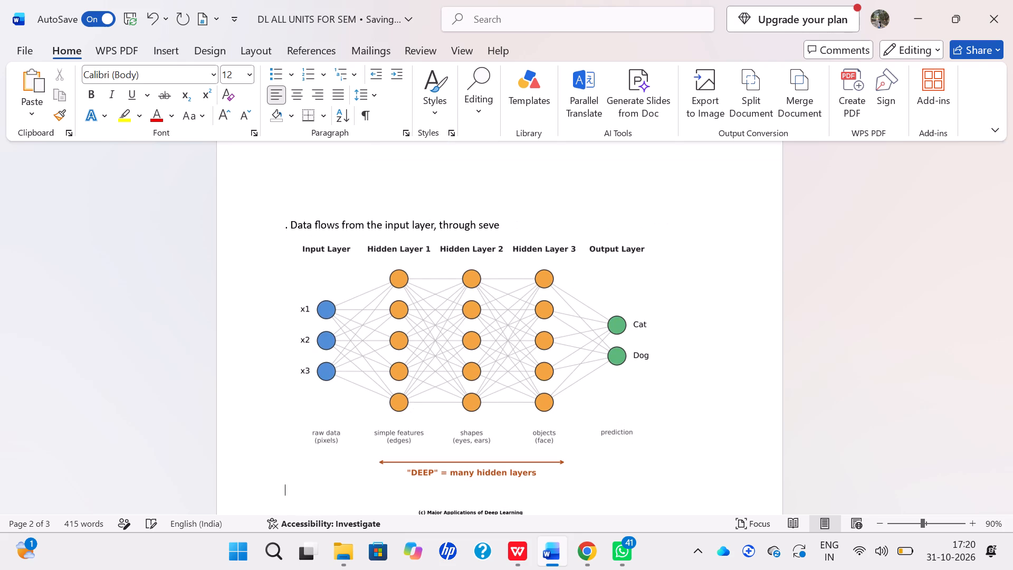
pyautogui.press('BackSpace')
pyautogui.press('BackSpace')
pyautogui.press('BackSpace')
pyautogui.press('BackSpace')
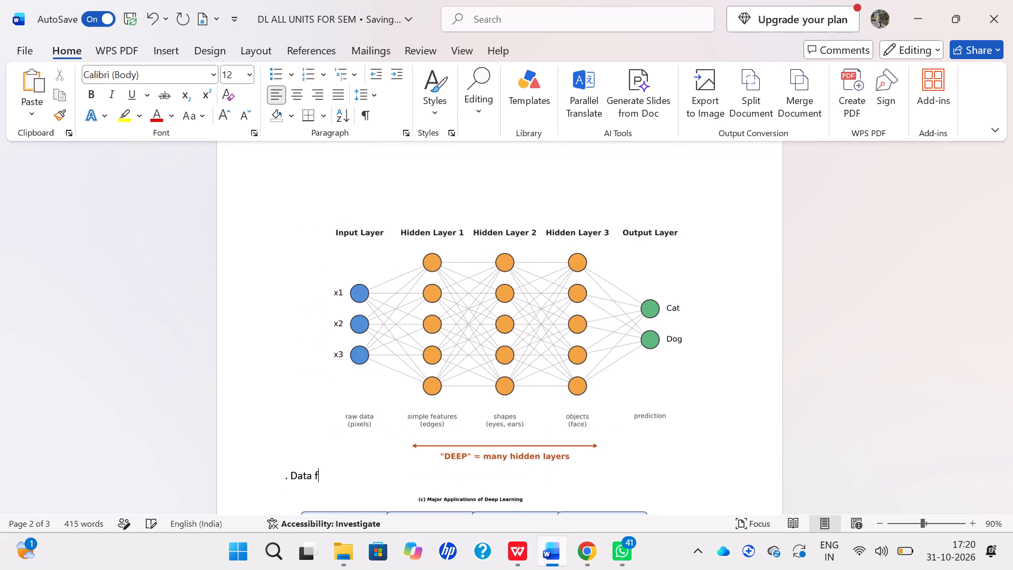
pyautogui.press('BackSpace')
pyautogui.press('BackSpace')
pyautogui.press('BackSpace')
pyautogui.press('BackSpace')
pyautogui.press('BackSpace')
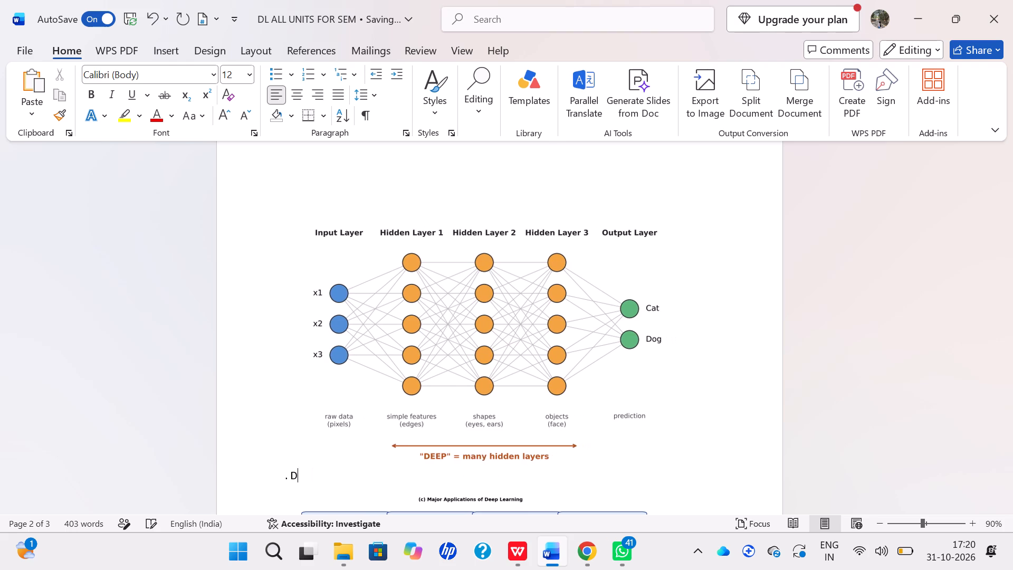
pyautogui.press('BackSpace')
pyautogui.press('BackSpace')
pyautogui.press('BackSpace')
pyautogui.press('BackSpace')
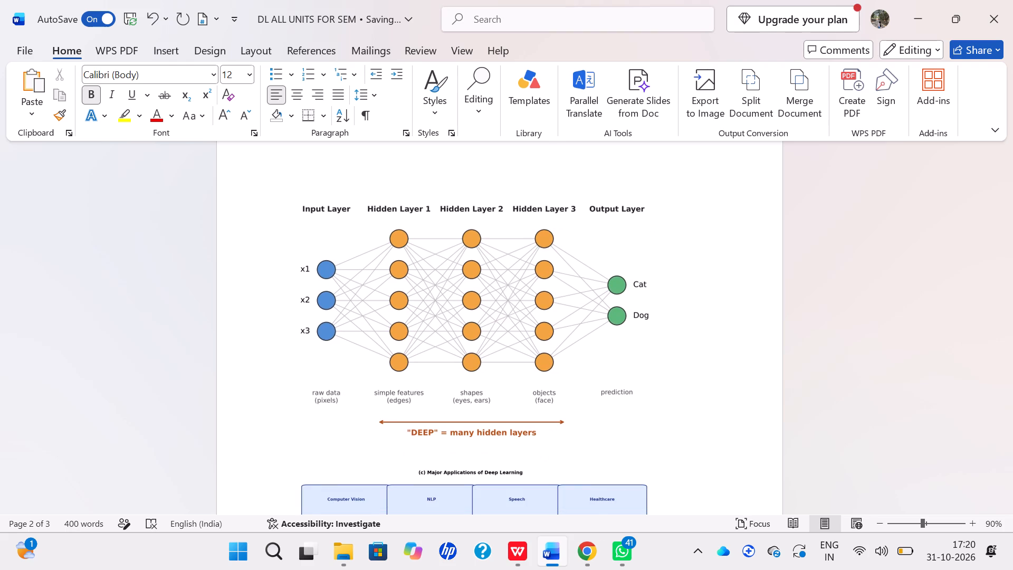
# Add the question number "2." on the empty line after the Generative AI bullet ending the Uses and Applications list.
pyautogui.scroll(2, 563, 365)
pyautogui.scroll(-1, 563, 365)
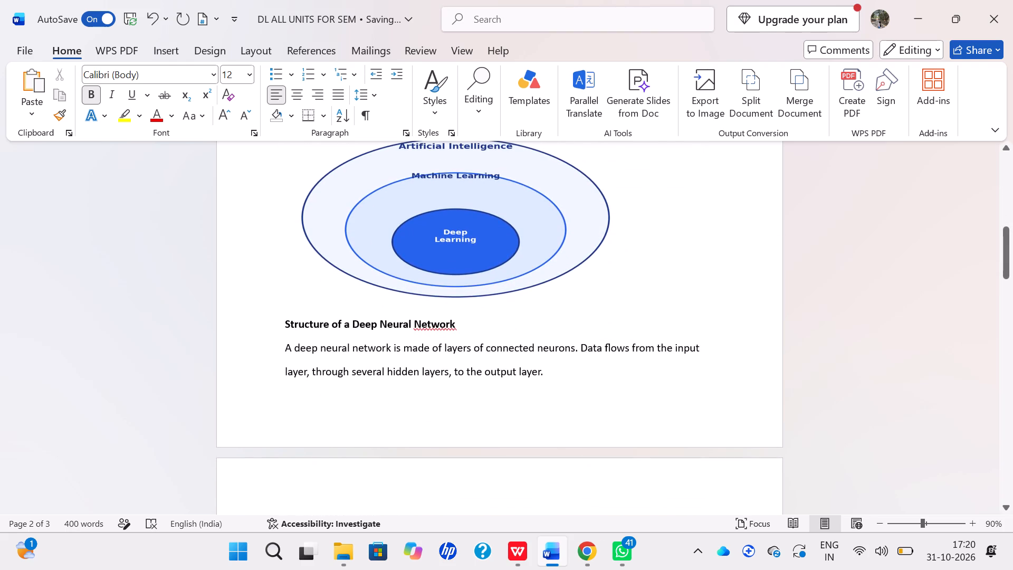
pyautogui.scroll(-5, 706, 307)
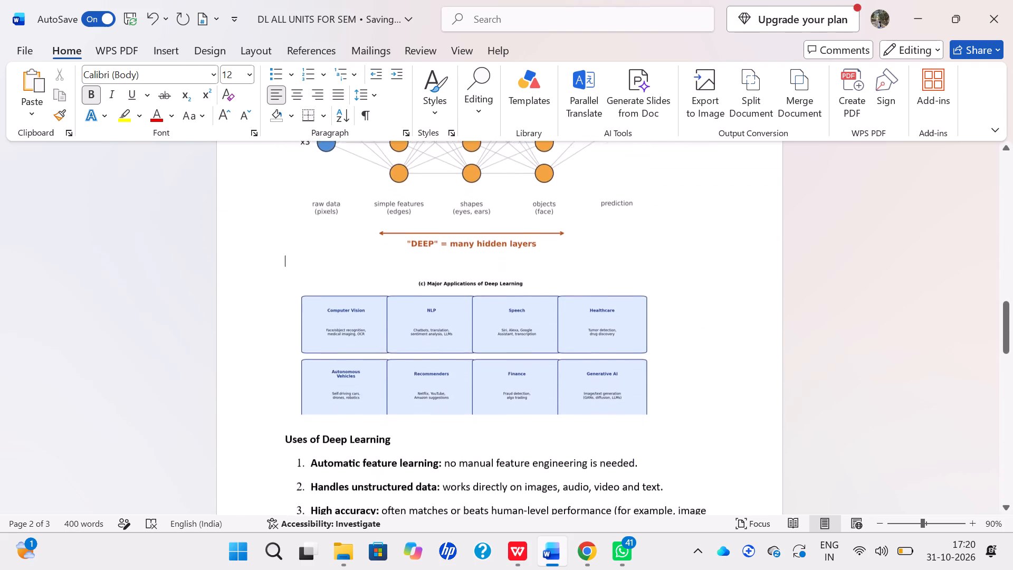
pyautogui.scroll(-4, 705, 301)
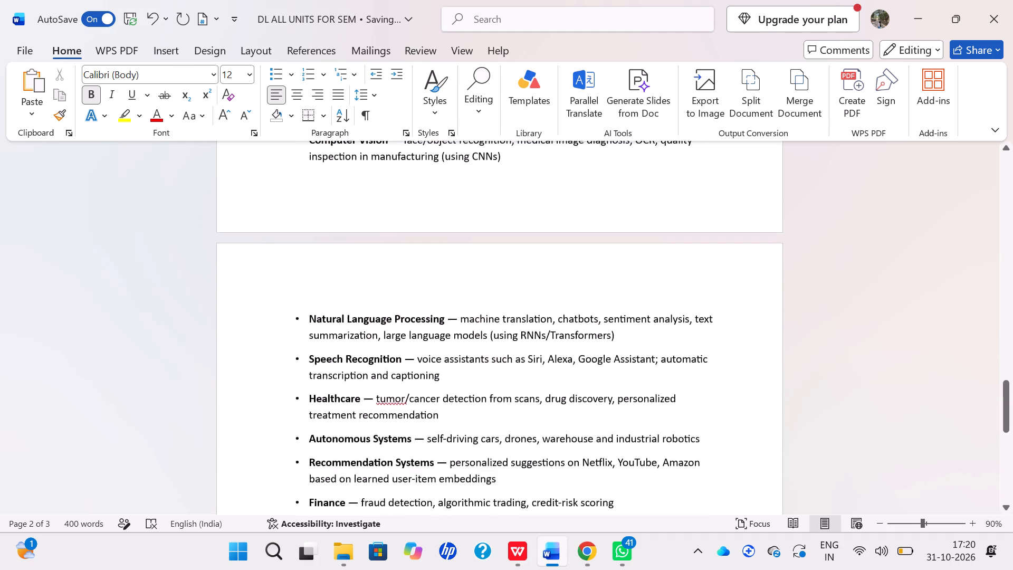
pyautogui.scroll(-2, 702, 274)
pyautogui.scroll(9, 575, 324)
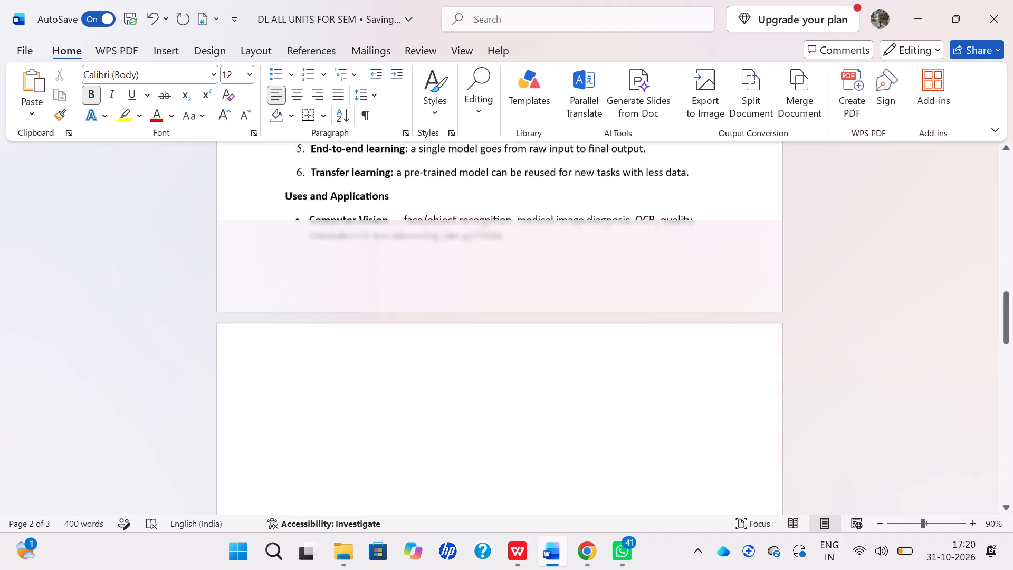
pyautogui.scroll(5, 575, 324)
pyautogui.scroll(-7, 575, 324)
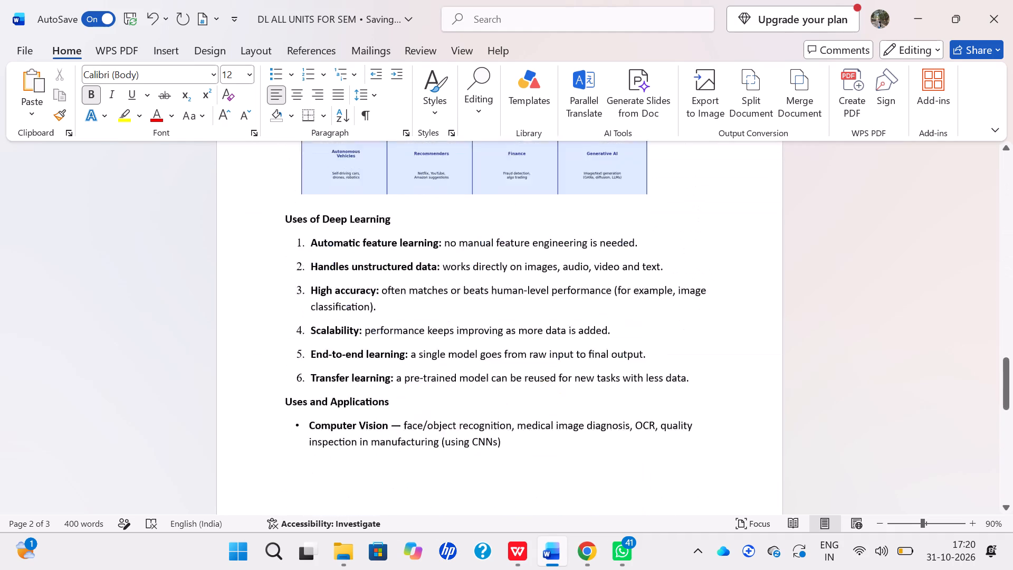
pyautogui.scroll(-3, 575, 324)
pyautogui.click(303, 370)
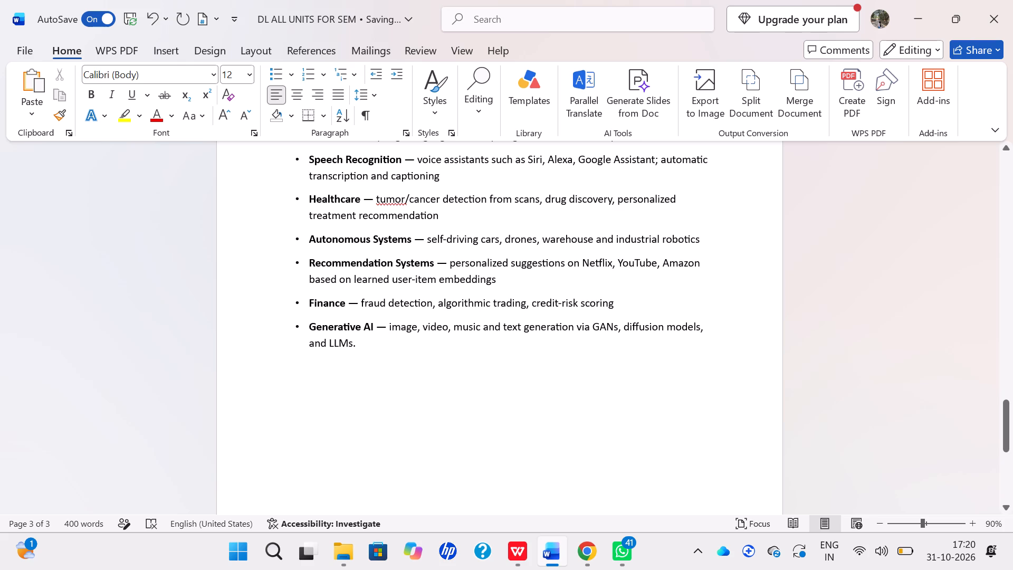
pyautogui.press('2')
pyautogui.press('.')
pyautogui.moveTo(298, 368); pyautogui.dragTo(278, 368)
pyautogui.click(357, 449)
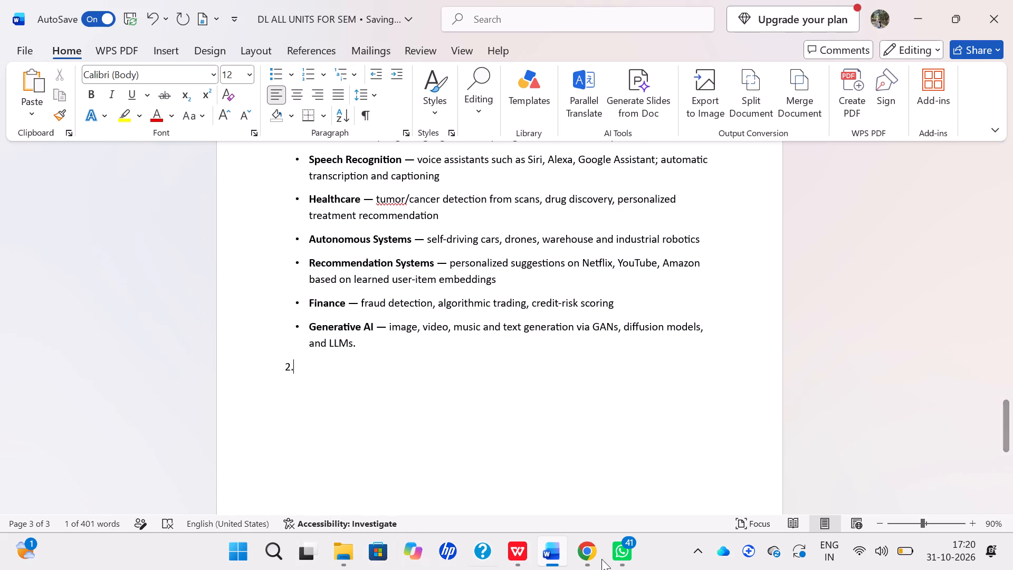
# Copy the Unit-I question 2 text about the perceptron learning algorithm from the DLT QB file in WPS Office and paste it after "2." in Word.
pyautogui.click(523, 553)
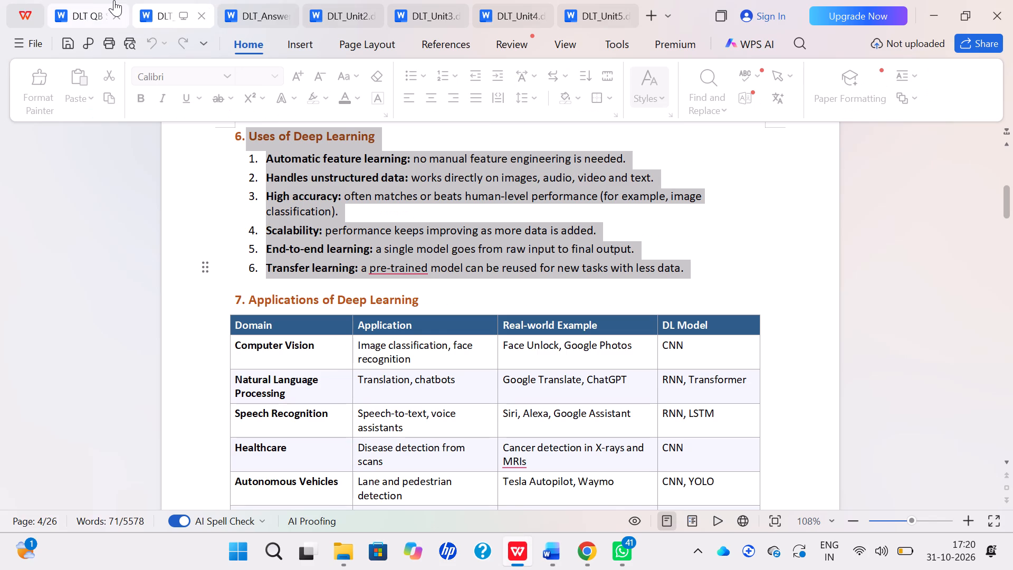
pyautogui.click(114, 0)
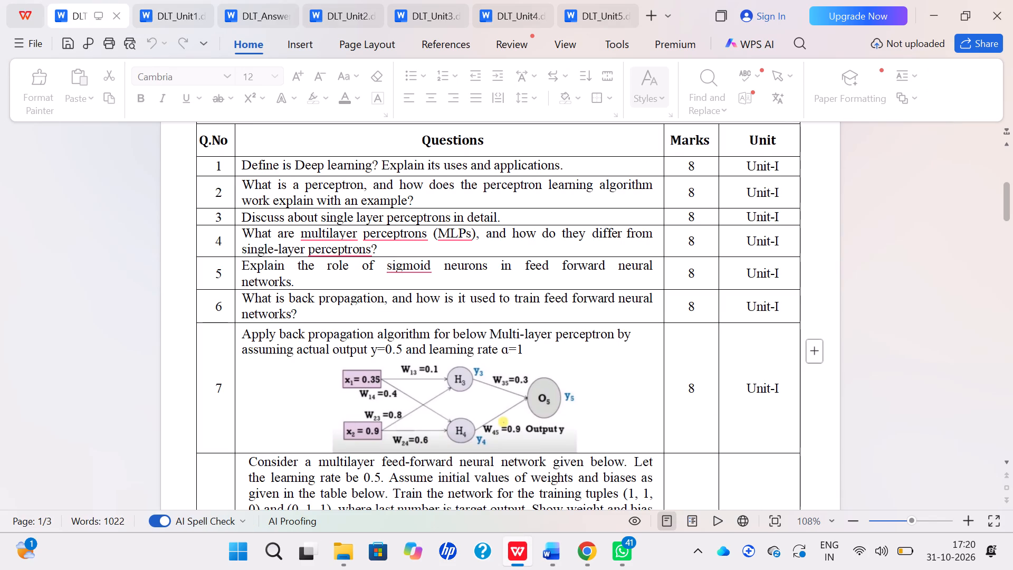
pyautogui.moveTo(433, 196); pyautogui.dragTo(241, 184)
pyautogui.hotkey('ctrl', 'c')
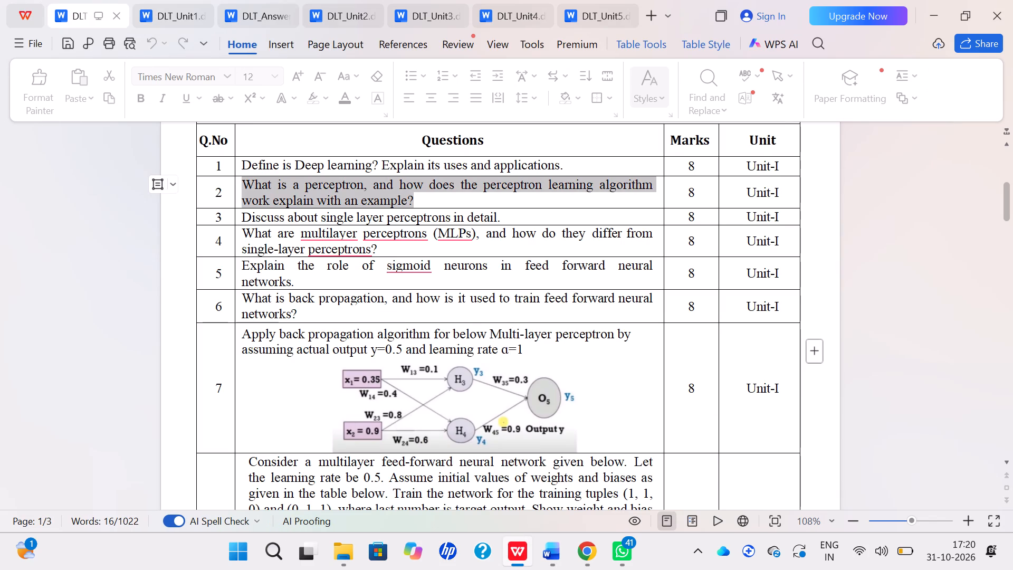
pyautogui.click(551, 551)
pyautogui.hotkey('ctrl', 'v')
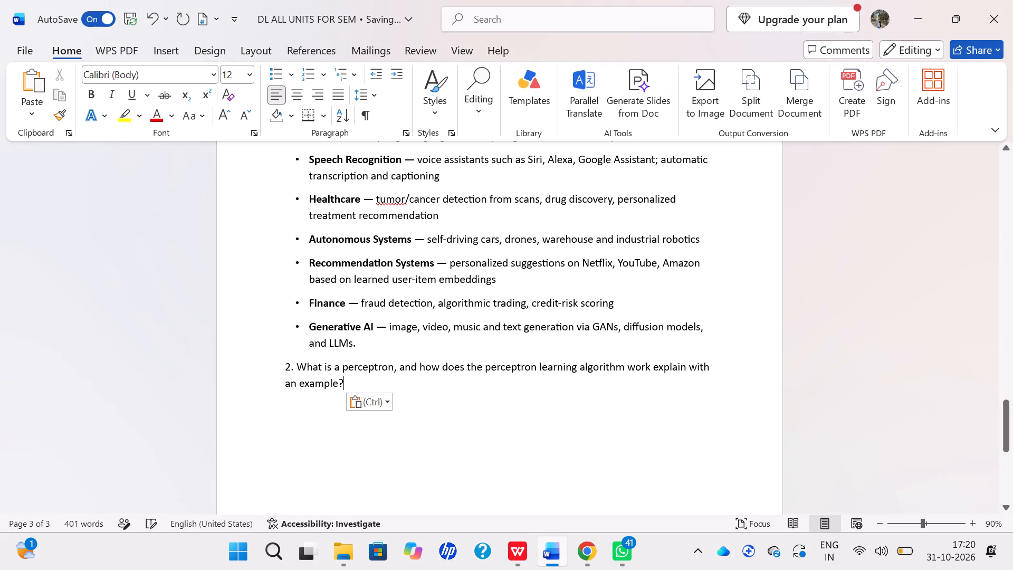
# Format the question number "2." as bold at font size 16.
pyautogui.moveTo(297, 367); pyautogui.dragTo(285, 368)
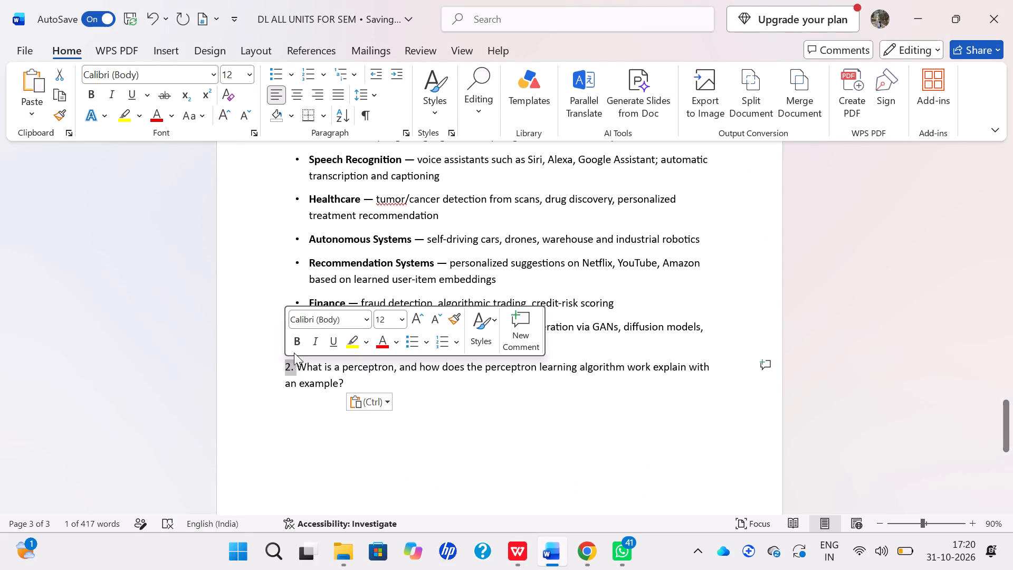
pyautogui.click(298, 346)
pyautogui.click(405, 321)
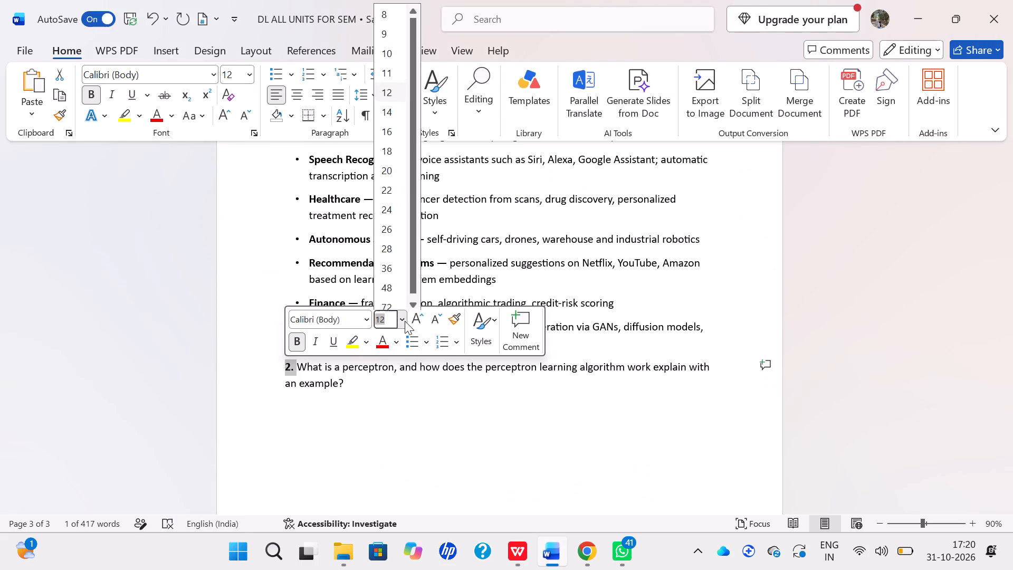
pyautogui.click(388, 134)
pyautogui.click(390, 371)
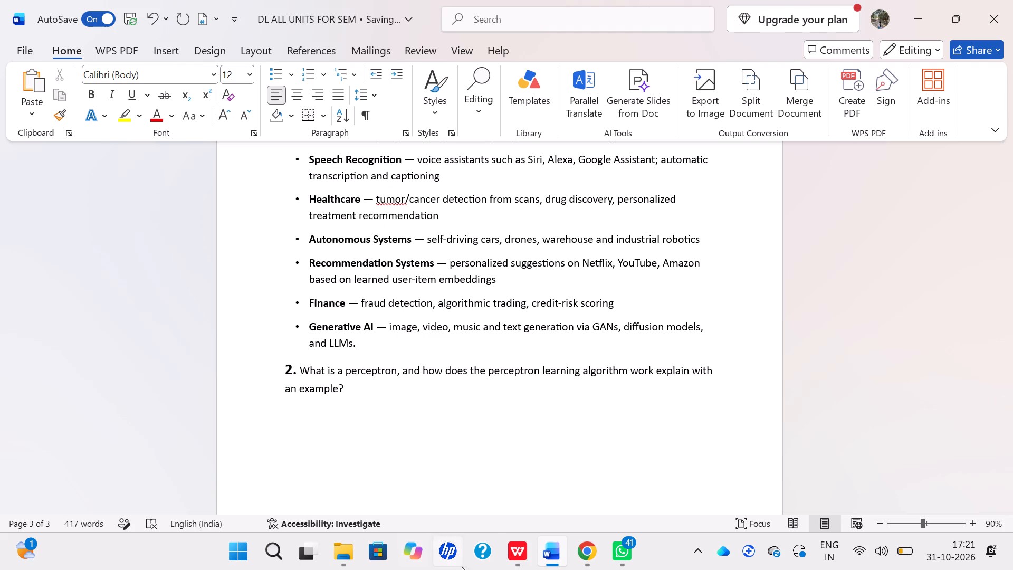
# Switch to WPS Office and check the Q2 sections of DLT_Unit1 and DLT_Answers_Unit_I Another for the perceptron question.
pyautogui.click(512, 551)
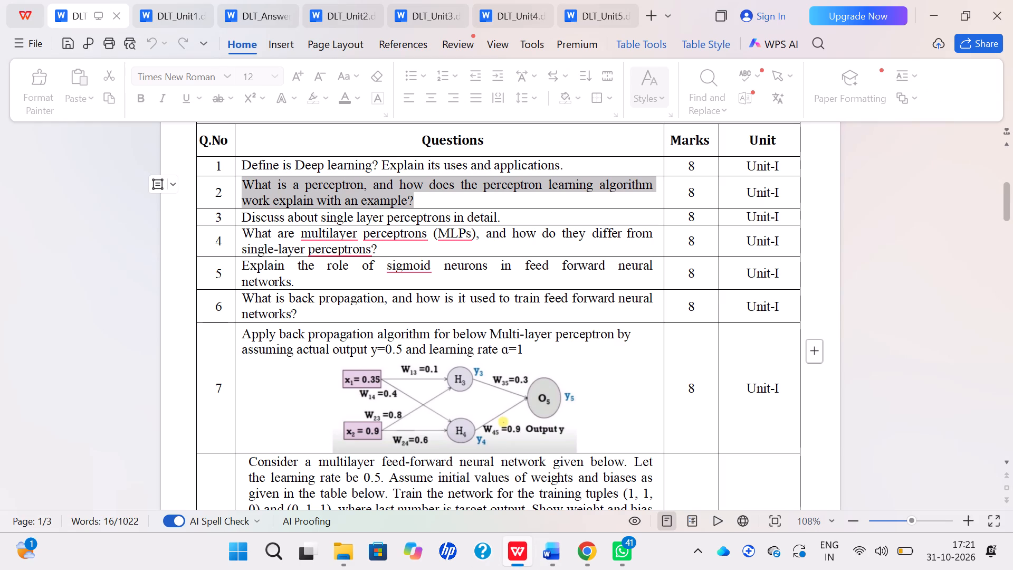
pyautogui.click(164, 0)
pyautogui.scroll(-4, 402, 317)
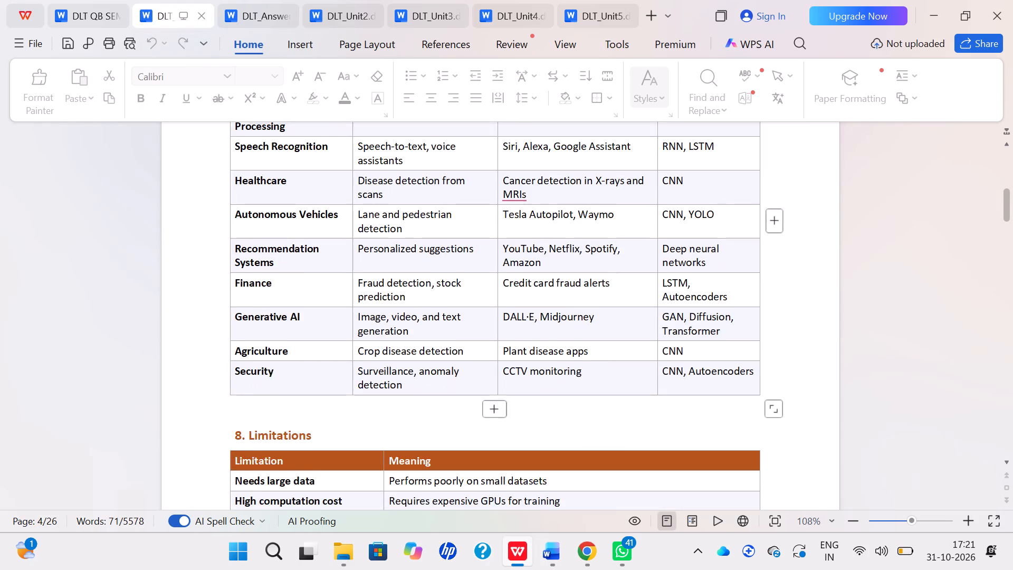
pyautogui.scroll(-7, 402, 317)
pyautogui.scroll(1, 402, 317)
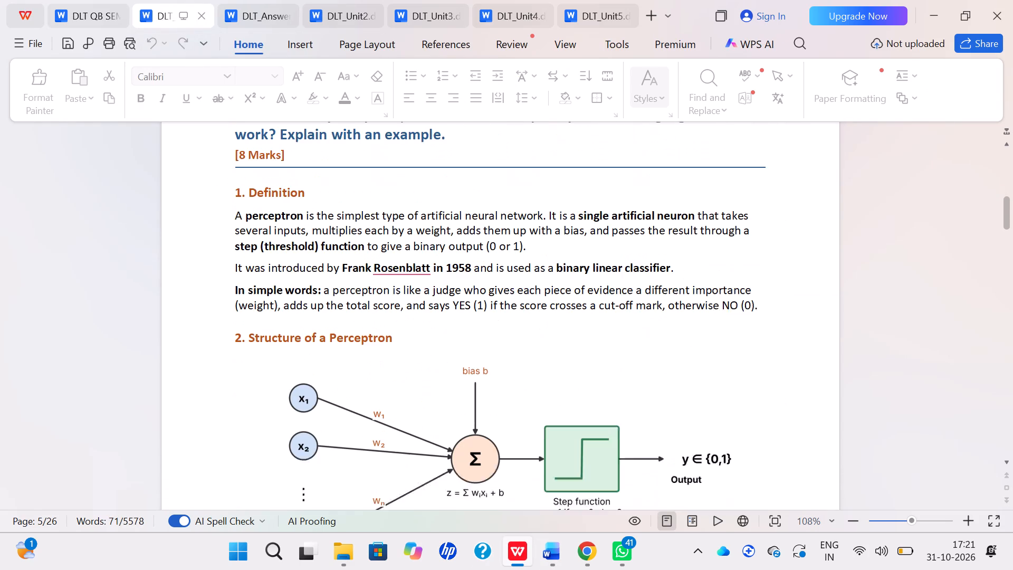
pyautogui.scroll(2, 402, 317)
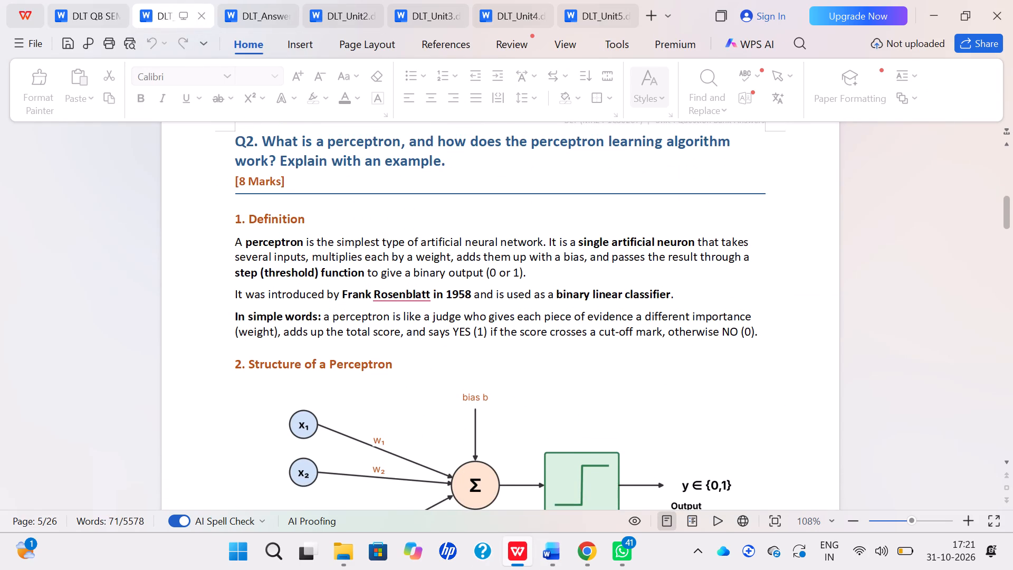
pyautogui.doubleClick(402, 317)
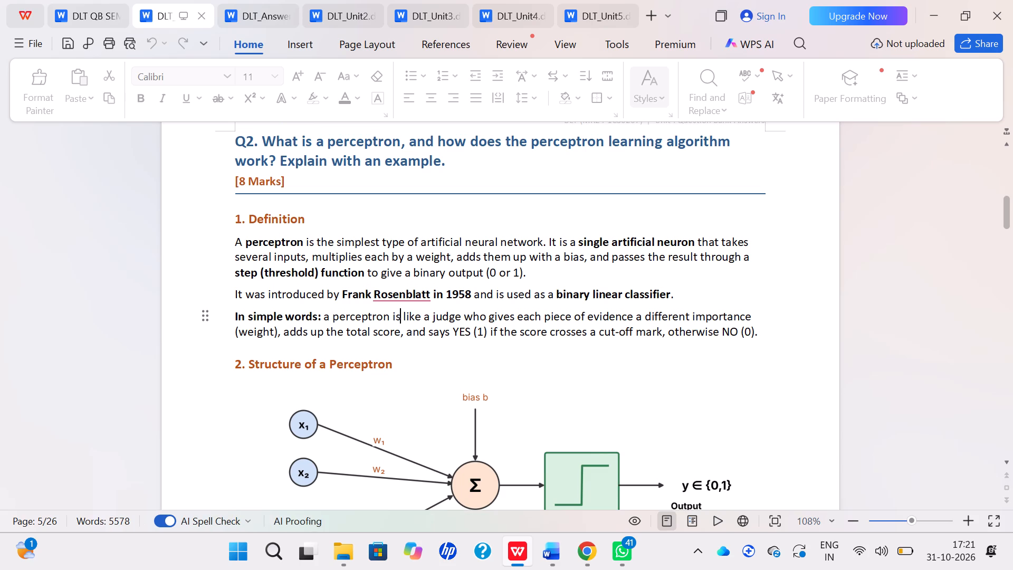
pyautogui.click(245, 0)
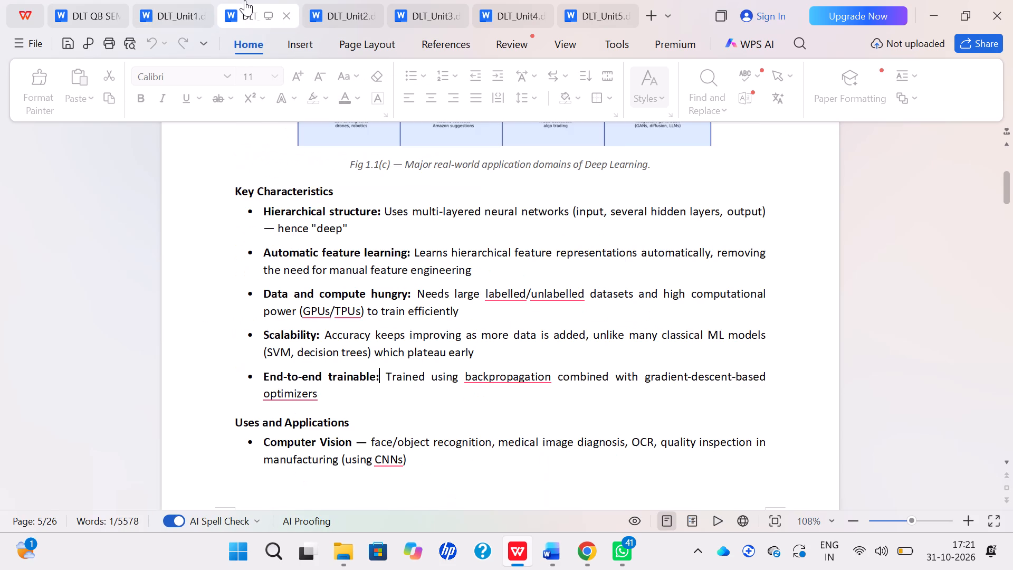
pyautogui.scroll(-7, 411, 389)
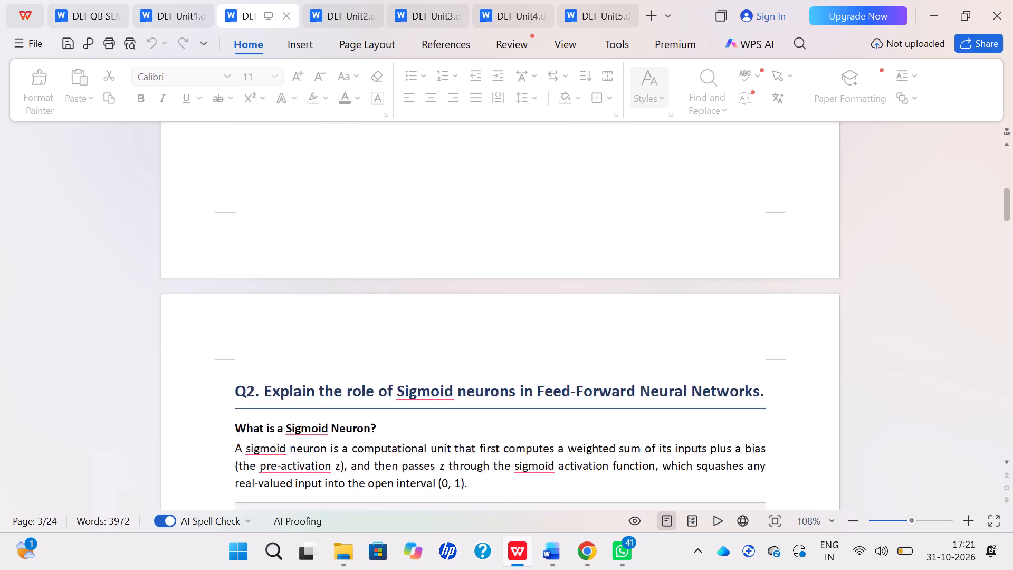
pyautogui.scroll(-6, 411, 389)
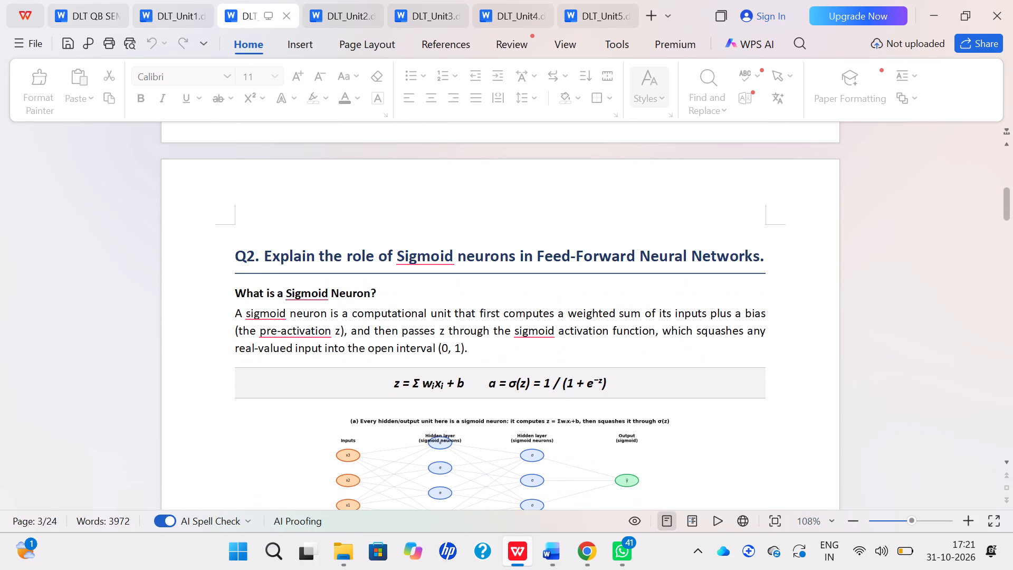
# Examine the perceptron structure diagram, learning algorithm steps and worked epoch tables in DLT_Unit1's Q2 answer.
pyautogui.click(188, 0)
pyautogui.scroll(-3, 349, 421)
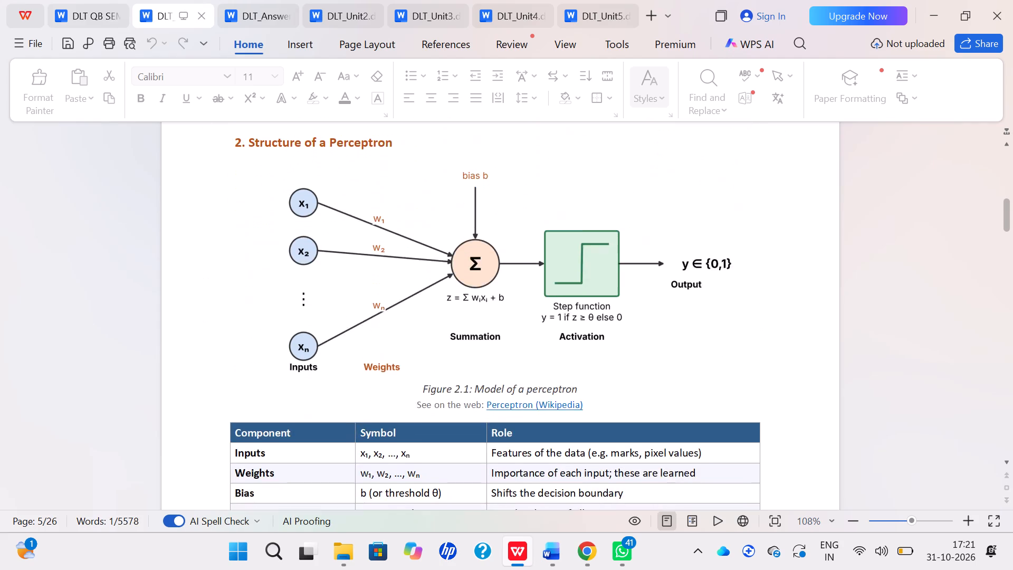
pyautogui.scroll(-9, 349, 421)
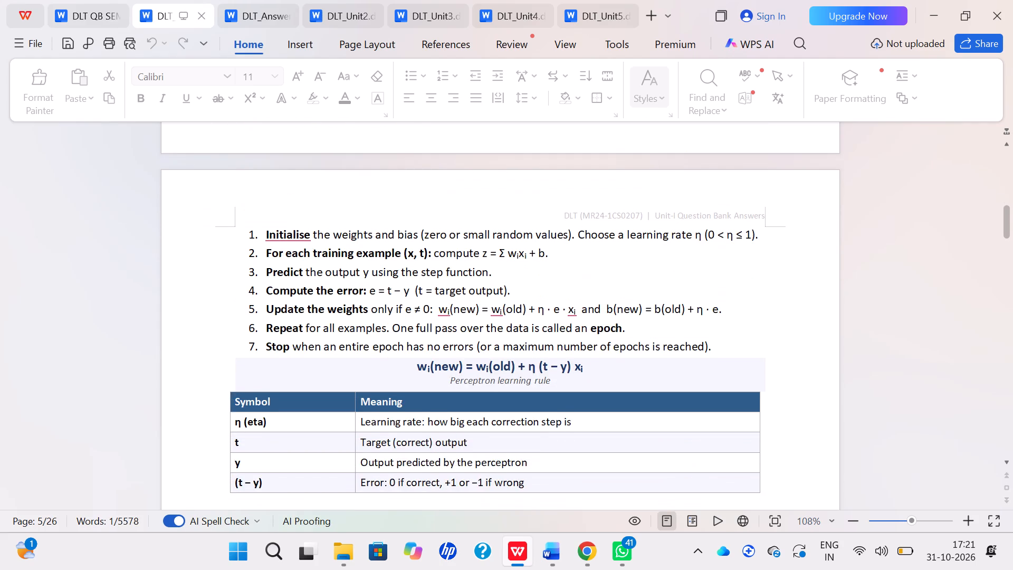
pyautogui.scroll(-8, 349, 421)
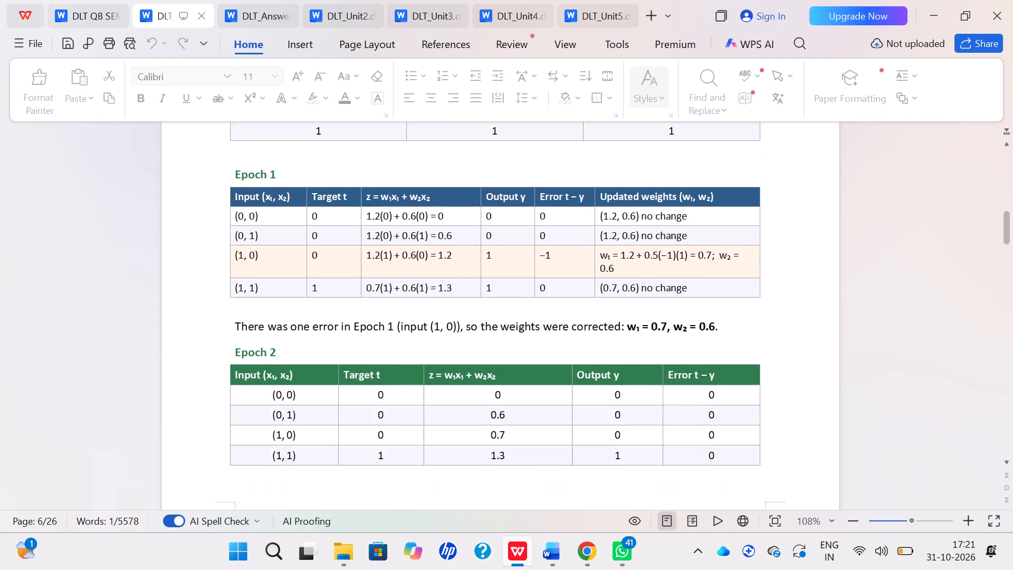
pyautogui.scroll(-3, 349, 421)
pyautogui.scroll(2, 349, 421)
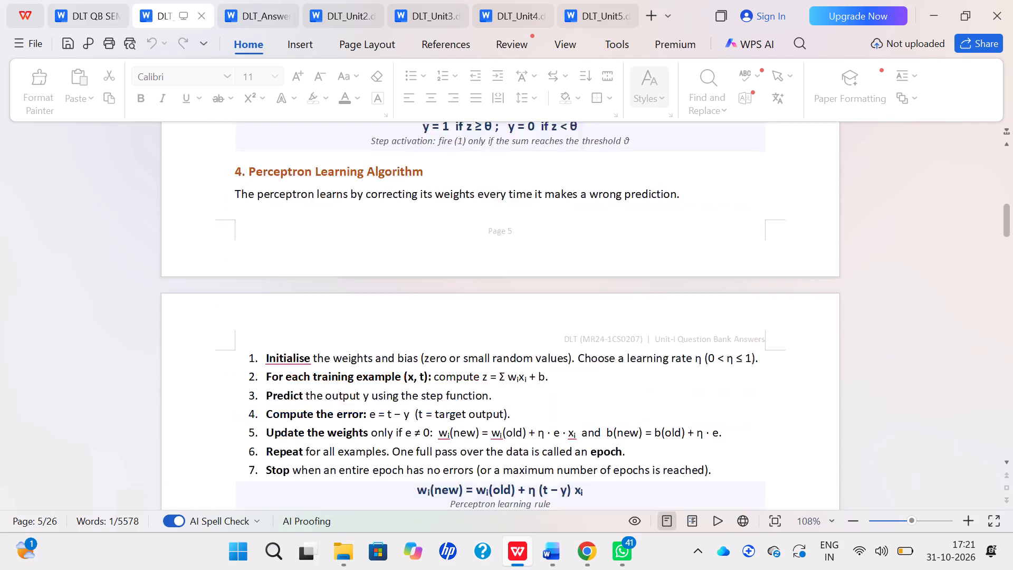
pyautogui.scroll(1, 349, 421)
# Recheck the Unit-I questions in the DLT QB file and go back to DLT_Unit1's Q2 perceptron structure section.
pyautogui.click(99, 0)
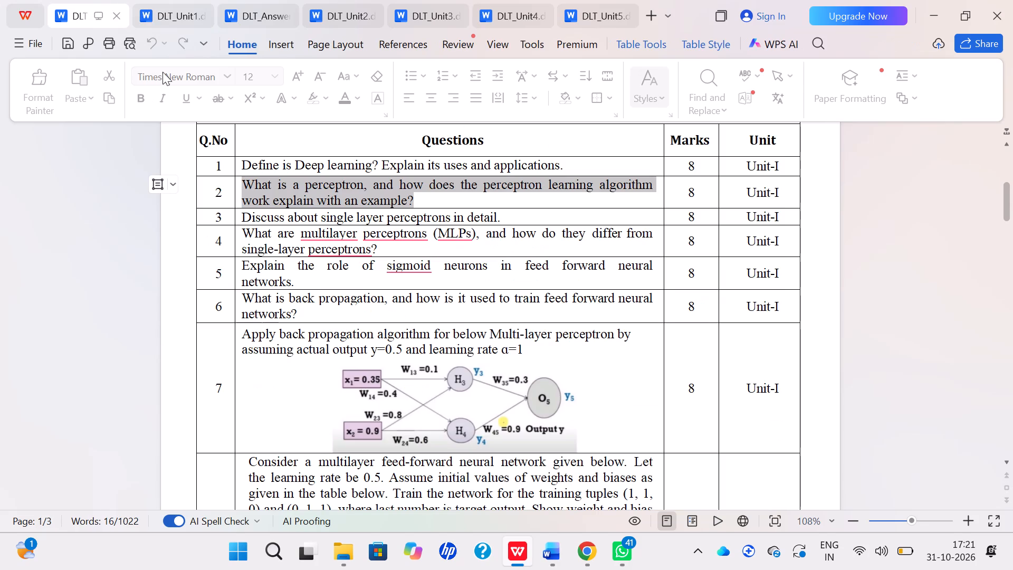
pyautogui.click(262, 211)
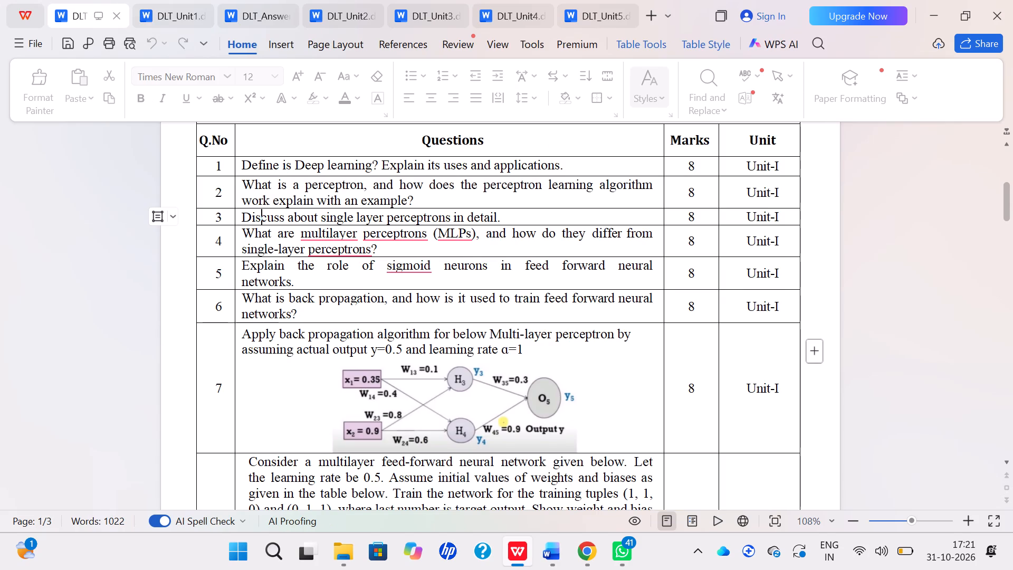
pyautogui.click(217, 0)
pyautogui.click(191, 0)
pyautogui.scroll(1, 337, 298)
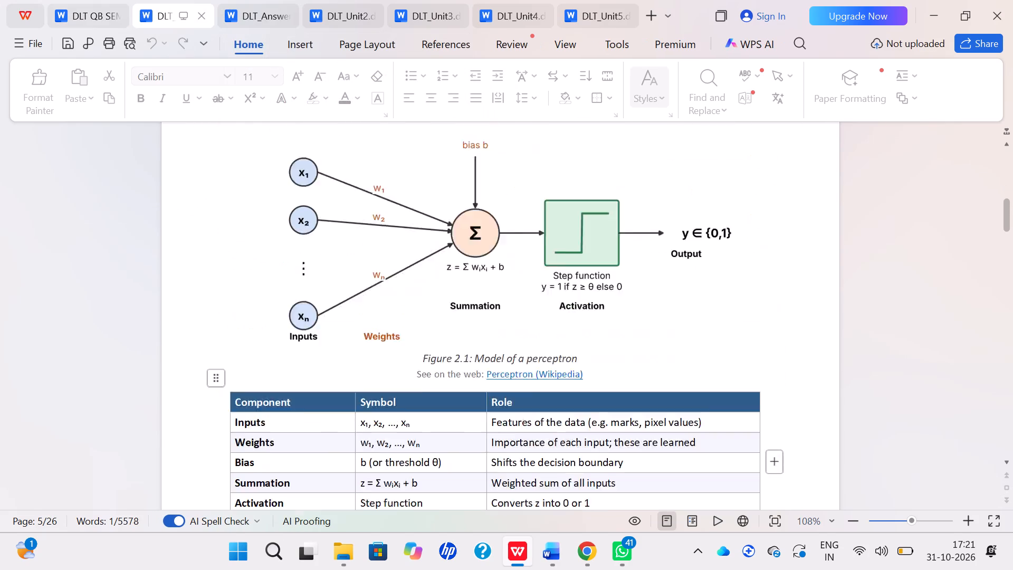
pyautogui.scroll(1, 337, 298)
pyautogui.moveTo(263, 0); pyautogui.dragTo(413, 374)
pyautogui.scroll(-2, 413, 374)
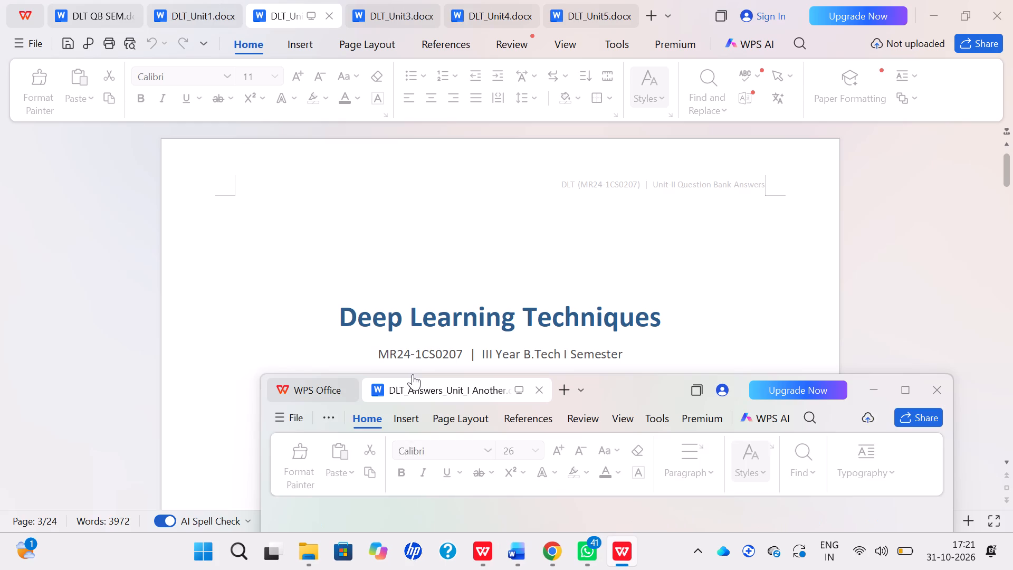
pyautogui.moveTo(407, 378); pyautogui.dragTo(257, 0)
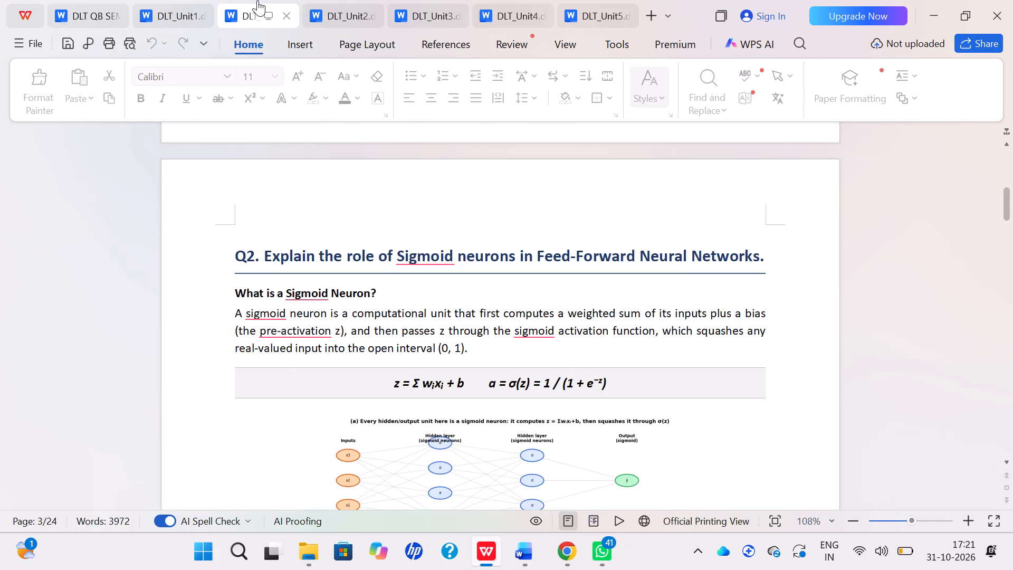
# Look through DLT_Answers_Unit_I Another for its answer on what a perceptron is and how its learning algorithm works.
pyautogui.scroll(-12, 324, 391)
pyautogui.scroll(1, 324, 391)
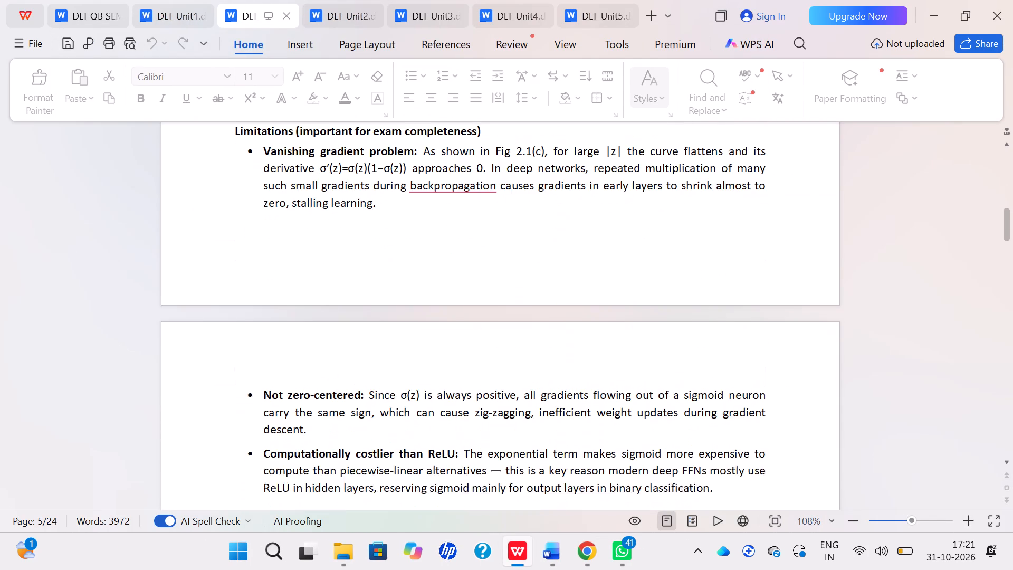
pyautogui.scroll(8, 324, 391)
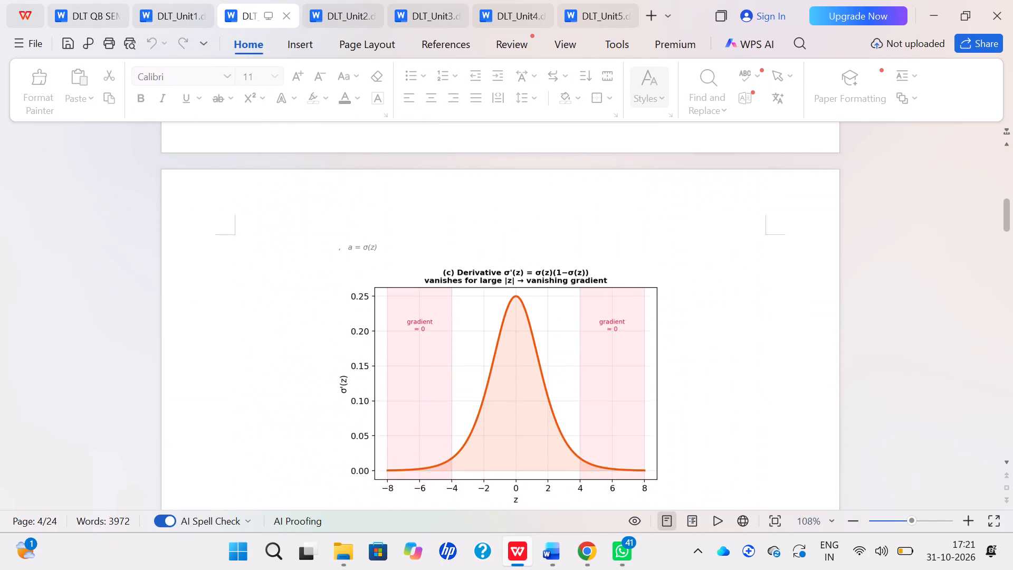
pyautogui.scroll(-9, 324, 391)
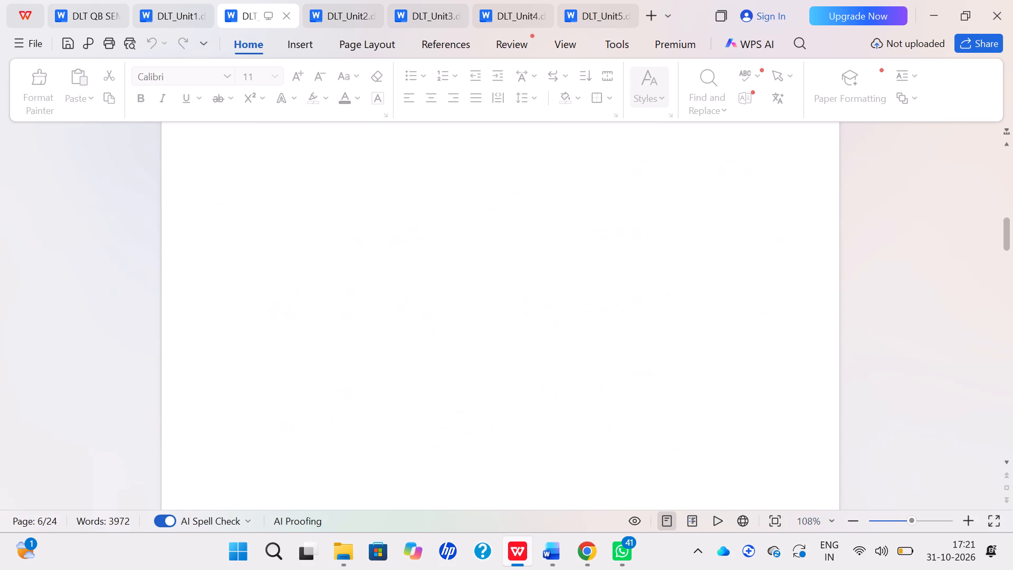
pyautogui.scroll(-9, 324, 391)
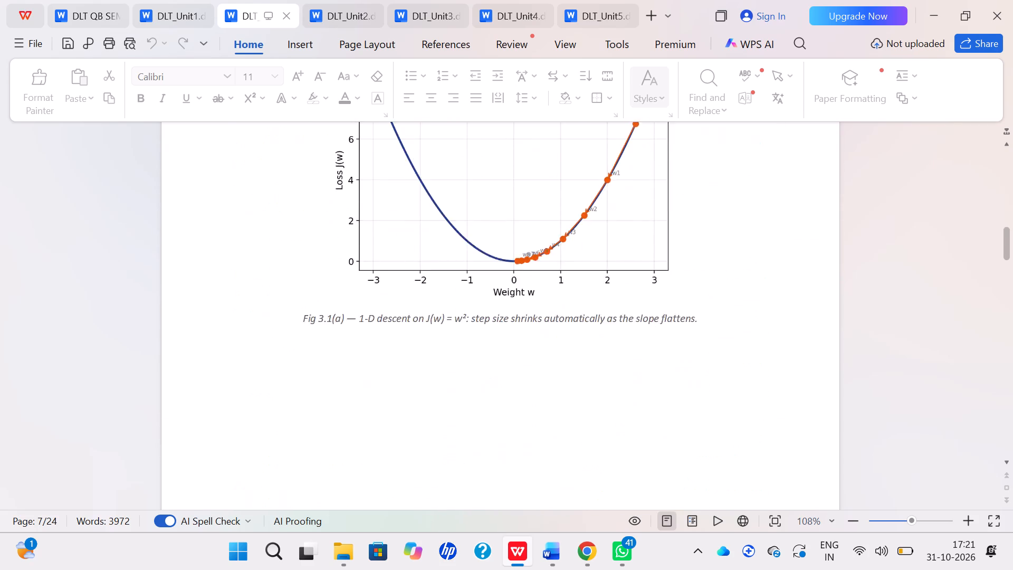
pyautogui.scroll(-8, 324, 391)
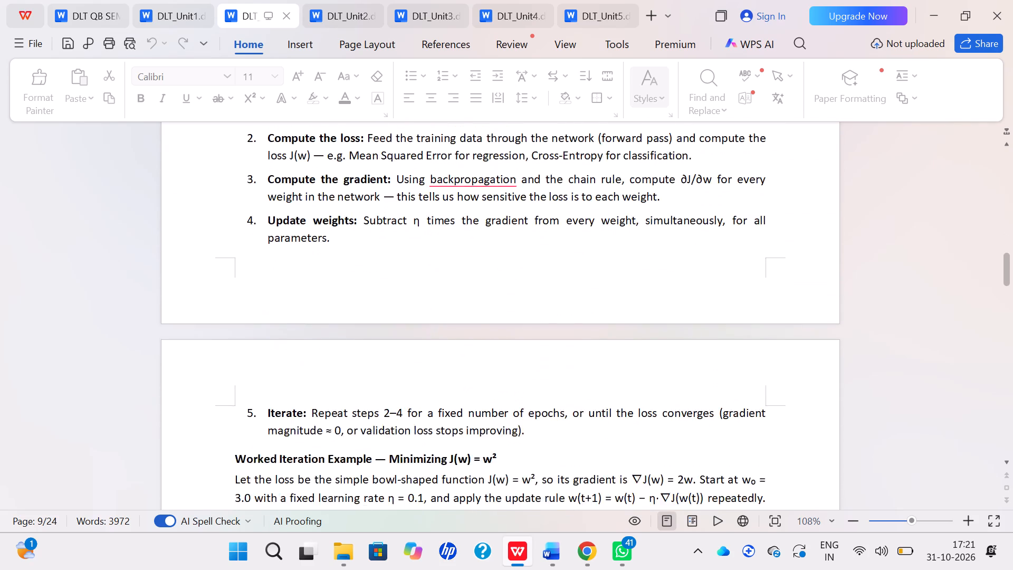
pyautogui.scroll(-3, 324, 391)
pyautogui.scroll(2, 324, 391)
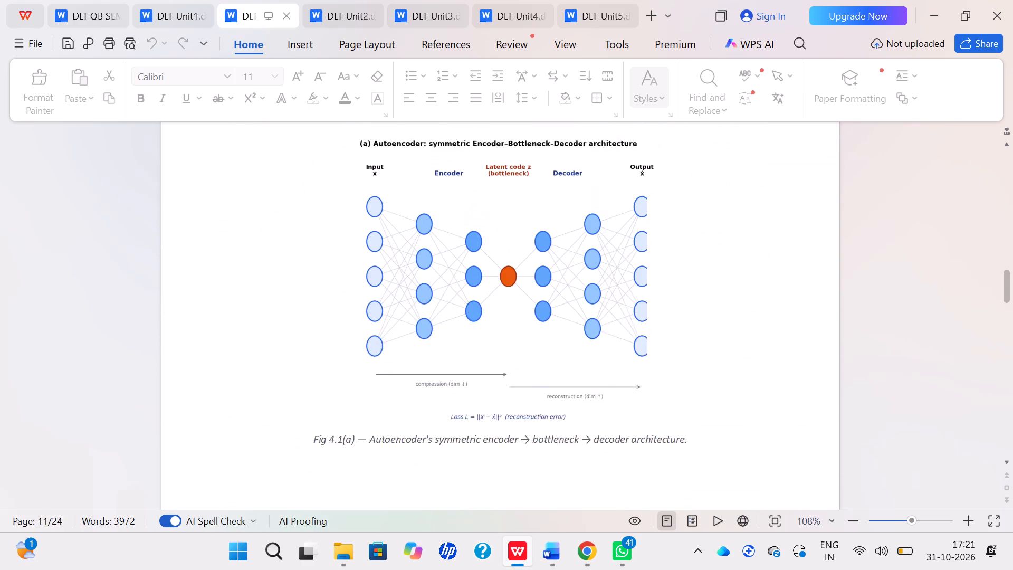
pyautogui.scroll(-4, 324, 391)
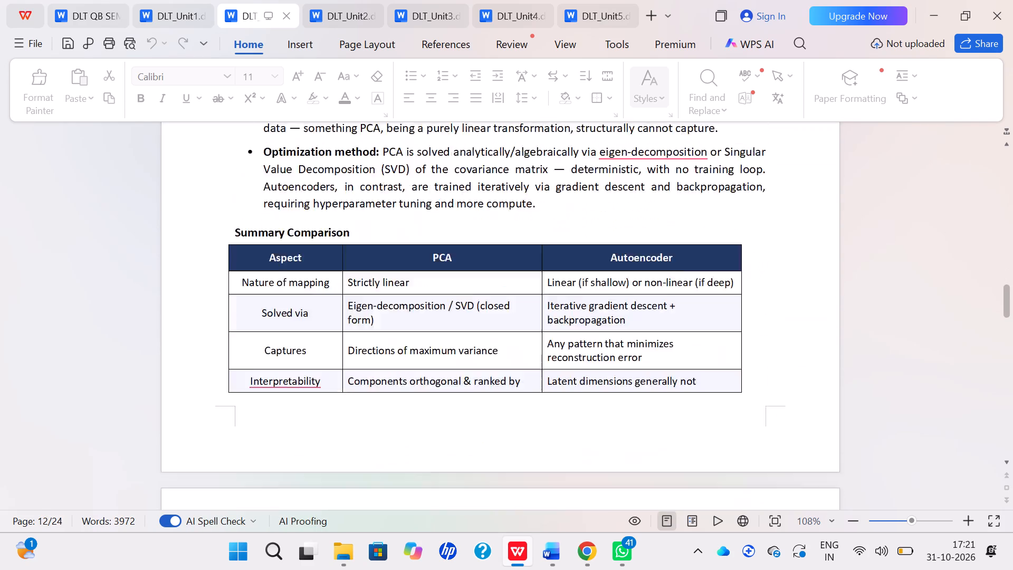
pyautogui.scroll(-2, 324, 391)
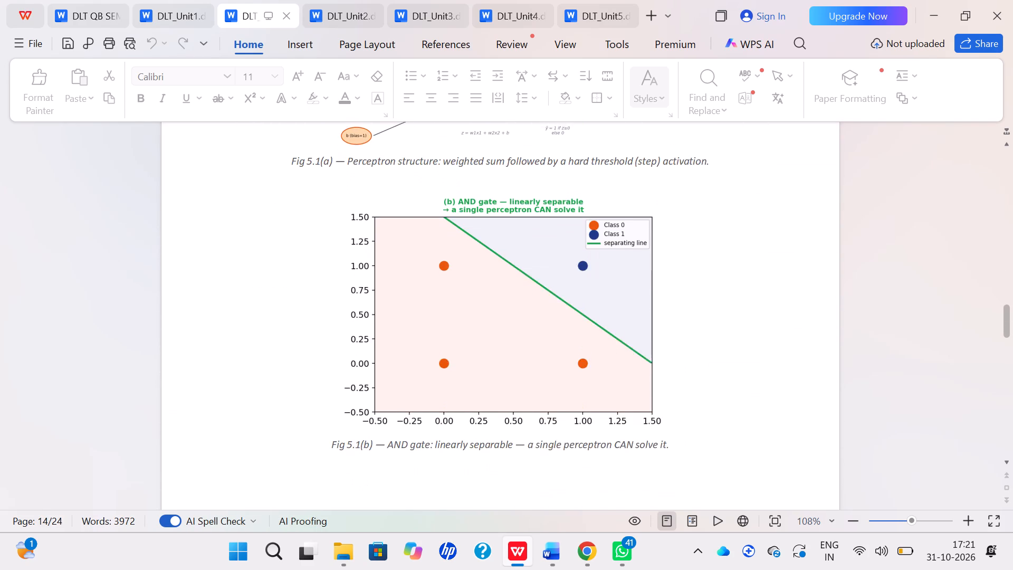
pyautogui.scroll(-1, 324, 391)
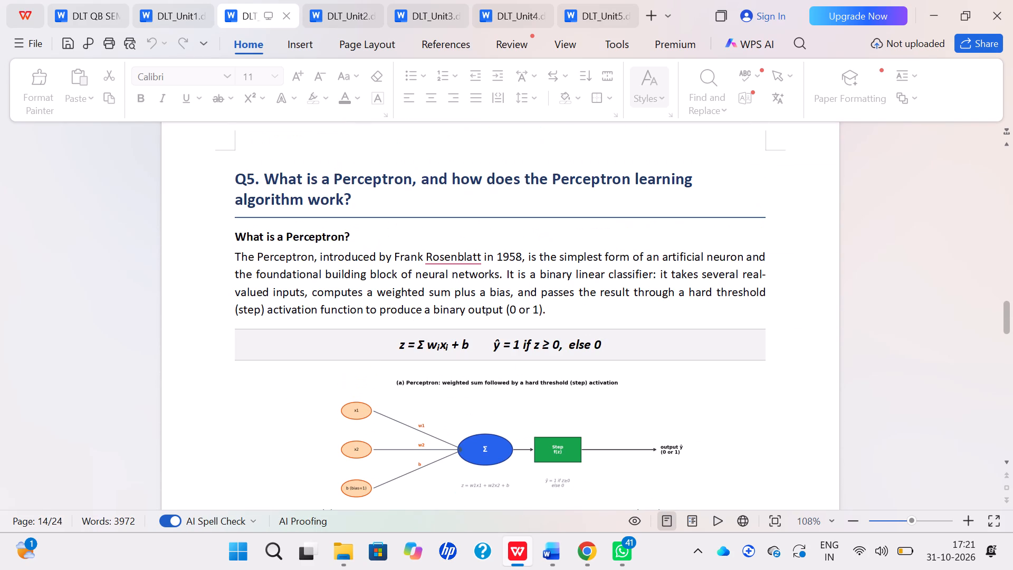
# Read the perceptron answer in DLT_Answers_Unit_I Another, from its definition and gate figures through the learning algorithm to the key properties.
pyautogui.scroll(-1, 298, 339)
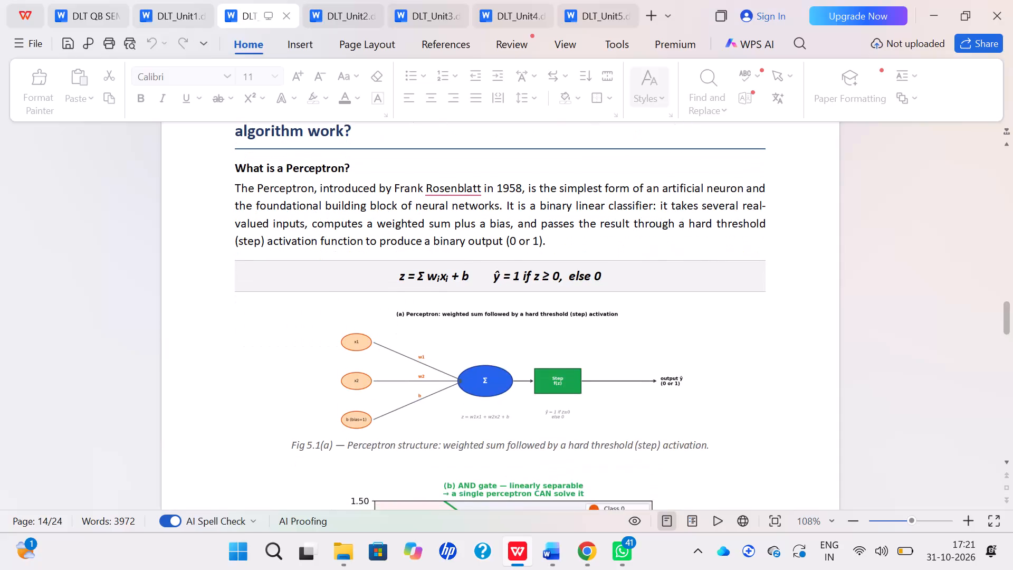
pyautogui.scroll(-7, 298, 339)
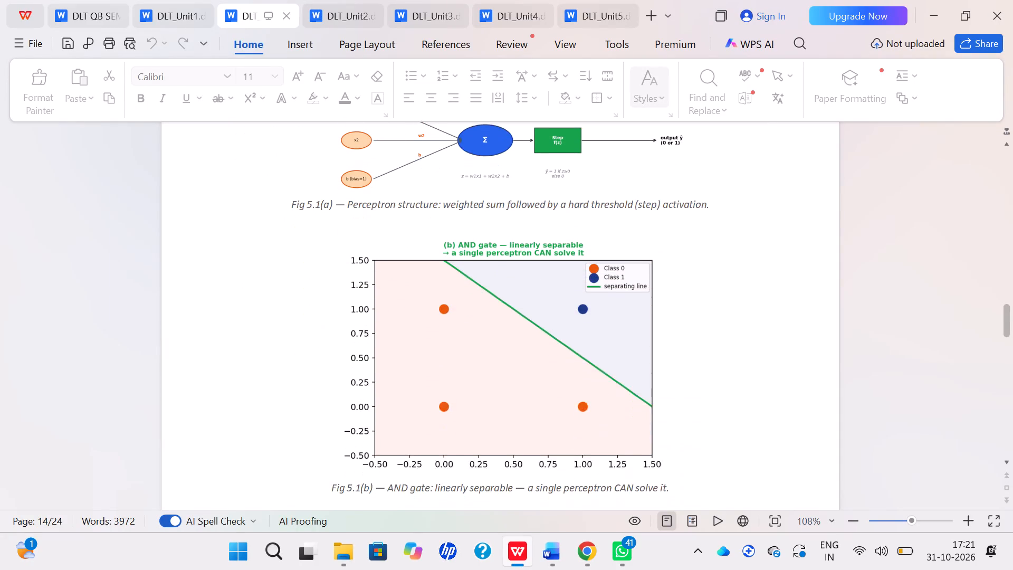
pyautogui.scroll(-6, 298, 339)
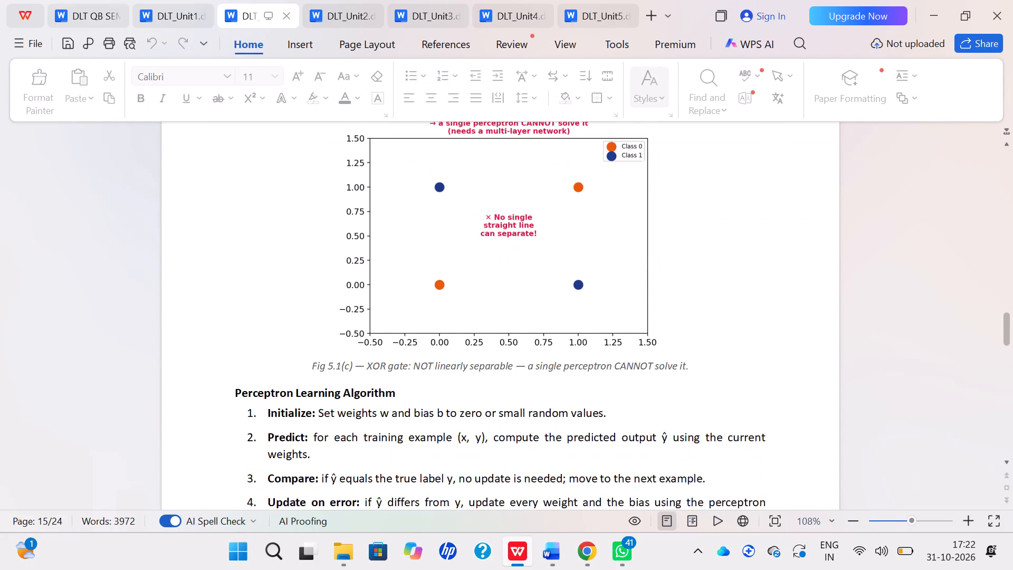
pyautogui.scroll(-7, 298, 339)
# Compare DLT_Unit1's perceptron structure diagram and component table with the definition, formula and figures in DLT_Answers_Unit_I Another's Q5 answer.
pyautogui.click(172, 0)
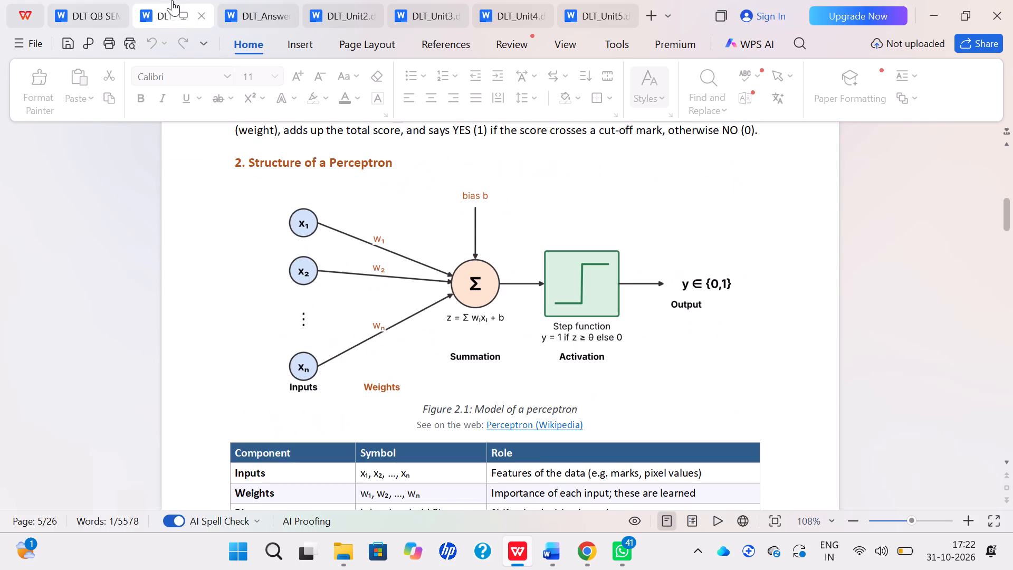
pyautogui.scroll(-1, 290, 339)
pyautogui.scroll(1, 290, 339)
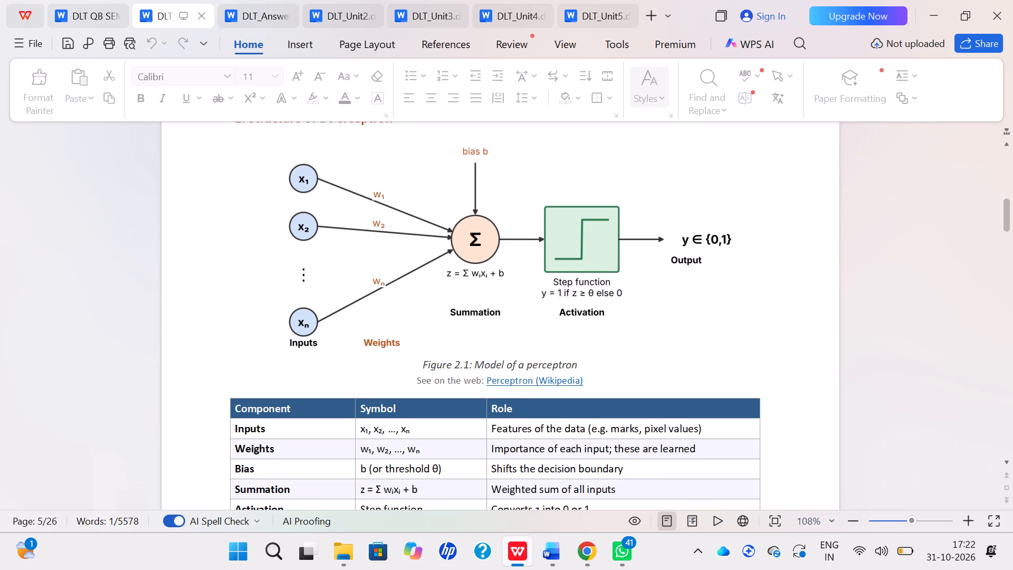
pyautogui.scroll(1, 290, 339)
pyautogui.moveTo(320, 0); pyautogui.dragTo(260, 0)
pyautogui.click(260, 0)
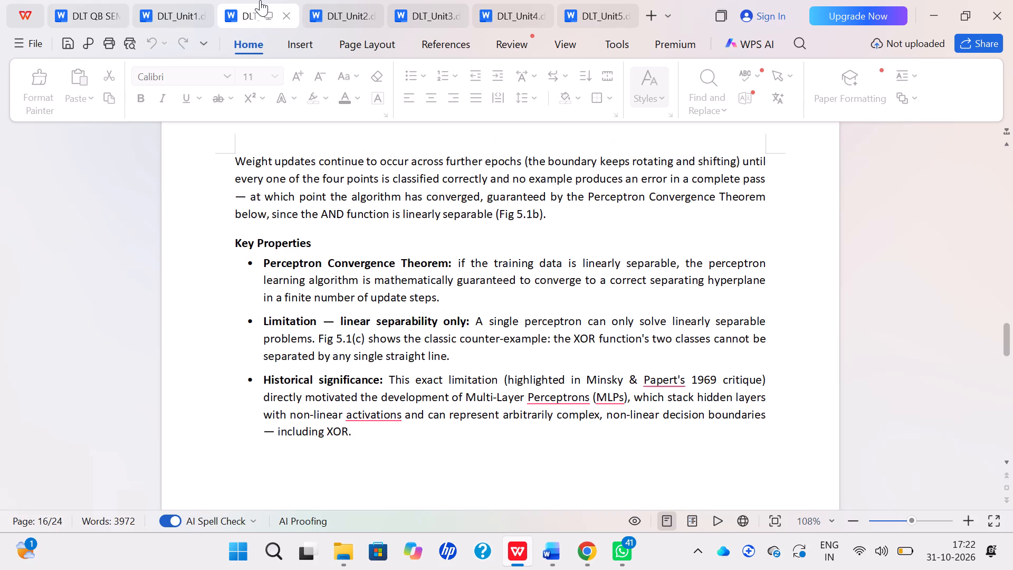
pyautogui.scroll(10, 385, 301)
pyautogui.scroll(-4, 385, 301)
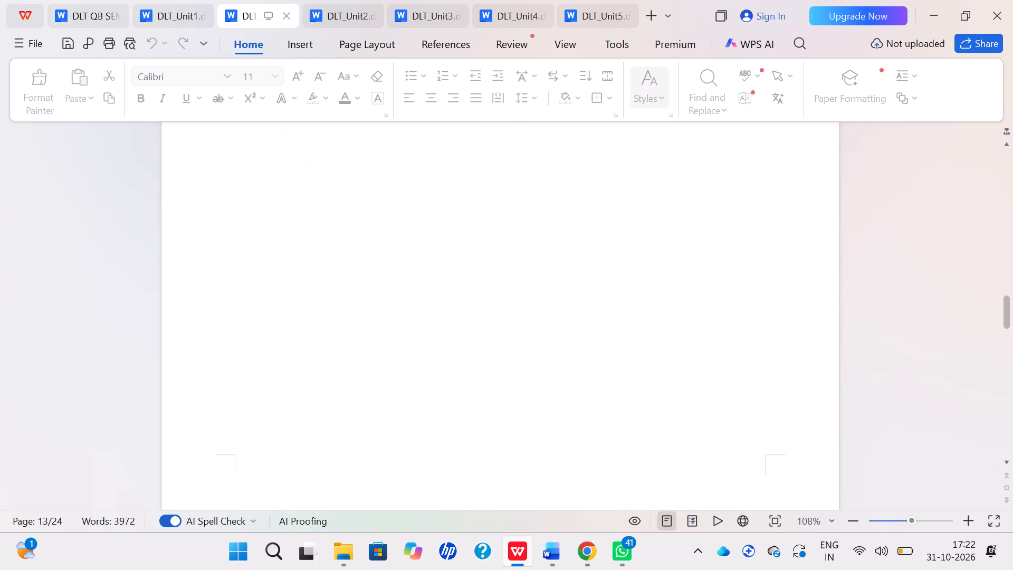
pyautogui.scroll(-3, 385, 301)
pyautogui.scroll(3, 385, 301)
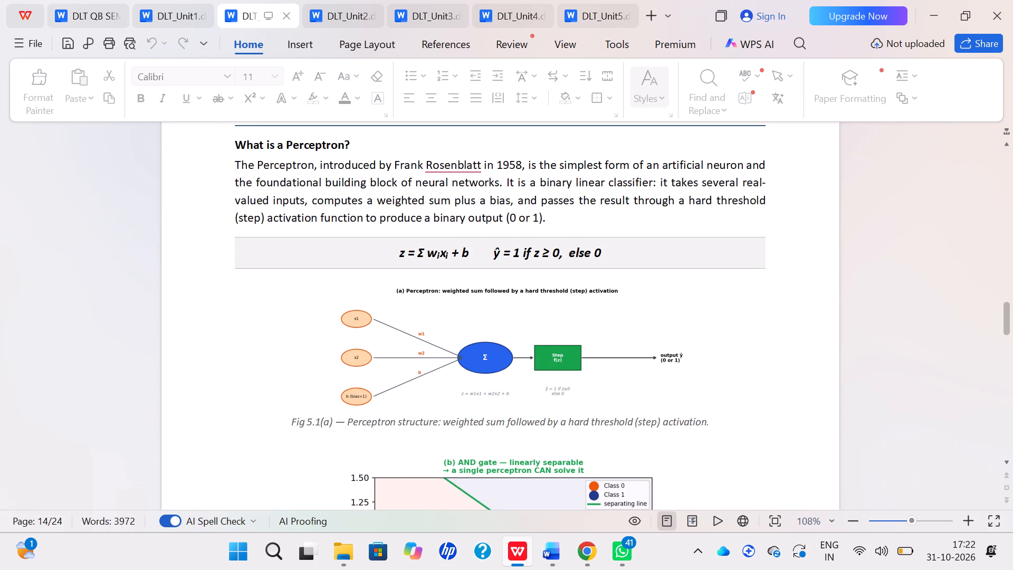
pyautogui.scroll(1, 385, 301)
pyautogui.scroll(-9, 385, 301)
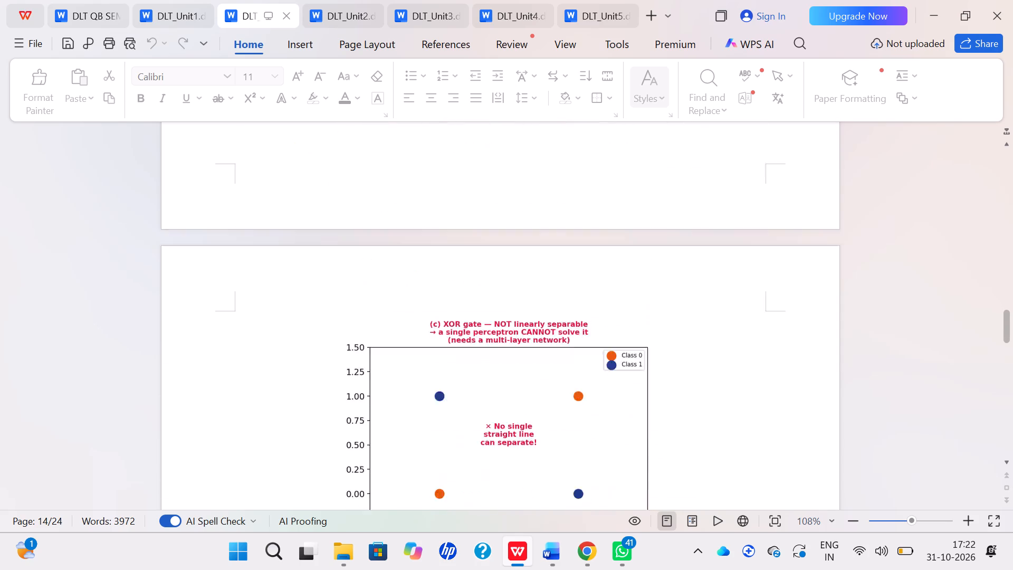
# Copy the perceptron answer, from "What is a Perceptron?" through "Historical significance", from DLT_Answers_Unit_I Another into DL ALL UNITS FOR SEM below question 2.
pyautogui.scroll(-2, 385, 301)
pyautogui.scroll(3, 385, 301)
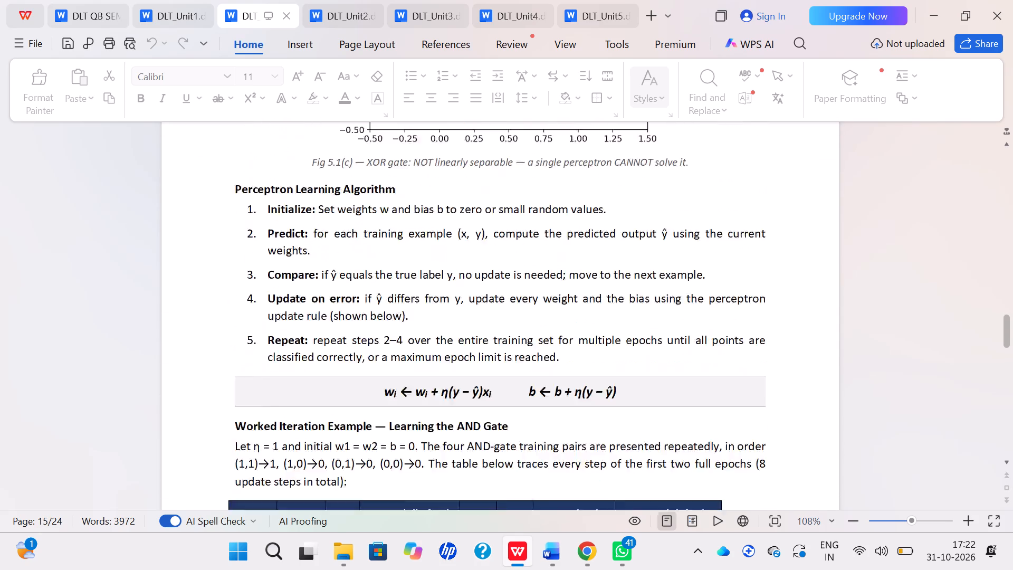
pyautogui.scroll(4, 385, 301)
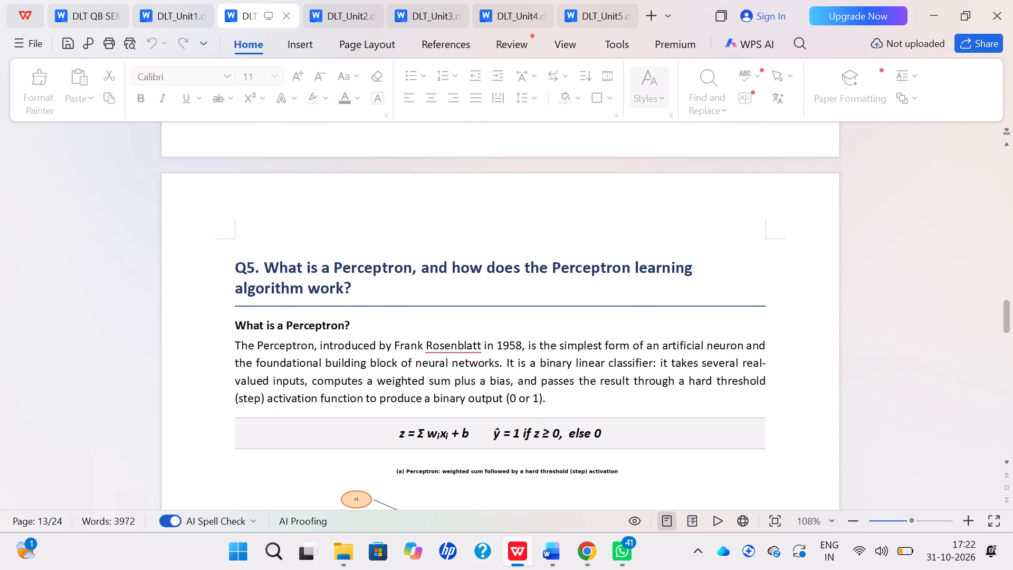
pyautogui.moveTo(234, 318); pyautogui.dragTo(445, 515)
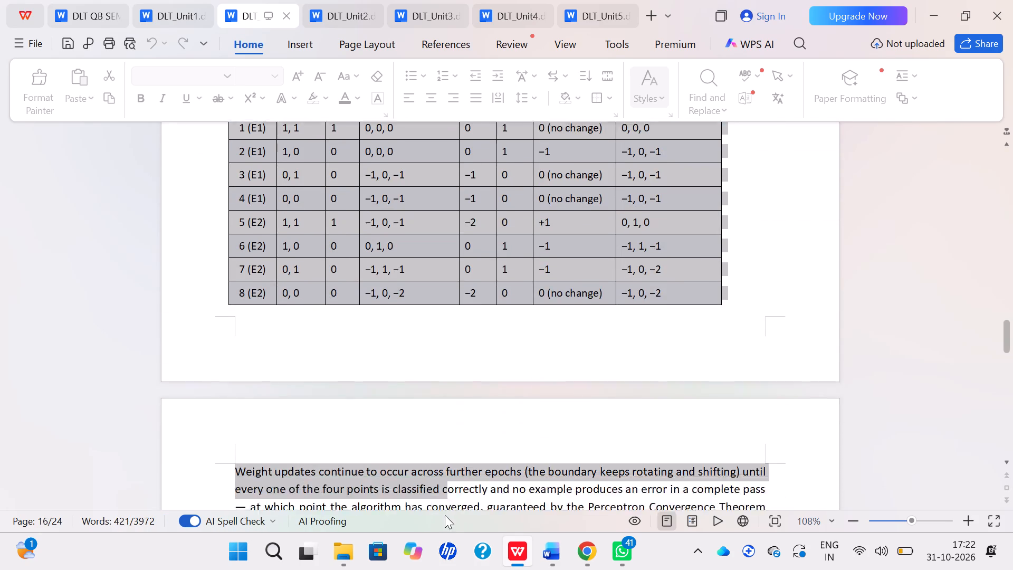
pyautogui.moveTo(445, 515); pyautogui.dragTo(449, 168)
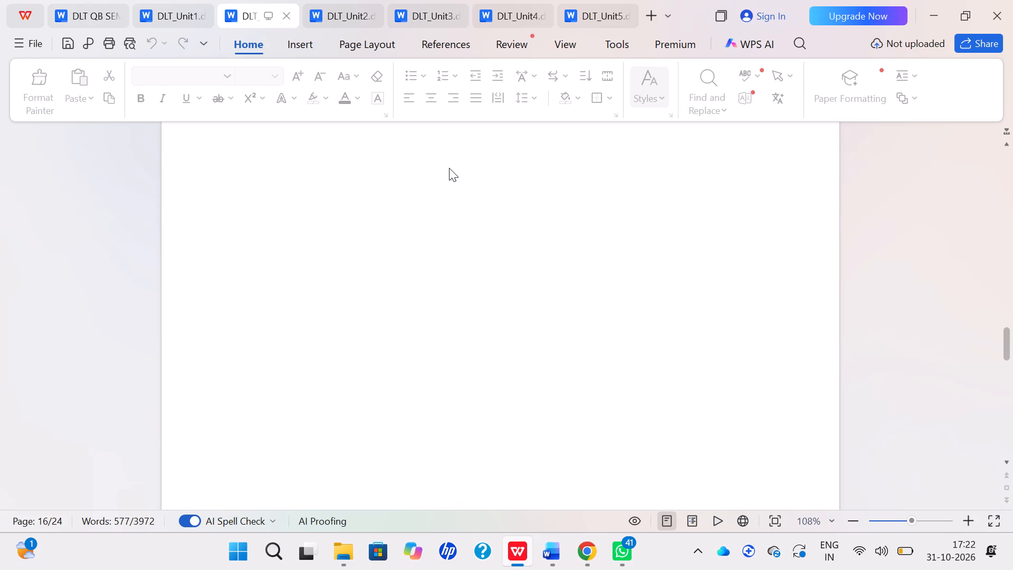
pyautogui.moveTo(449, 168); pyautogui.dragTo(371, 272)
pyautogui.hotkey('ctrl', 'c')
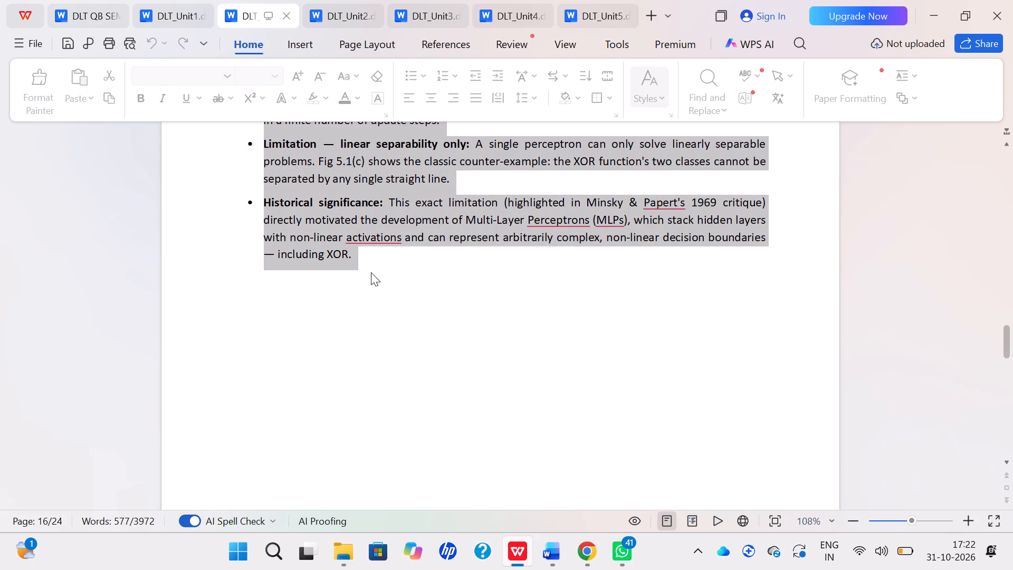
pyautogui.click(551, 549)
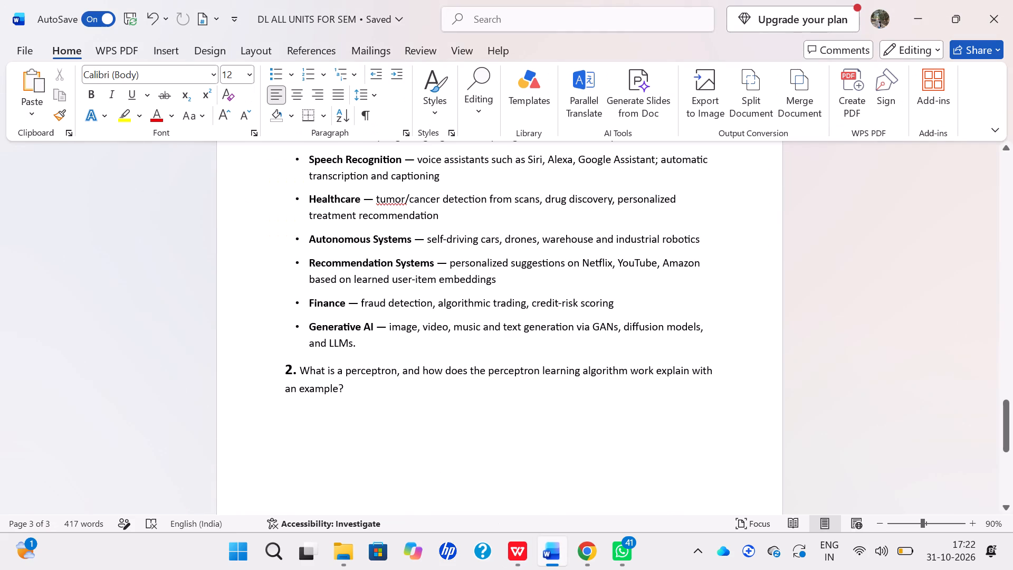
pyautogui.click(298, 412)
pyautogui.click(352, 392)
pyautogui.press('Return')
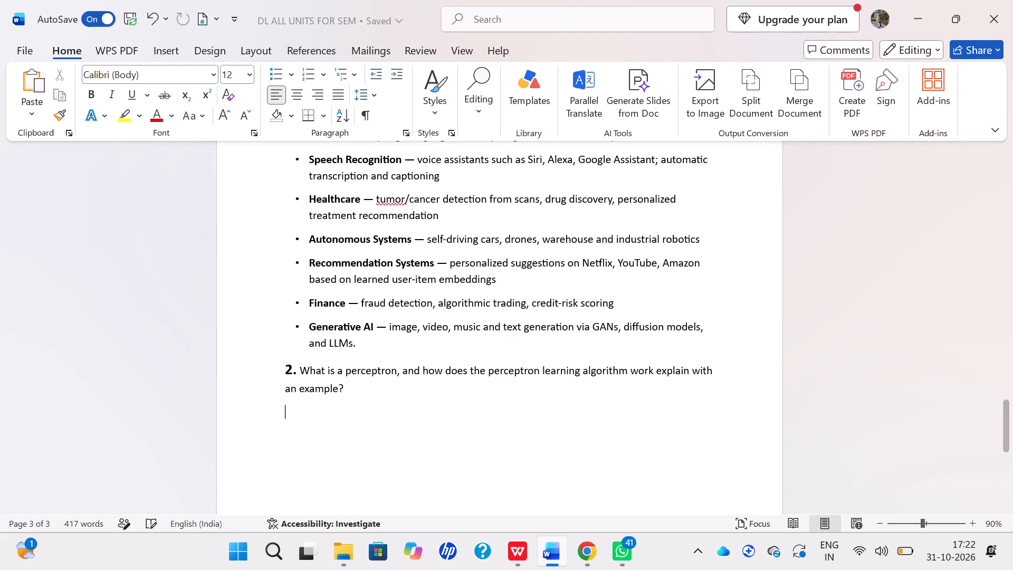
pyautogui.hotkey('ctrl', 'v')
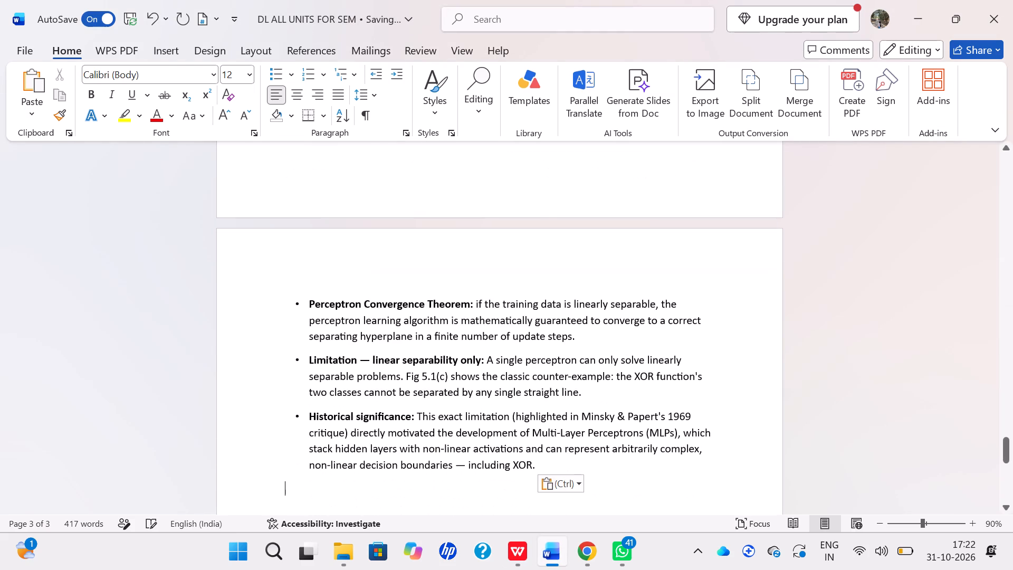
# Make the question 2 text about the perceptron and its learning algorithm bold.
pyautogui.scroll(8, 352, 392)
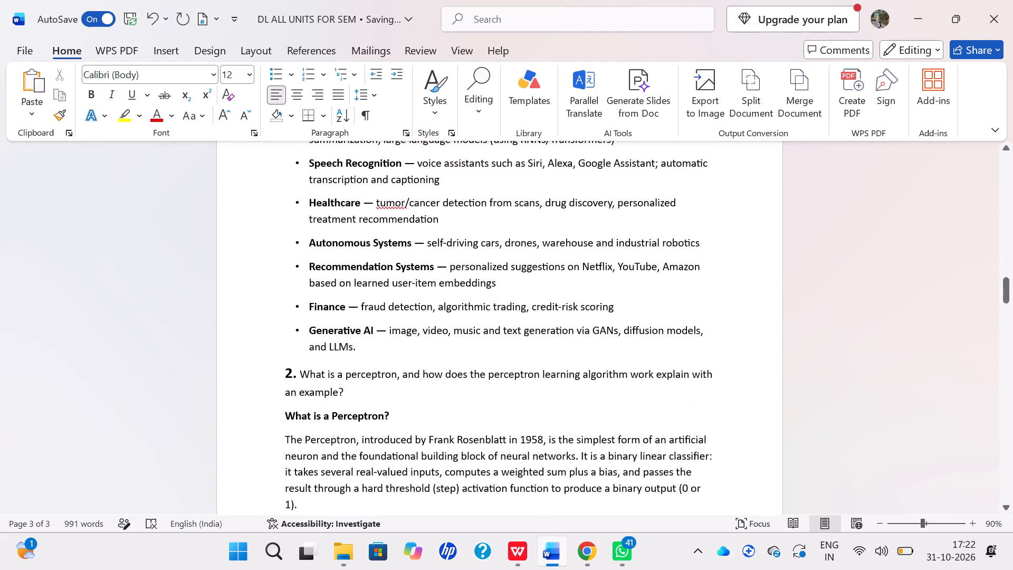
pyautogui.scroll(-1, 352, 392)
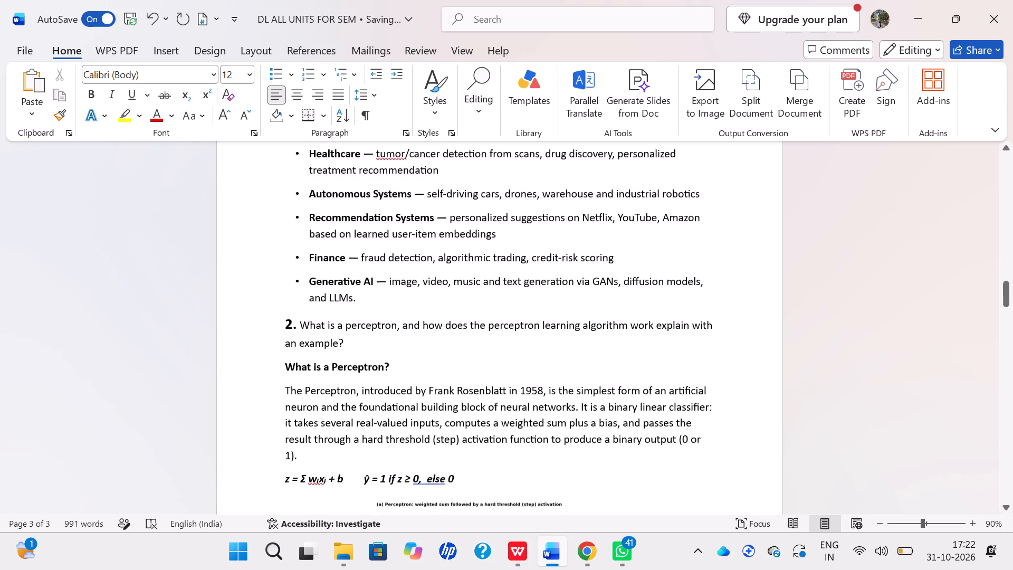
pyautogui.scroll(-1, 352, 392)
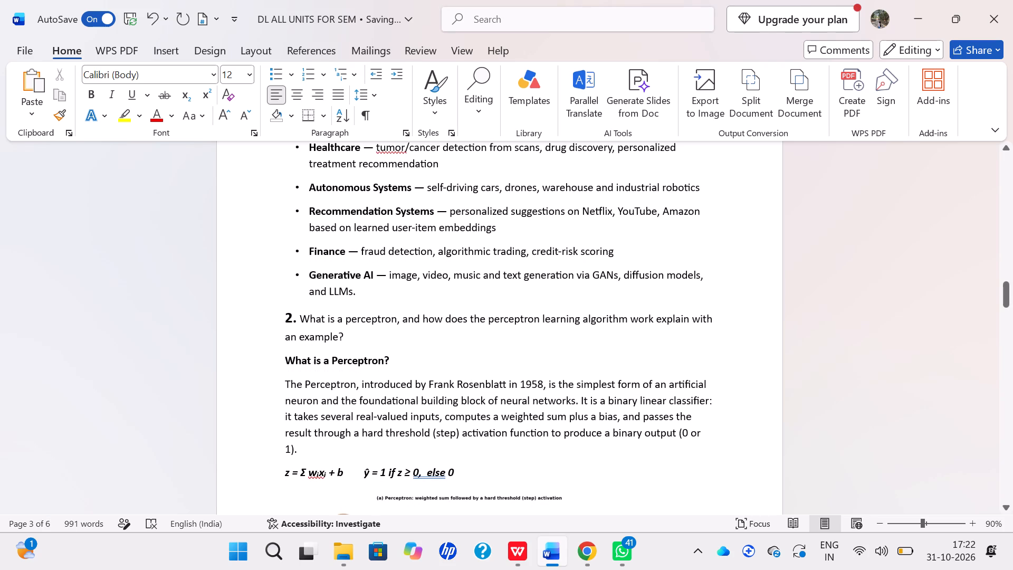
pyautogui.moveTo(356, 335); pyautogui.dragTo(307, 323)
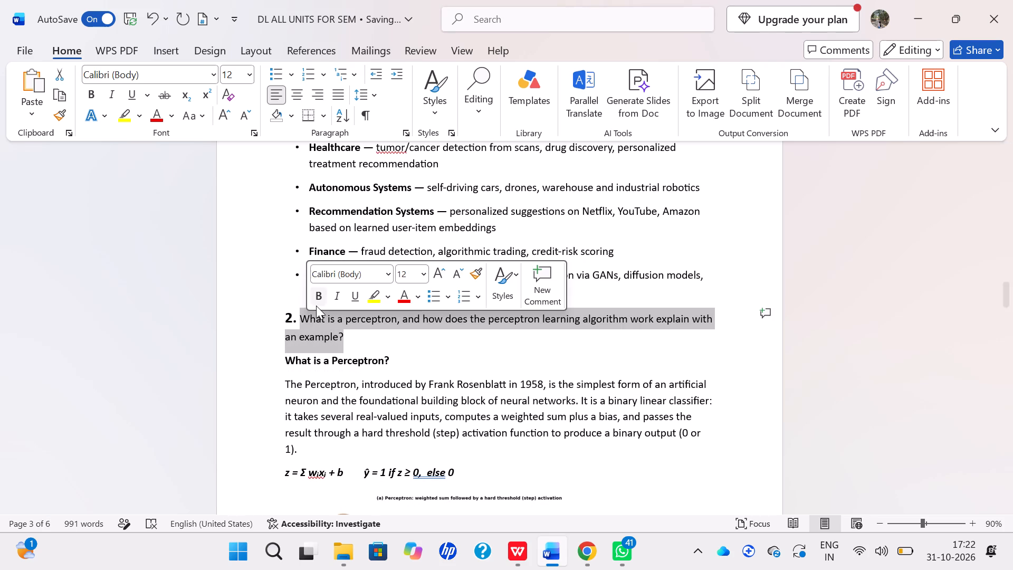
pyautogui.click(316, 306)
pyautogui.click(381, 364)
# Review the pasted perceptron answer, from question 1's diagrams above it through the gate figures, learning algorithm, iteration table and key properties.
pyautogui.scroll(7, 381, 364)
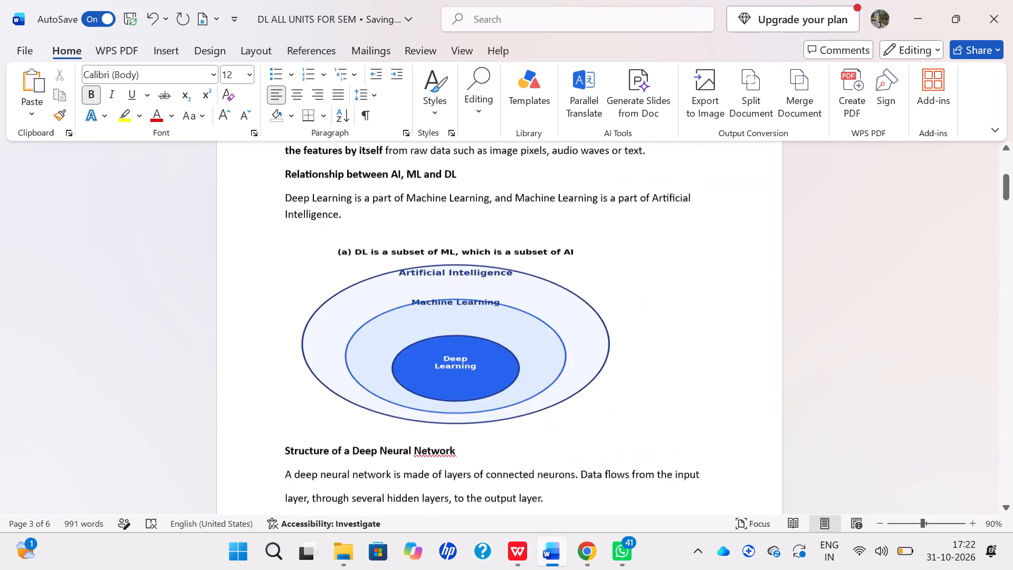
pyautogui.scroll(3, 381, 364)
pyautogui.scroll(-6, 451, 359)
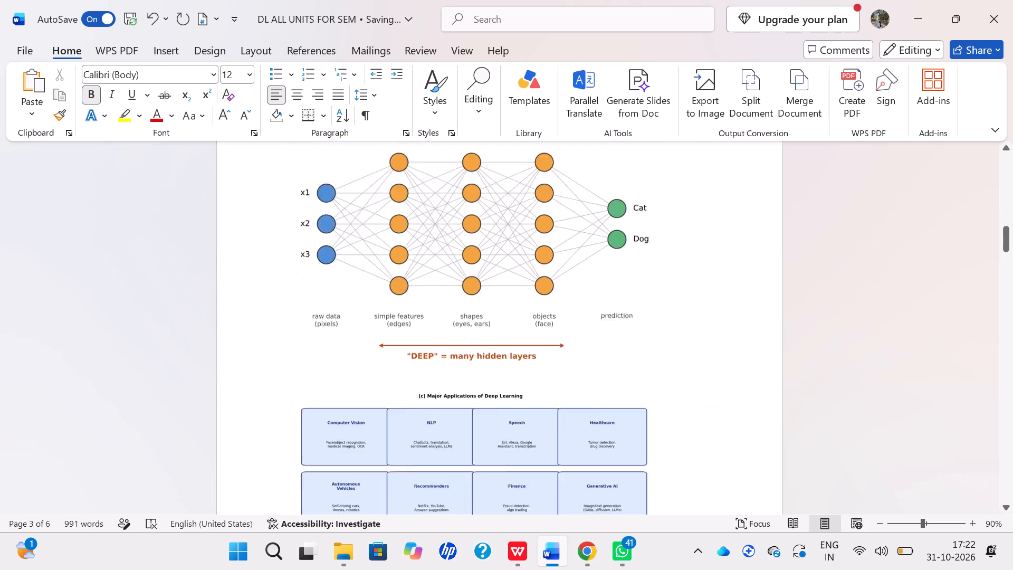
pyautogui.scroll(-4, 451, 359)
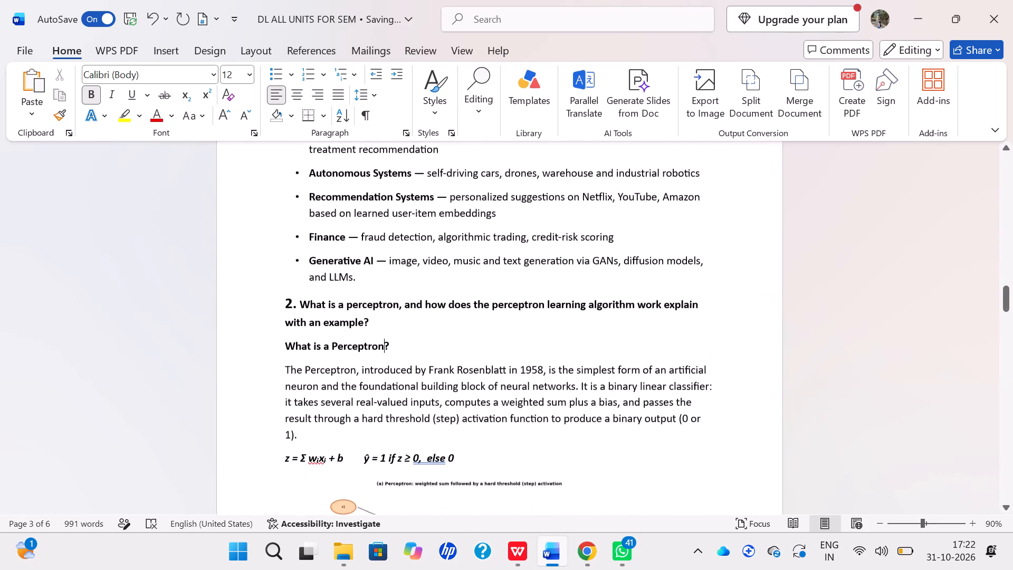
pyautogui.scroll(-2, 451, 359)
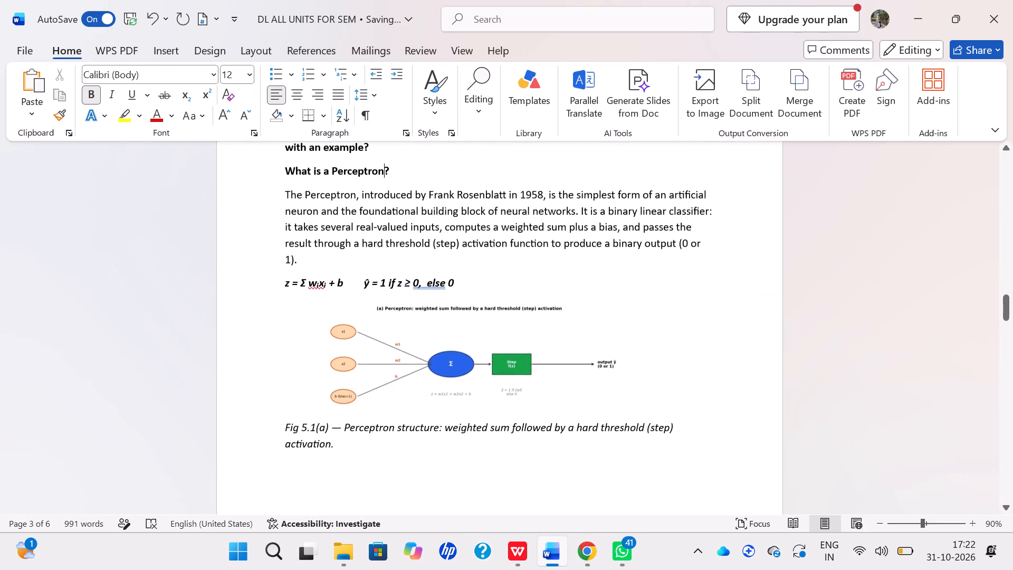
pyautogui.scroll(-1, 451, 359)
pyautogui.scroll(-3, 394, 342)
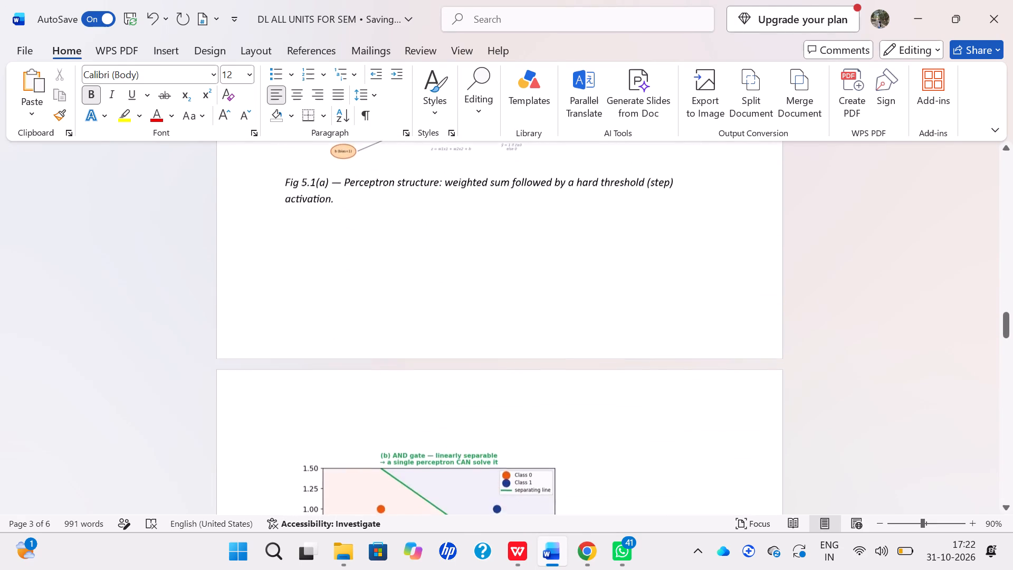
pyautogui.scroll(-3, 394, 342)
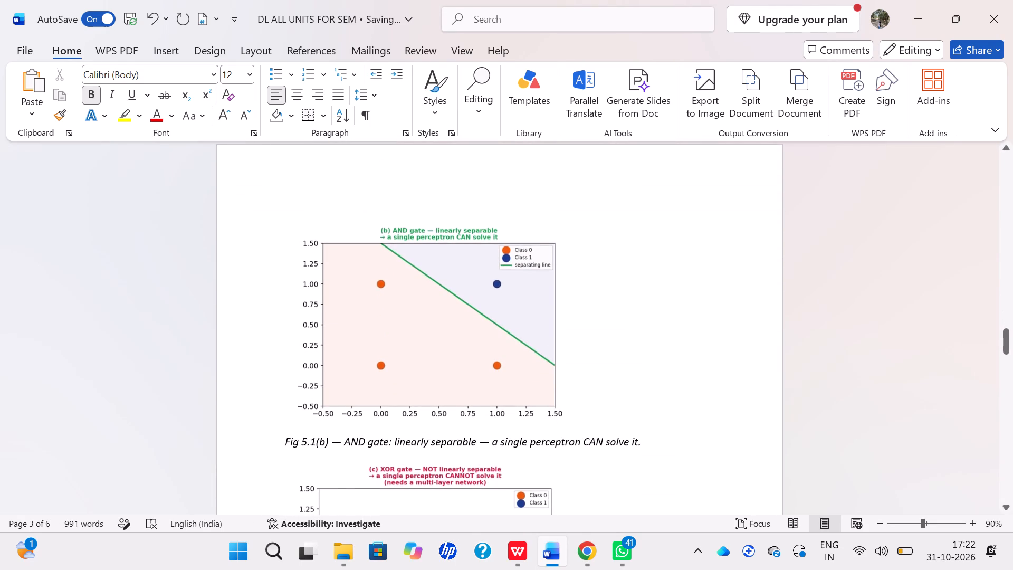
pyautogui.scroll(-4, 394, 342)
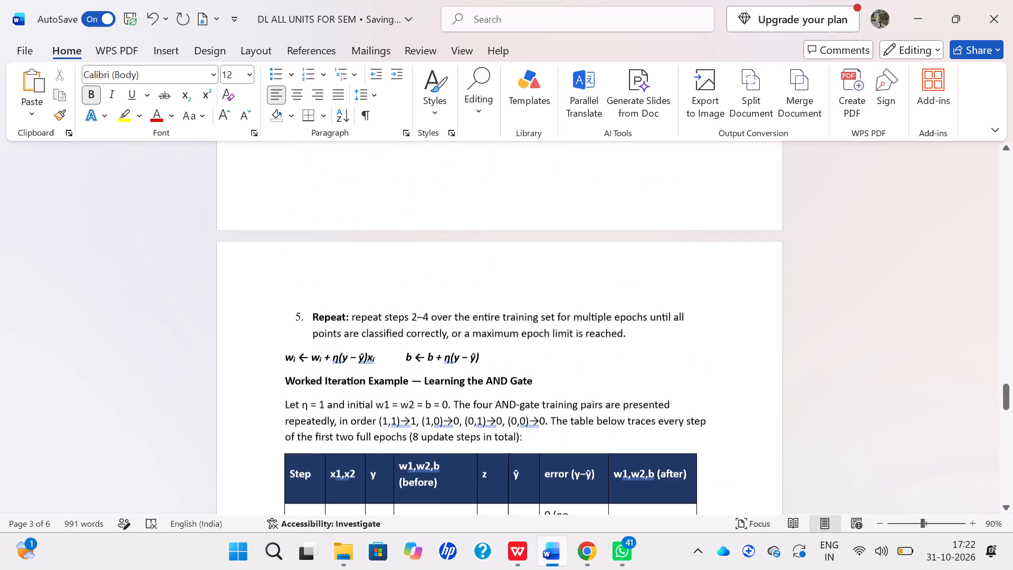
pyautogui.scroll(-1, 394, 342)
pyautogui.scroll(1, 394, 342)
pyautogui.scroll(-1, 394, 342)
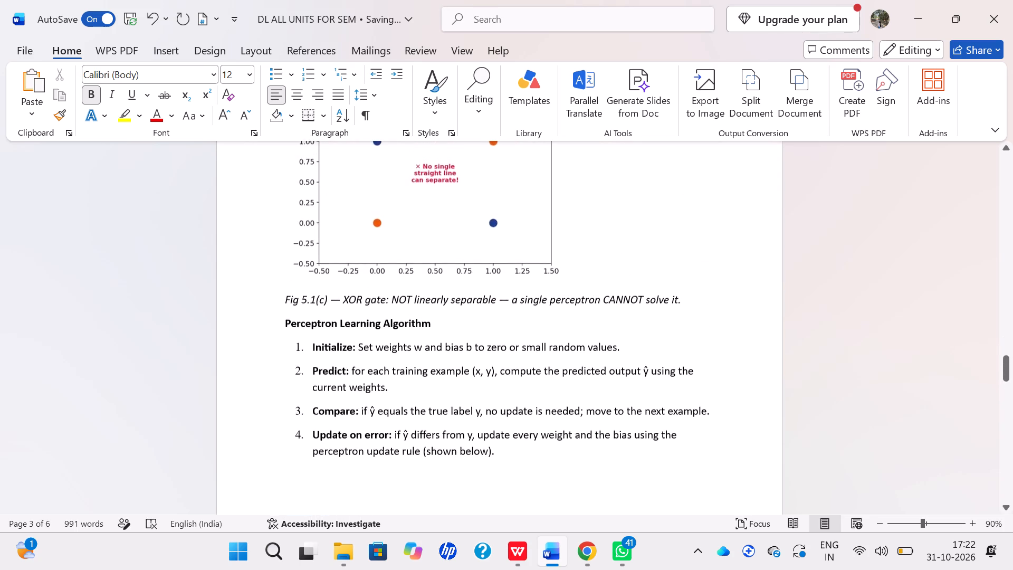
pyautogui.scroll(-3, 394, 342)
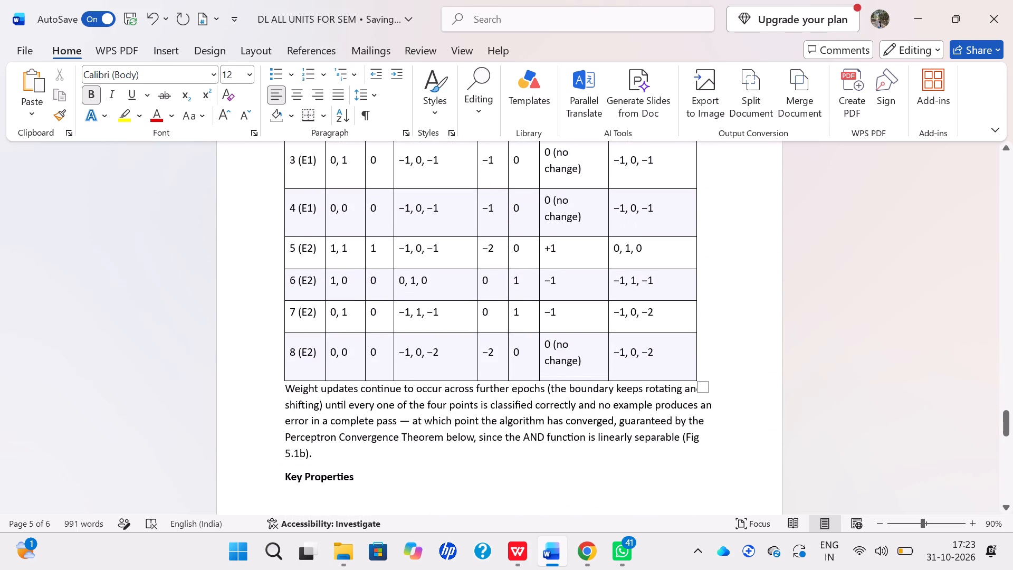
pyautogui.scroll(-3, 394, 342)
pyautogui.scroll(1, 394, 342)
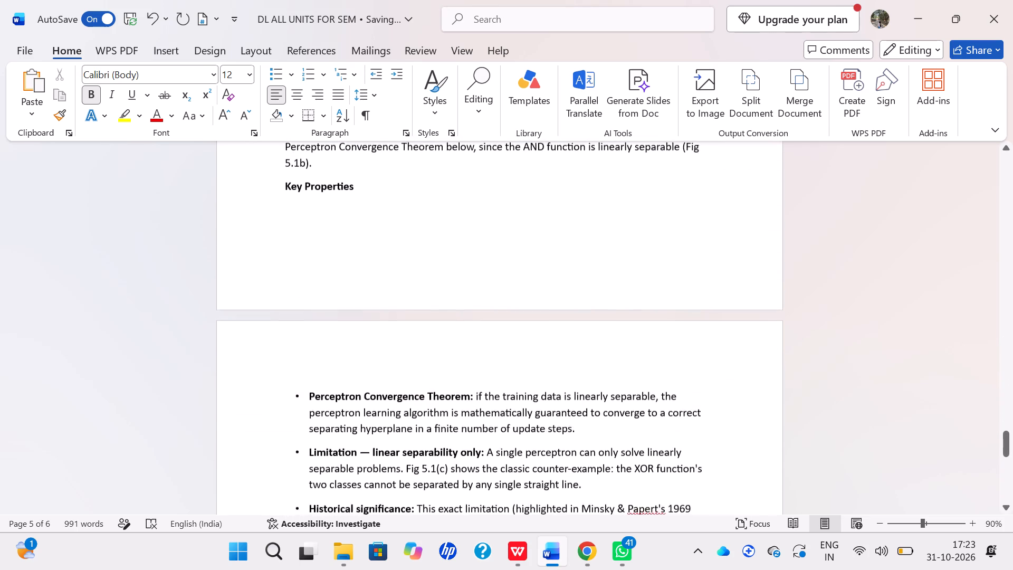
pyautogui.scroll(1, 394, 342)
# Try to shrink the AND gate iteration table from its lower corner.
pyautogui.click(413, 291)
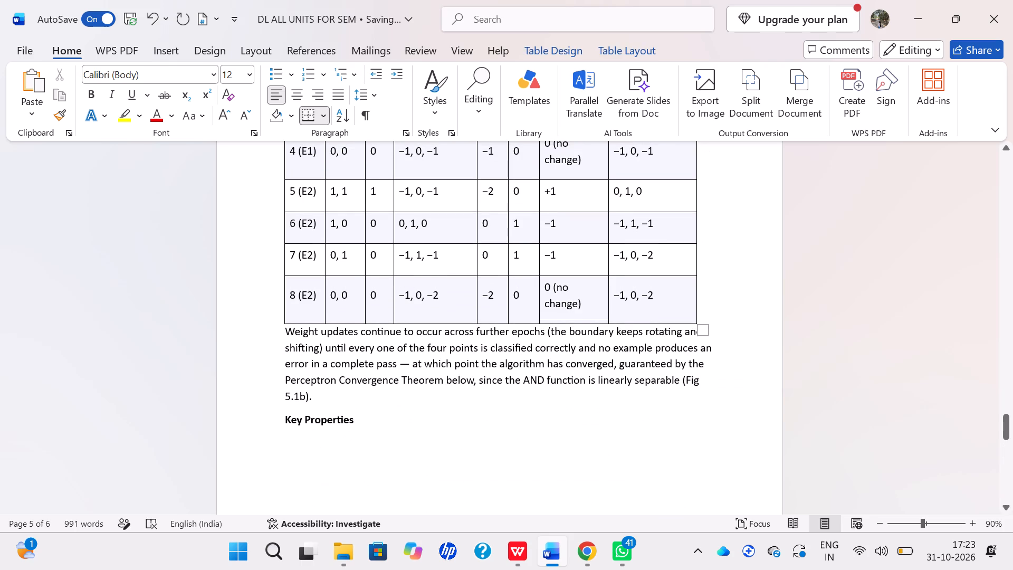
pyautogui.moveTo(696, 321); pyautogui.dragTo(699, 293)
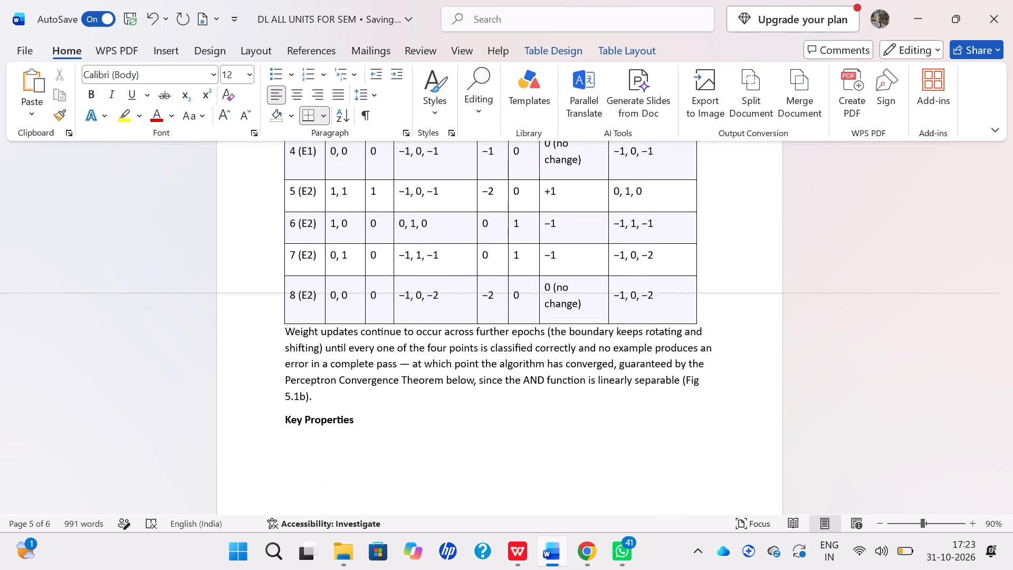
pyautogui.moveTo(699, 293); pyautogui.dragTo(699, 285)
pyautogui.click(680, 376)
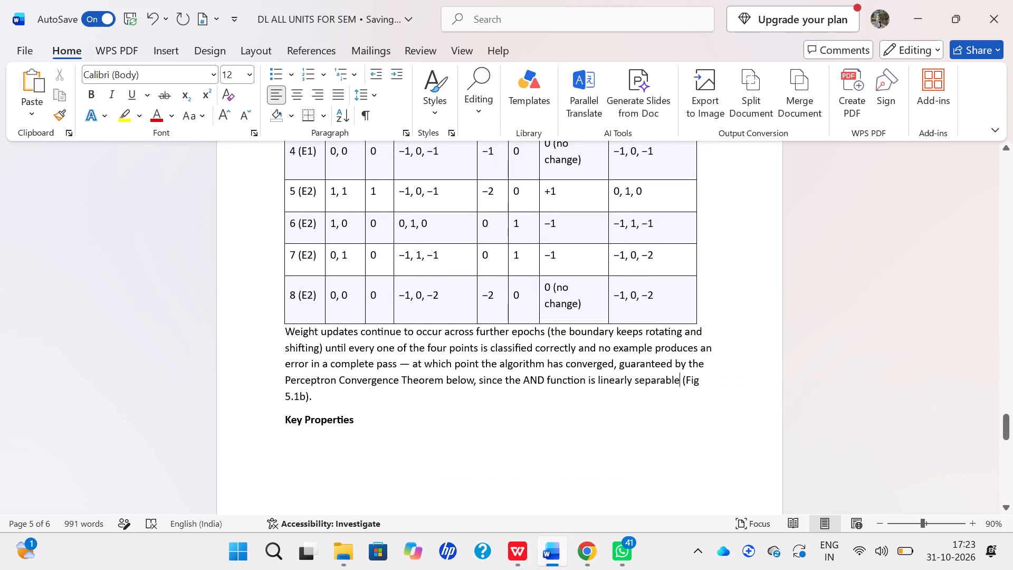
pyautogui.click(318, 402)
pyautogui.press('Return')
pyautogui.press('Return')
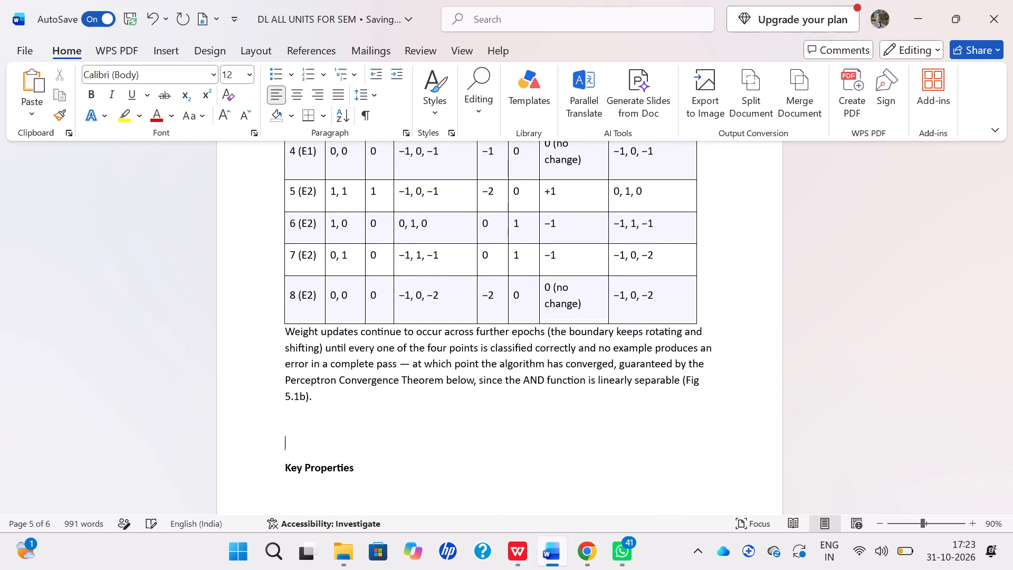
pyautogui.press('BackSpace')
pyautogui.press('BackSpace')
# Shift the bullets under Key Properties outward so they line up with the body text margin.
pyautogui.scroll(-1, 318, 402)
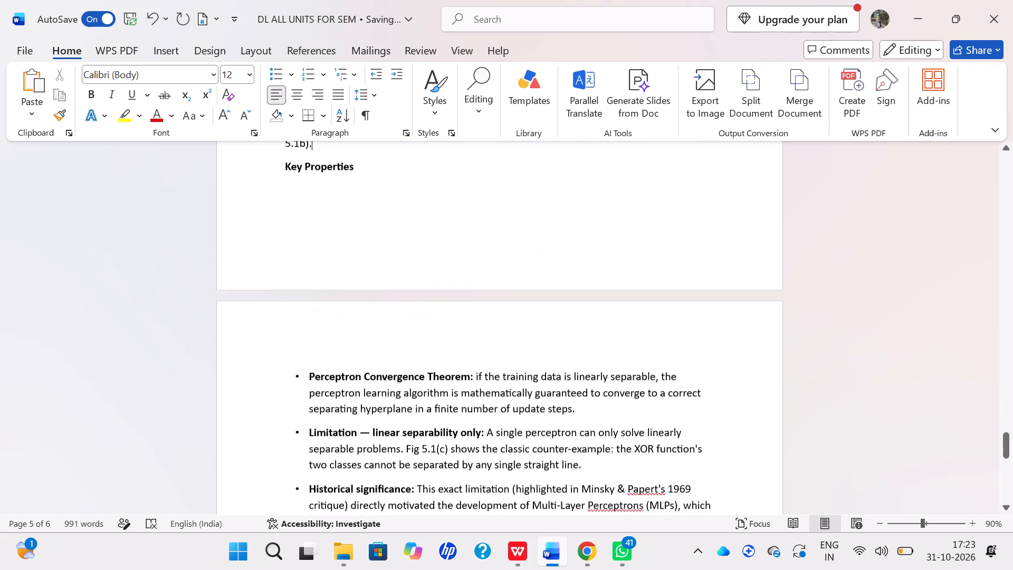
pyautogui.click(309, 369)
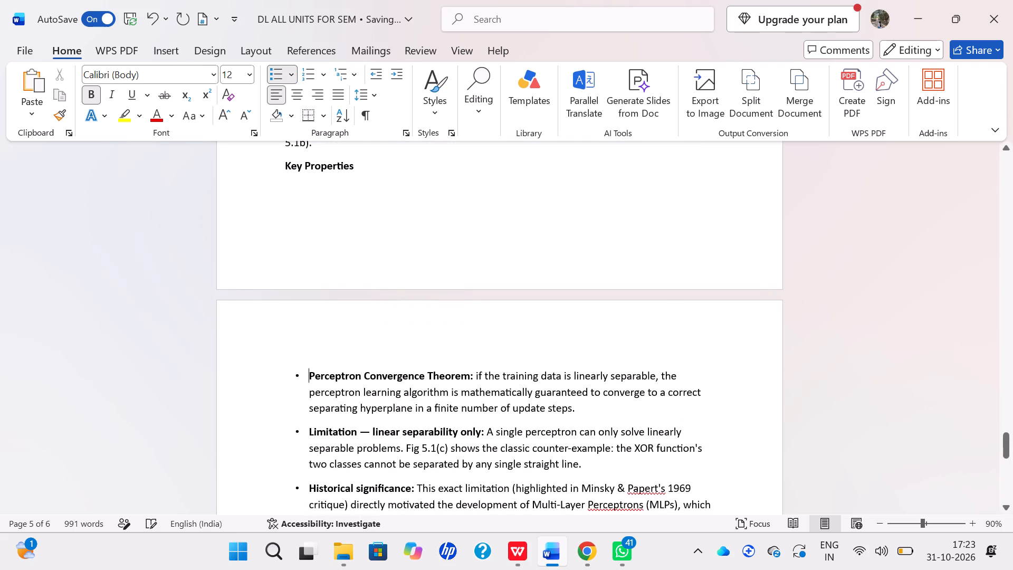
pyautogui.click(299, 371)
pyautogui.moveTo(299, 371); pyautogui.dragTo(273, 377)
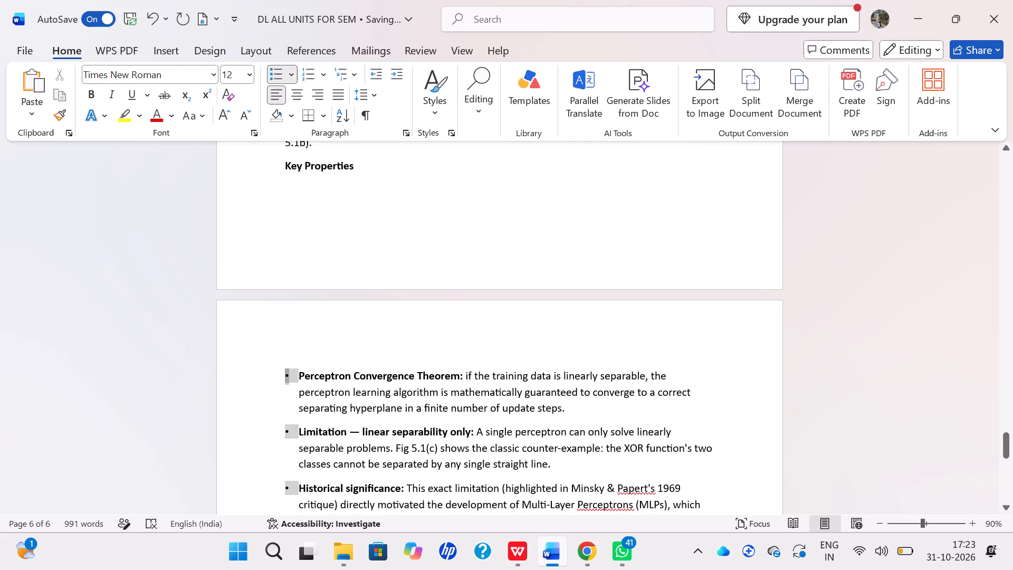
# Insert three blank lines before the Key Properties heading to move it onto the page with its bullets.
pyautogui.click(333, 148)
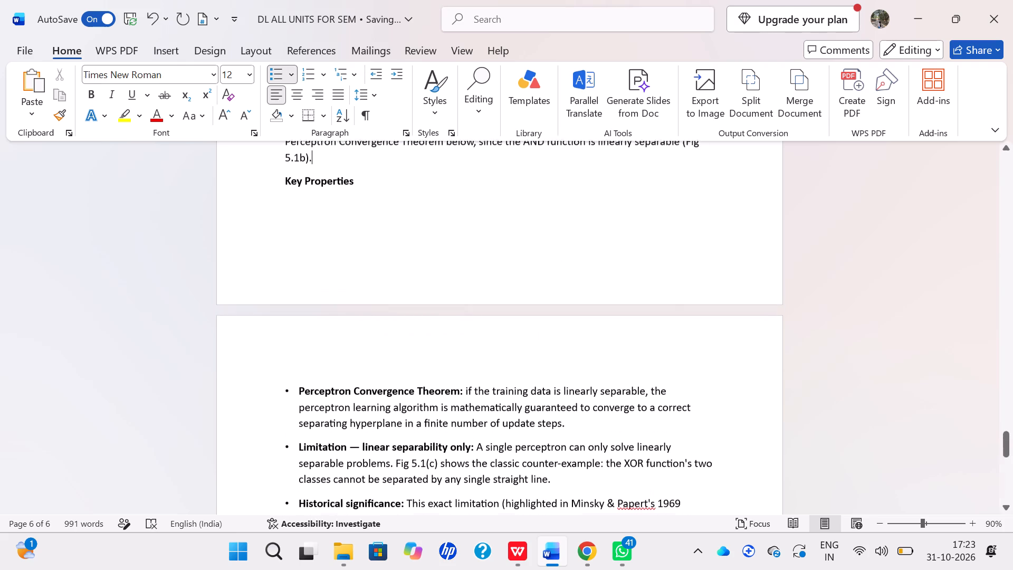
pyautogui.press('Return')
pyautogui.press('Return')
pyautogui.press('Return')
# Start an unbulleted line after the Historical significance point and enter the question number "3.".
pyautogui.scroll(-3, 333, 148)
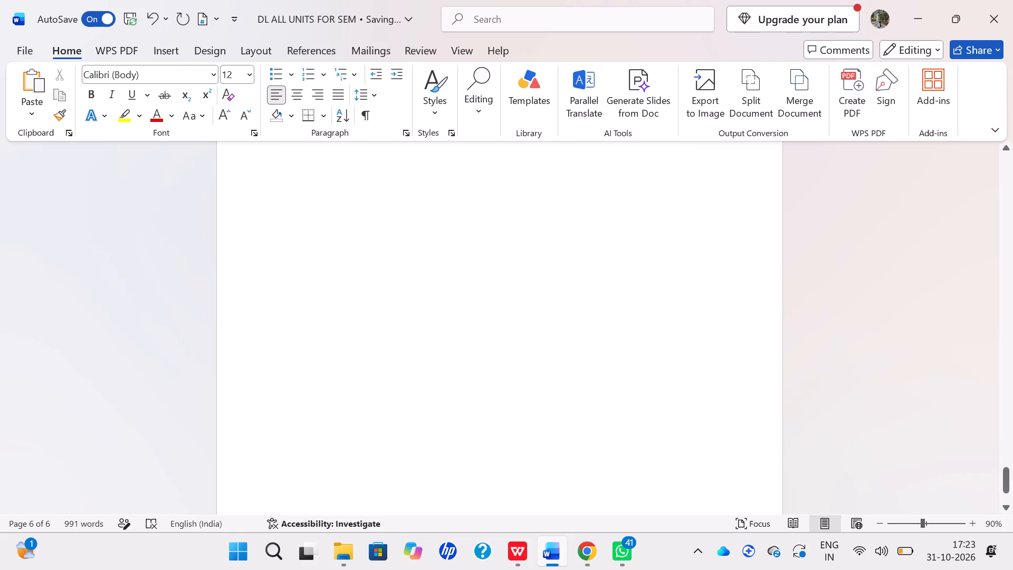
pyautogui.scroll(2, 383, 141)
pyautogui.click(545, 397)
pyautogui.press('Return')
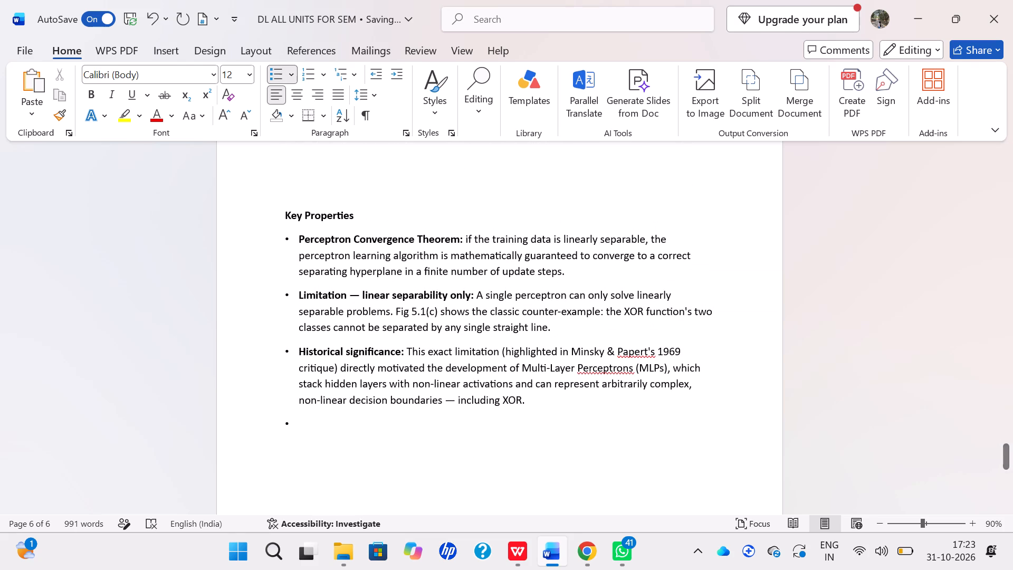
pyautogui.press('BackSpace')
pyautogui.press('BackSpace')
pyautogui.press('BackSpace')
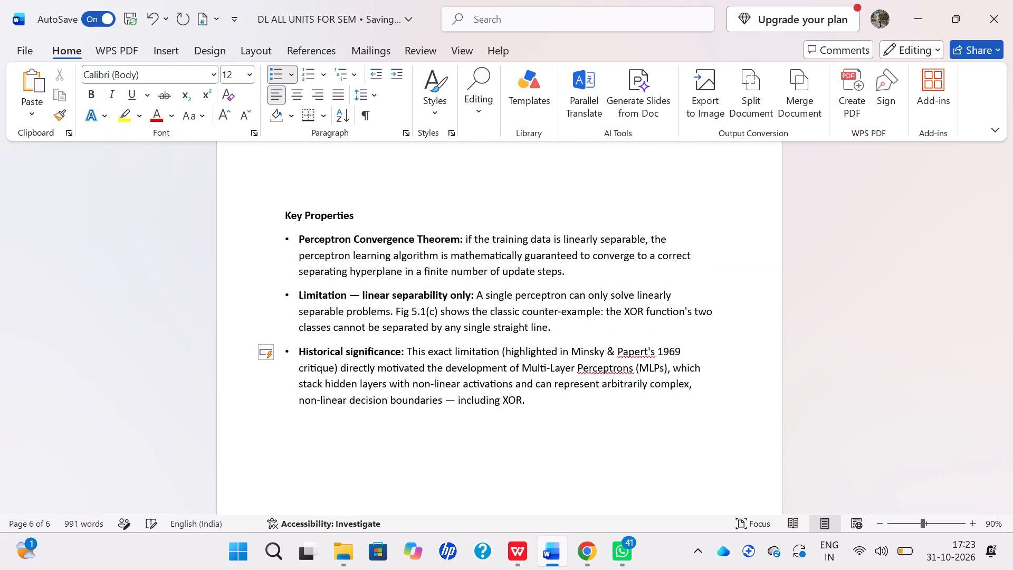
pyautogui.press('Return')
pyautogui.press('BackSpace')
pyautogui.press('BackSpace')
pyautogui.write('3.')
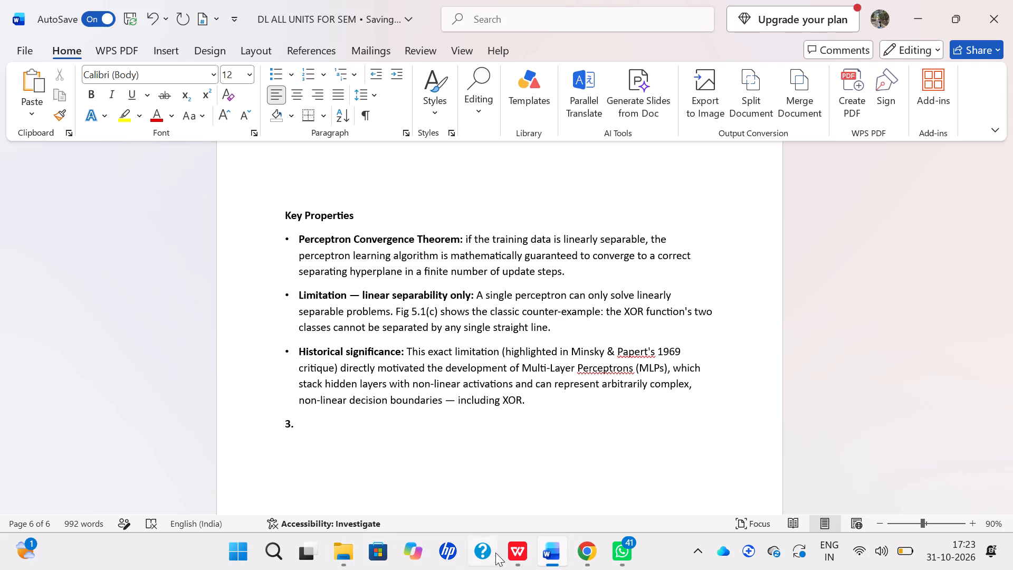
# Copy "Discuss about single layer perceptrons in detail." from the question bank in WPS Office and paste it after "3." in Word.
pyautogui.click(511, 548)
pyautogui.click(66, 0)
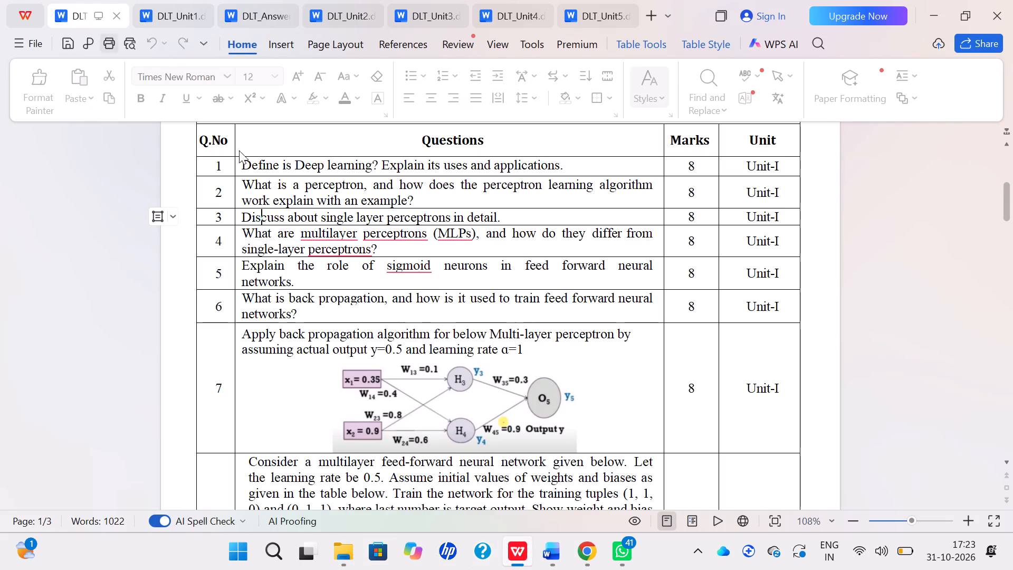
pyautogui.moveTo(509, 220); pyautogui.dragTo(249, 232)
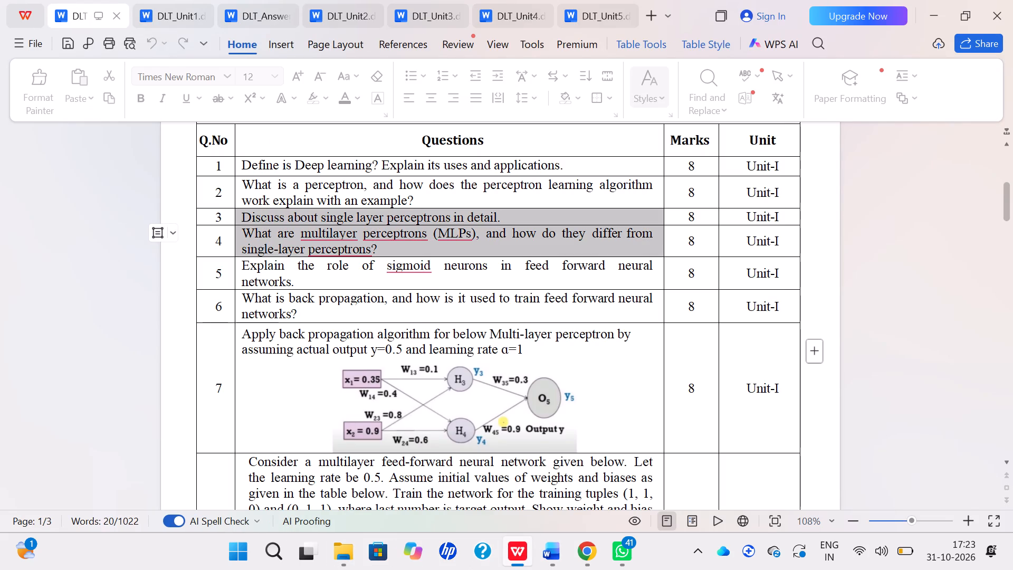
pyautogui.moveTo(249, 232); pyautogui.dragTo(243, 216)
pyautogui.hotkey('ctrl', 'c')
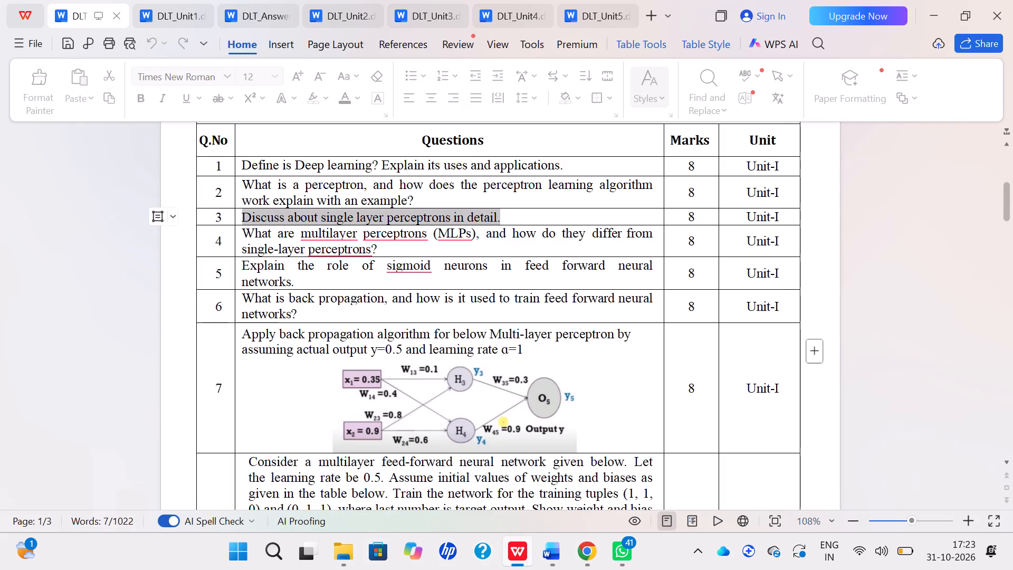
pyautogui.click(558, 543)
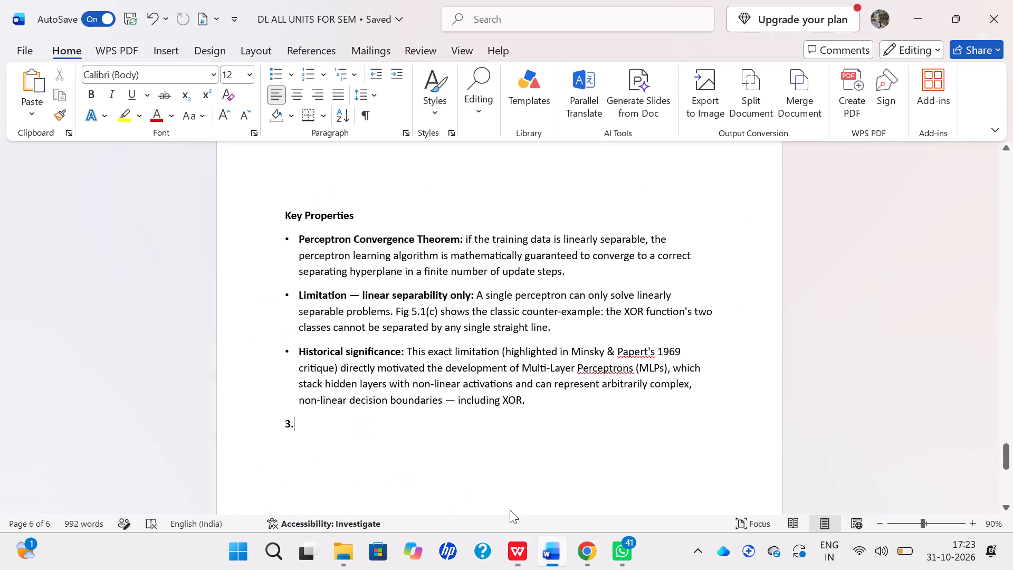
pyautogui.hotkey('ctrl', 'v')
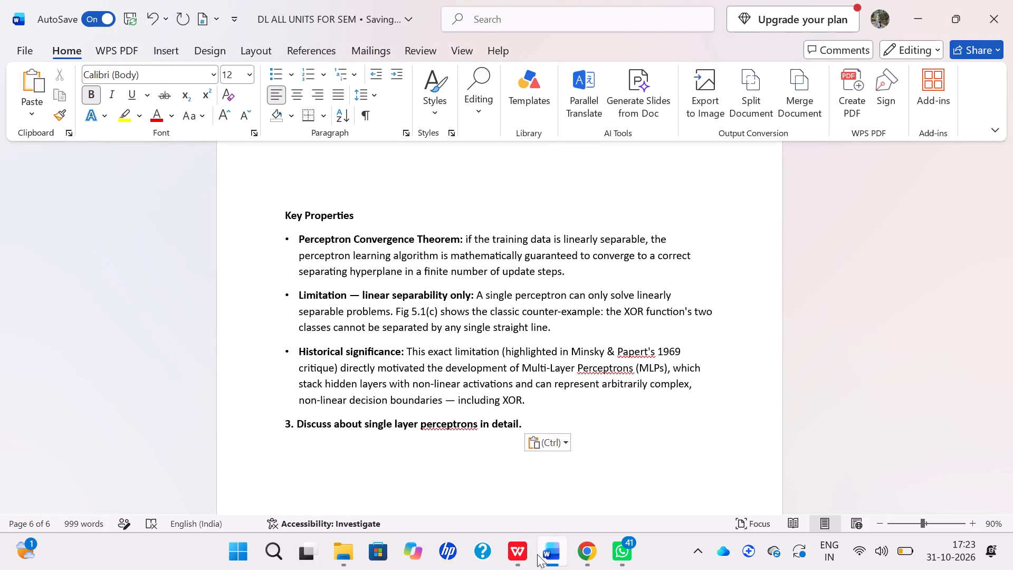
# Look through the Unit1 answers file and the DLT_Answers file in WPS Office for an answer on single layer perceptrons.
pyautogui.click(520, 549)
pyautogui.click(346, 368)
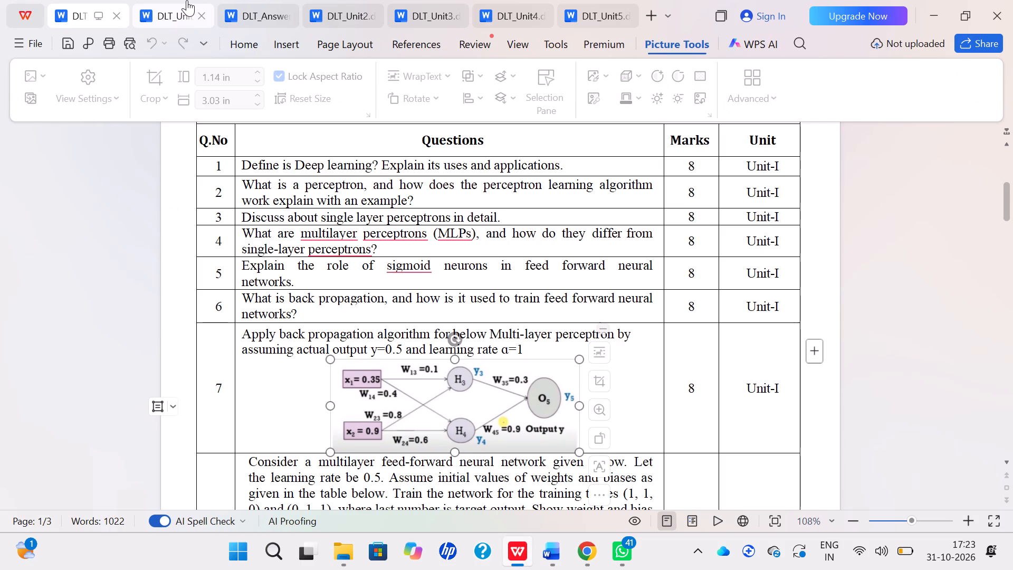
pyautogui.click(184, 0)
pyautogui.scroll(-5, 383, 352)
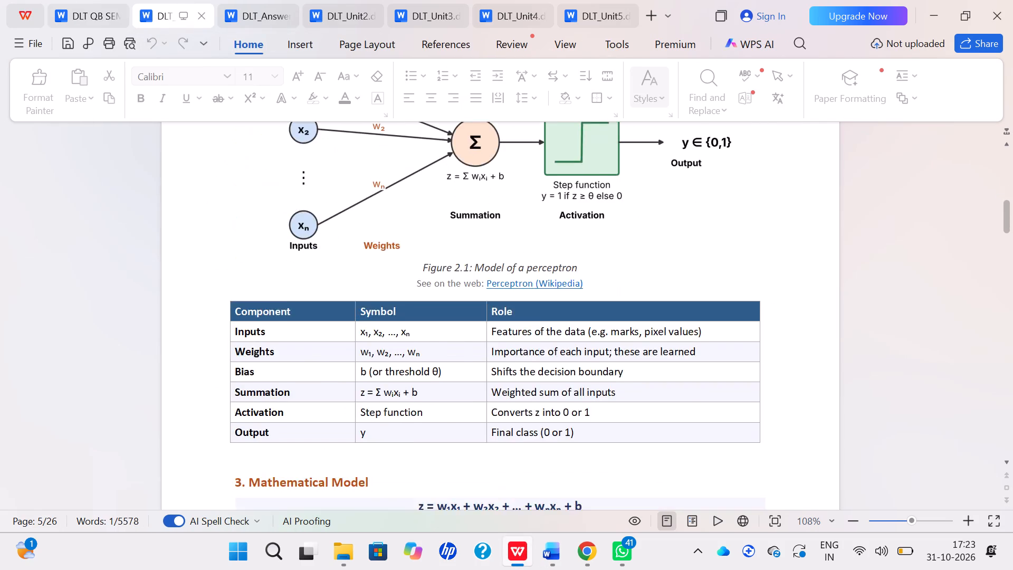
pyautogui.scroll(-9, 383, 352)
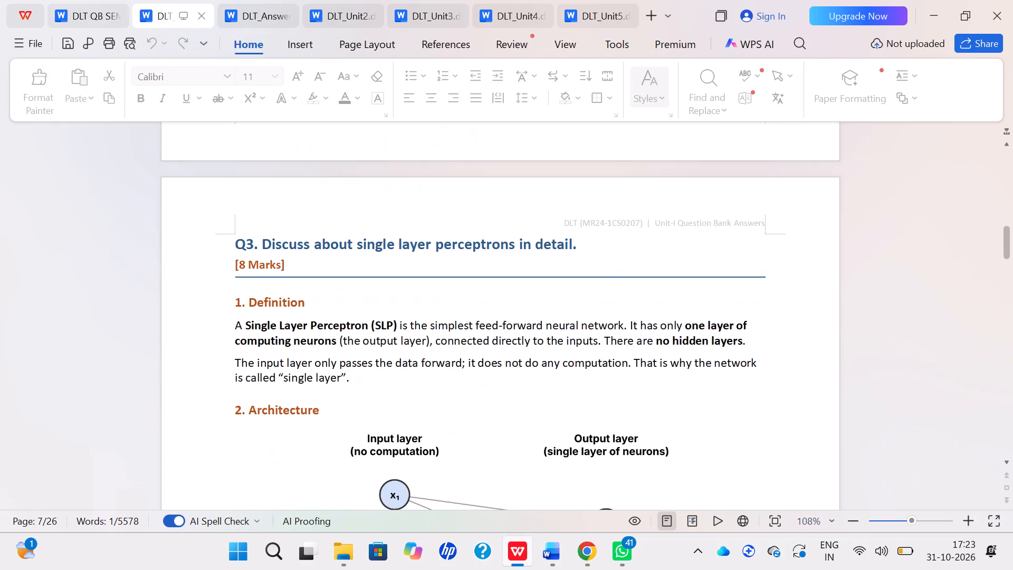
pyautogui.scroll(-1, 383, 352)
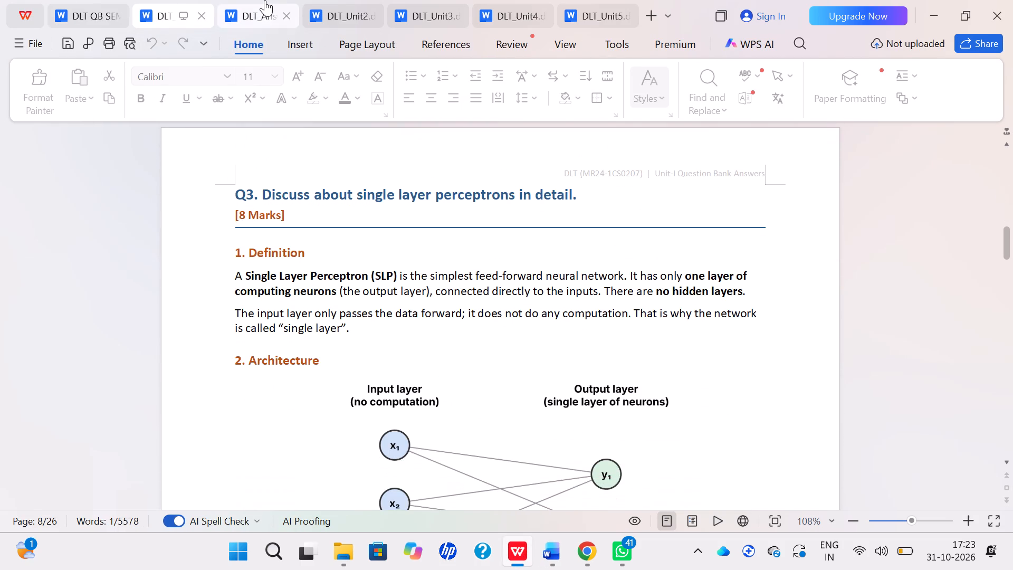
pyautogui.click(265, 0)
pyautogui.scroll(-8, 403, 337)
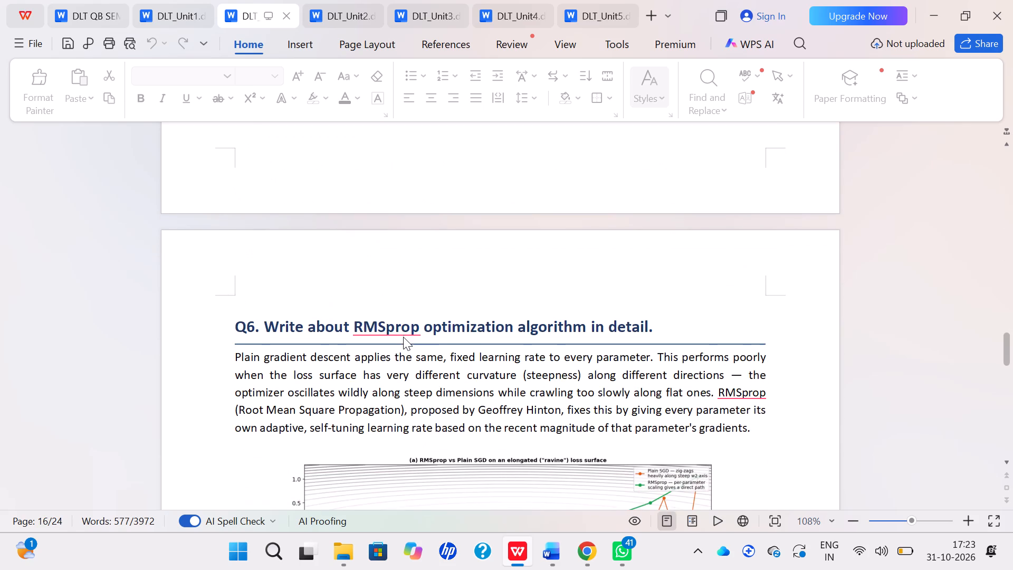
pyautogui.scroll(-13, 403, 337)
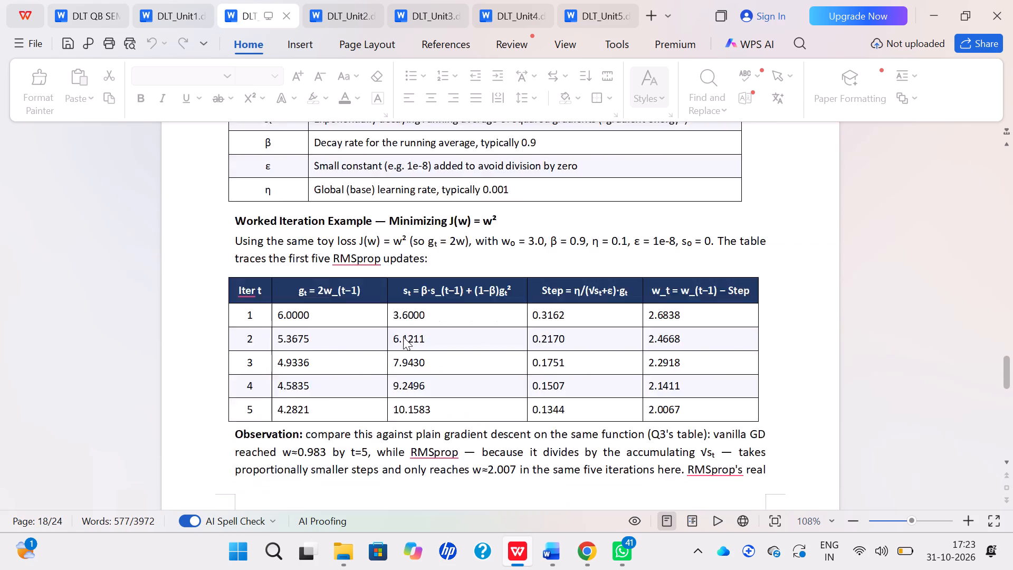
pyautogui.scroll(-7, 403, 337)
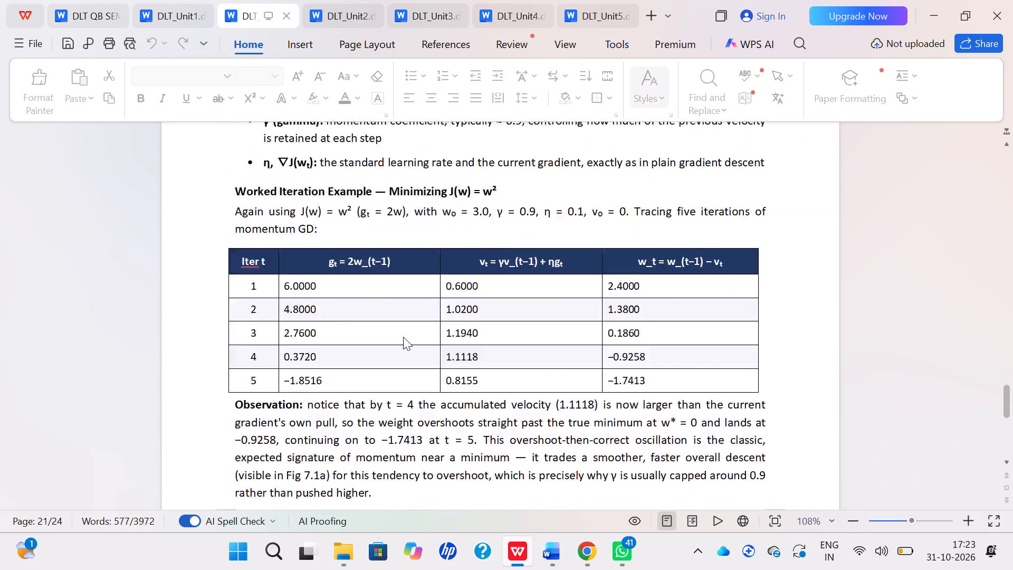
pyautogui.scroll(-7, 403, 337)
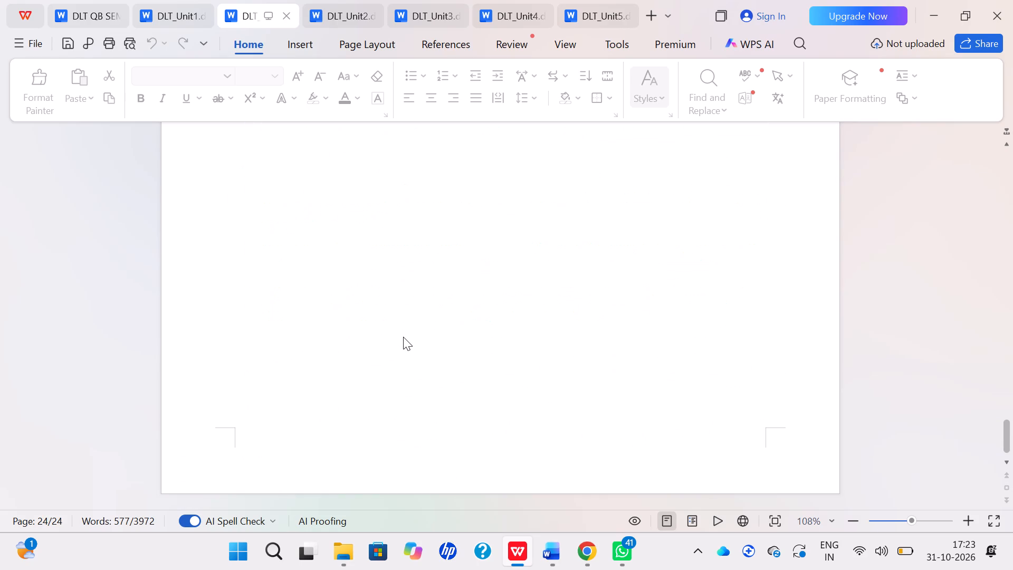
pyautogui.scroll(-2, 403, 337)
pyautogui.scroll(20, 312, 233)
pyautogui.scroll(1, 312, 233)
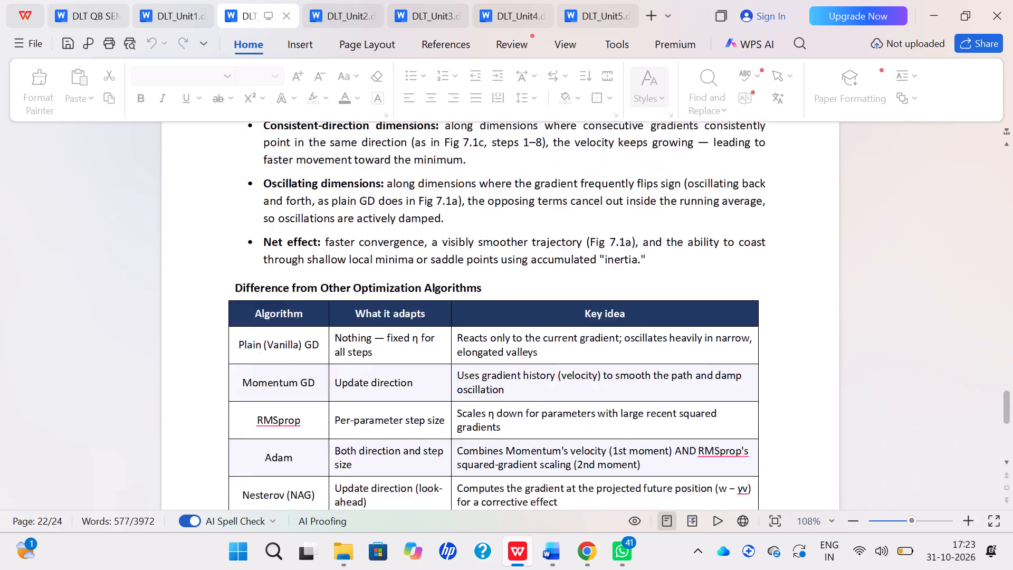
# Copy the Q3 answer from Definition through Applications in the Unit1 file and paste it on a new non-bold line below question 3 in Word.
pyautogui.click(160, 0)
pyautogui.scroll(-4, 357, 398)
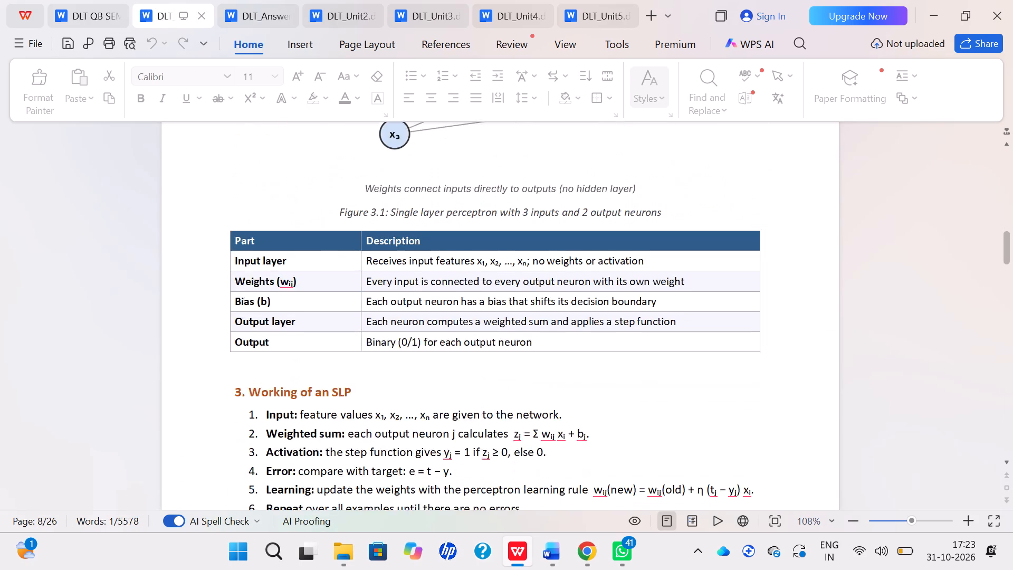
pyautogui.scroll(-7, 357, 398)
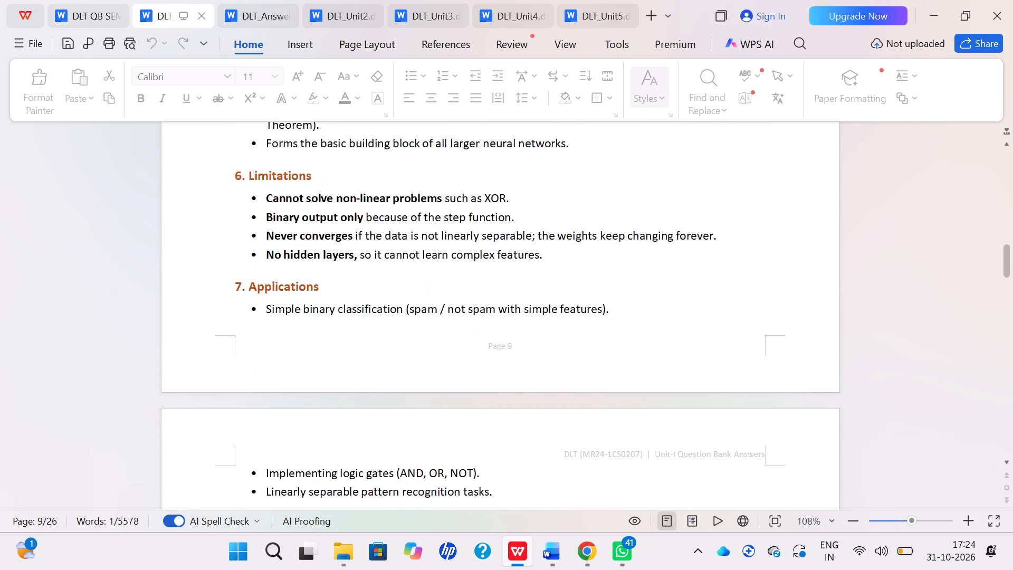
pyautogui.scroll(-4, 357, 398)
pyautogui.moveTo(504, 332); pyautogui.dragTo(234, 413)
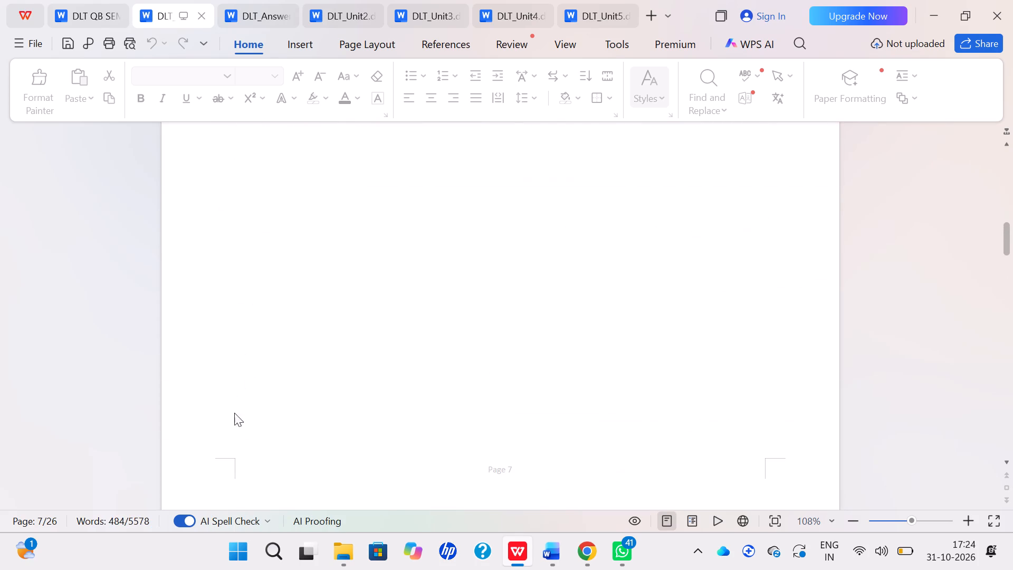
pyautogui.moveTo(234, 413); pyautogui.dragTo(231, 420)
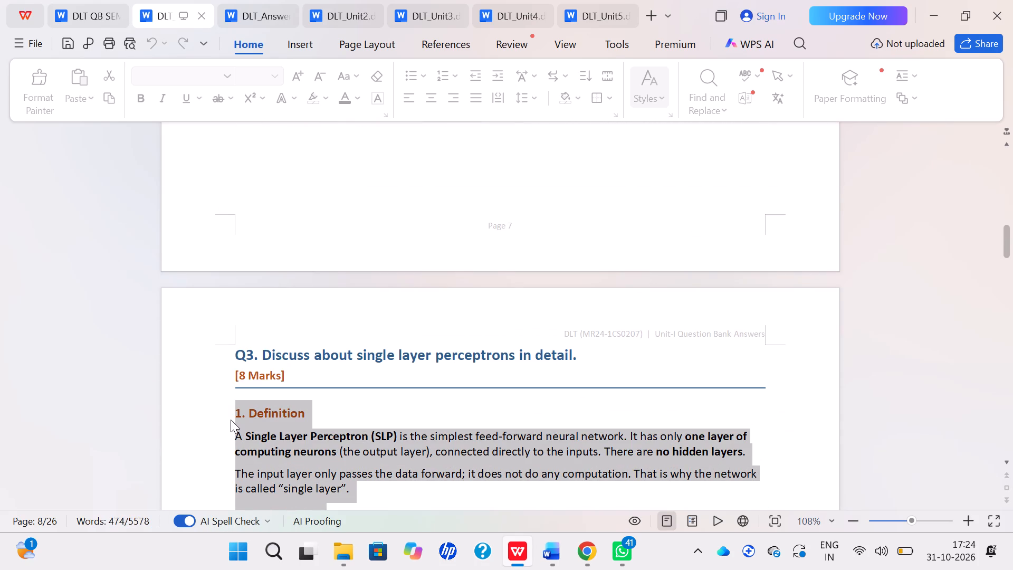
pyautogui.moveTo(231, 420); pyautogui.dragTo(231, 417)
pyautogui.hotkey('ctrl', 'c')
pyautogui.click(557, 559)
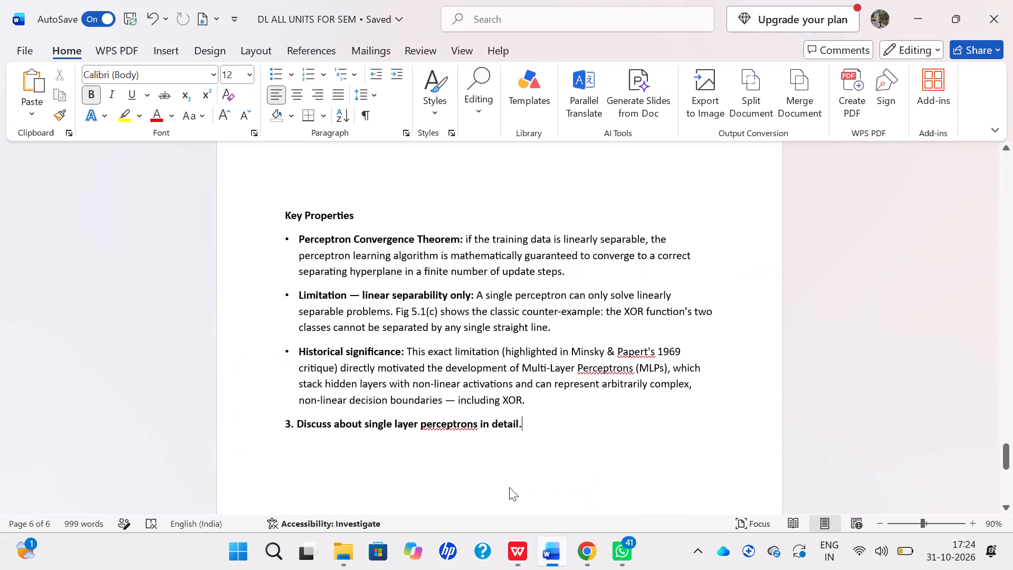
pyautogui.press('Return')
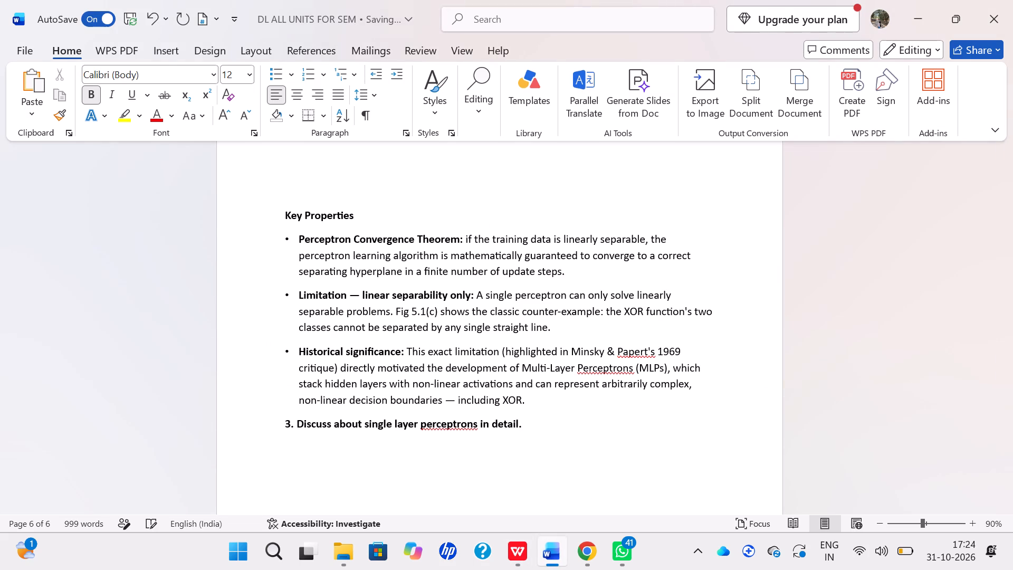
pyautogui.click(99, 97)
pyautogui.hotkey('ctrl', 'v')
# Enlarge the question number "3." before the single layer perceptrons question to 16 pt.
pyautogui.scroll(2, 407, 442)
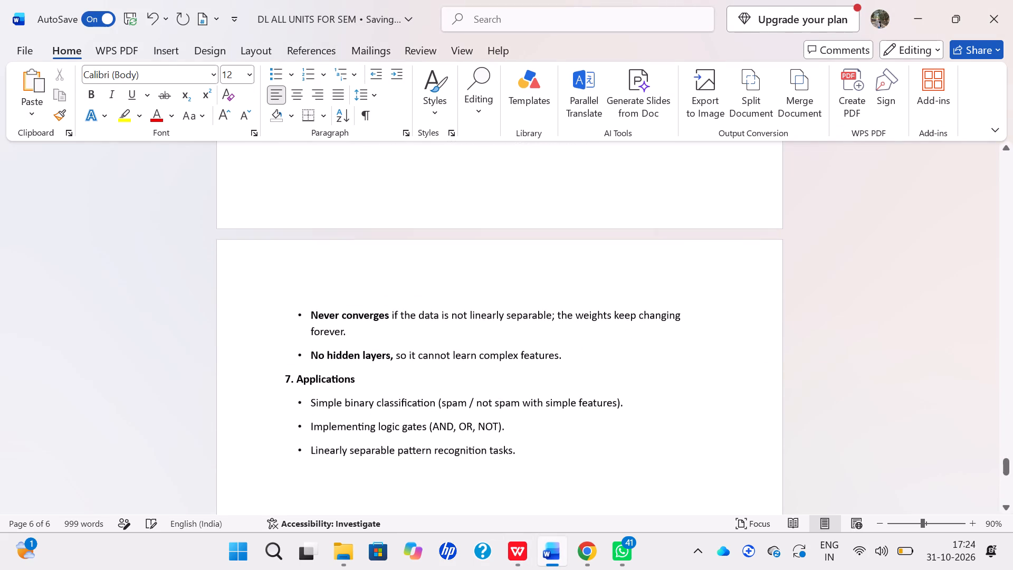
pyautogui.scroll(4, 407, 442)
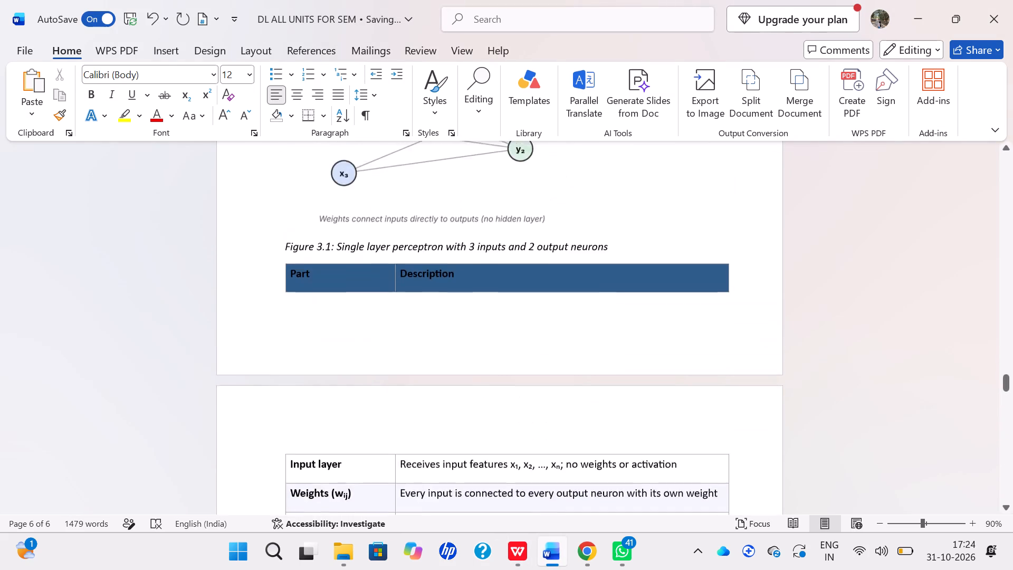
pyautogui.scroll(2, 407, 442)
pyautogui.scroll(-4, 407, 442)
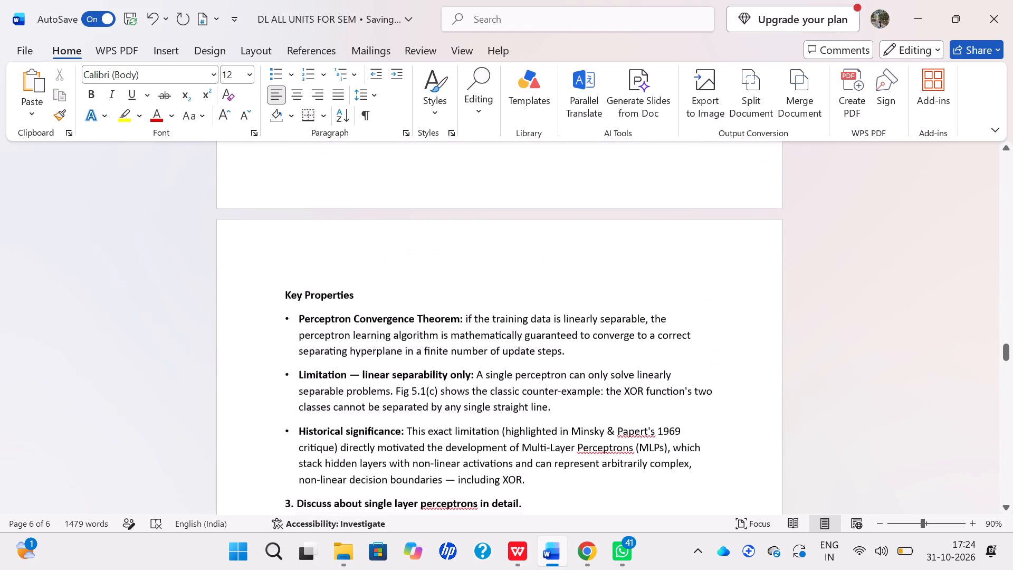
pyautogui.scroll(-3, 407, 442)
pyautogui.scroll(1, 407, 442)
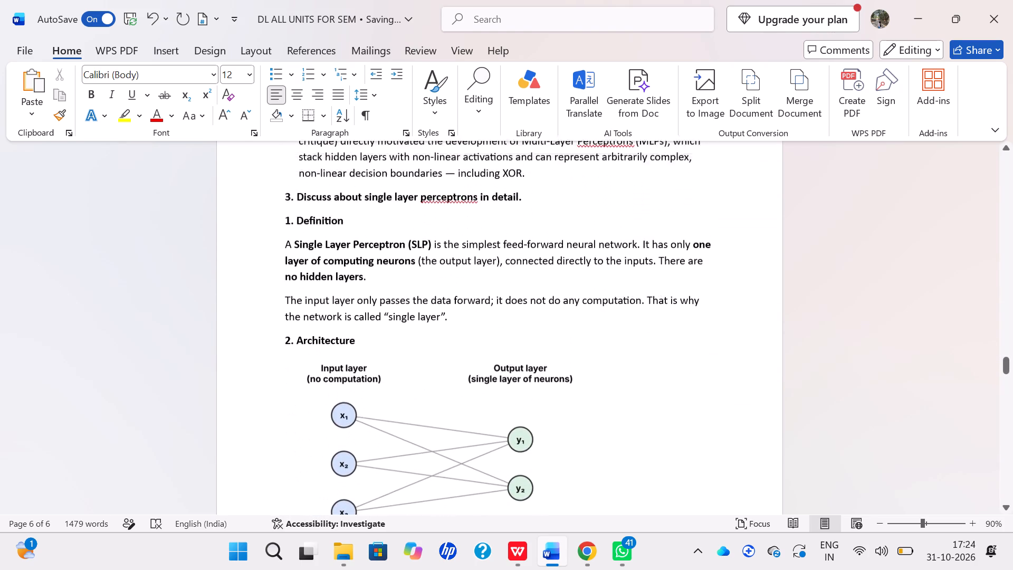
pyautogui.scroll(1, 407, 442)
pyautogui.moveTo(299, 250); pyautogui.dragTo(282, 249)
pyautogui.click(404, 199)
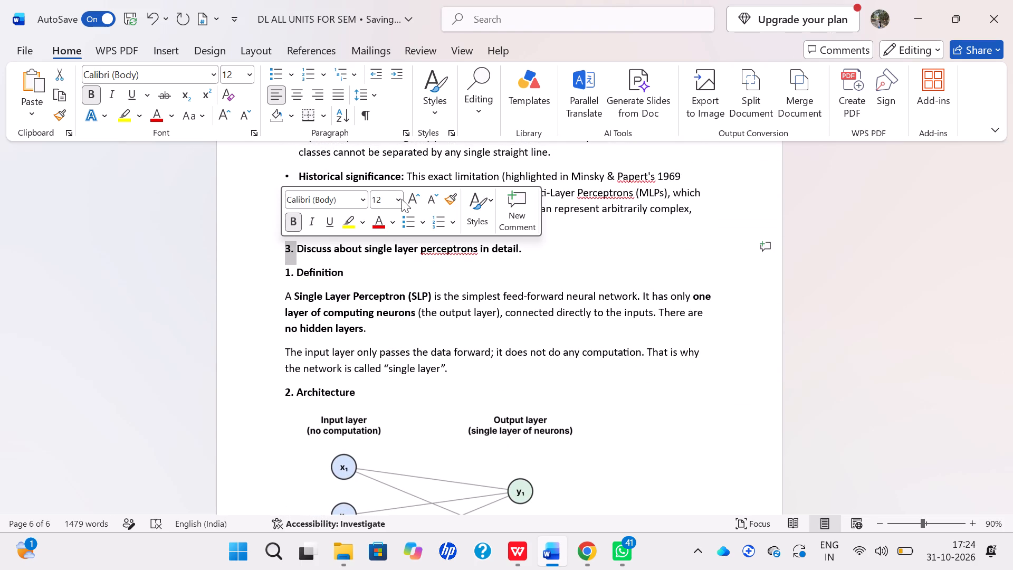
pyautogui.click(399, 199)
pyautogui.click(388, 340)
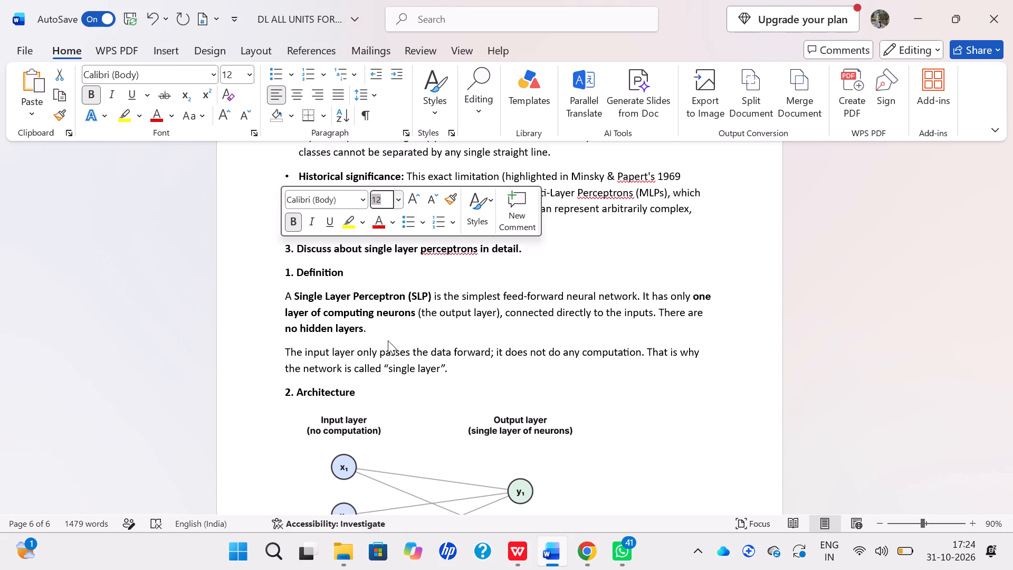
pyautogui.rightClick(388, 340)
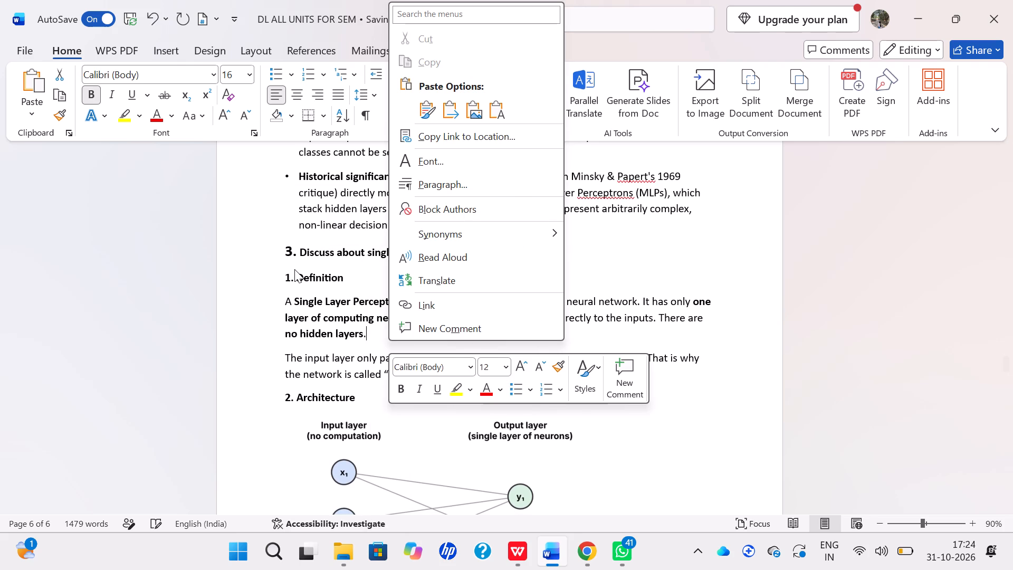
pyautogui.click(294, 269)
# Remove the numbers "1." and "2." from the Definition and Architecture headings in the question 3 answer.
pyautogui.click(295, 275)
pyautogui.press('BackSpace')
pyautogui.press('BackSpace')
pyautogui.press('BackSpace')
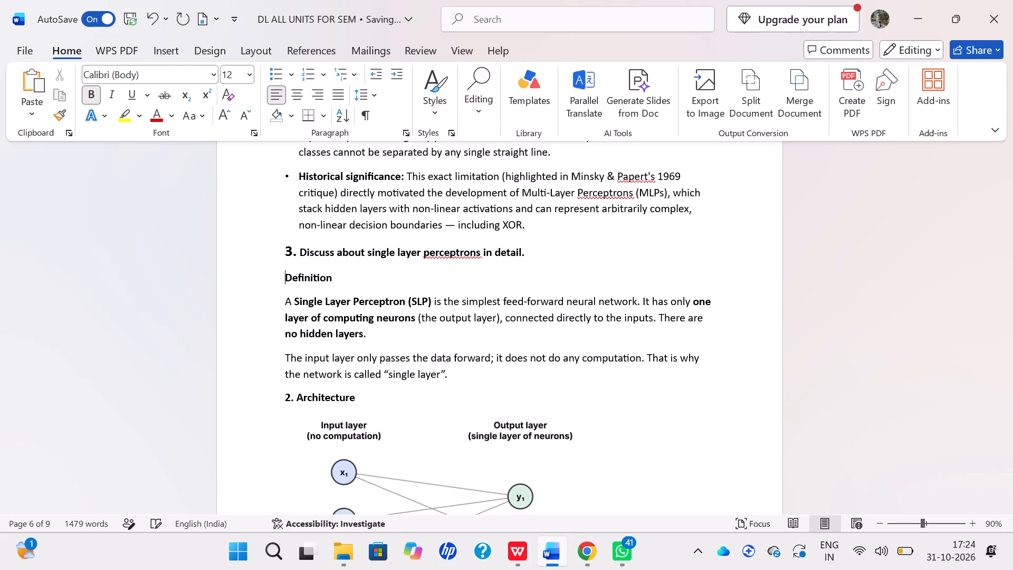
pyautogui.scroll(-1, 351, 341)
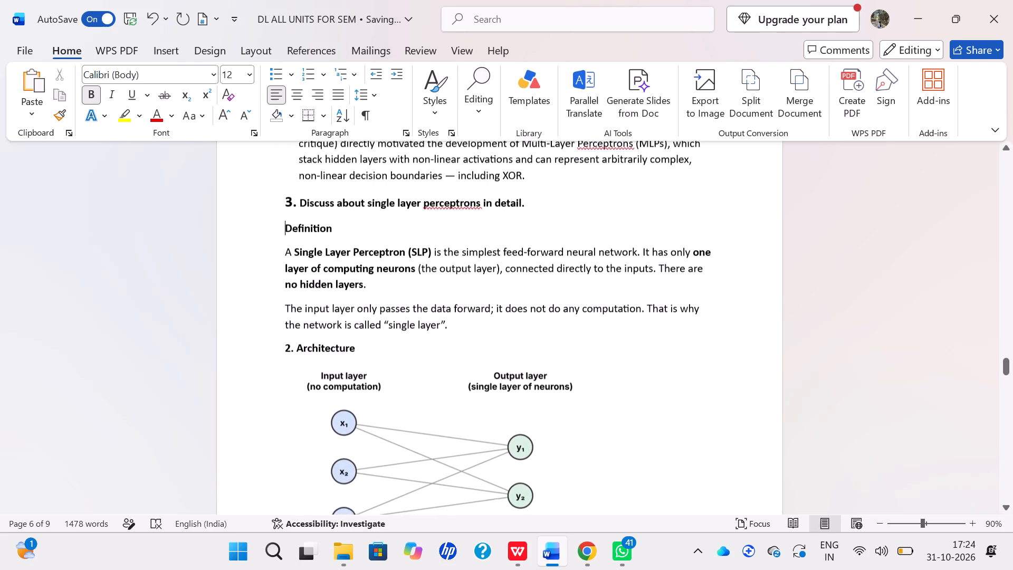
pyautogui.scroll(-2, 351, 341)
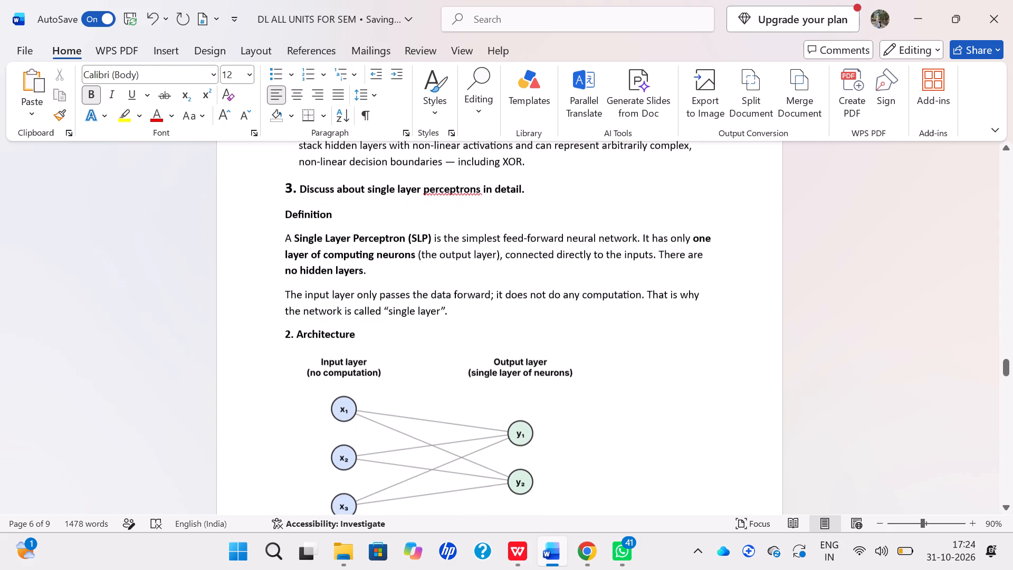
pyautogui.scroll(-1, 351, 341)
pyautogui.click(298, 332)
pyautogui.press('BackSpace')
pyautogui.press('BackSpace')
pyautogui.press('BackSpace')
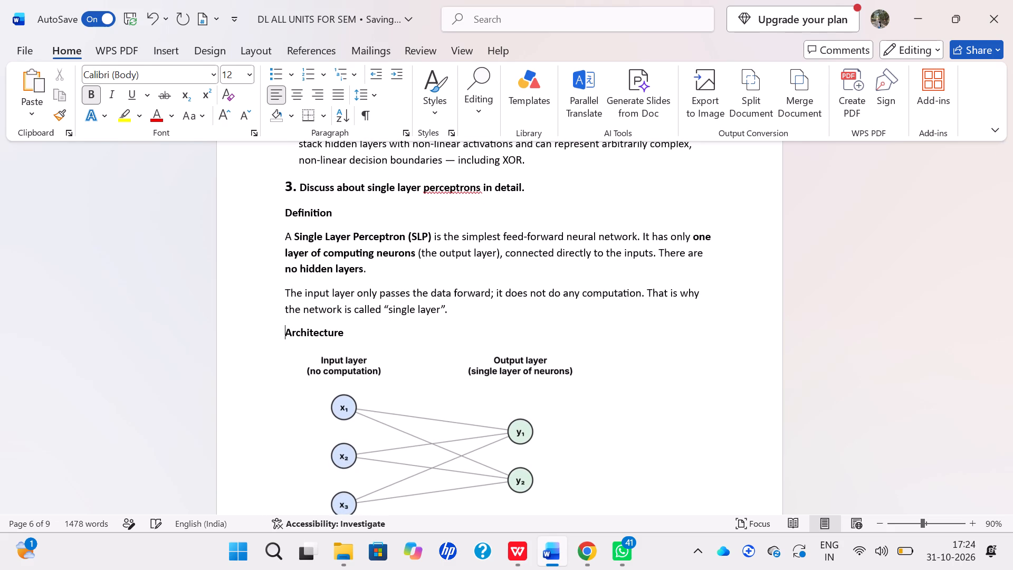
# Remove the number "3." from the Working of an SLP heading in the question 3 answer.
pyautogui.scroll(-4, 298, 332)
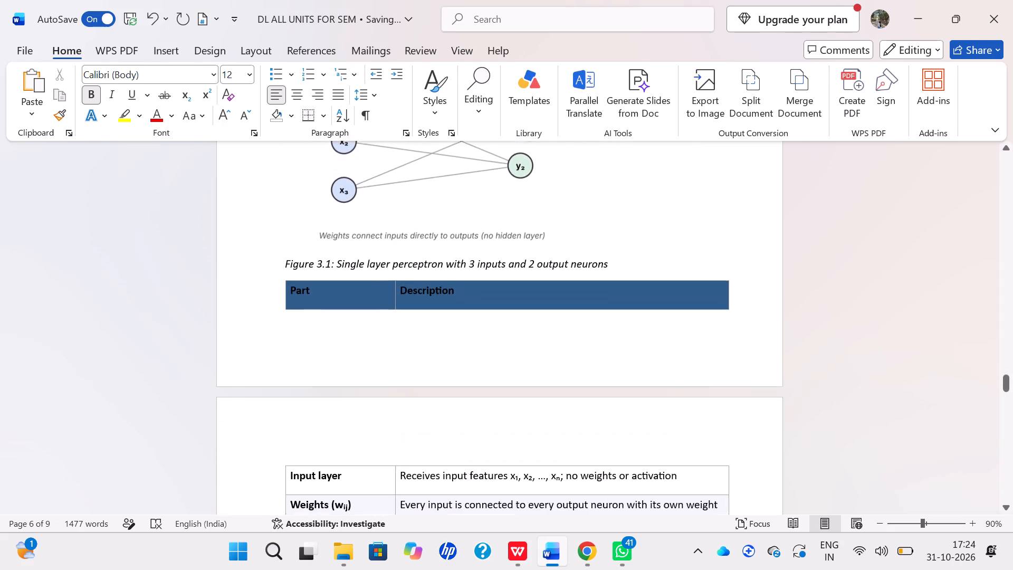
pyautogui.scroll(-2, 298, 332)
pyautogui.scroll(1, 329, 252)
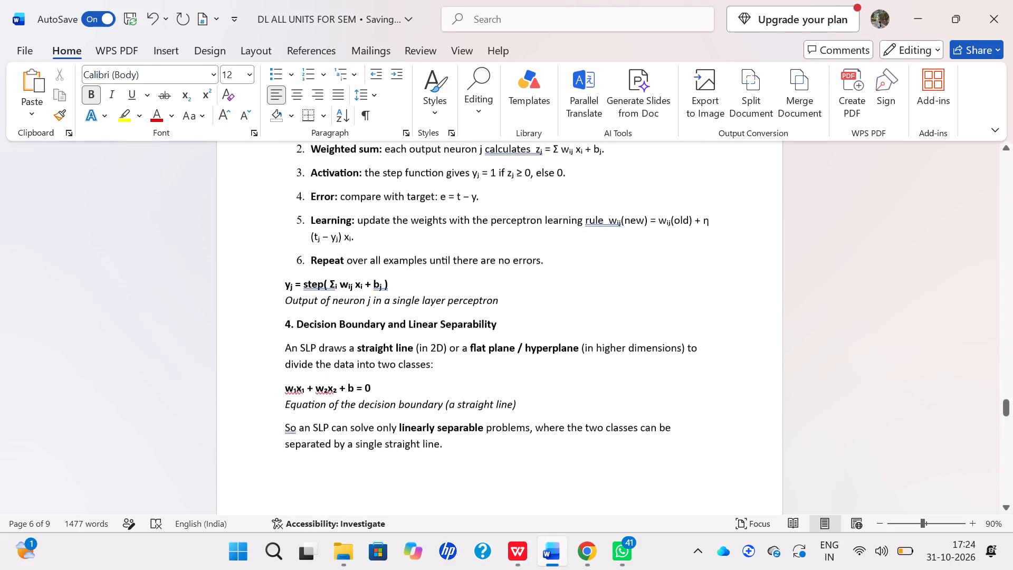
pyautogui.scroll(2, 329, 252)
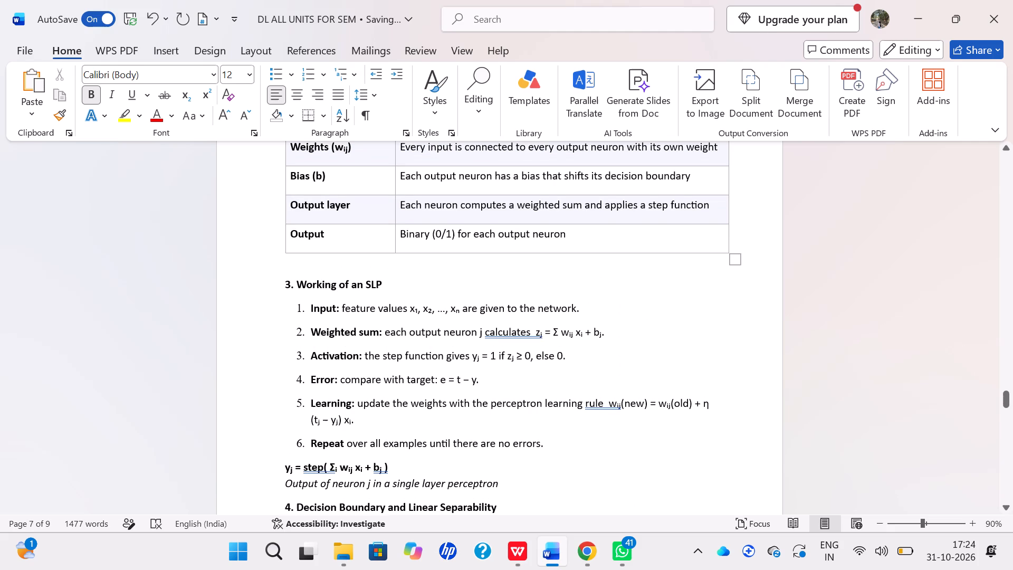
pyautogui.click(297, 284)
pyautogui.press('BackSpace')
pyautogui.press('BackSpace')
pyautogui.press('BackSpace')
pyautogui.scroll(-1, 297, 284)
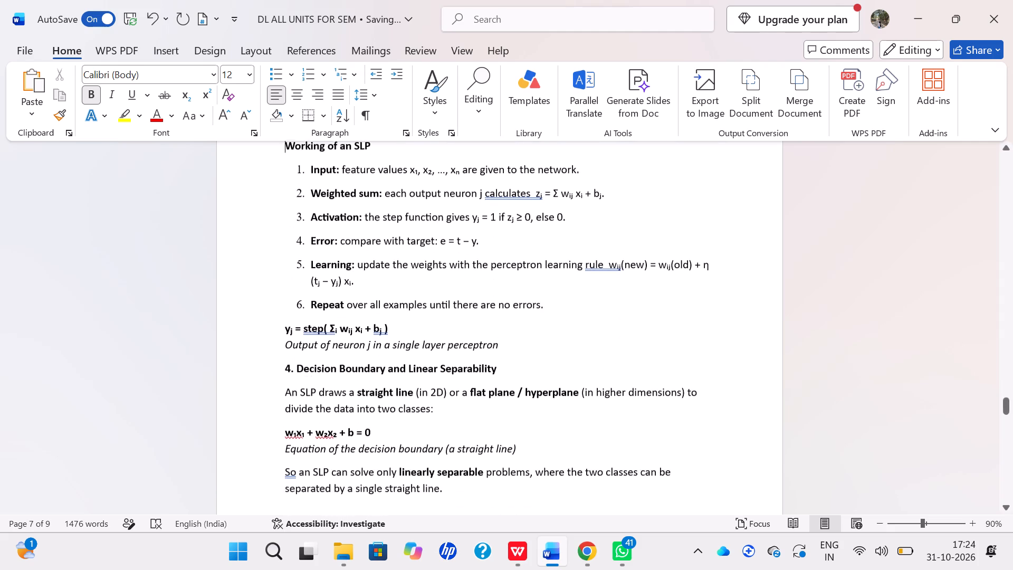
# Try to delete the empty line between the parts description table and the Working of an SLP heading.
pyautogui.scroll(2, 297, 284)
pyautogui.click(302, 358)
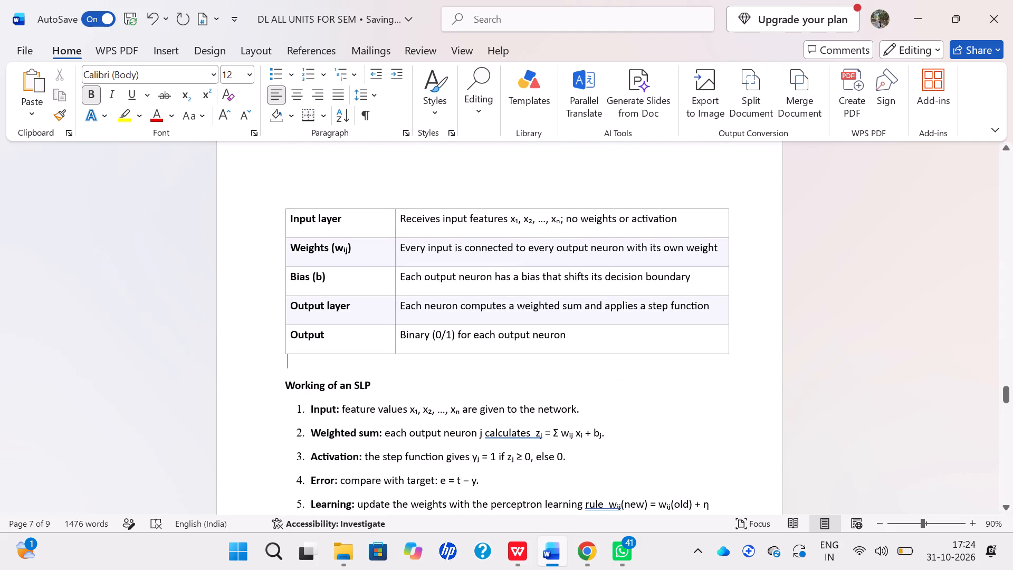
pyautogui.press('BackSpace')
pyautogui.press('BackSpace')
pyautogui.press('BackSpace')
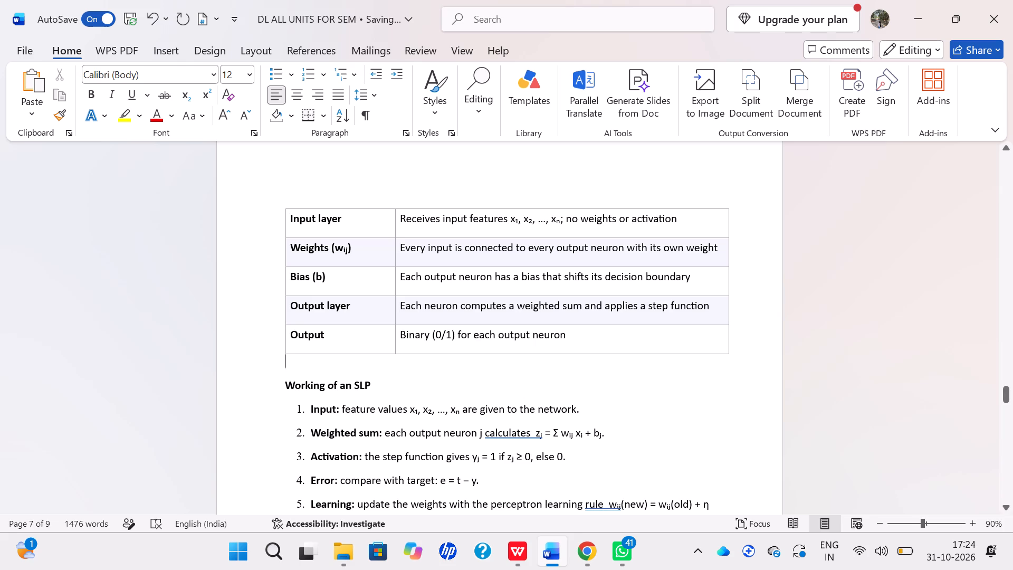
# Remove the number "4." and the leftover leading space from the Decision Boundary and Linear Separability heading.
pyautogui.keyDown('ctrl'); pyautogui.scroll(1, 303, 450); pyautogui.keyUp('ctrl')
pyautogui.scroll(-2, 303, 450)
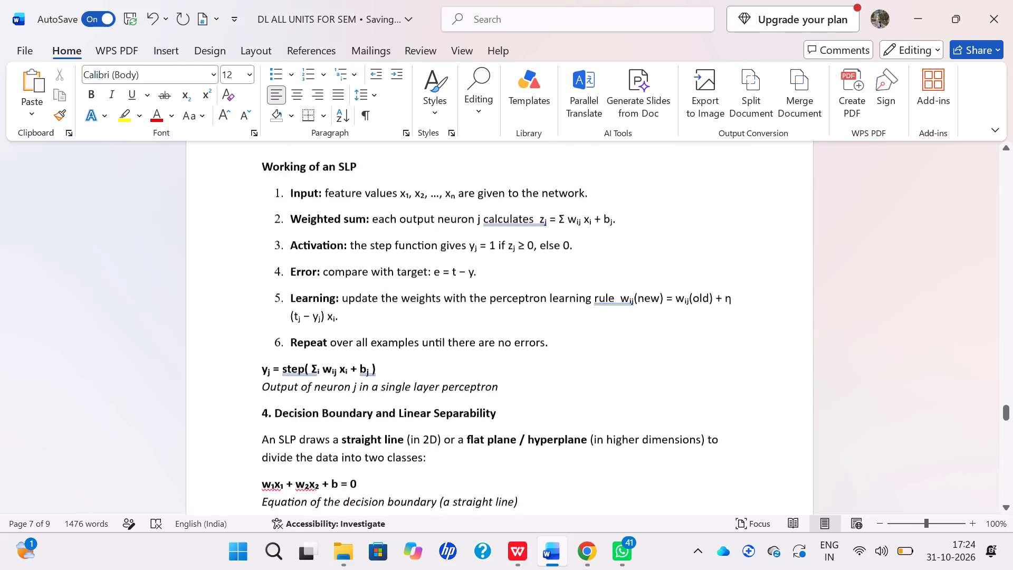
pyautogui.scroll(-1, 303, 450)
pyautogui.scroll(2, 303, 450)
pyautogui.keyDown('ctrl'); pyautogui.scroll(-1, 303, 450); pyautogui.keyUp('ctrl')
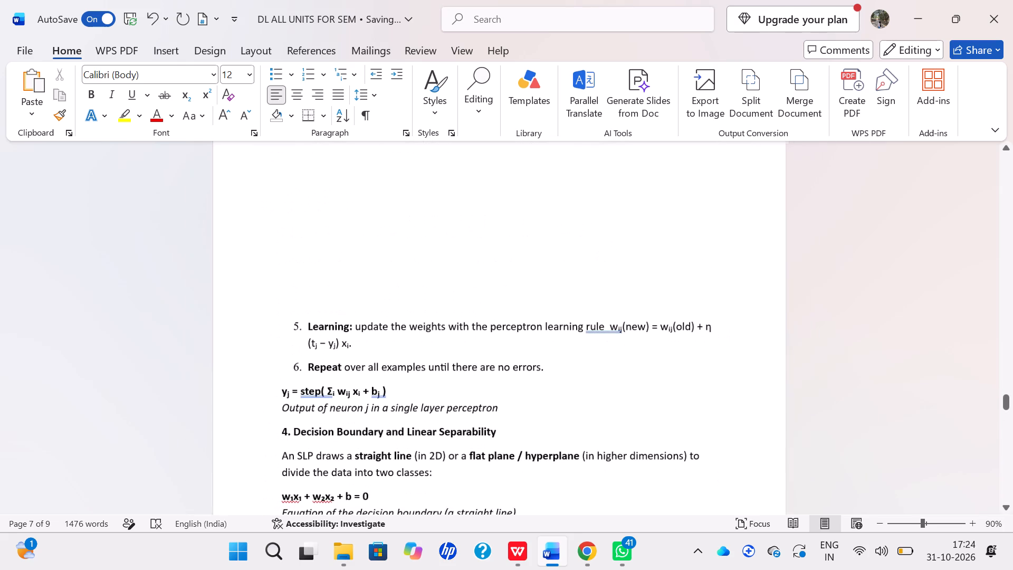
pyautogui.scroll(-3, 303, 450)
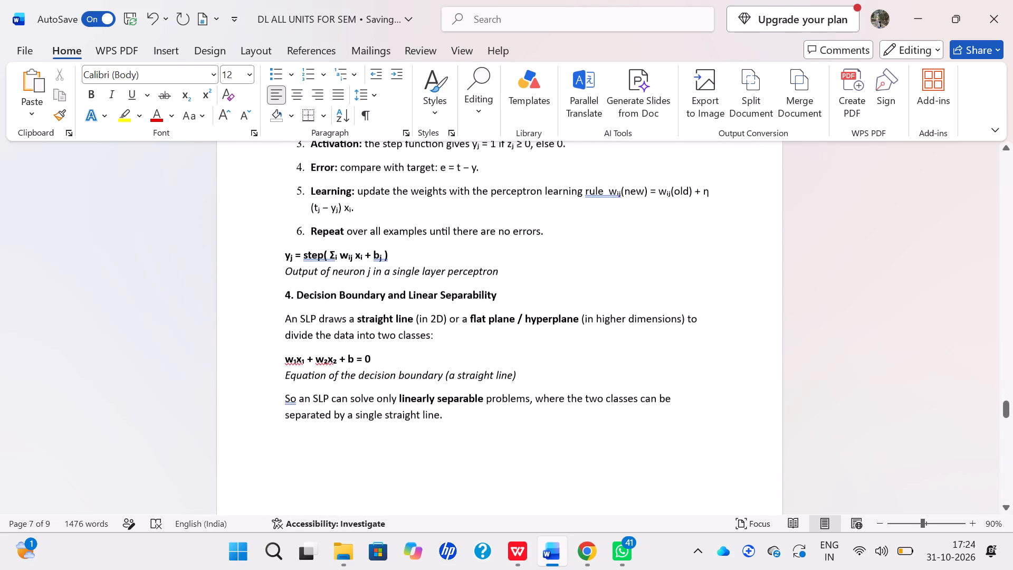
pyautogui.scroll(-1, 303, 450)
pyautogui.click(295, 257)
pyautogui.press('BackSpace')
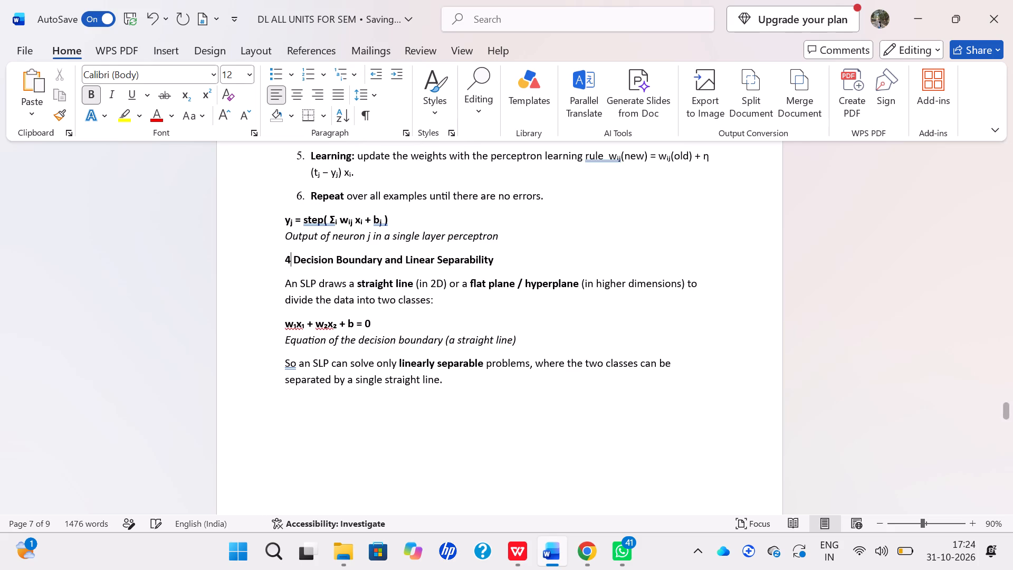
pyautogui.press('BackSpace')
pyautogui.scroll(-2, 295, 257)
pyautogui.press('Right')
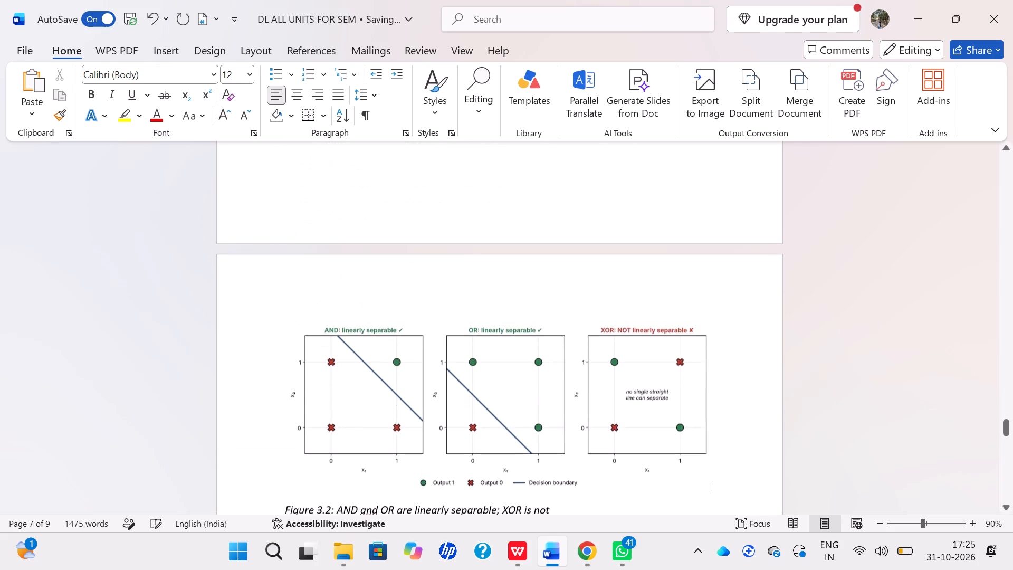
pyautogui.scroll(4, 295, 257)
pyautogui.scroll(-1, 272, 302)
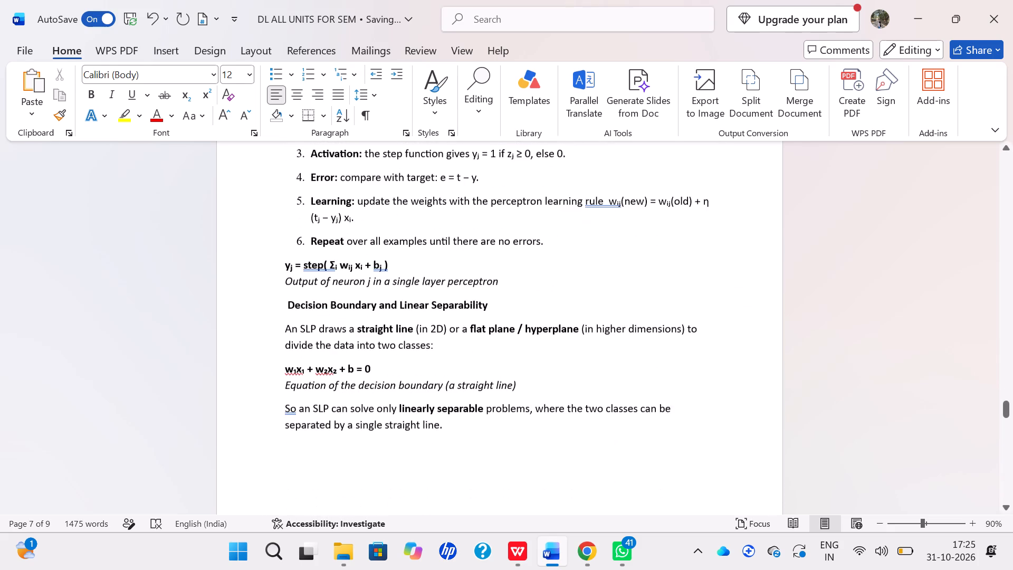
pyautogui.click(289, 296)
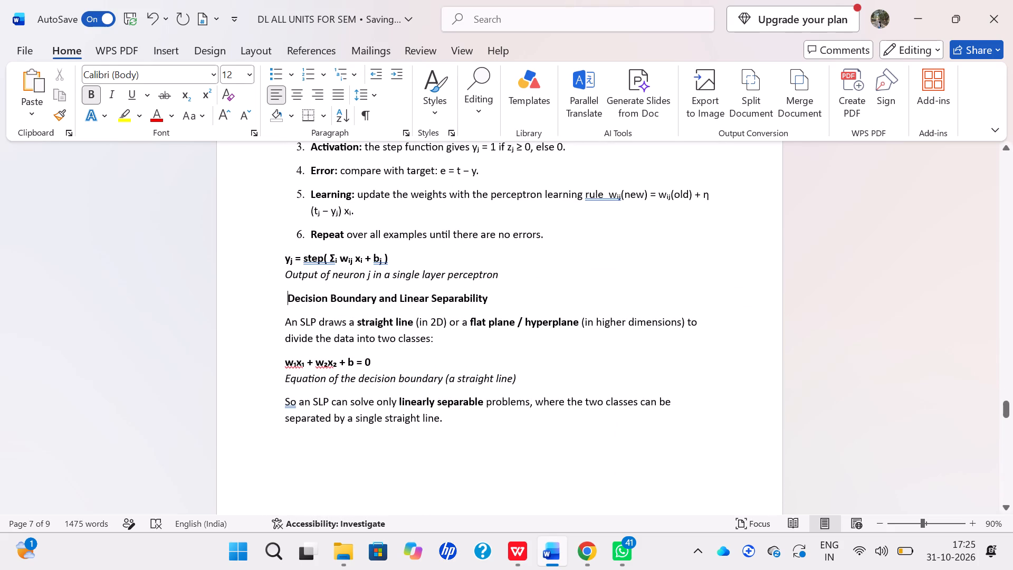
pyautogui.press('BackSpace')
# Reduce the height of the AND/OR/XOR separability figure so it fits on the page with the linear separability text.
pyautogui.scroll(-5, 289, 296)
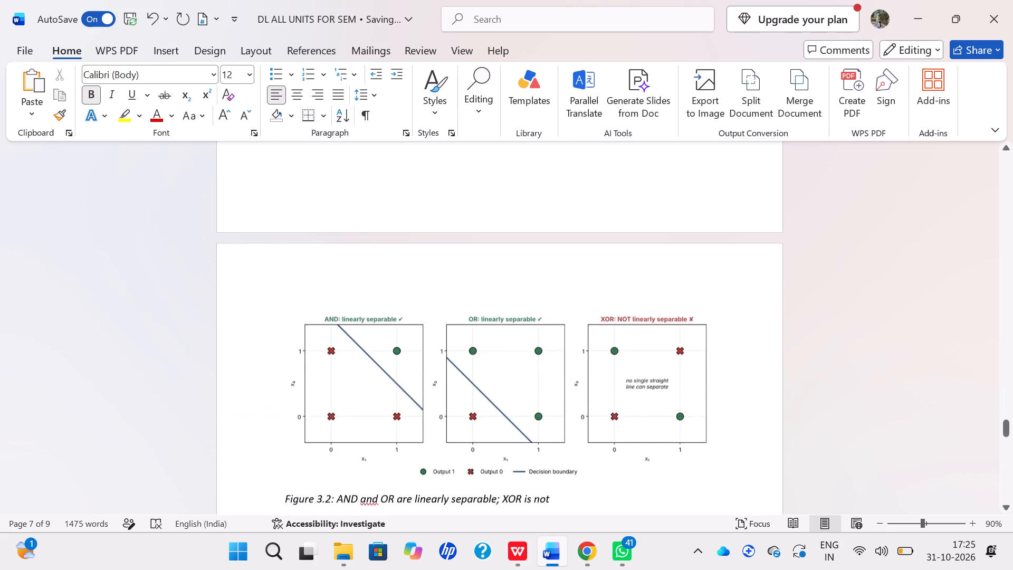
pyautogui.scroll(1, 289, 296)
pyautogui.scroll(-1, 289, 296)
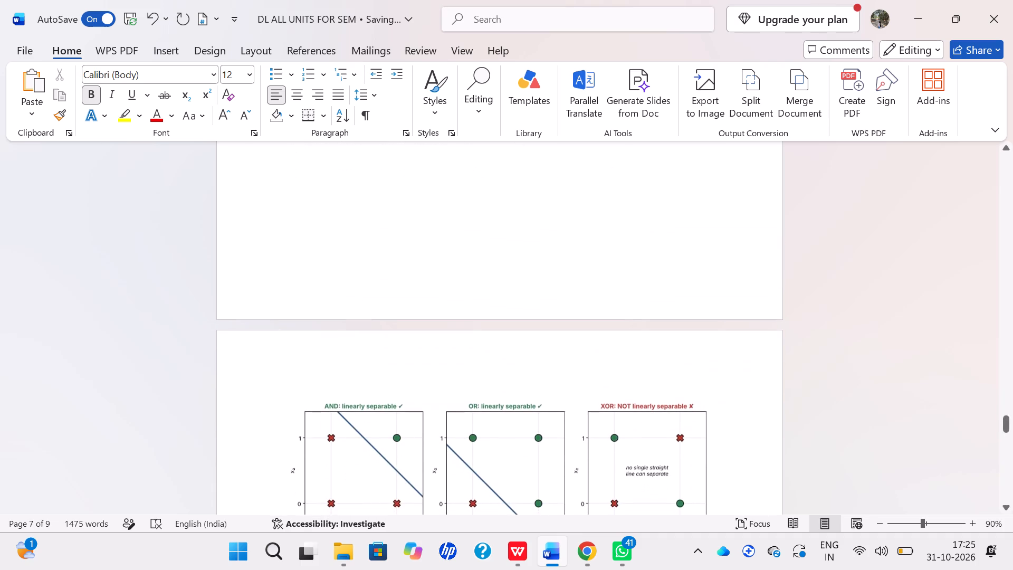
pyautogui.click(558, 407)
pyautogui.scroll(-1, 558, 407)
pyautogui.moveTo(501, 421); pyautogui.dragTo(499, 401)
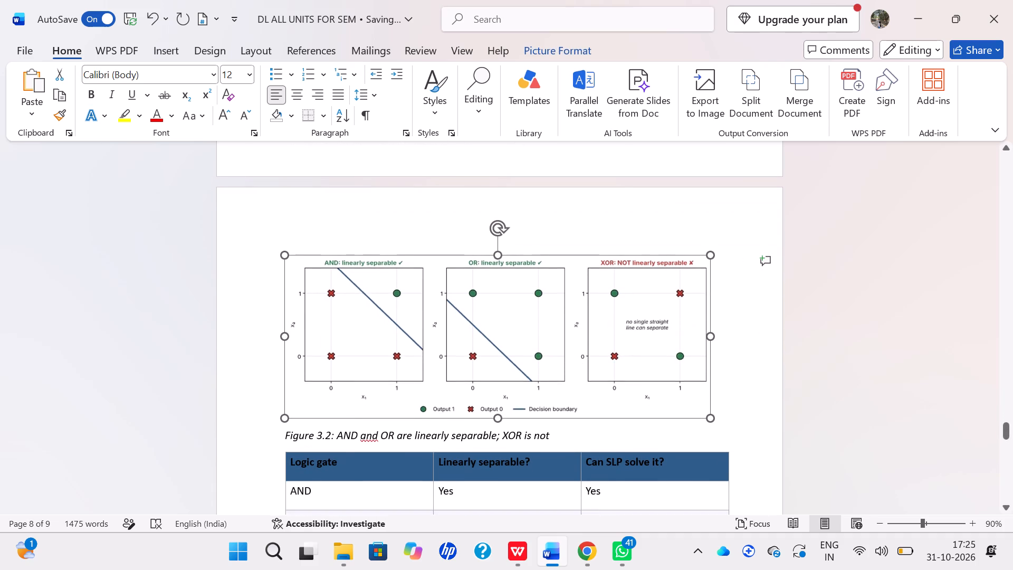
pyautogui.moveTo(499, 401); pyautogui.dragTo(500, 372)
# Check the question 3 pages and make the AND/OR/XOR separability figure slightly taller again.
pyautogui.scroll(1, 475, 324)
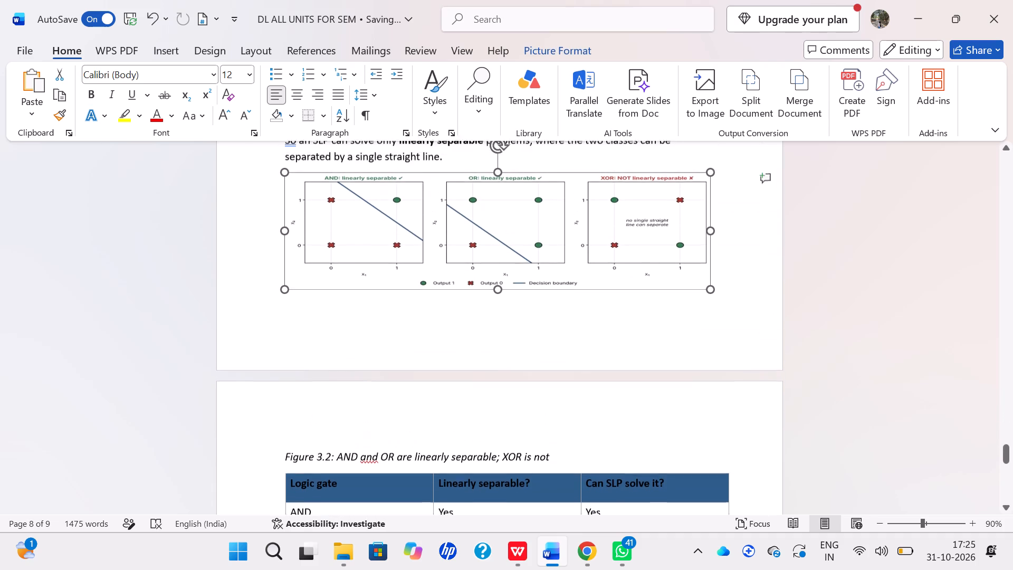
pyautogui.scroll(5, 475, 324)
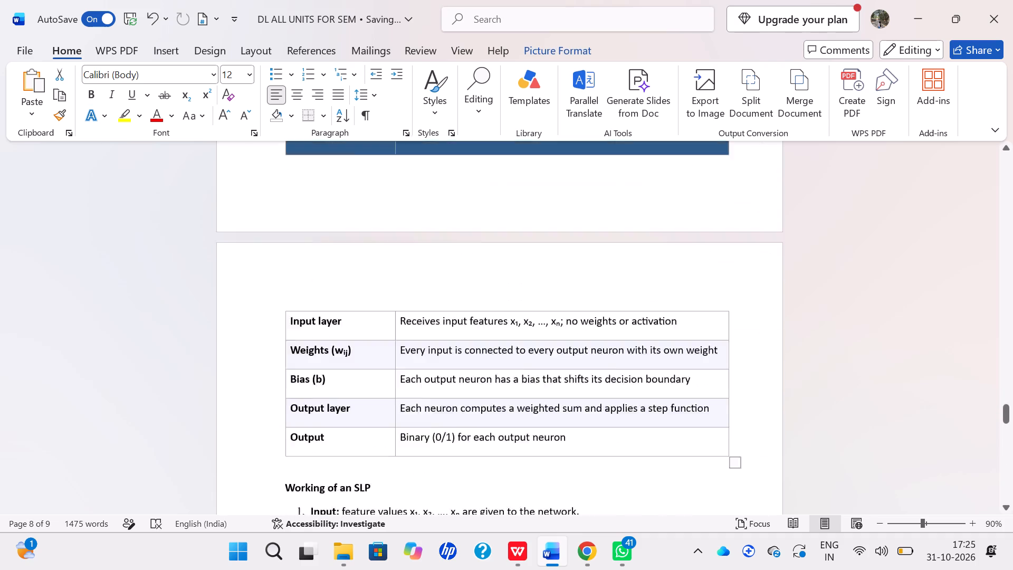
pyautogui.scroll(3, 475, 324)
pyautogui.scroll(-2, 475, 324)
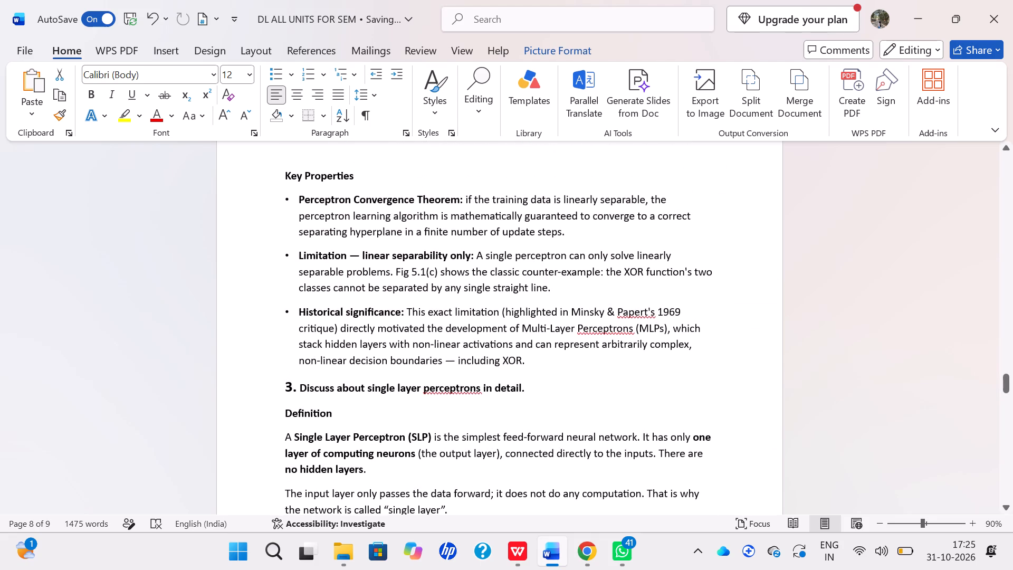
pyautogui.scroll(-2, 475, 324)
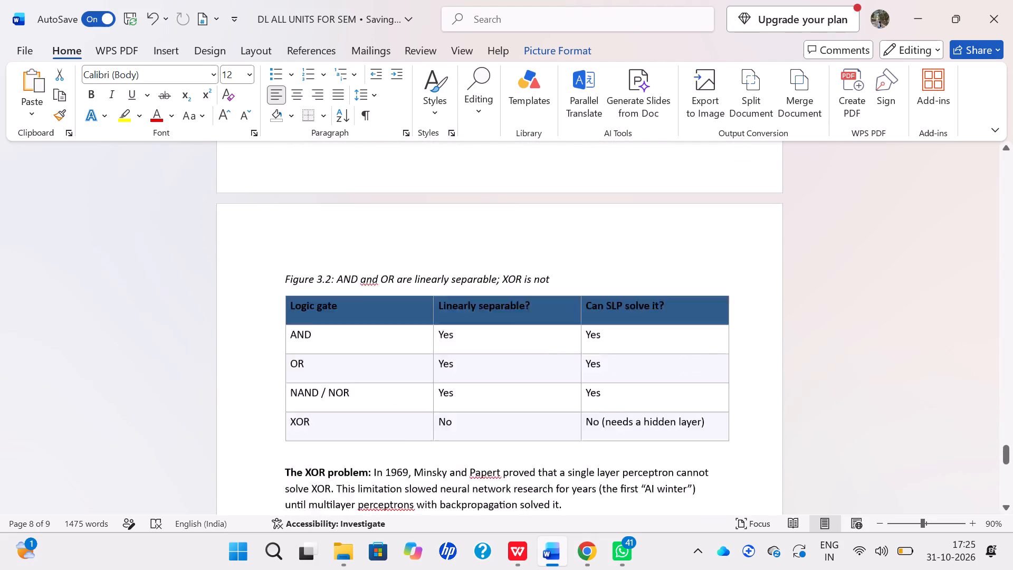
pyautogui.scroll(-1, 475, 324)
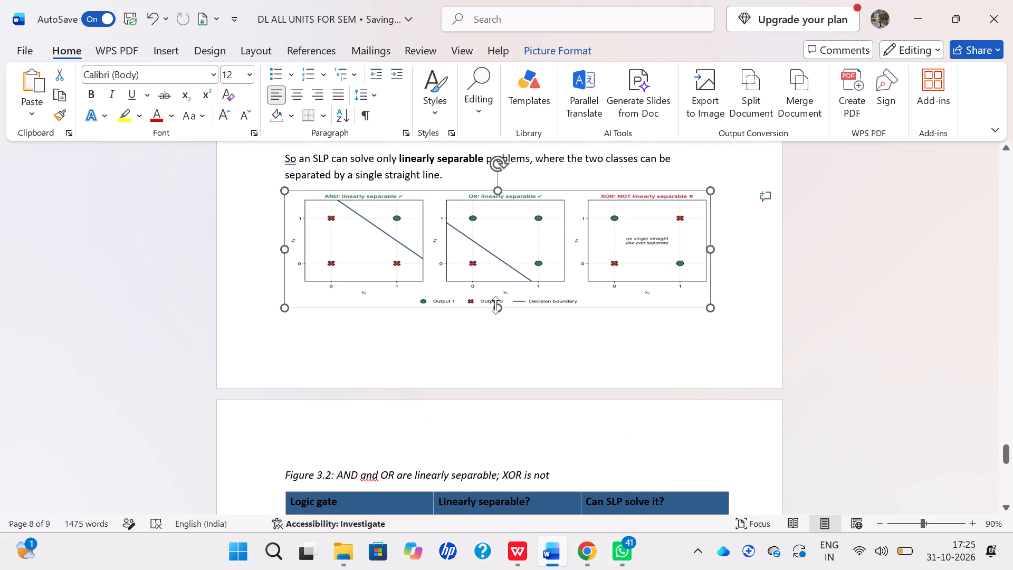
pyautogui.moveTo(496, 308); pyautogui.dragTo(495, 335)
# Remove the number "5." from the Advantages heading in the question 3 answer.
pyautogui.scroll(-1, 483, 384)
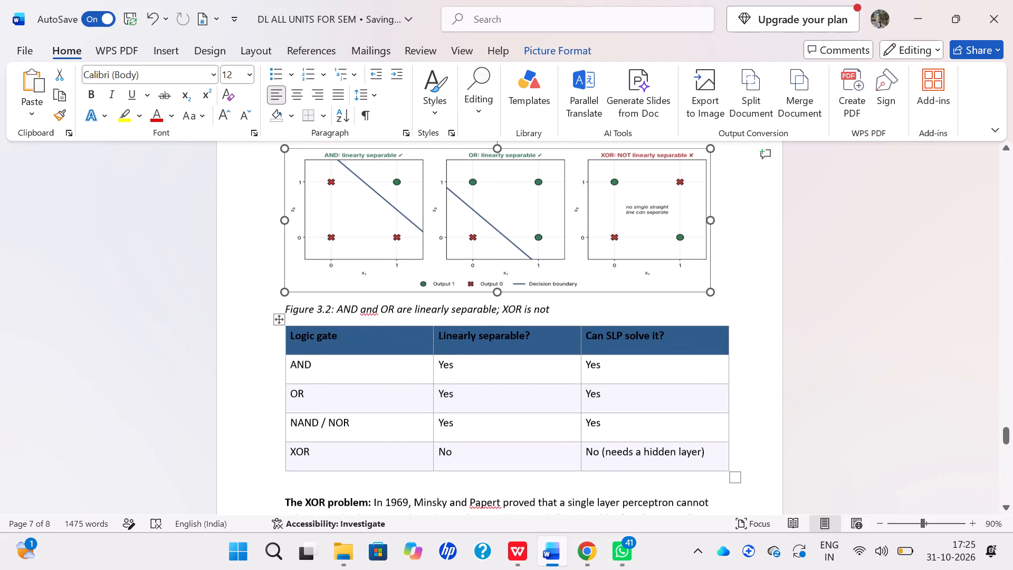
pyautogui.scroll(-3, 483, 384)
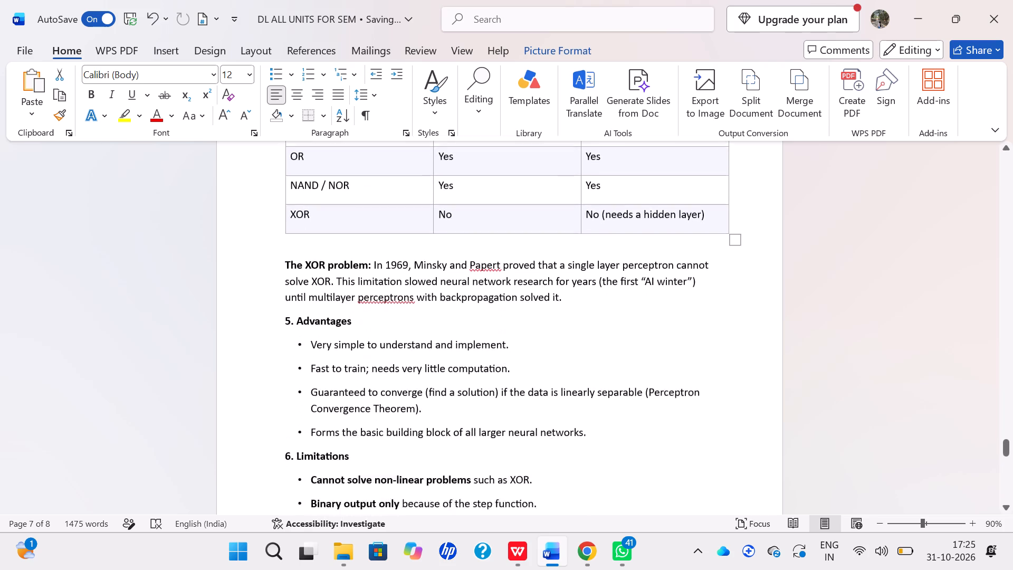
pyautogui.scroll(-1, 483, 384)
pyautogui.scroll(1, 483, 384)
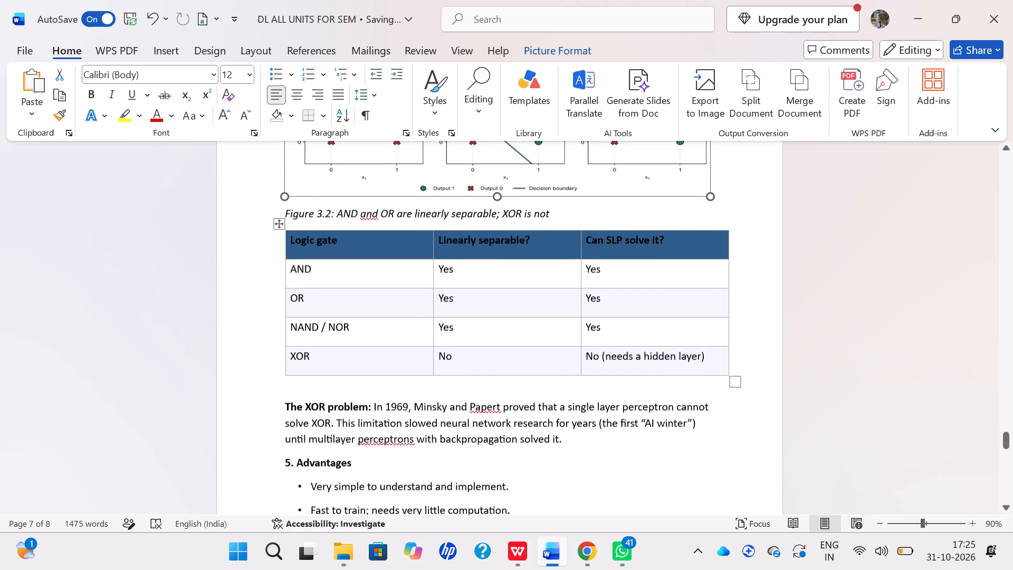
pyautogui.click(299, 461)
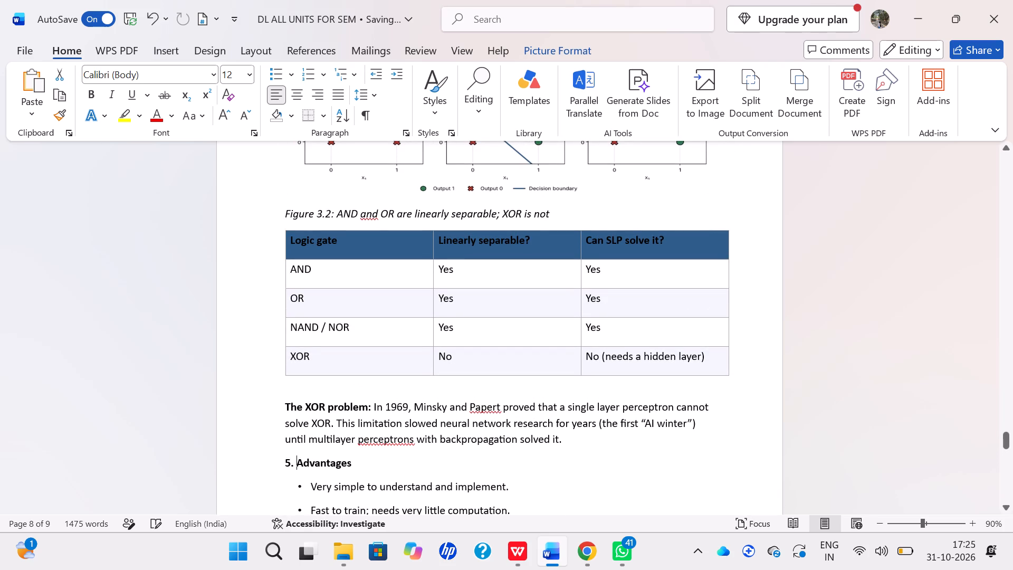
pyautogui.press('BackSpace')
pyautogui.press('BackSpace')
pyautogui.press('BackSpace')
# Remove the numbers "6." and "7." from the Limitations and Applications headings in the question 3 answer.
pyautogui.scroll(-1, 299, 461)
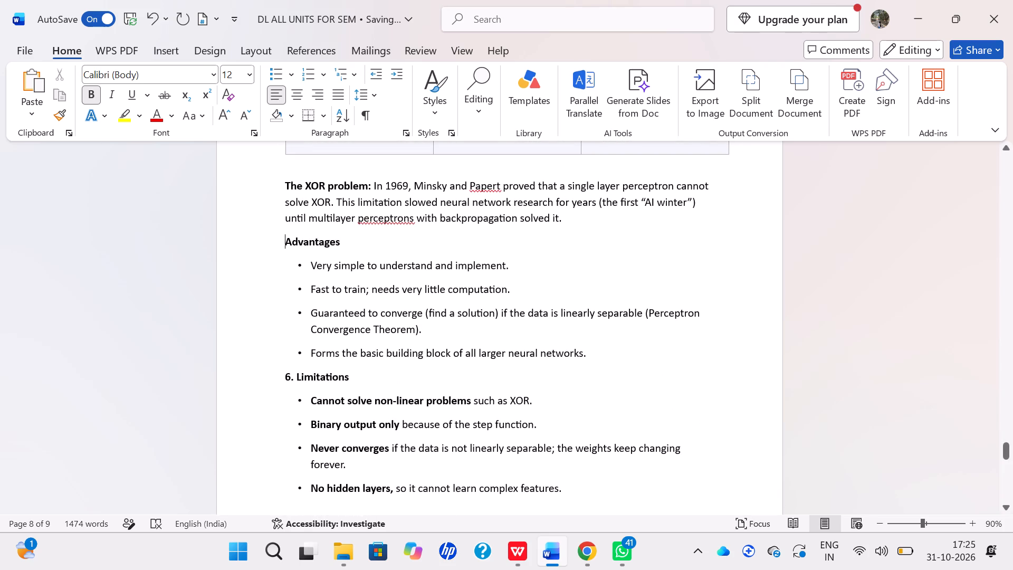
pyautogui.click(297, 377)
pyautogui.press('BackSpace')
pyautogui.press('BackSpace')
pyautogui.press('BackSpace')
pyautogui.scroll(-2, 297, 377)
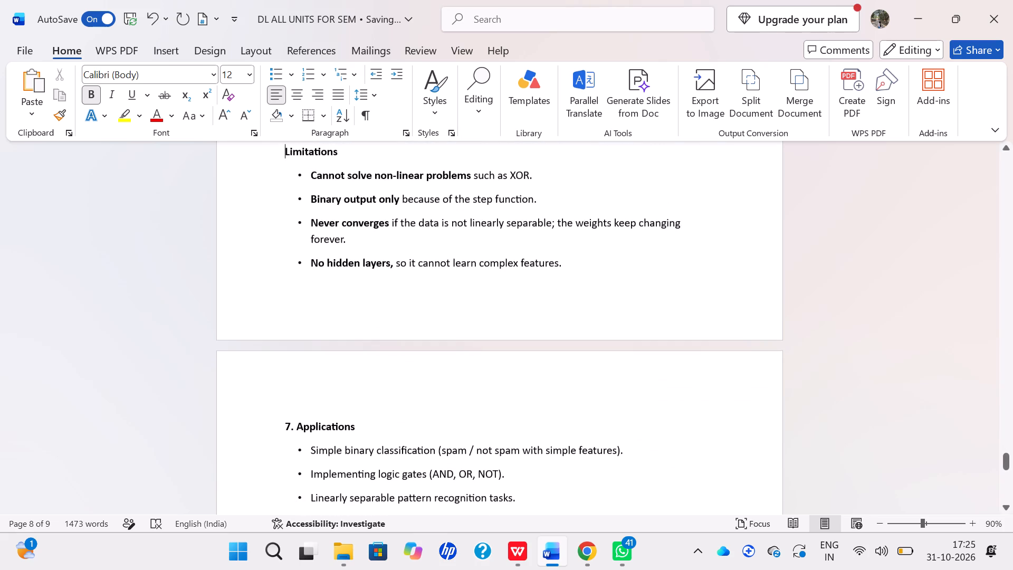
pyautogui.click(298, 427)
pyautogui.press('BackSpace')
pyautogui.press('BackSpace')
pyautogui.press('BackSpace')
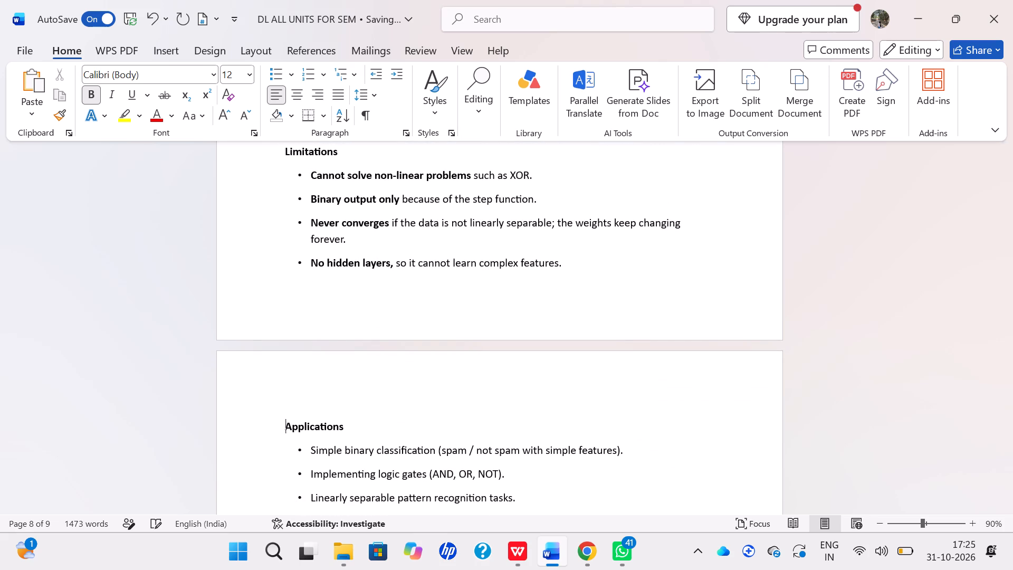
# Start question 4 with the number "4." on a new unbulleted line after the Applications list.
pyautogui.scroll(-3, 298, 427)
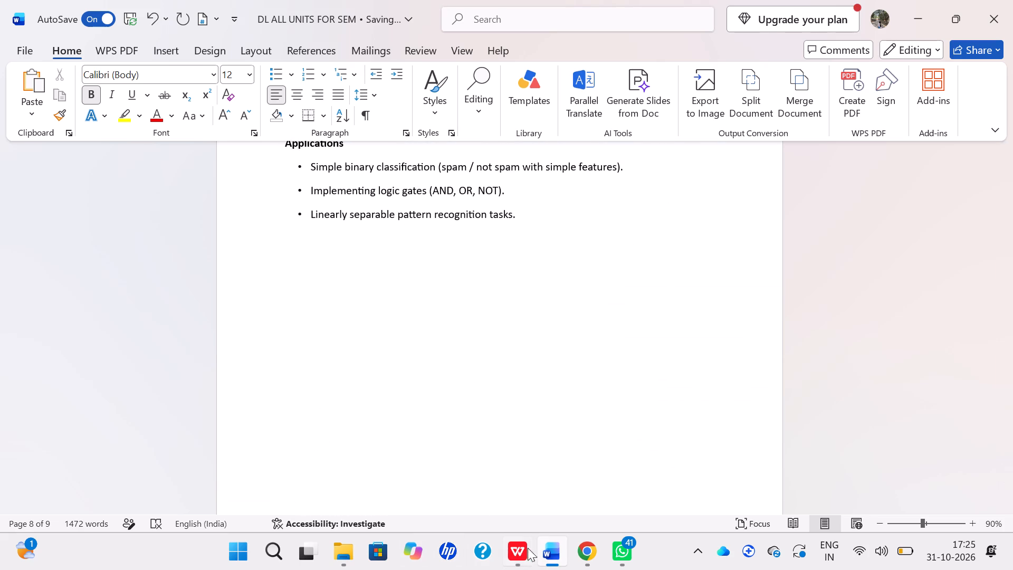
pyautogui.click(530, 217)
pyautogui.press('Return')
pyautogui.press('Return')
pyautogui.write('4.')
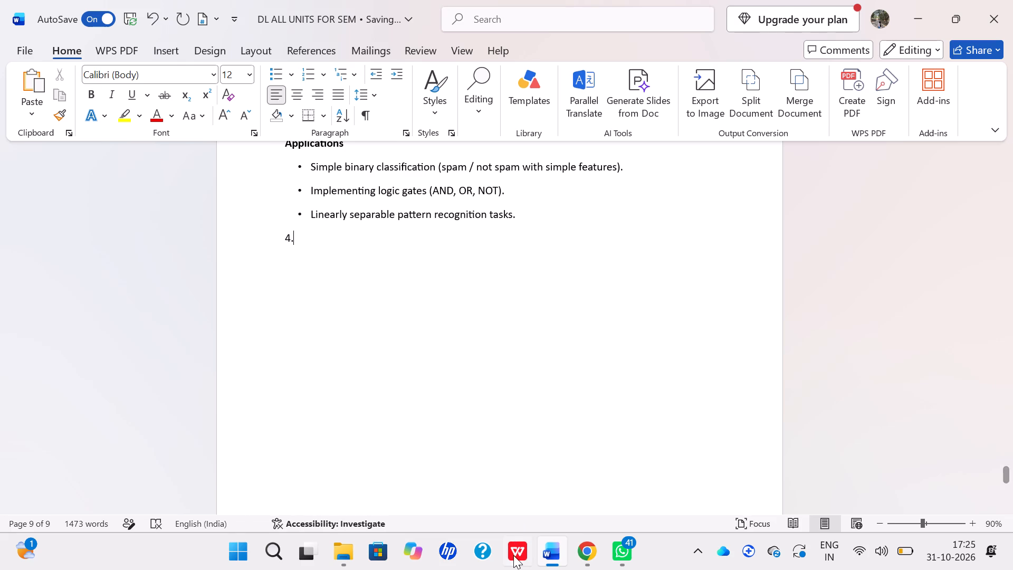
# Copy the question 4 text on multilayer perceptrons from the question bank in WPS Office and paste it after "4." in the Word document.
pyautogui.click(513, 555)
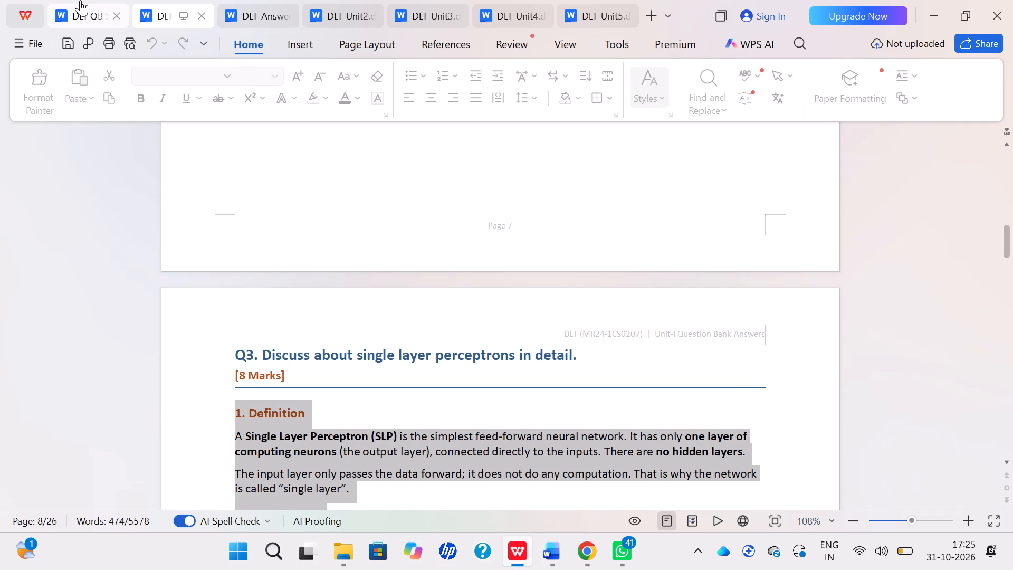
pyautogui.click(80, 0)
pyautogui.scroll(-1, 268, 259)
pyautogui.click(342, 280)
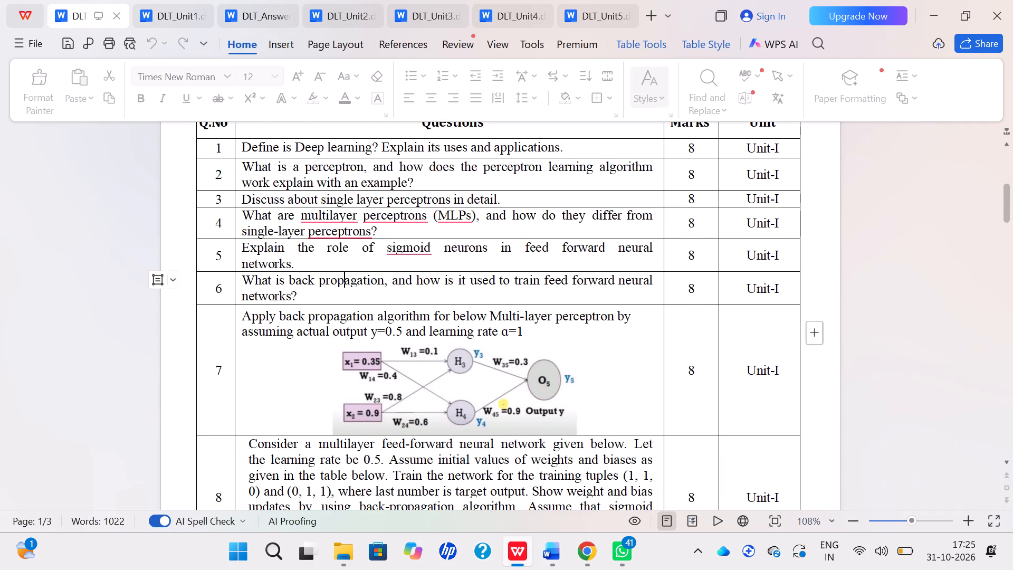
pyautogui.scroll(-3, 342, 280)
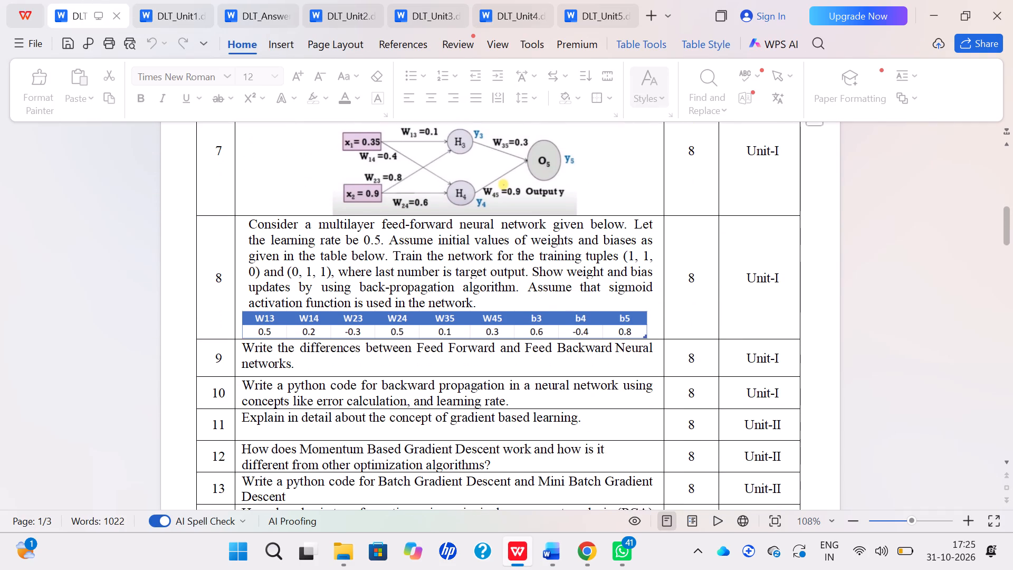
pyautogui.scroll(-3, 342, 280)
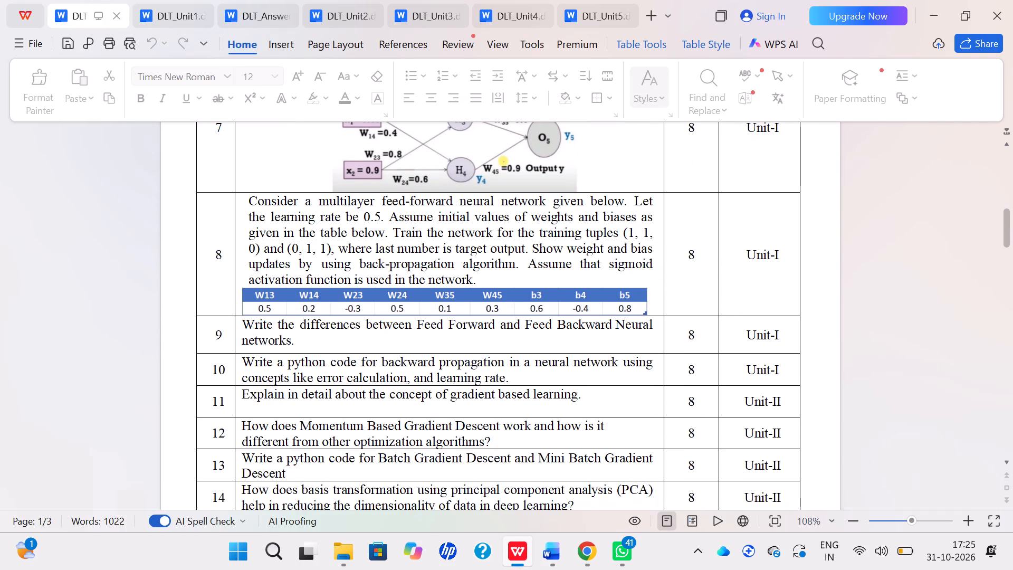
pyautogui.scroll(3, 395, 377)
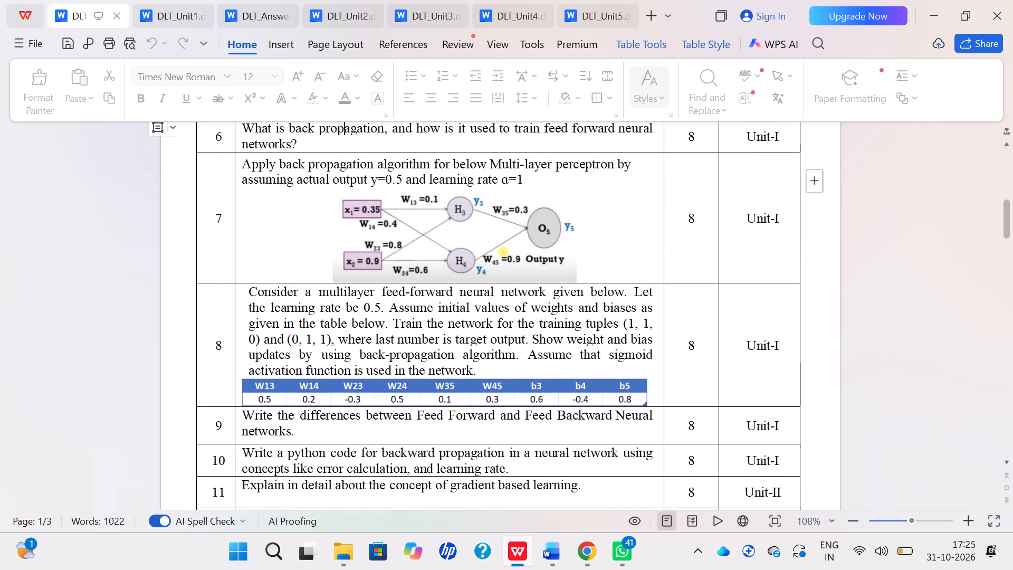
pyautogui.scroll(2, 395, 377)
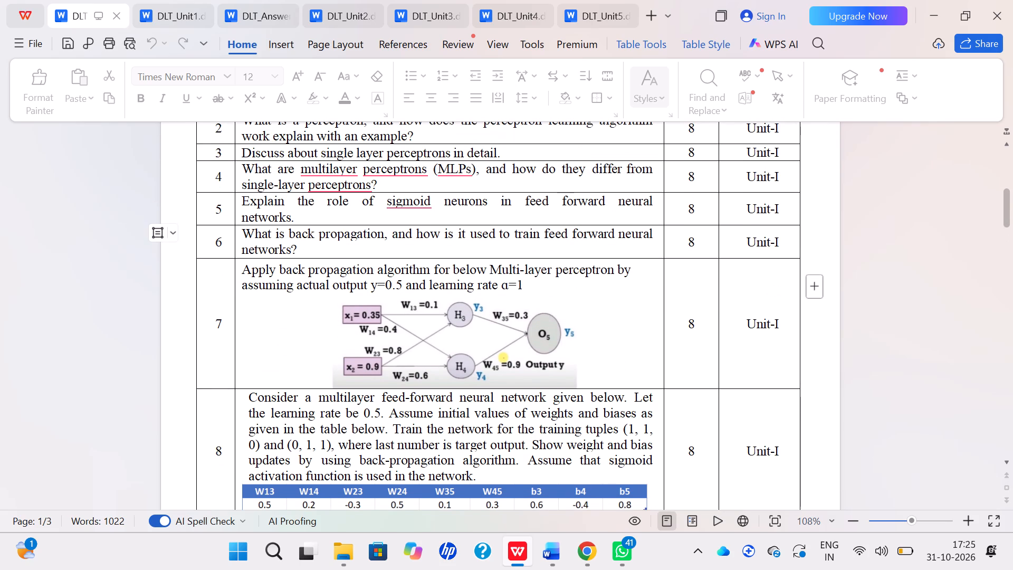
pyautogui.moveTo(380, 189); pyautogui.dragTo(236, 169)
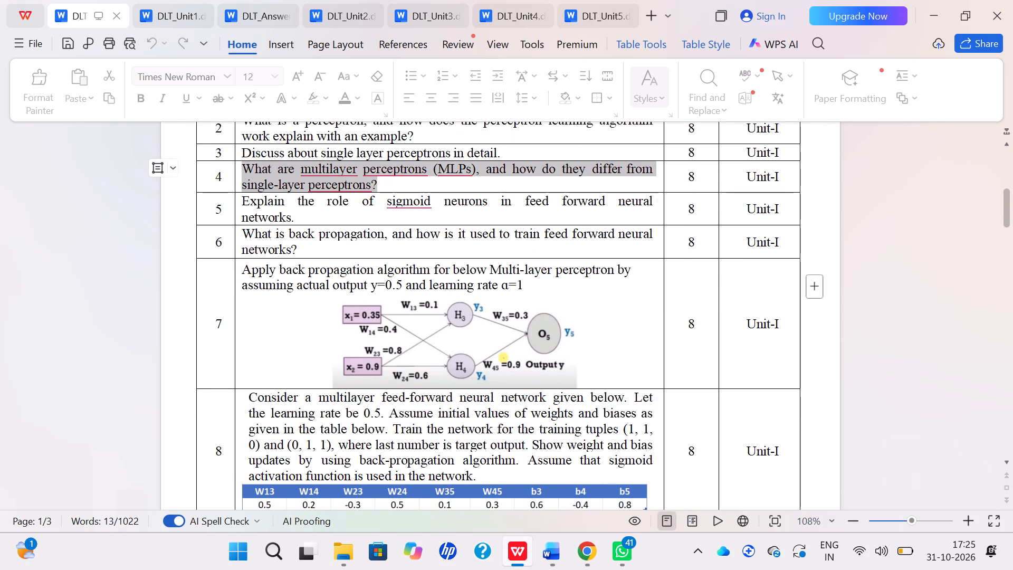
pyautogui.moveTo(236, 169); pyautogui.dragTo(242, 170)
pyautogui.hotkey('ctrl', 'c')
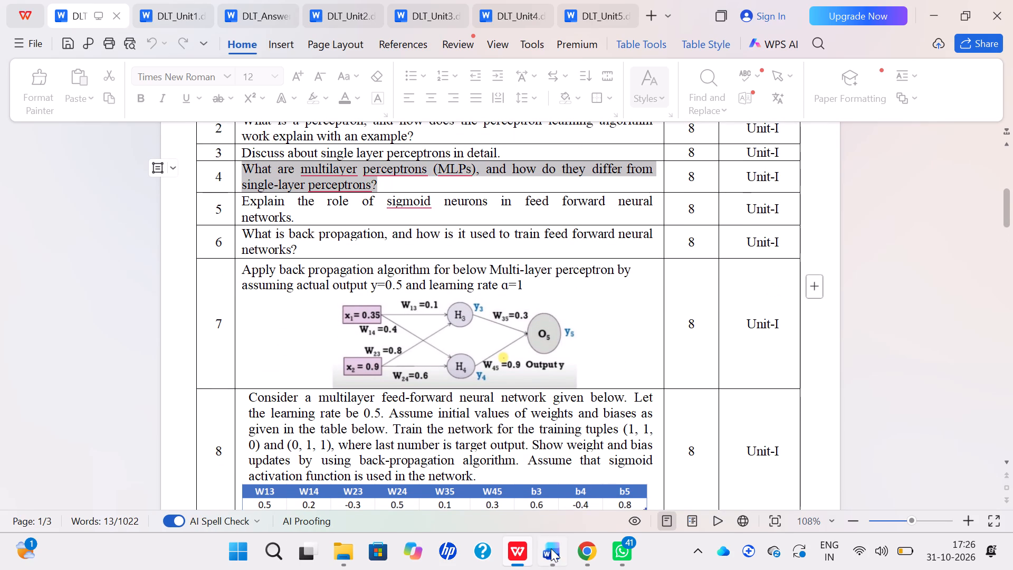
pyautogui.click(551, 548)
pyautogui.hotkey('ctrl', 'v')
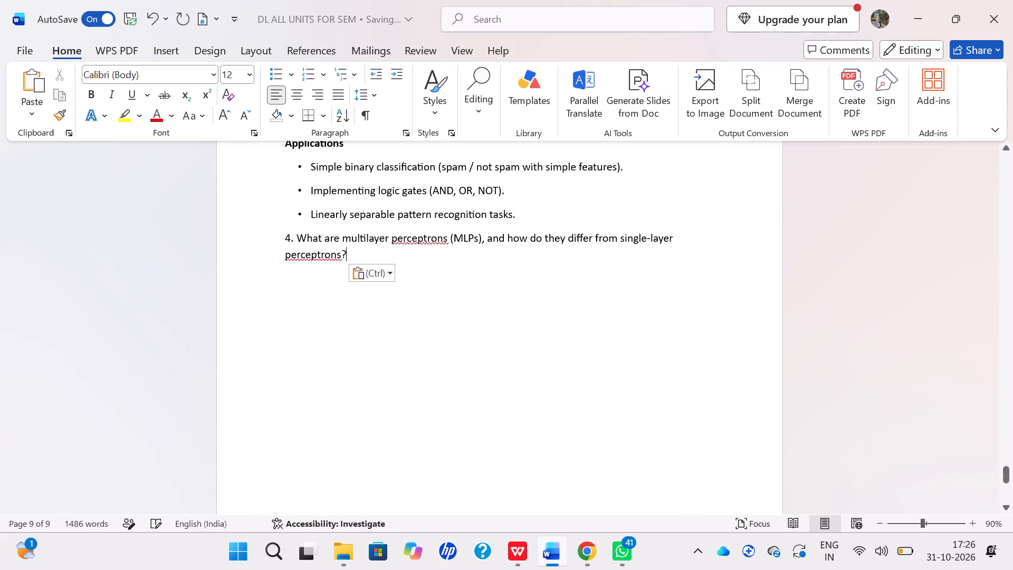
# Make the number "4." before the multilayer perceptrons question bold.
pyautogui.moveTo(298, 234); pyautogui.dragTo(280, 237)
pyautogui.click(293, 212)
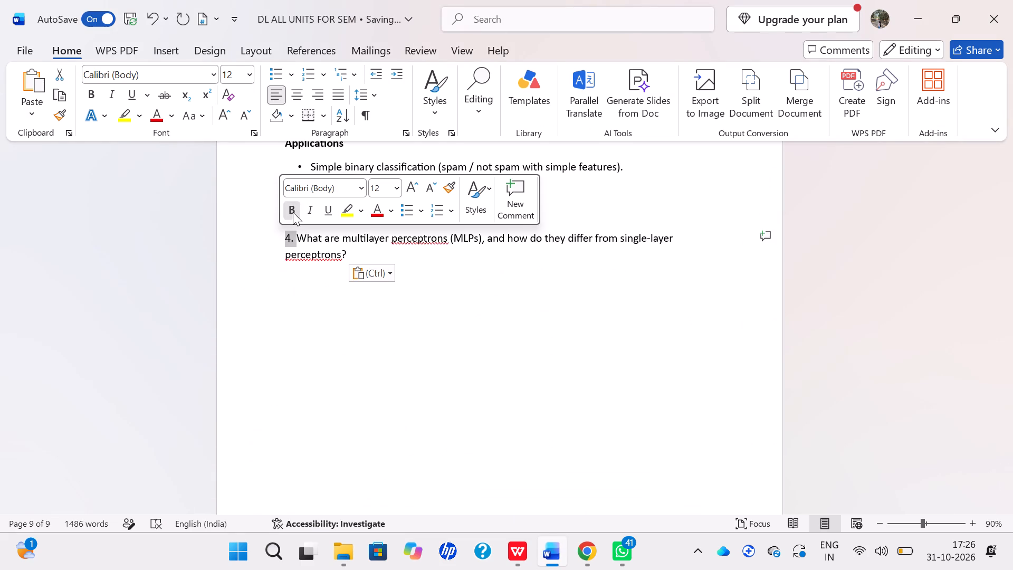
# Set the font size of the number "4." before the multilayer perceptrons question to 16.
pyautogui.click(398, 192)
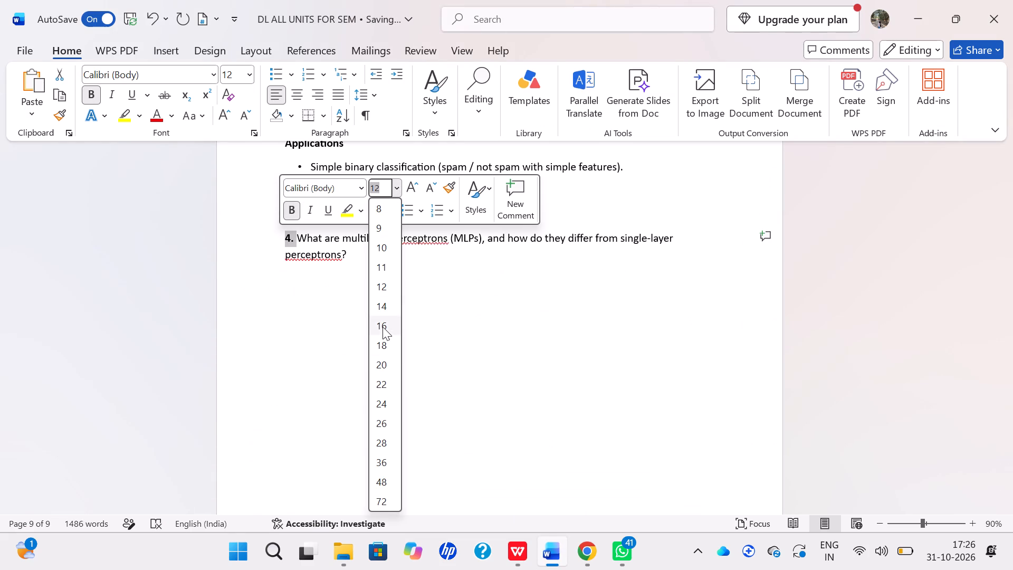
pyautogui.click(383, 327)
pyautogui.click(375, 366)
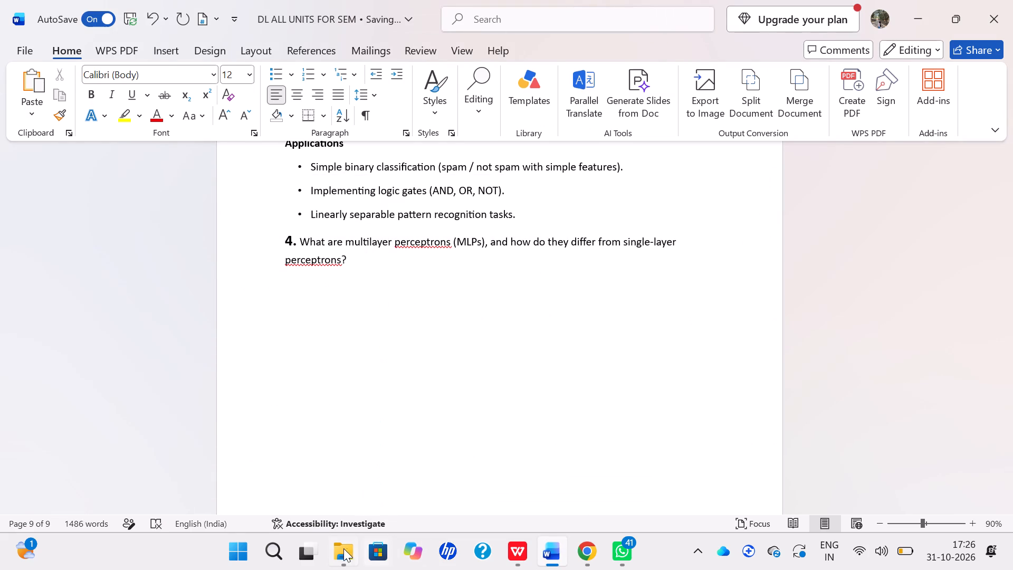
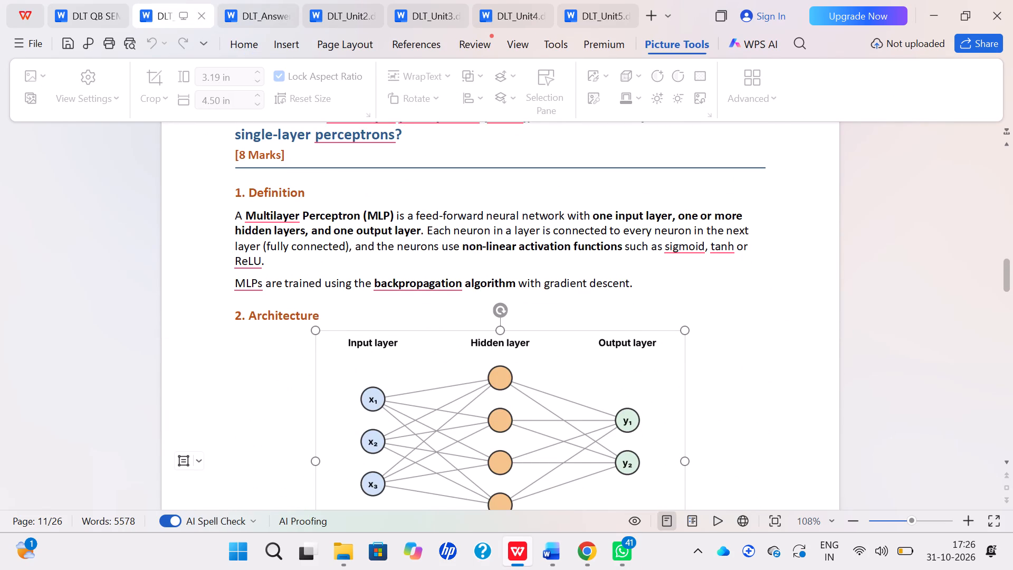
pyautogui.scroll(-7, 265, 275)
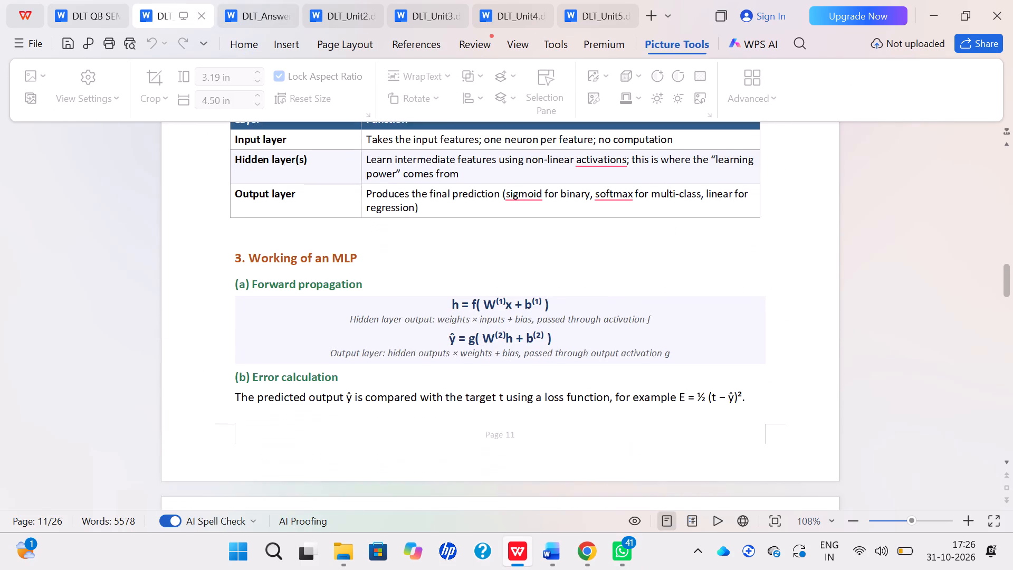
pyautogui.scroll(-7, 265, 275)
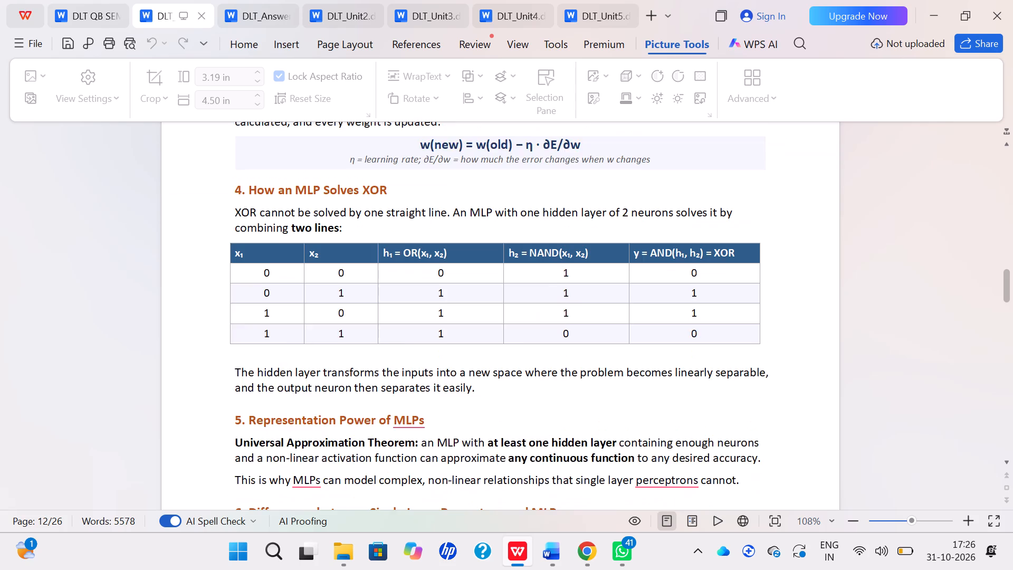
pyautogui.scroll(-4, 265, 275)
pyautogui.scroll(1, 265, 275)
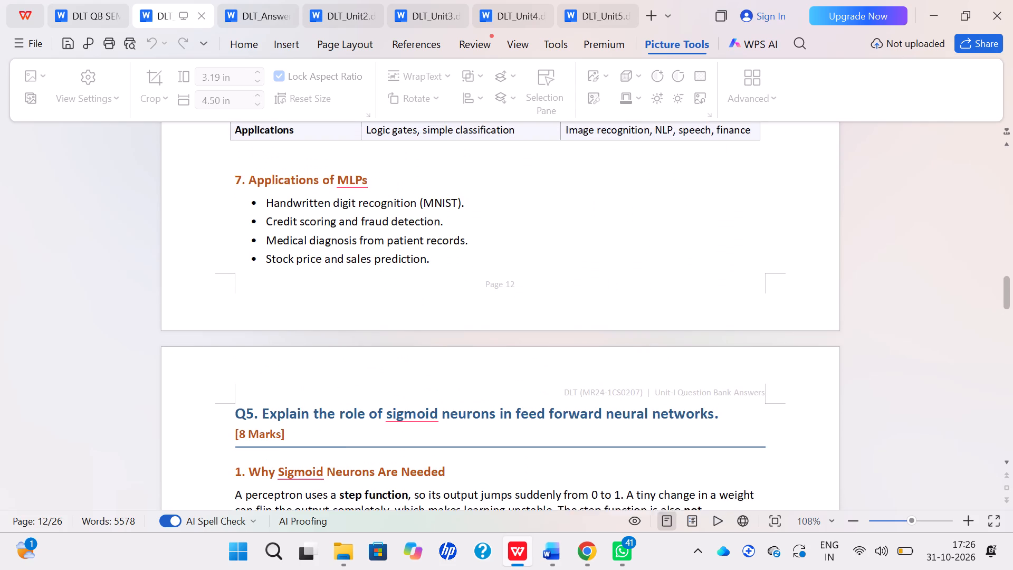
pyautogui.click(90, 0)
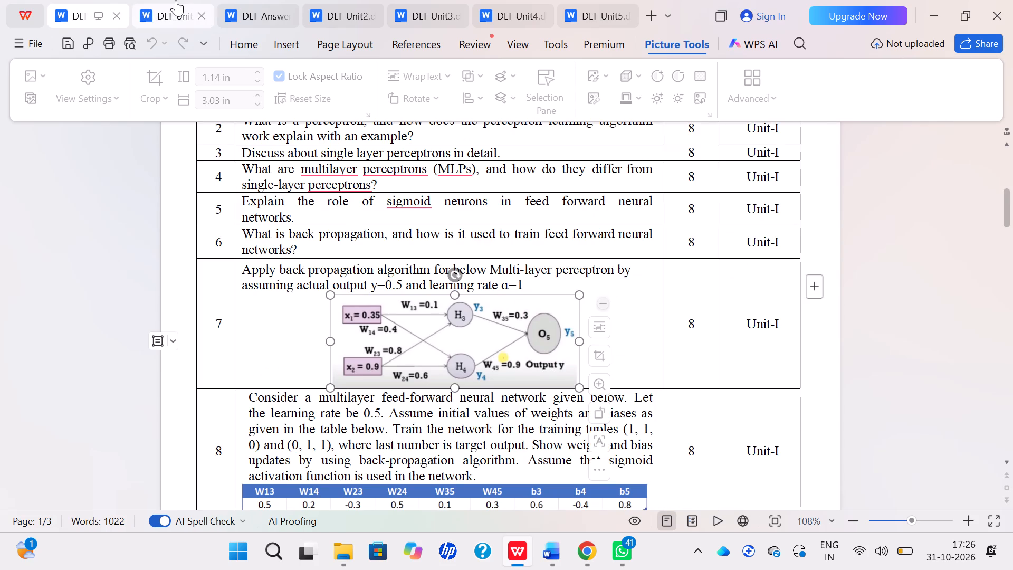
# Copy the question 4 answer, from Definition through Applications of MLPs, from the Unit-I answers in WPS Office and paste it below question 4 in Word.
pyautogui.click(169, 0)
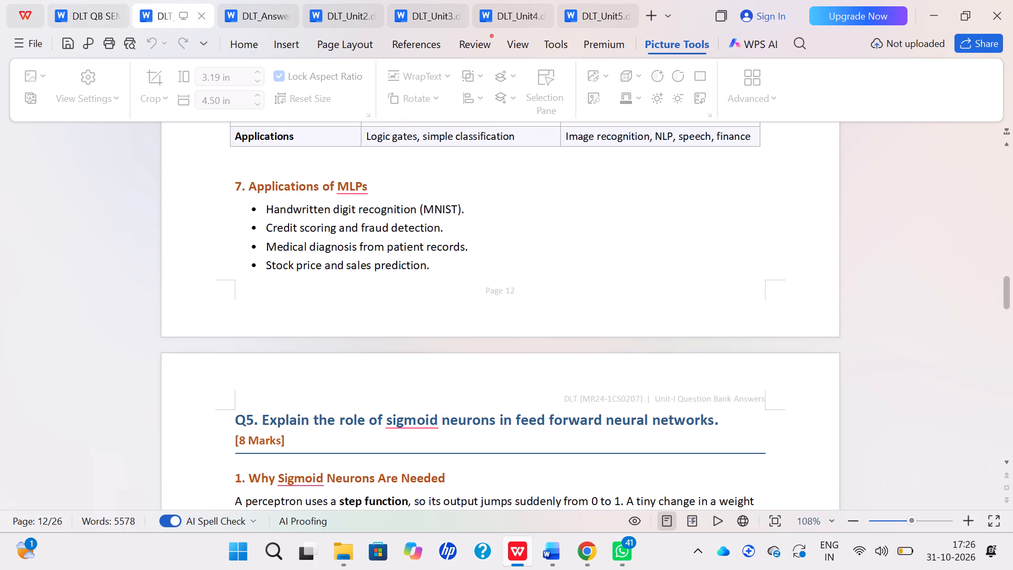
pyautogui.moveTo(434, 269); pyautogui.dragTo(267, 183)
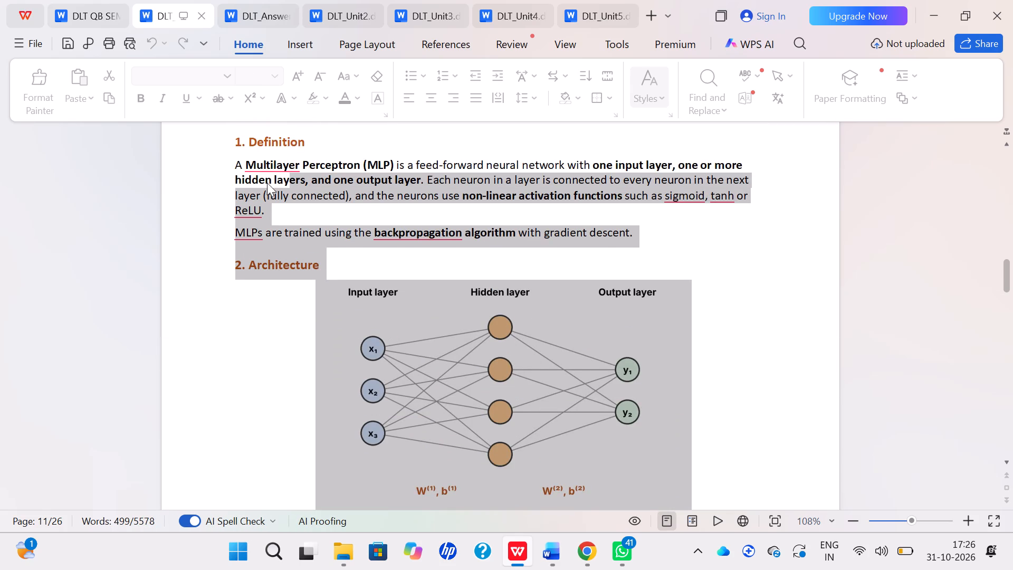
pyautogui.moveTo(267, 183); pyautogui.dragTo(232, 223)
pyautogui.hotkey('ctrl', 'c')
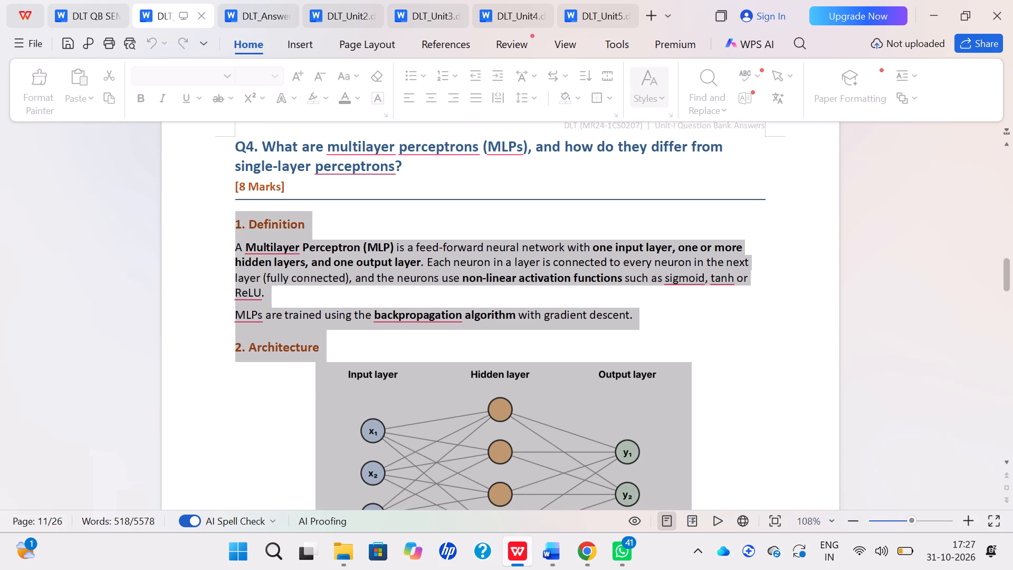
pyautogui.click(558, 554)
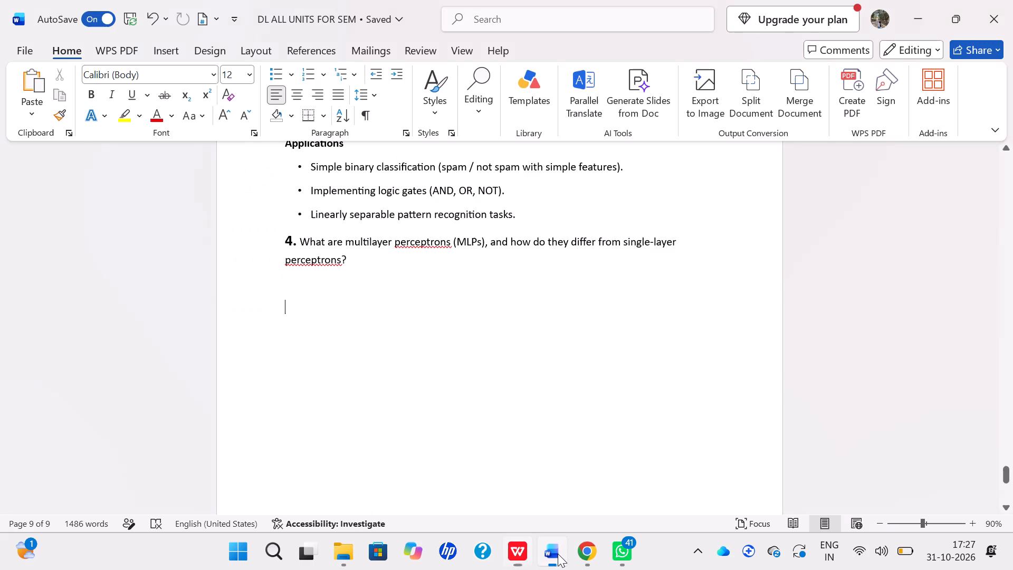
pyautogui.press('BackSpace')
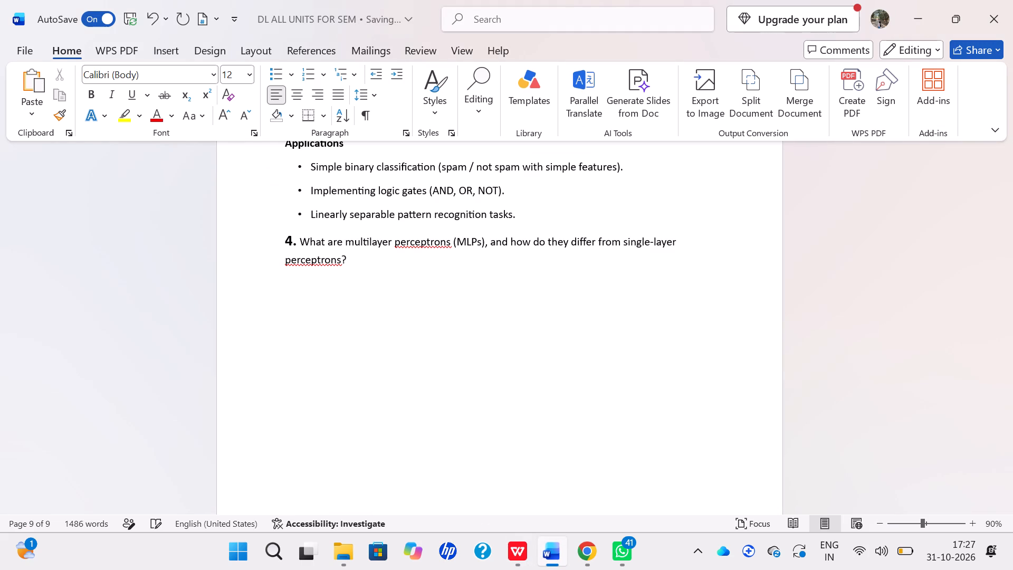
pyautogui.hotkey('ctrl', 'v')
# Remove the numbers "1." and "2." from the Definition and Architecture headings in the question 4 answer.
pyautogui.scroll(4, 323, 354)
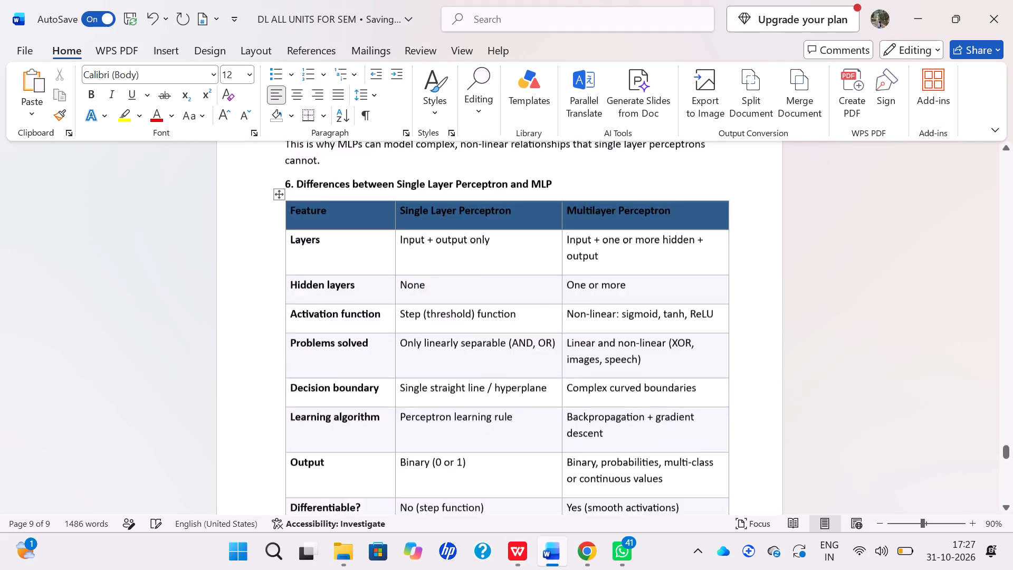
pyautogui.scroll(6, 323, 354)
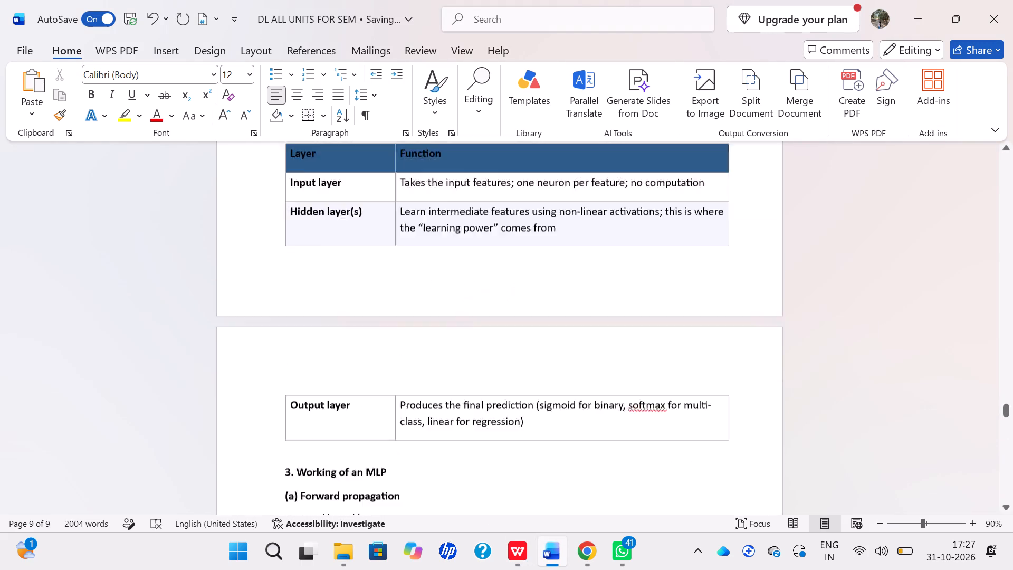
pyautogui.scroll(1, 323, 354)
pyautogui.scroll(-1, 323, 354)
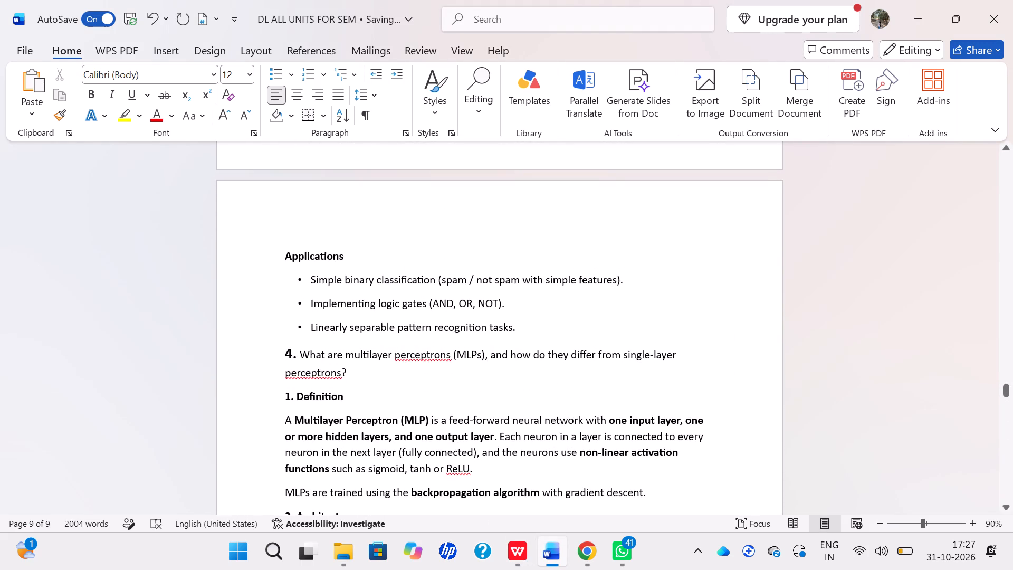
pyautogui.scroll(-1, 351, 389)
pyautogui.click(295, 316)
pyautogui.press('BackSpace')
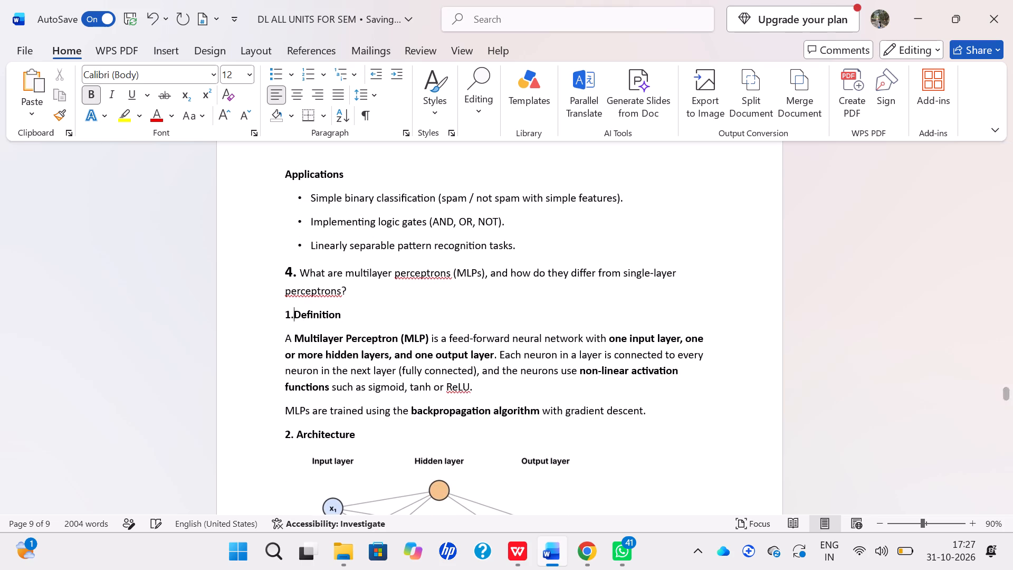
pyautogui.press('BackSpace')
pyautogui.press('BackSpace')
pyautogui.scroll(-1, 295, 316)
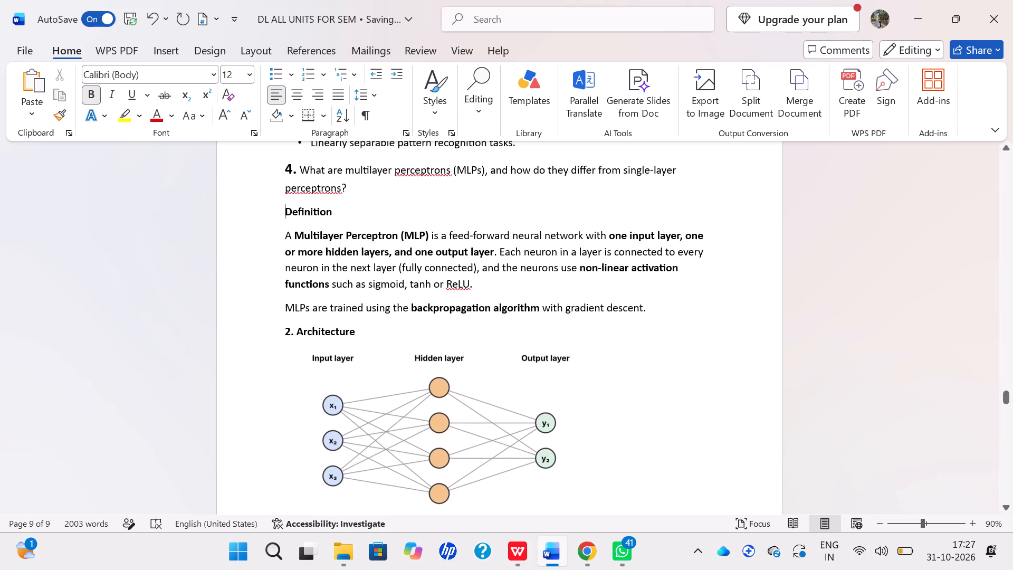
pyautogui.click(297, 332)
pyautogui.press('BackSpace')
pyautogui.press('BackSpace')
pyautogui.press('BackSpace')
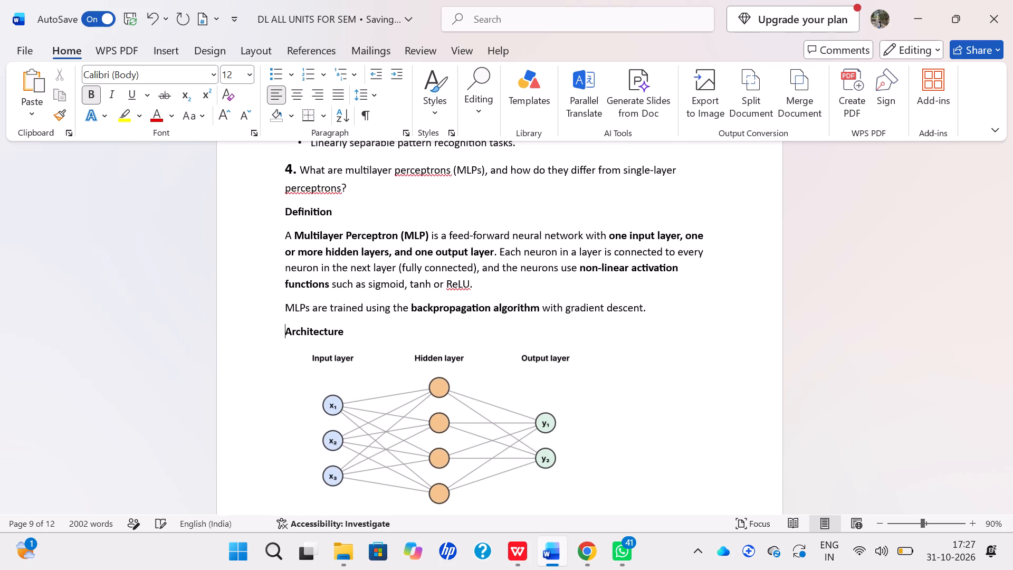
# Remove the number "3." from the Working of an MLP heading and delete the blank line between it and the layer table.
pyautogui.scroll(-2, 297, 332)
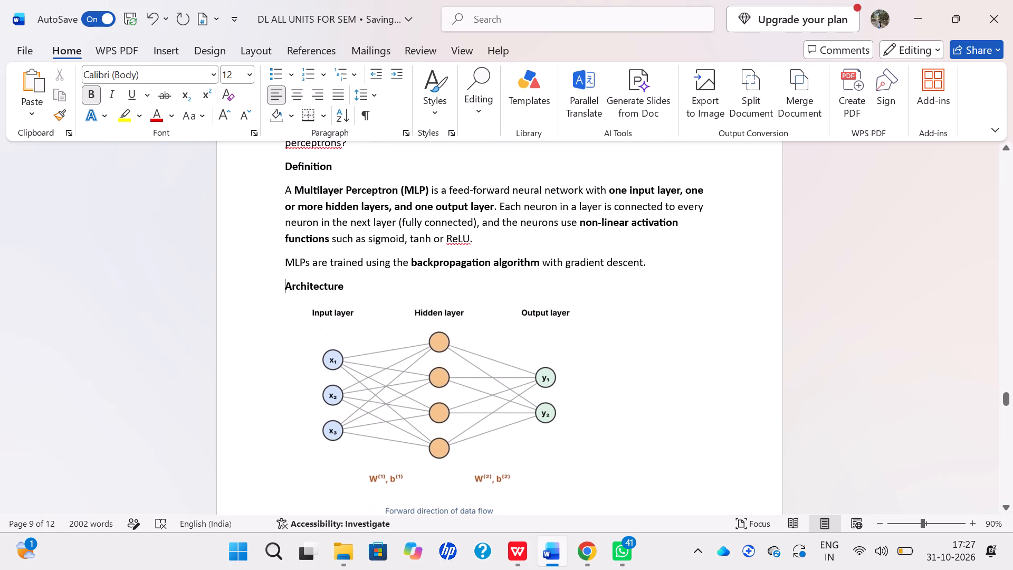
pyautogui.scroll(-2, 297, 332)
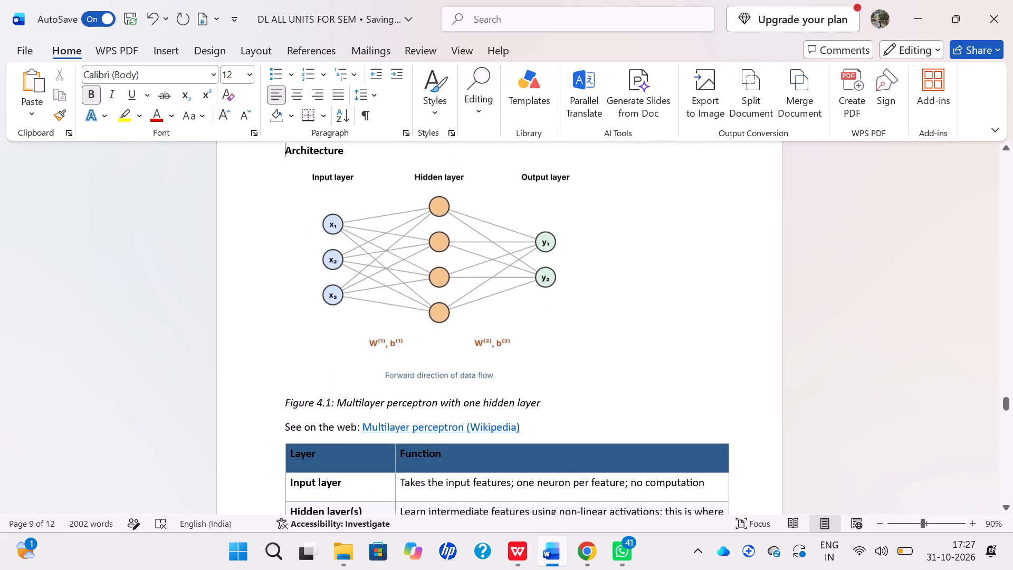
pyautogui.scroll(-4, 343, 375)
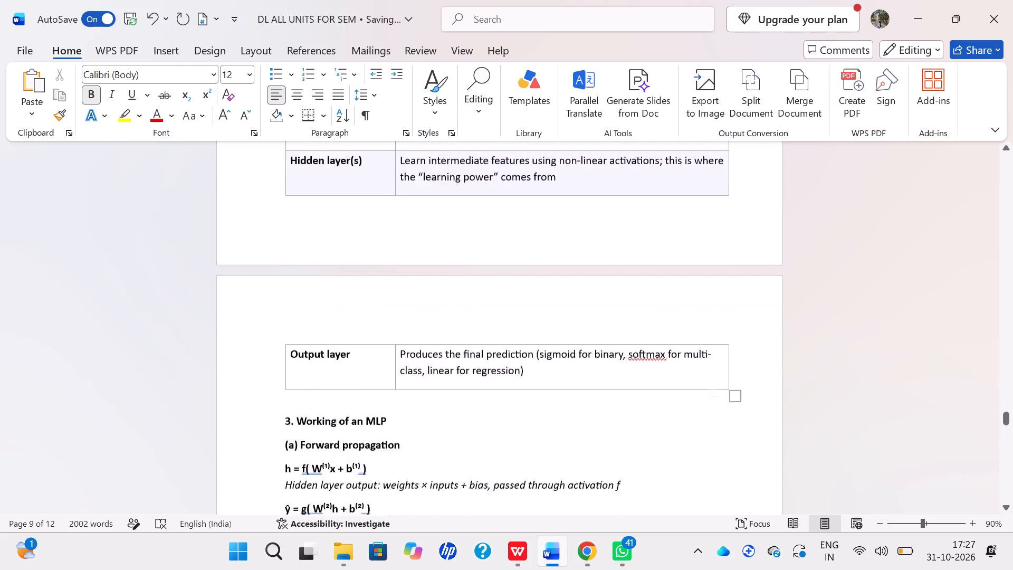
pyautogui.scroll(-1, 343, 375)
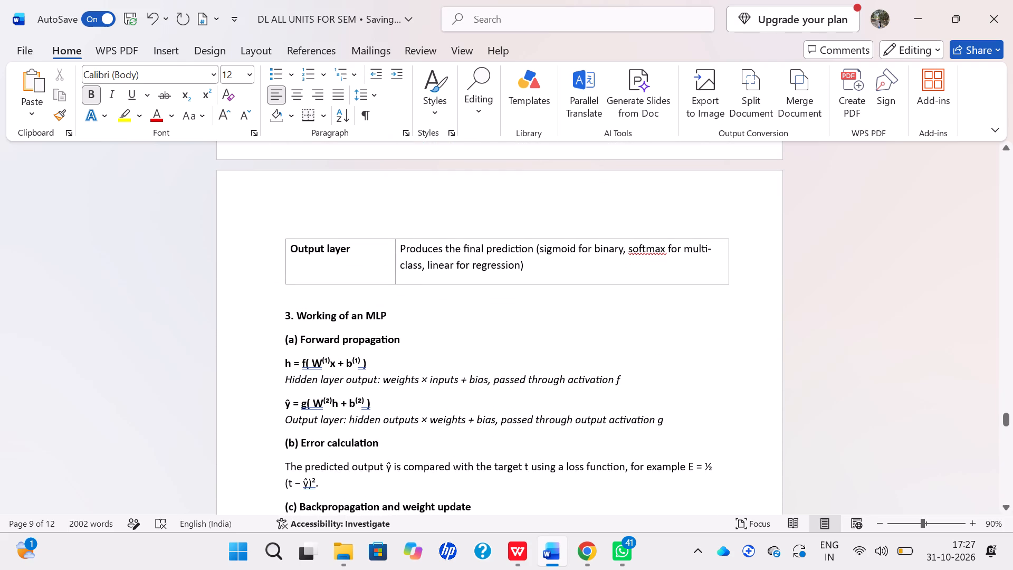
pyautogui.click(297, 315)
pyautogui.press('BackSpace')
pyautogui.press('BackSpace')
pyautogui.press('BackSpace')
pyautogui.press('BackSpace')
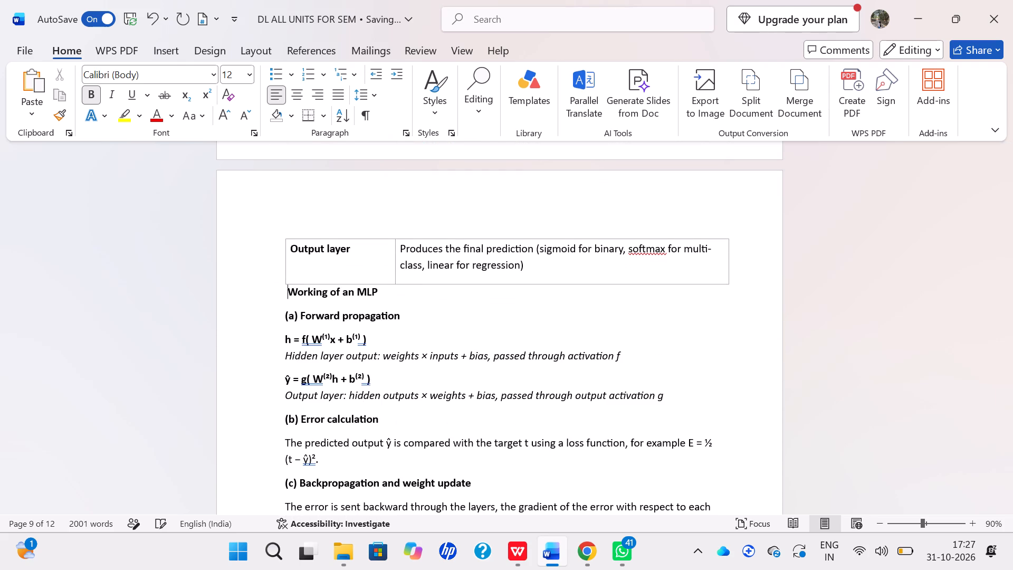
# Delete the blank line between the differences table and the Applications of MLPs heading.
pyautogui.scroll(-1, 297, 315)
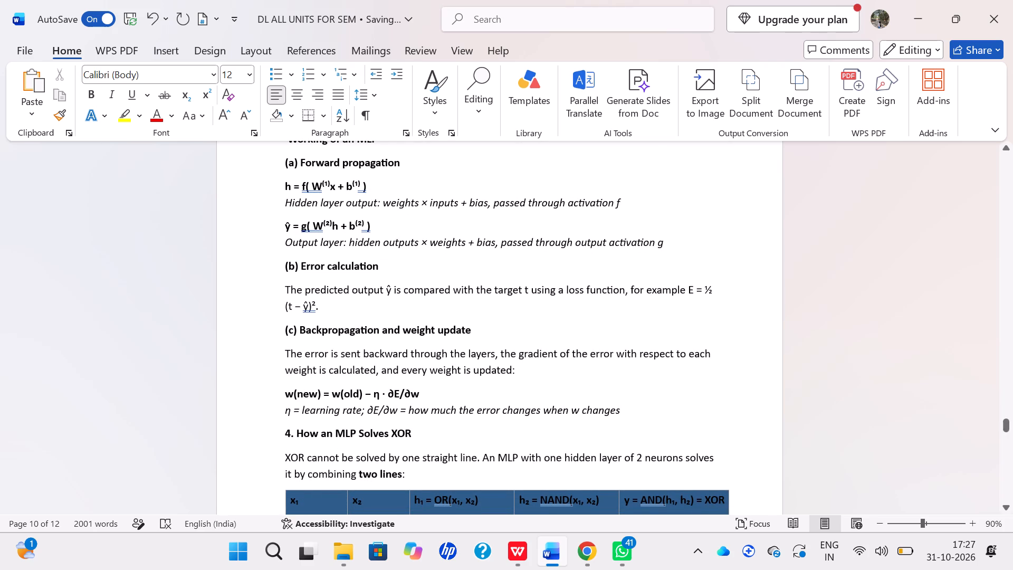
pyautogui.scroll(-3, 320, 264)
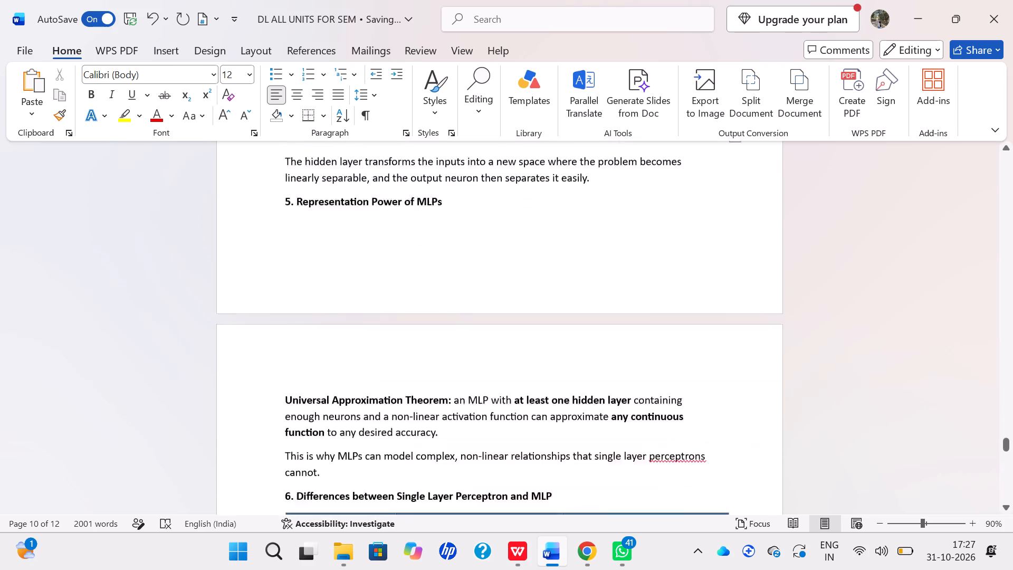
pyautogui.scroll(-6, 320, 264)
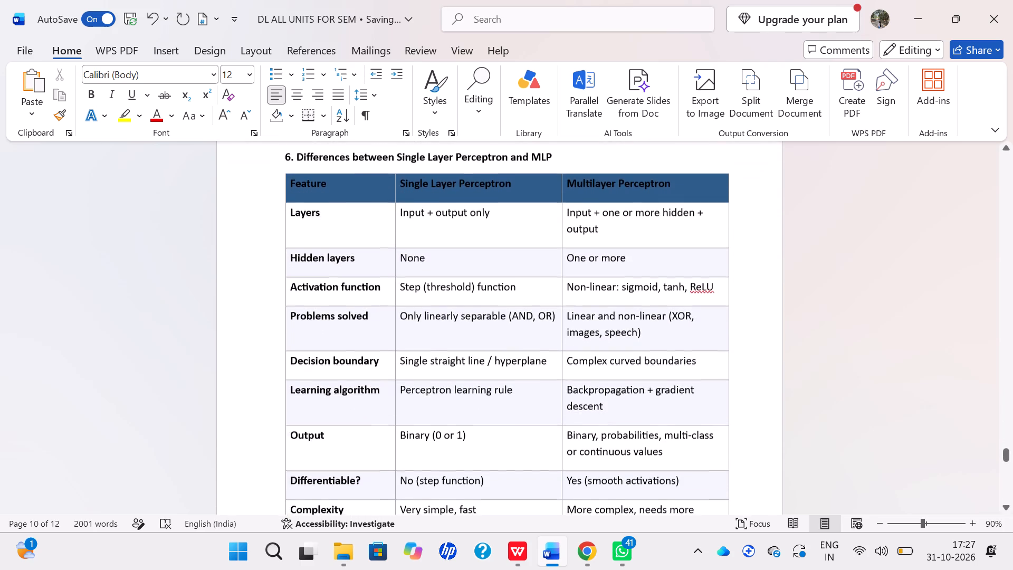
pyautogui.scroll(-3, 320, 264)
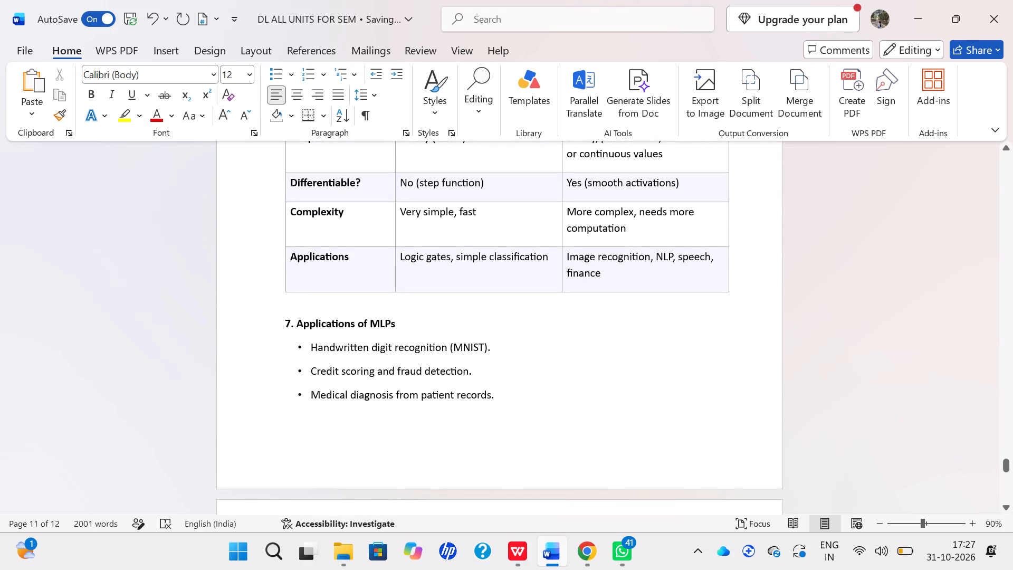
pyautogui.click(286, 322)
pyautogui.press('BackSpace')
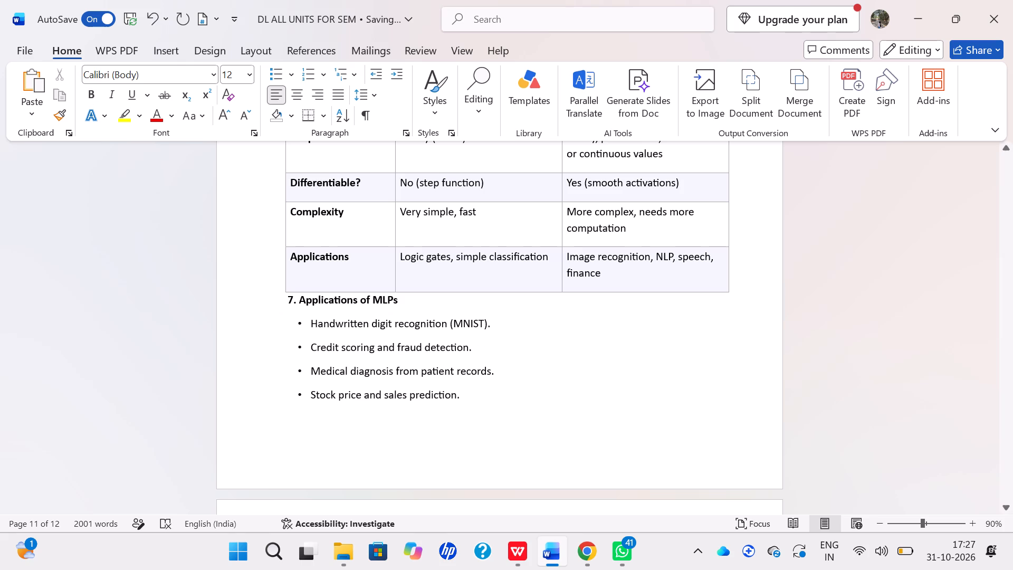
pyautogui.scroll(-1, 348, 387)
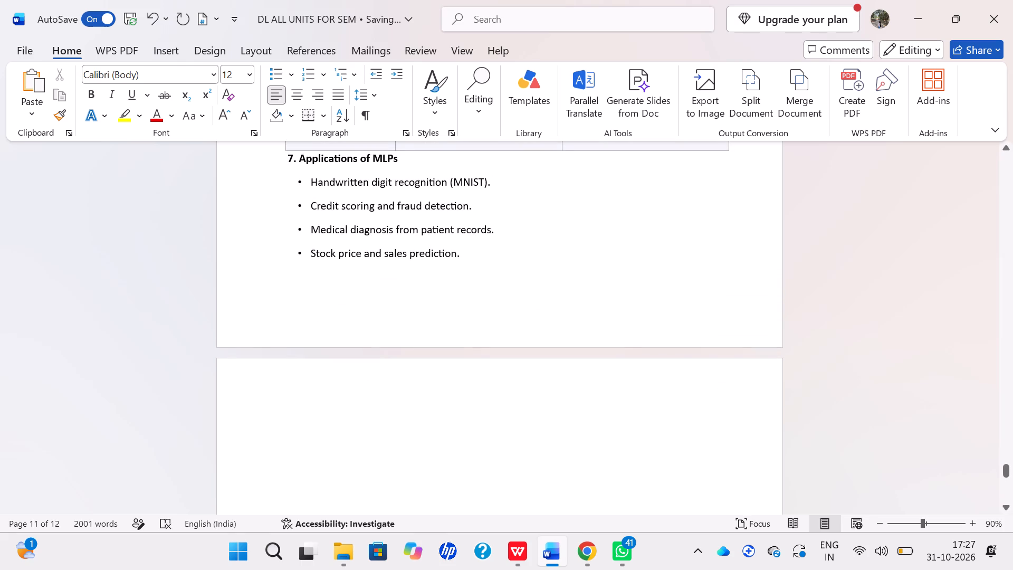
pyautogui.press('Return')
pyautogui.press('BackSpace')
# Copy the question 5 text on sigmoid neurons from the question bank in WPS Office.
pyautogui.click(518, 556)
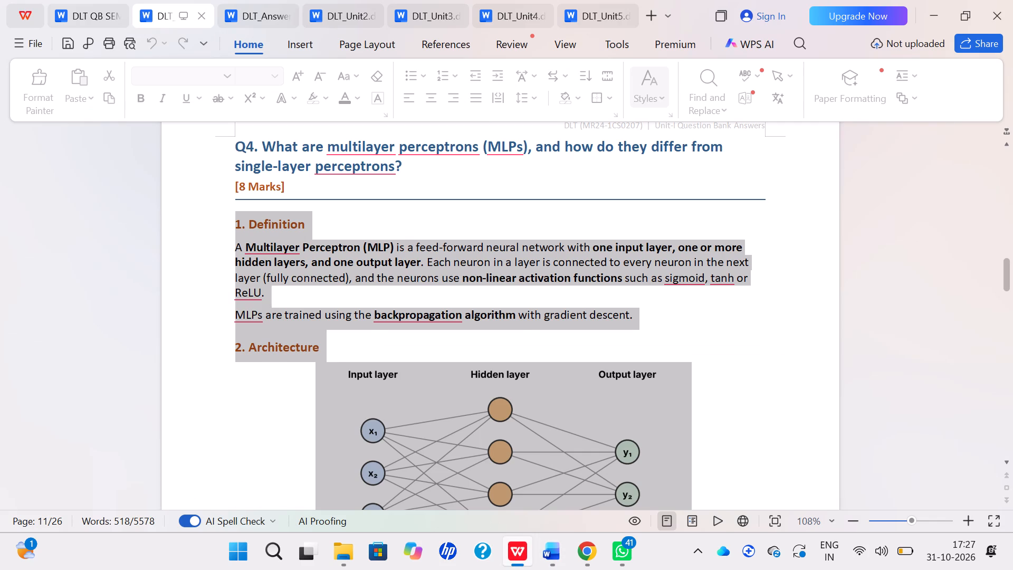
pyautogui.click(405, 387)
pyautogui.click(92, 0)
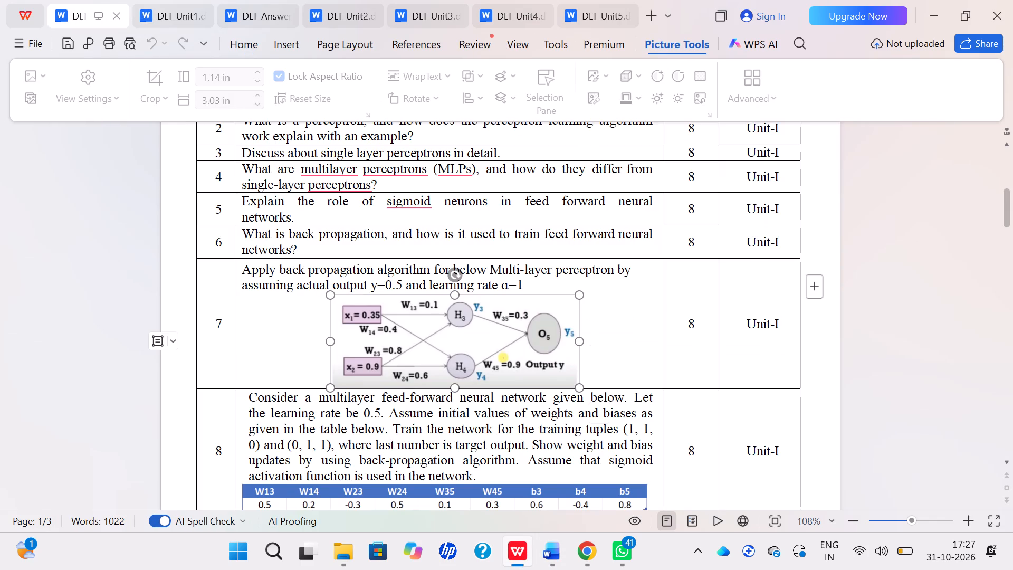
pyautogui.moveTo(242, 199); pyautogui.dragTo(295, 214)
pyautogui.hotkey('ctrl', 'c')
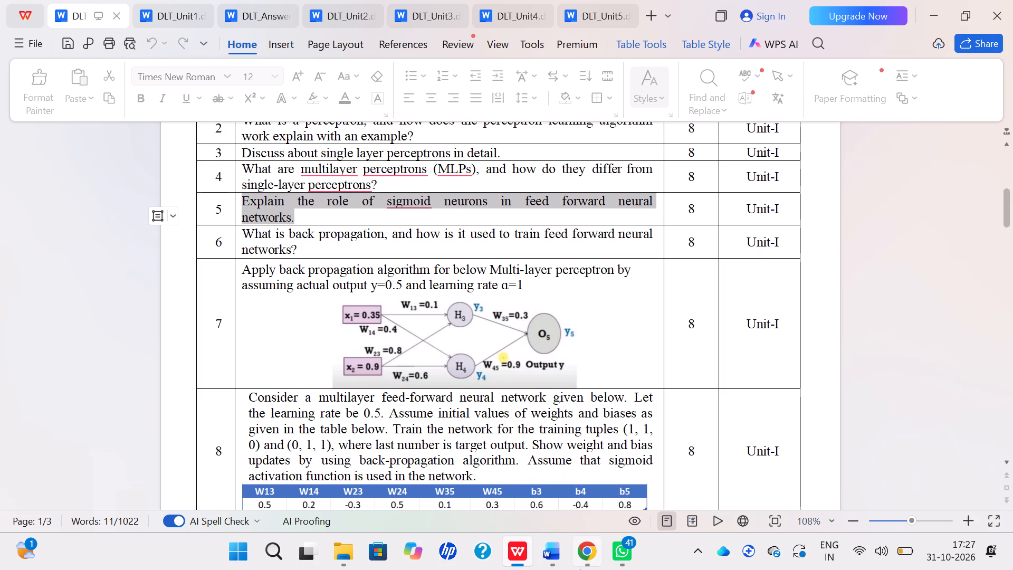
# In the Word document, add "5." on a new unbulleted line after the Applications of MLPs list and paste the copied question after it.
pyautogui.click(565, 552)
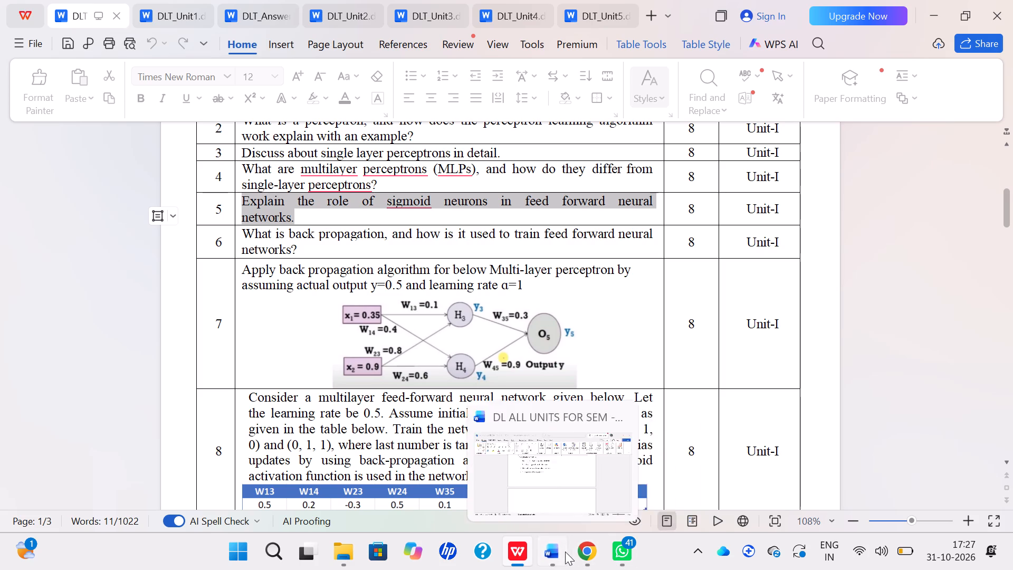
pyautogui.click(281, 377)
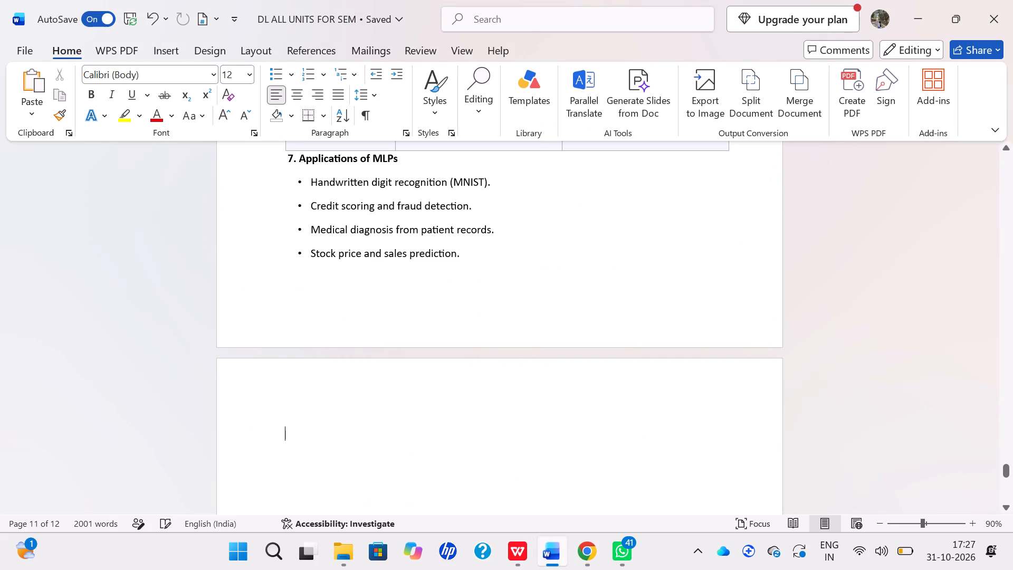
pyautogui.press('BackSpace')
pyautogui.press('Return')
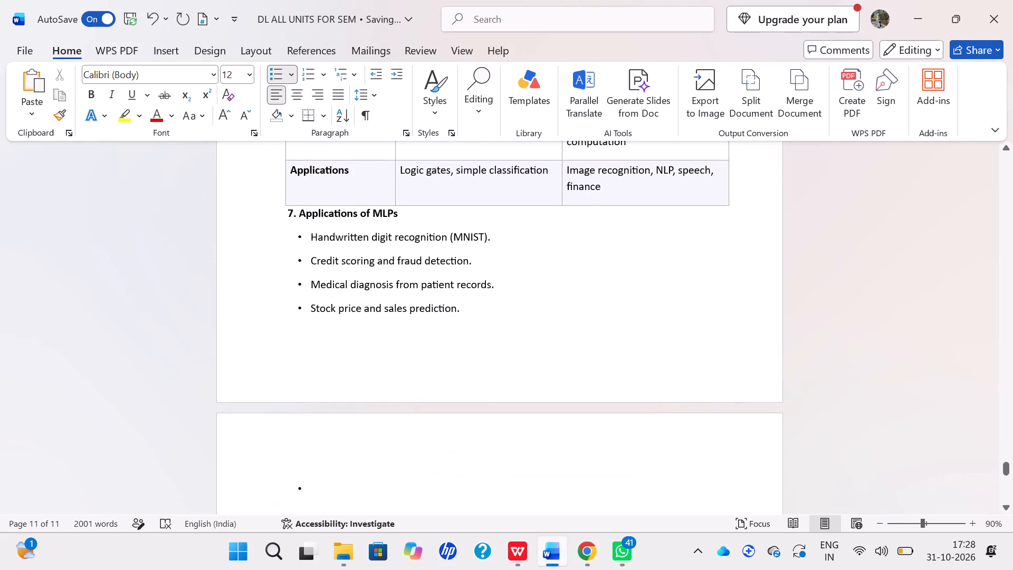
pyautogui.press('BackSpace')
pyautogui.press('BackSpace')
pyautogui.write('5.')
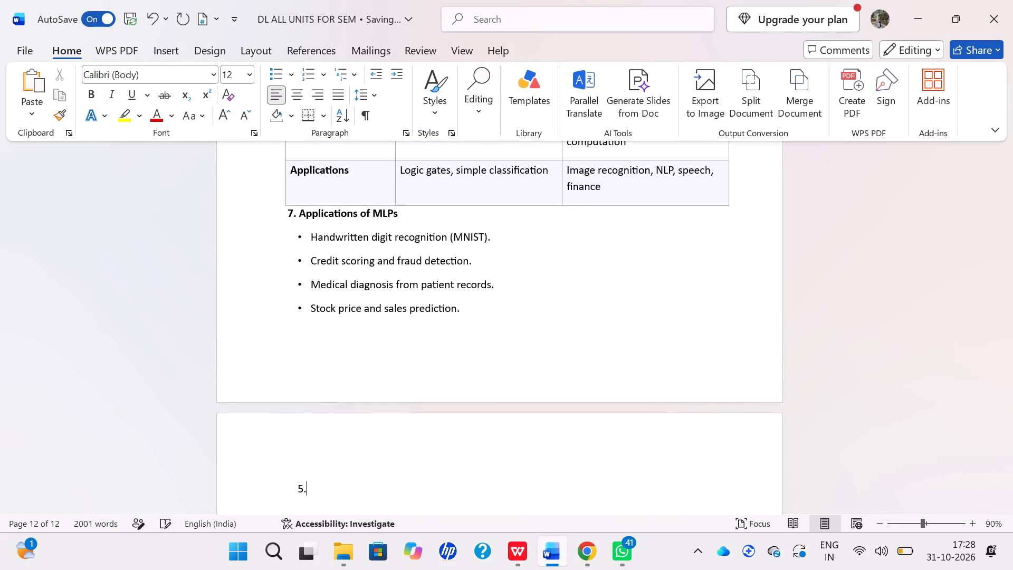
pyautogui.press('Return')
pyautogui.press('BackSpace')
pyautogui.press('BackSpace')
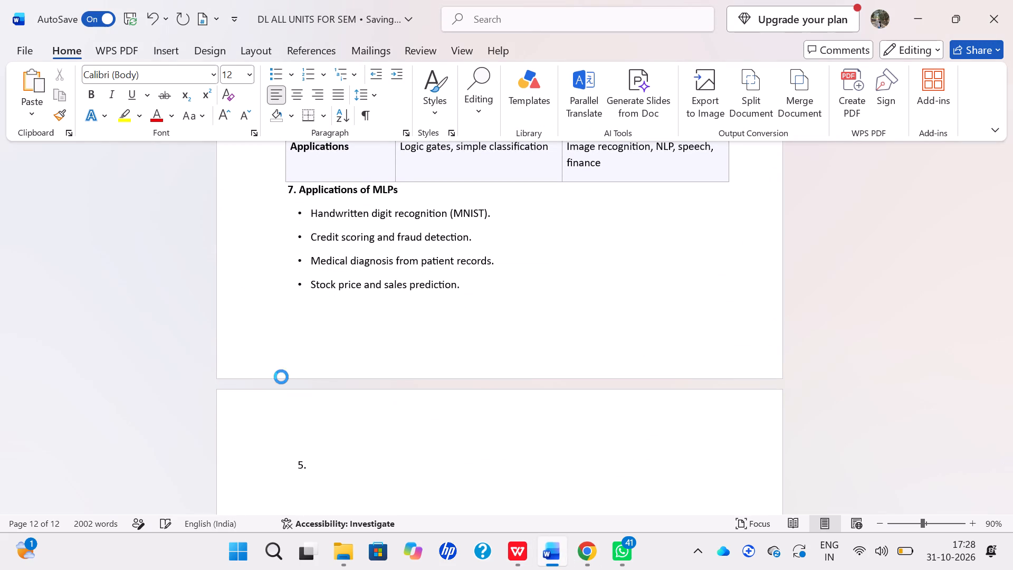
pyautogui.hotkey('ctrl', 'v')
# Make the number "5." before the sigmoid neurons question bold and set its font size to 16.
pyautogui.moveTo(312, 464); pyautogui.dragTo(299, 462)
pyautogui.click(307, 435)
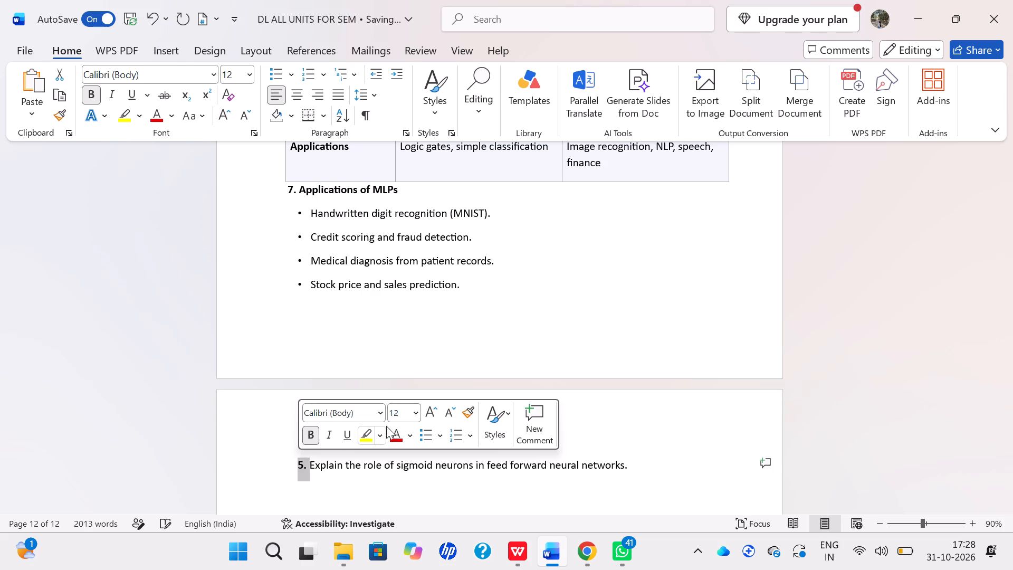
pyautogui.click(418, 416)
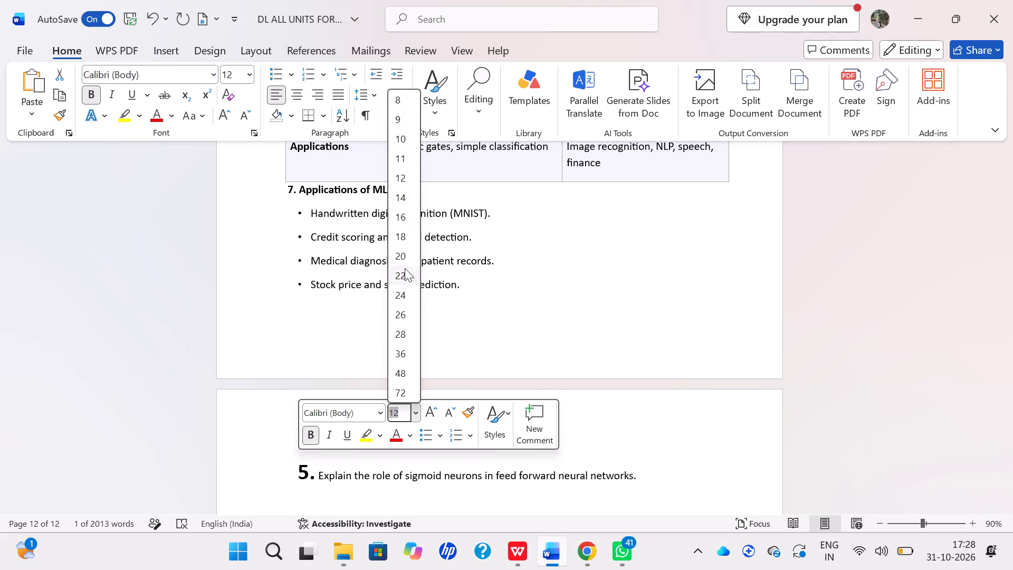
pyautogui.click(402, 216)
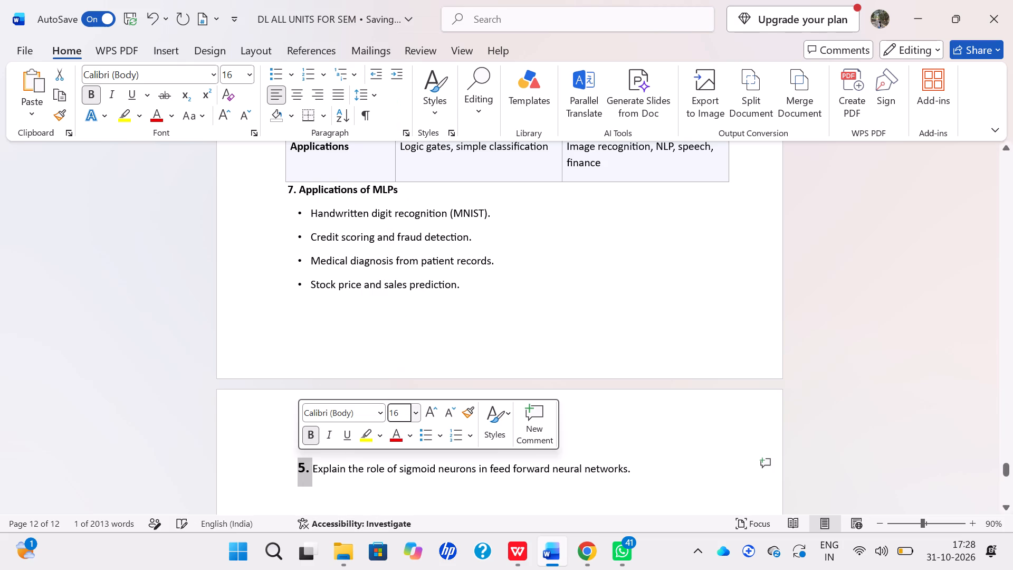
# In WPS Office, find the Q5 answer on the role of sigmoid neurons in the DLT_Unit1 answer file.
pyautogui.click(516, 539)
pyautogui.scroll(-1, 463, 358)
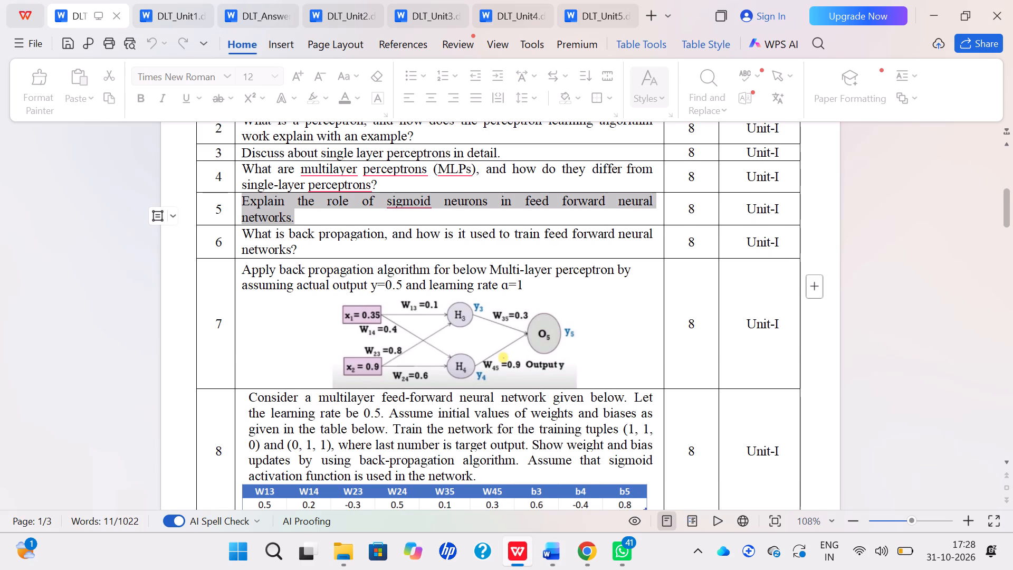
pyautogui.scroll(-1, 463, 358)
pyautogui.click(169, 0)
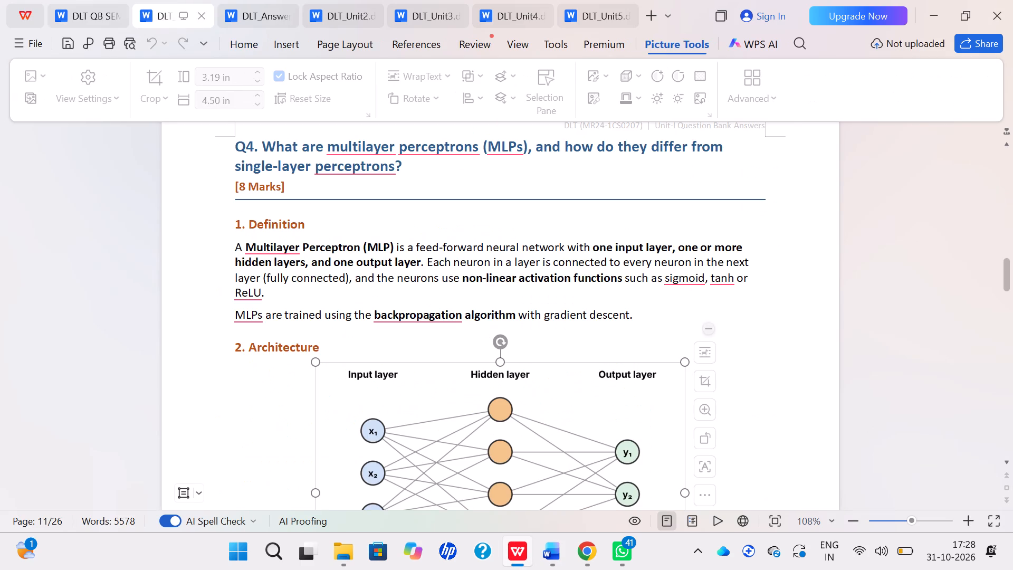
pyautogui.scroll(-3, 285, 237)
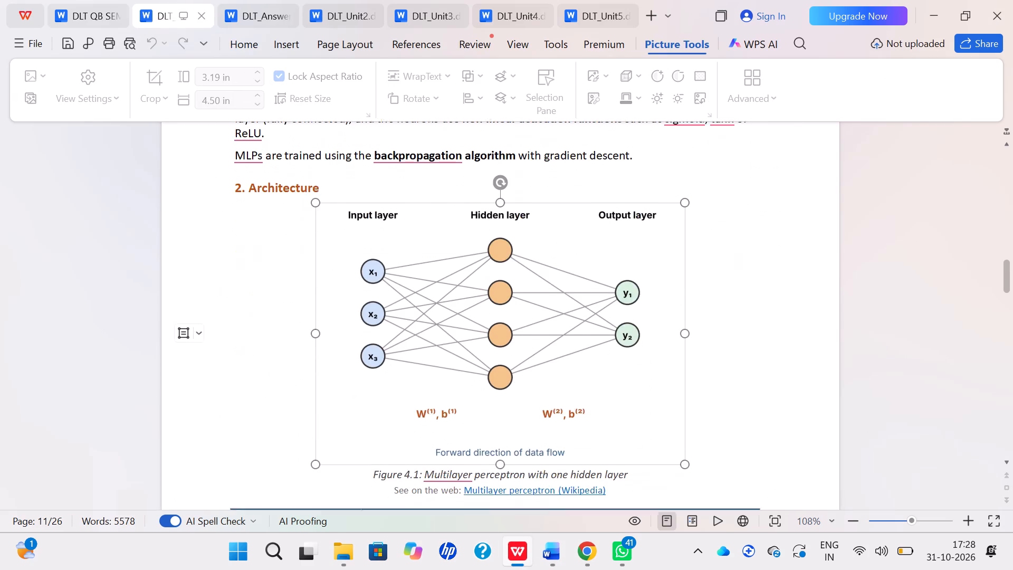
pyautogui.scroll(-6, 285, 237)
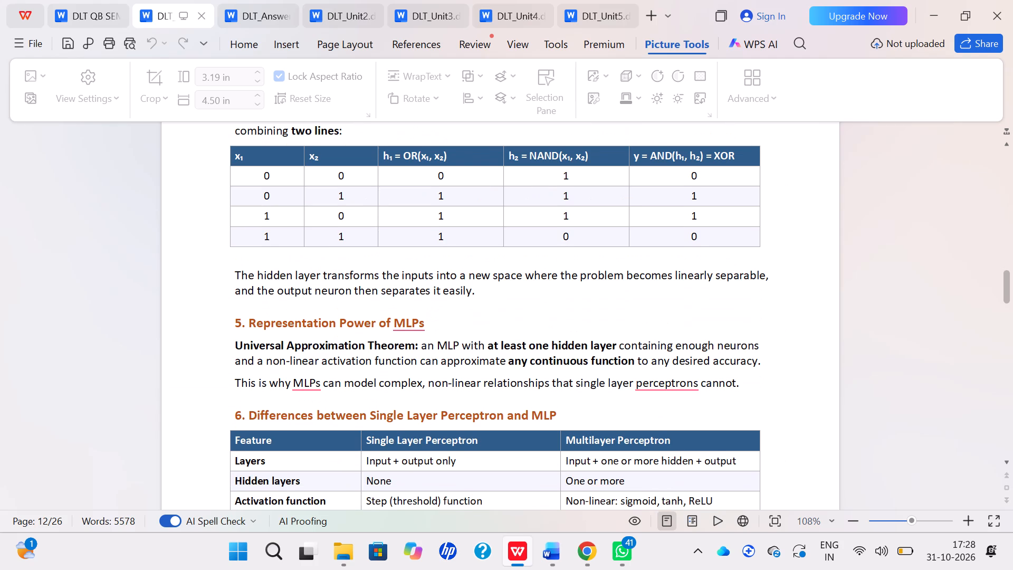
pyautogui.scroll(-3, 283, 228)
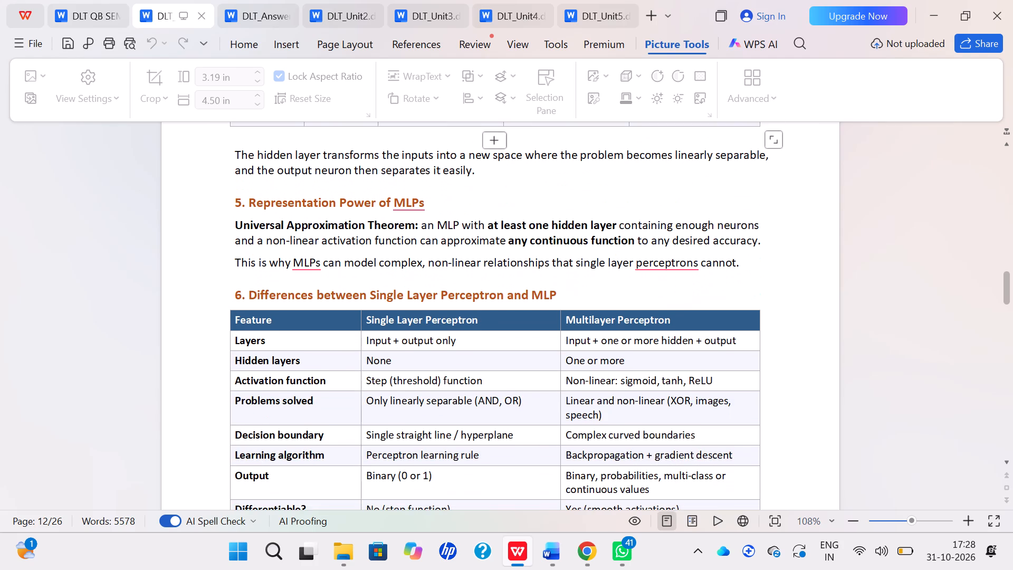
pyautogui.scroll(-8, 283, 228)
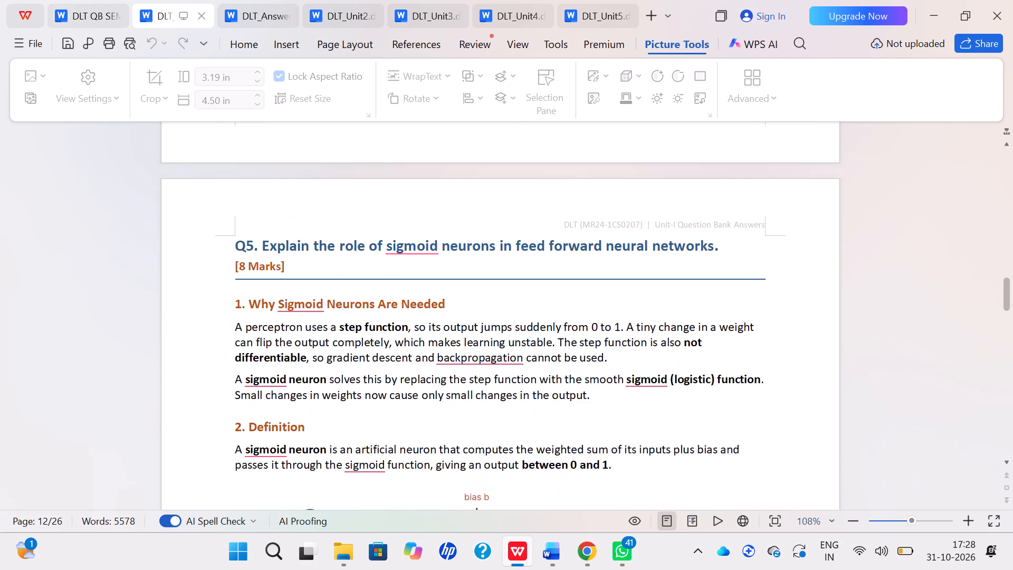
pyautogui.scroll(-1, 283, 228)
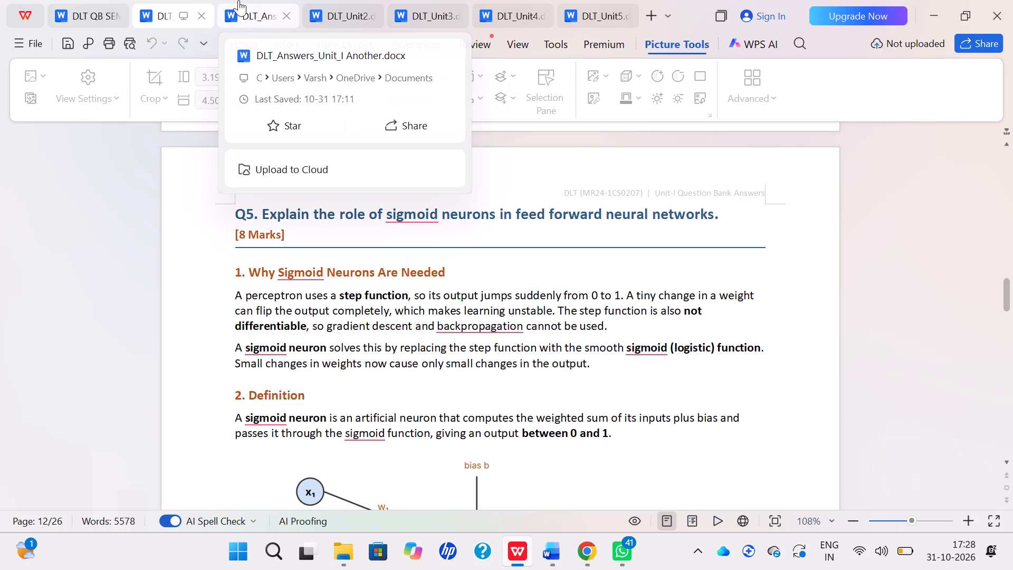
# Find the answer on the role of sigmoid neurons in the DLT_Answers_Unit_I Another file.
pyautogui.click(100, 0)
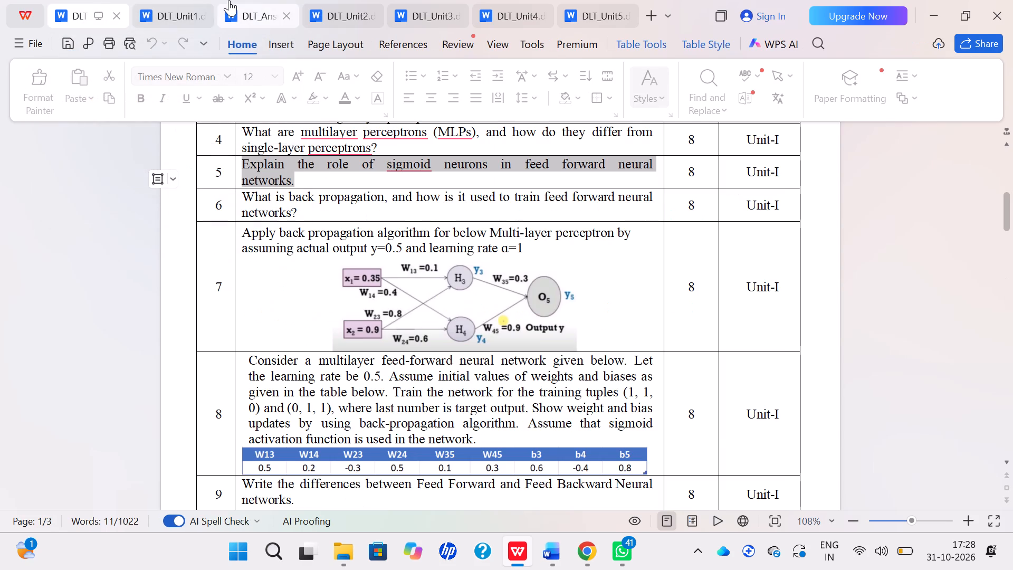
pyautogui.click(229, 0)
pyautogui.scroll(9, 348, 370)
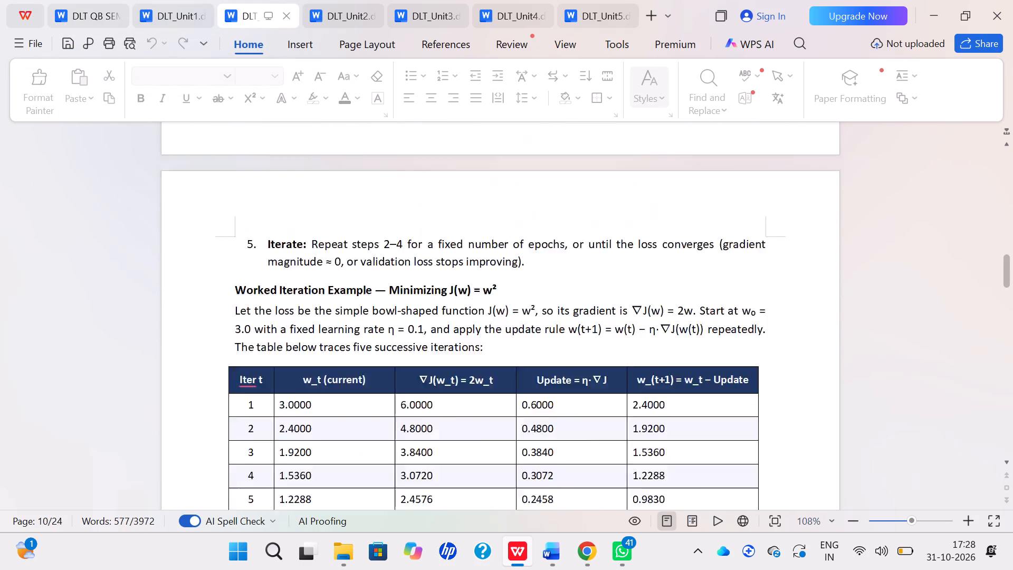
pyautogui.scroll(8, 348, 370)
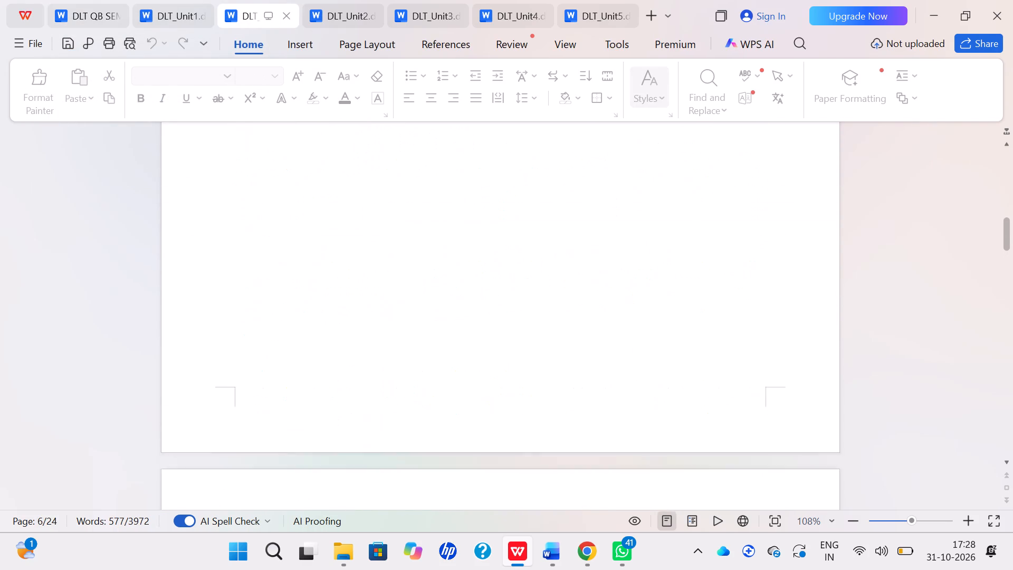
pyautogui.scroll(3, 348, 370)
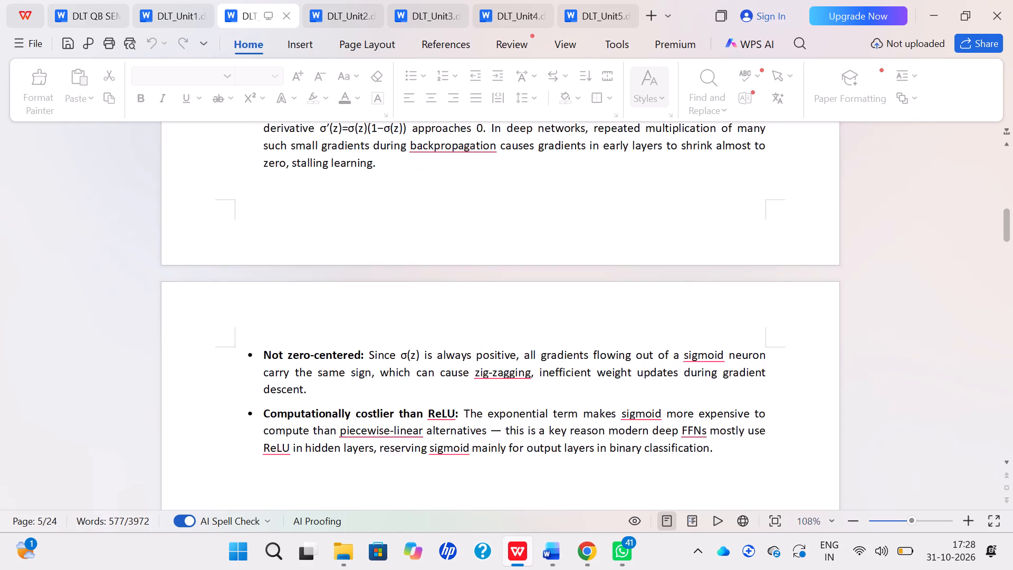
pyautogui.scroll(4, 348, 370)
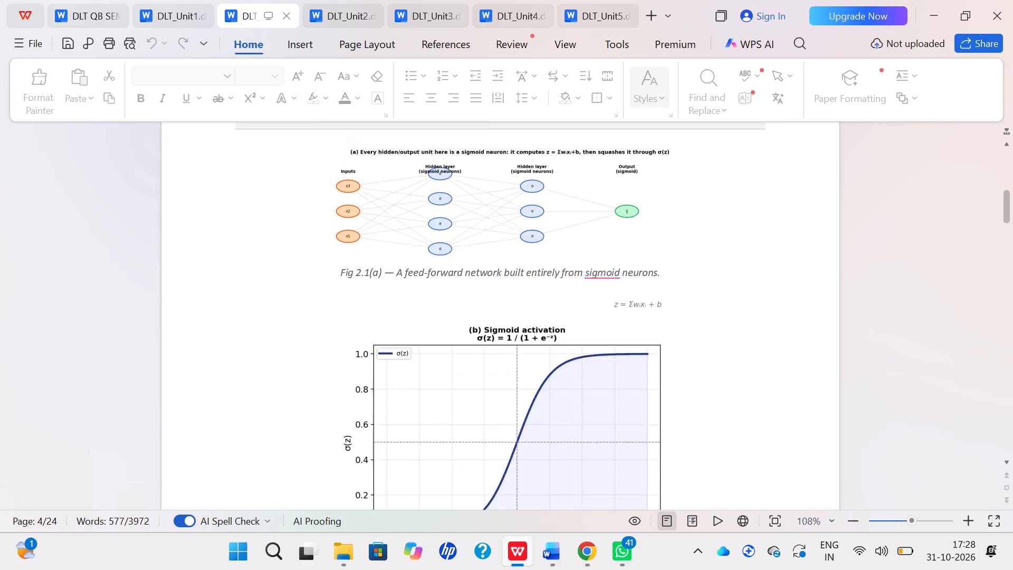
pyautogui.scroll(2, 348, 370)
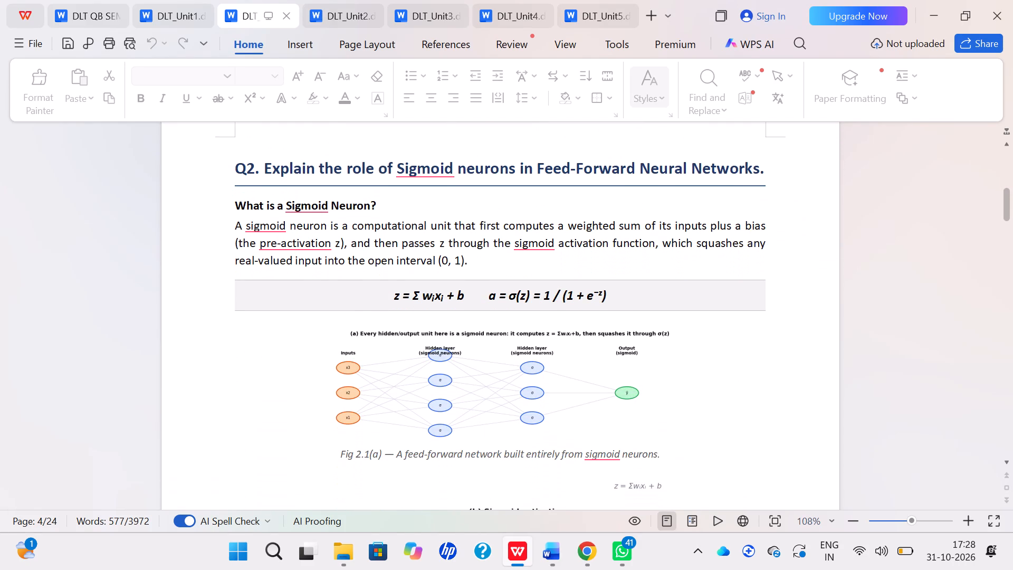
# Compare the text, diagrams and examples of the sigmoid neurons answers in the DLT_Unit1 and DLT_Answers_Unit_I Another files.
pyautogui.click(102, 0)
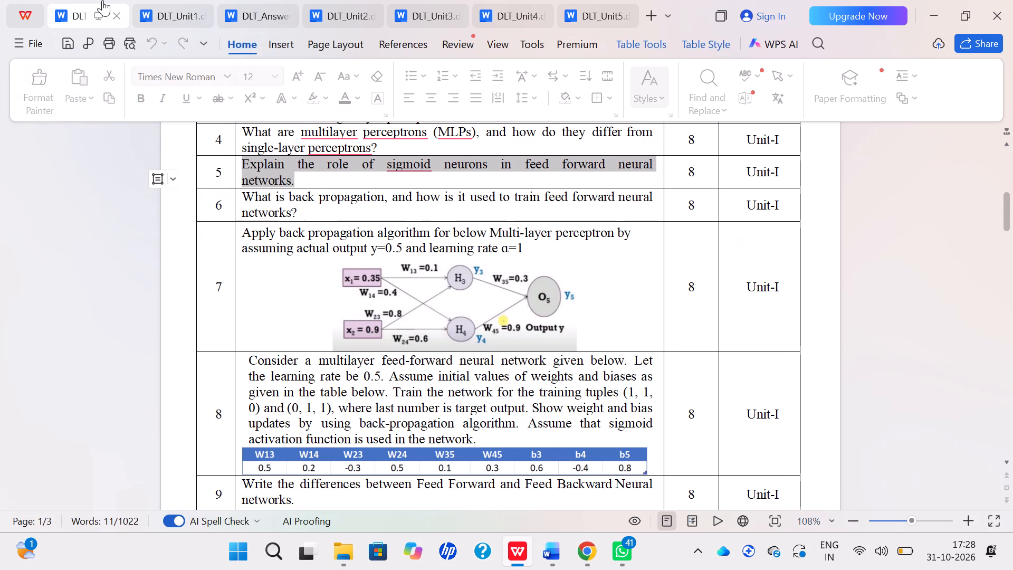
pyautogui.click(239, 0)
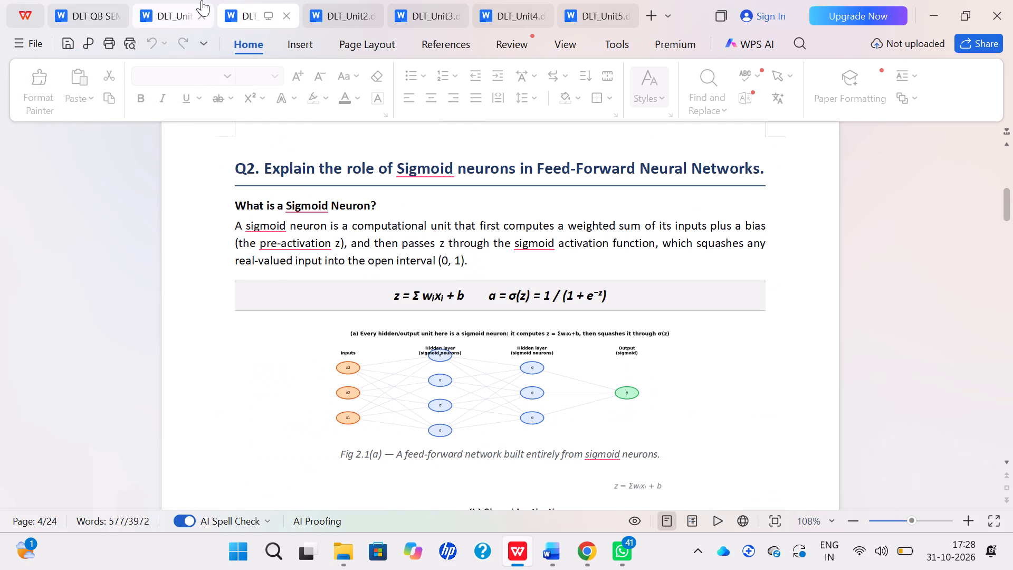
pyautogui.click(199, 0)
pyautogui.scroll(-1, 297, 357)
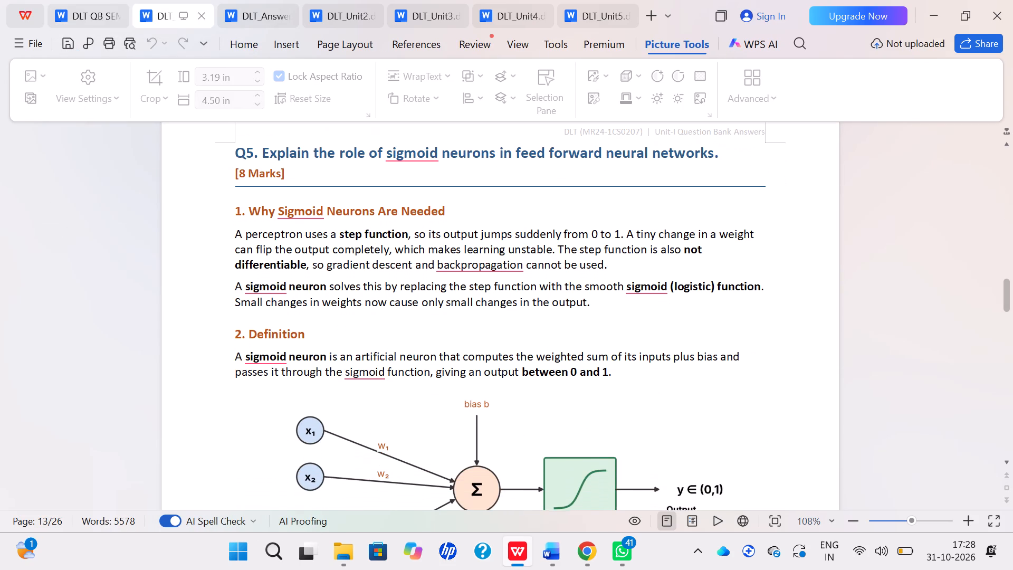
pyautogui.scroll(-3, 297, 357)
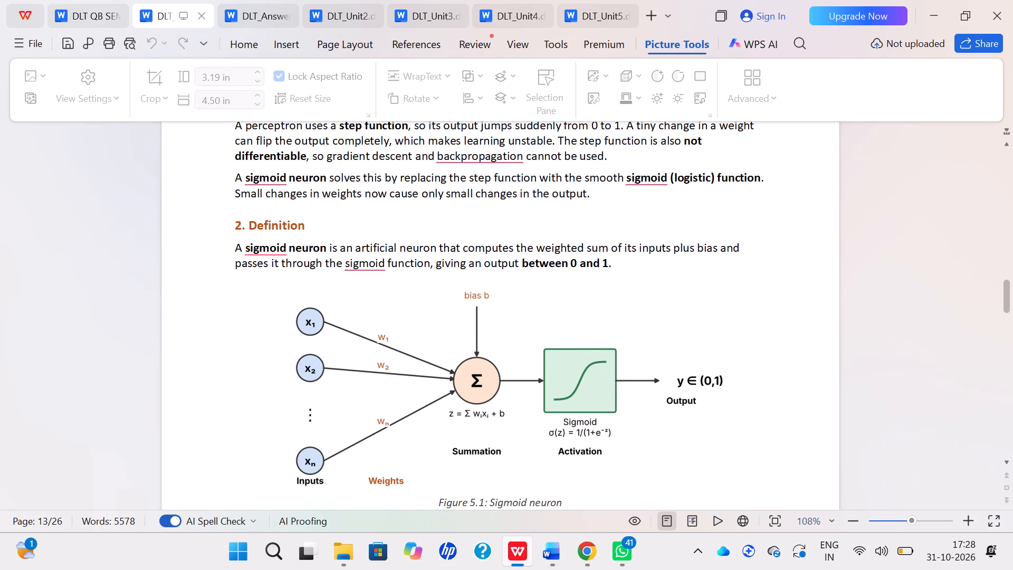
pyautogui.click(264, 0)
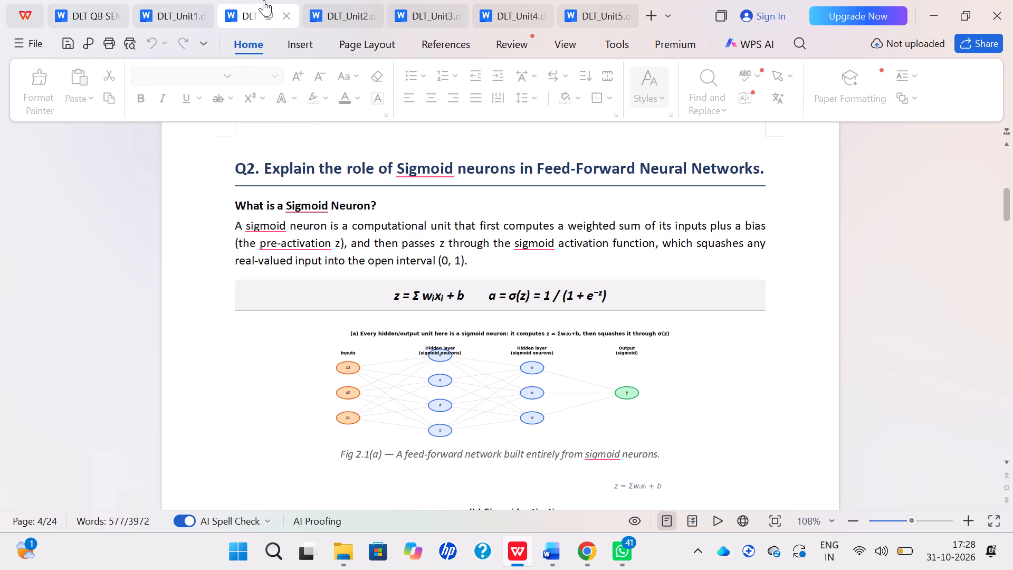
pyautogui.scroll(-2, 290, 253)
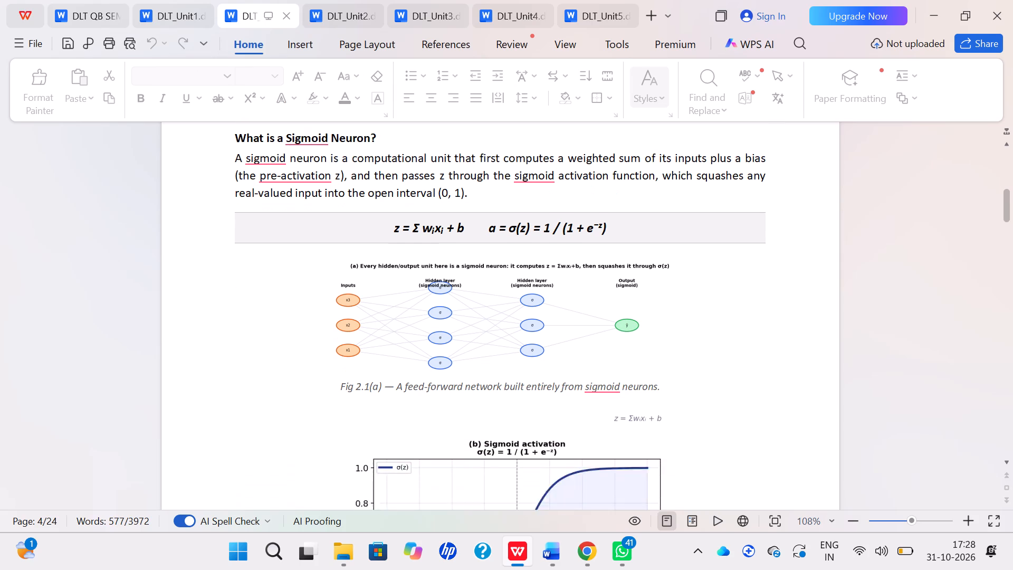
pyautogui.scroll(-7, 290, 253)
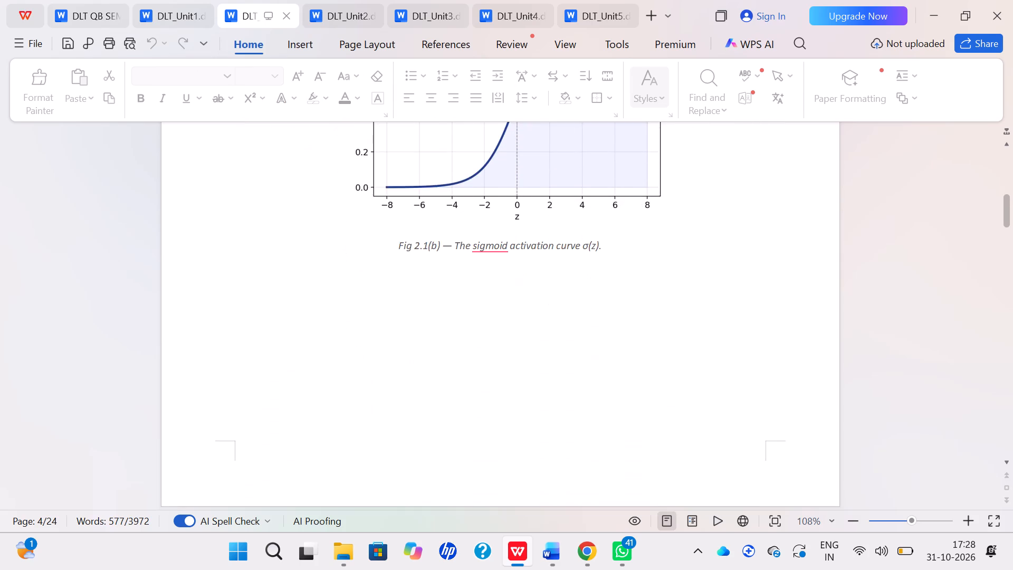
pyautogui.scroll(-5, 290, 253)
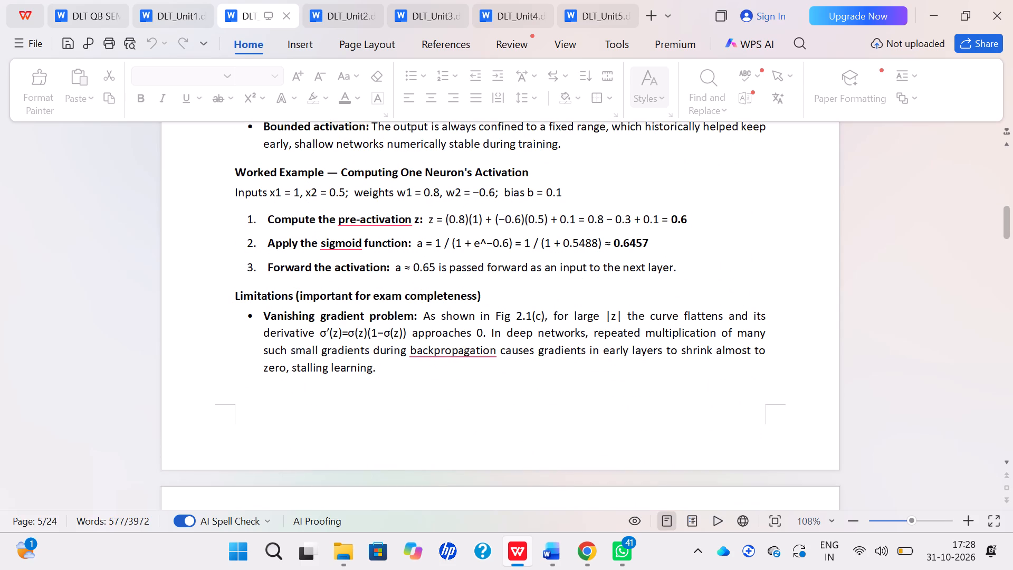
pyautogui.scroll(-4, 290, 253)
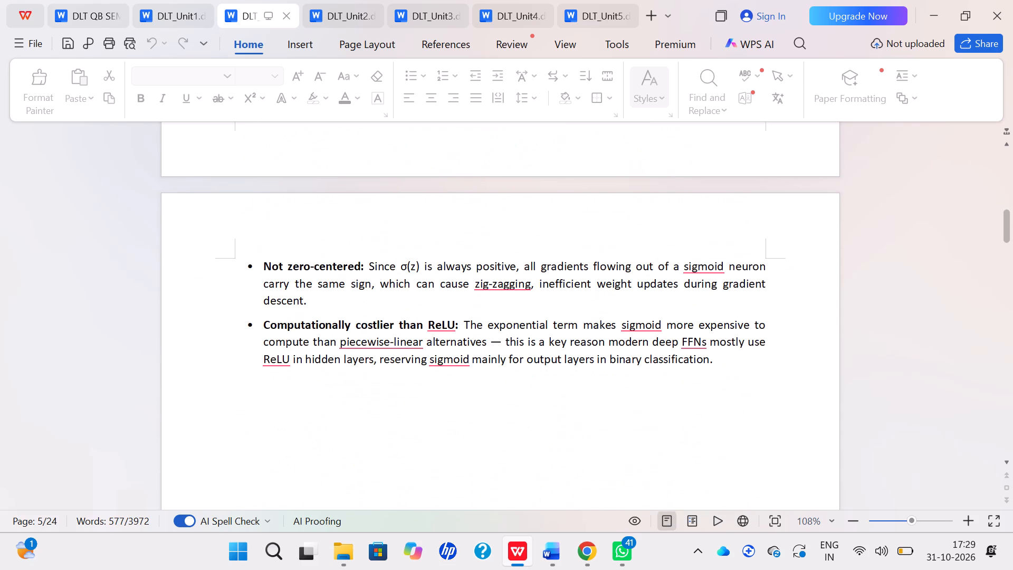
pyautogui.click(171, 0)
pyautogui.scroll(-6, 297, 352)
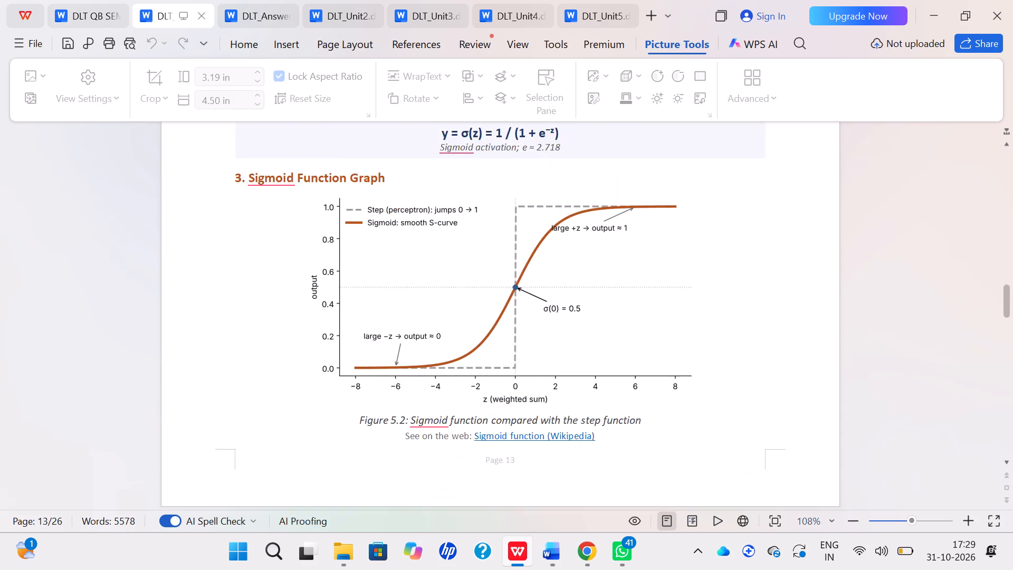
pyautogui.scroll(-2, 297, 352)
# Copy the sigmoid neurons answer in DLT_Answers_Unit_I Another, from "What is a Sigmoid Neuron?" through the last Limitations bullet.
pyautogui.click(216, 0)
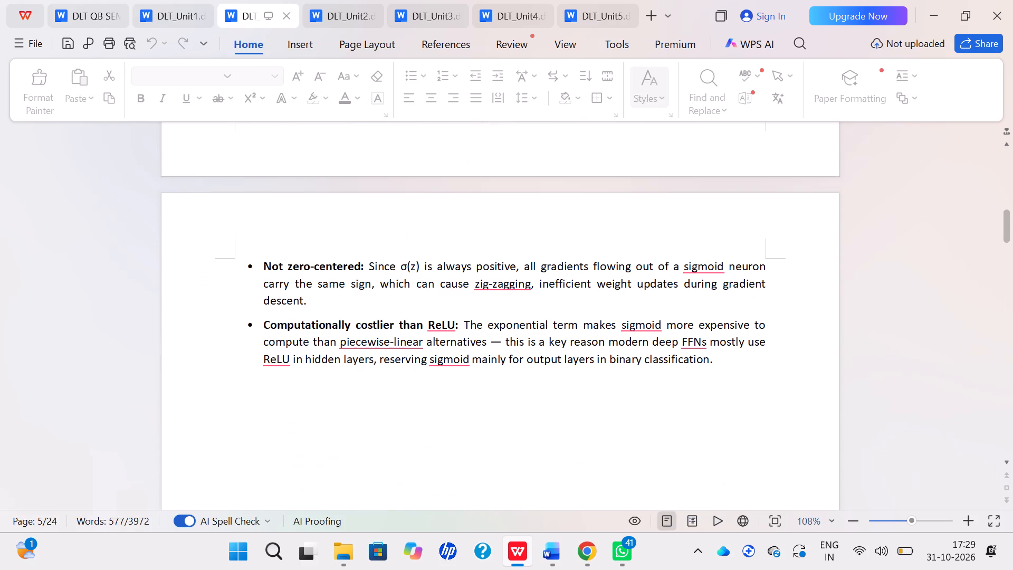
pyautogui.moveTo(724, 360); pyautogui.dragTo(376, 248)
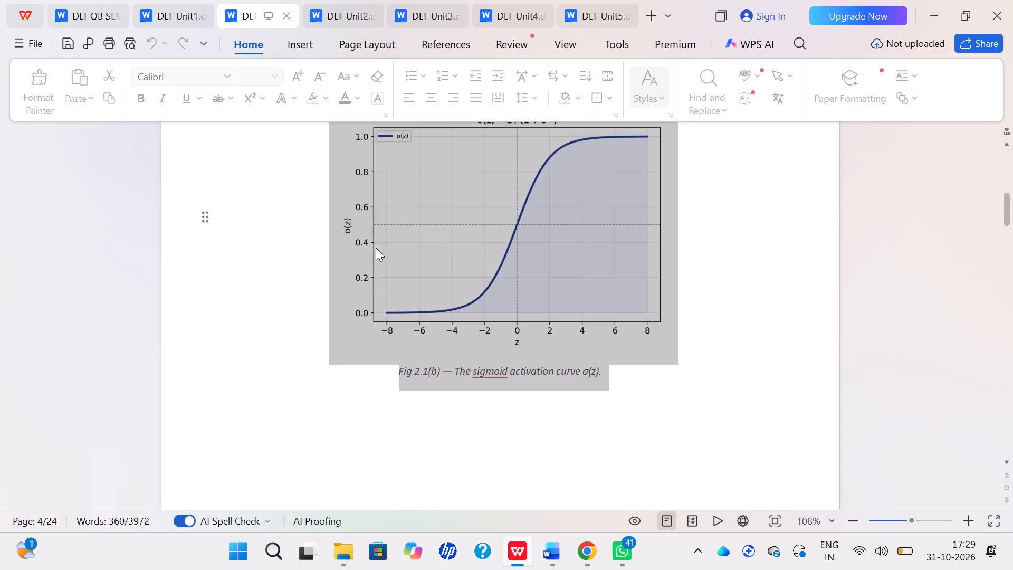
pyautogui.moveTo(376, 248); pyautogui.dragTo(233, 473)
pyautogui.hotkey('ctrl', 'c')
# In the Word document, start a new unnumbered line below the sigmoid neurons question.
pyautogui.click(531, 541)
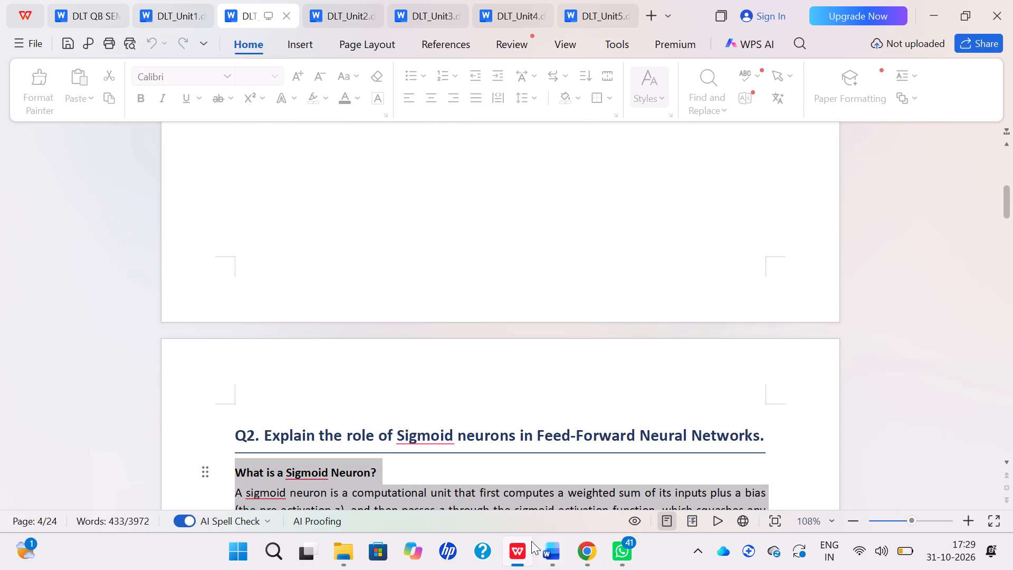
pyautogui.scroll(-1, 437, 474)
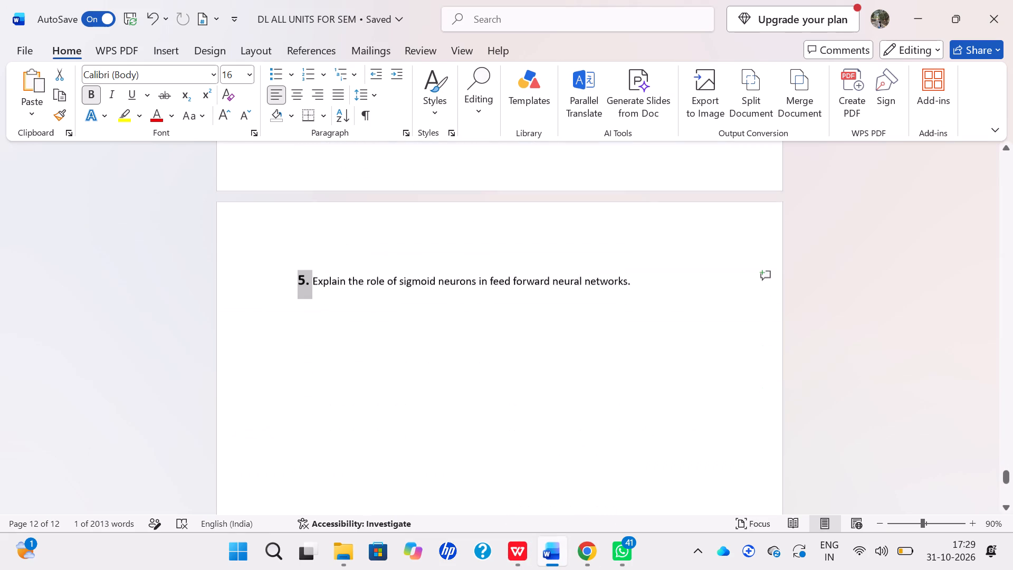
pyautogui.click(480, 349)
pyautogui.click(317, 296)
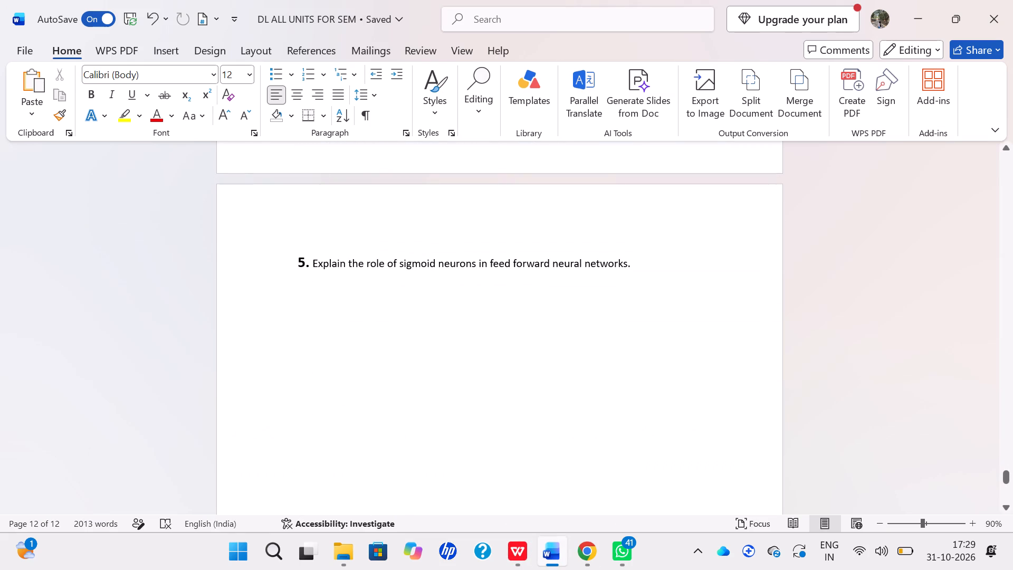
pyautogui.click(634, 267)
pyautogui.press('Return')
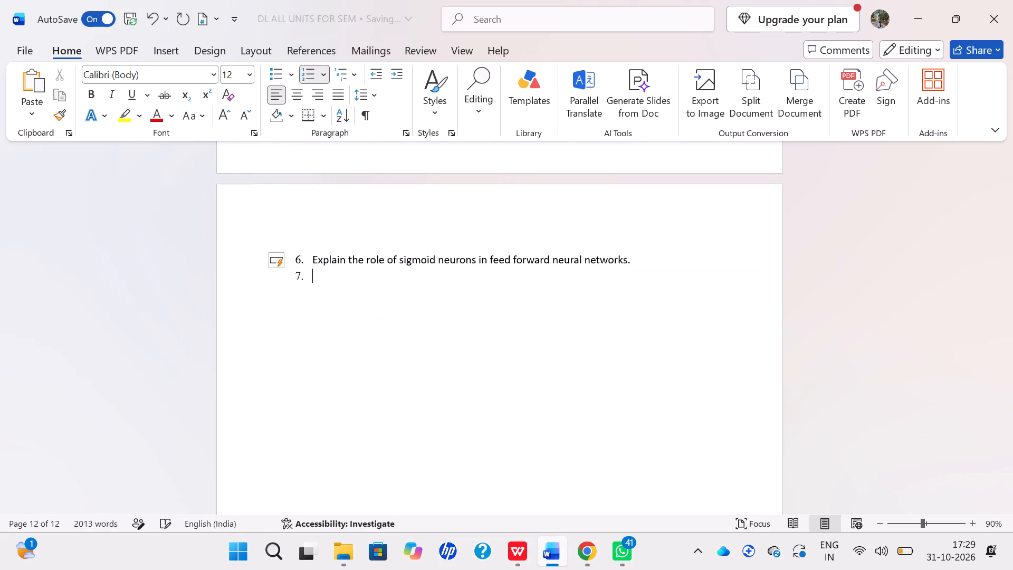
pyautogui.press('BackSpace')
pyautogui.press('BackSpace')
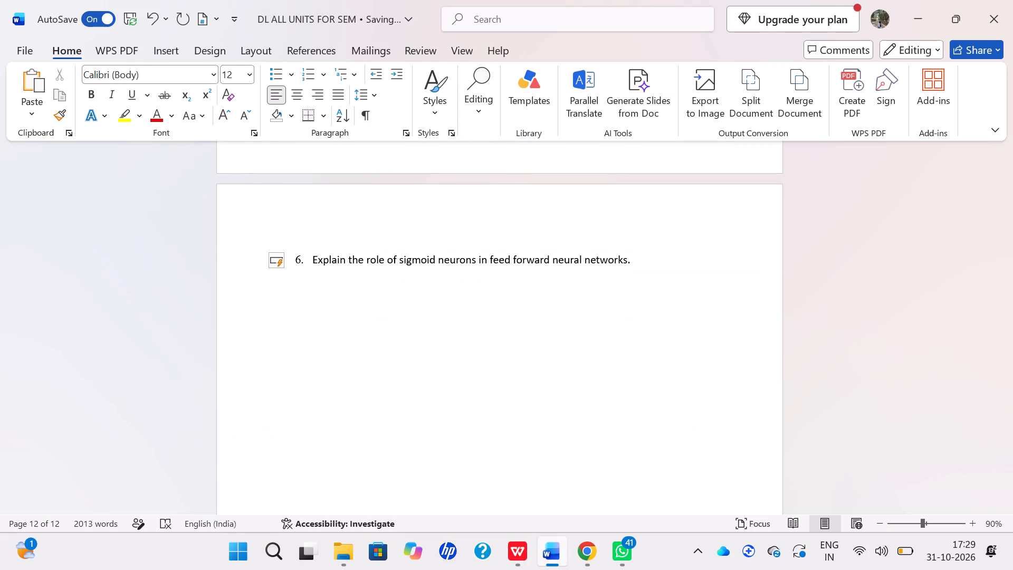
# Shift the numbered sigmoid neurons question out to the text margin and make its list number bold.
pyautogui.scroll(1, 634, 267)
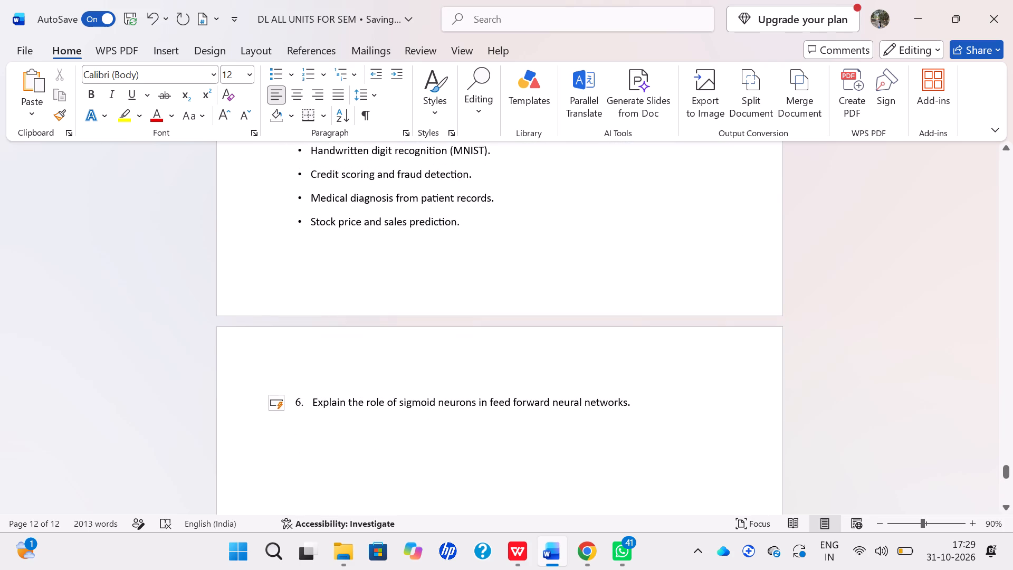
pyautogui.click(314, 403)
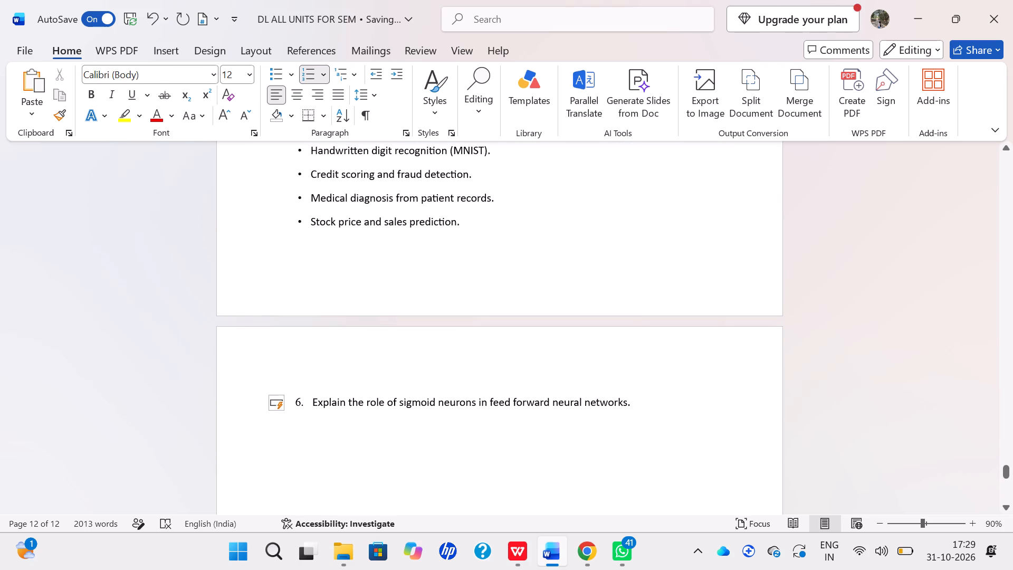
pyautogui.click(296, 403)
pyautogui.moveTo(296, 403); pyautogui.dragTo(256, 410)
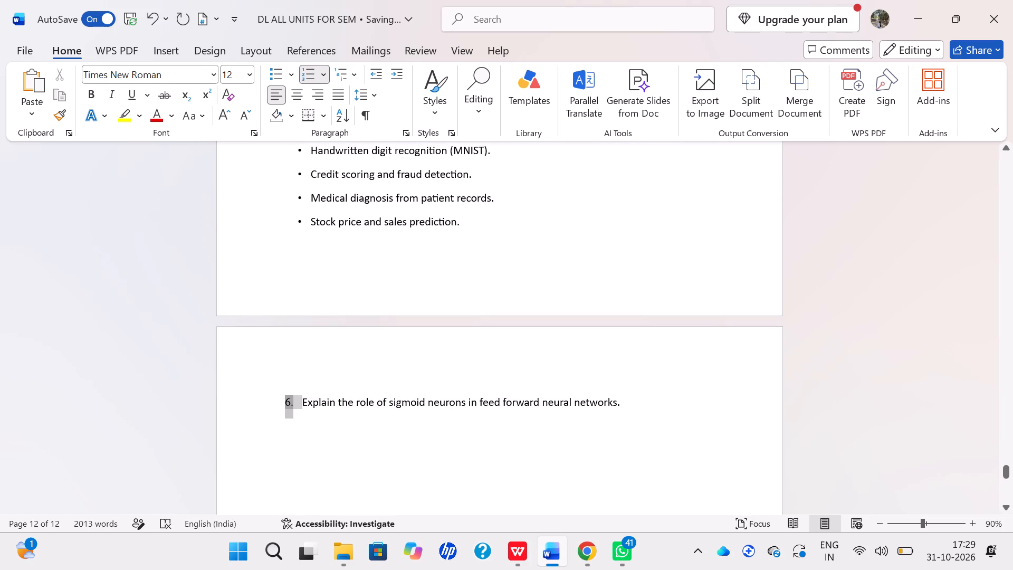
pyautogui.click(303, 403)
pyautogui.moveTo(303, 403); pyautogui.dragTo(281, 403)
pyautogui.doubleClick(293, 403)
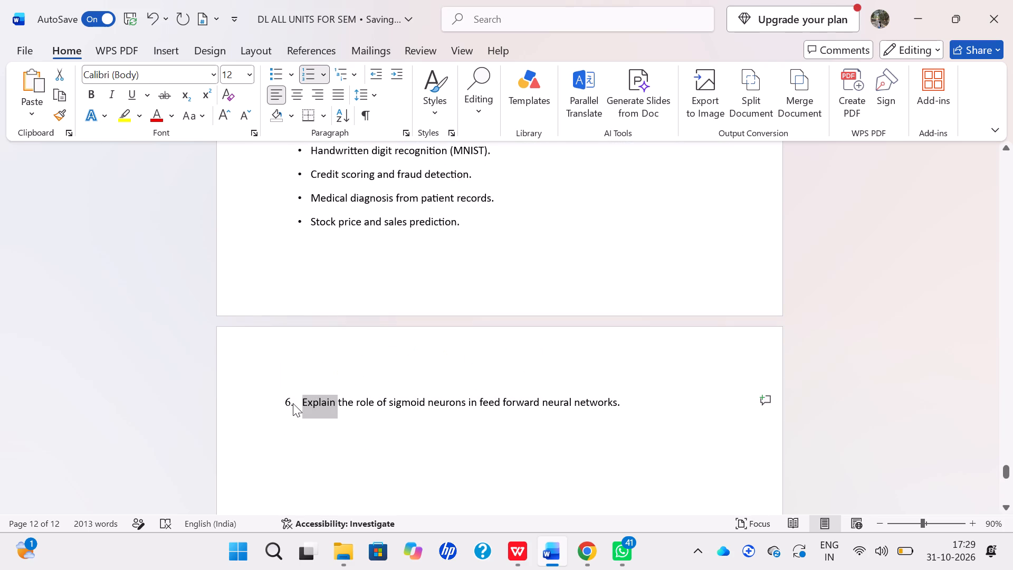
pyautogui.click(291, 403)
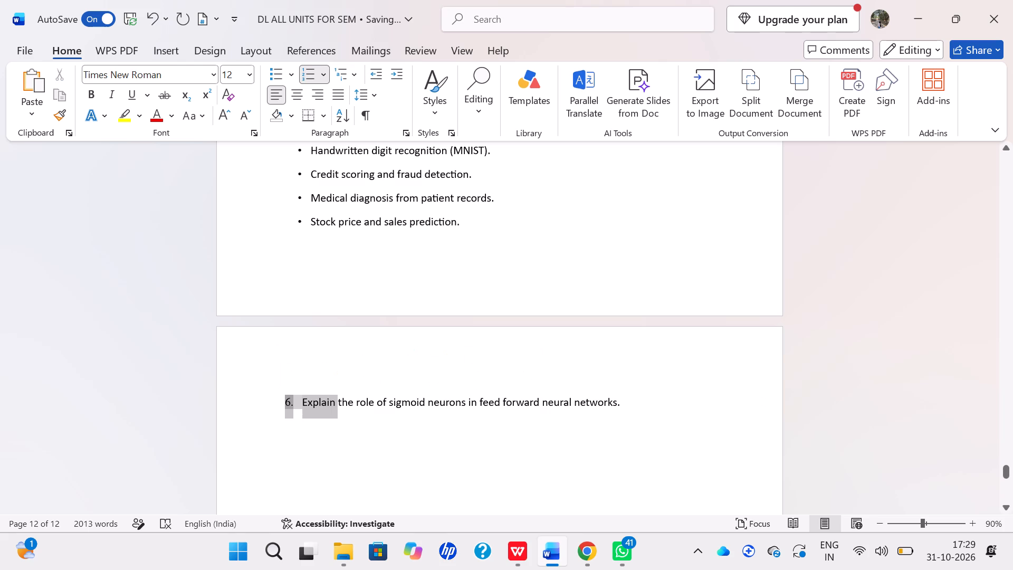
pyautogui.click(292, 402)
pyautogui.click(299, 403)
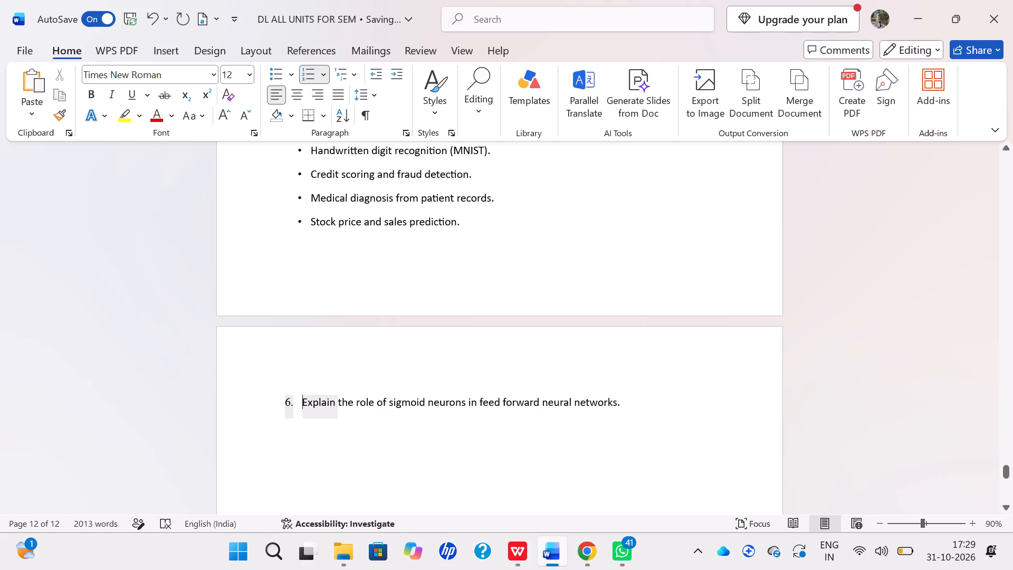
pyautogui.moveTo(294, 406); pyautogui.dragTo(285, 399)
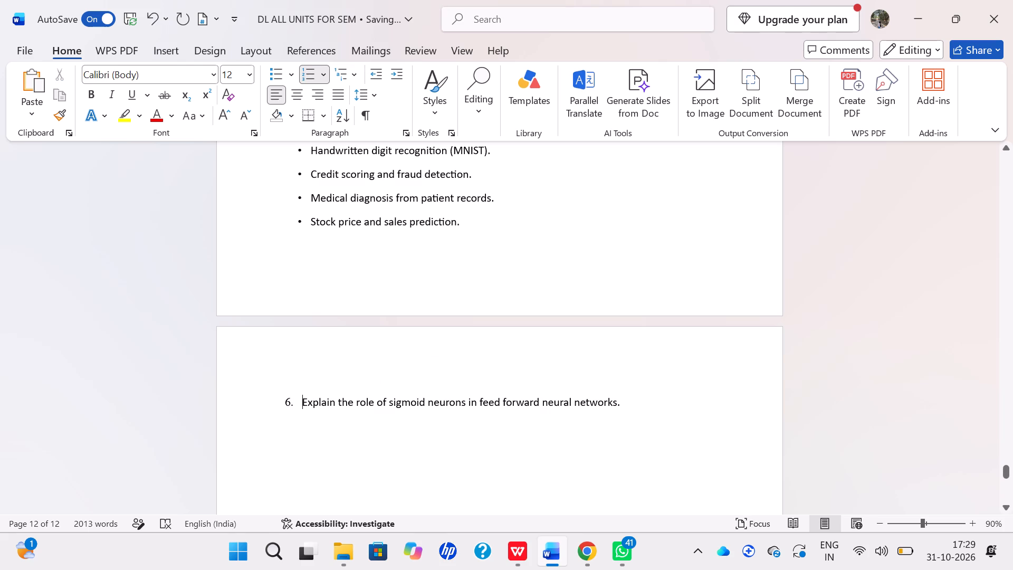
pyautogui.moveTo(285, 399); pyautogui.dragTo(292, 402)
pyautogui.click(289, 402)
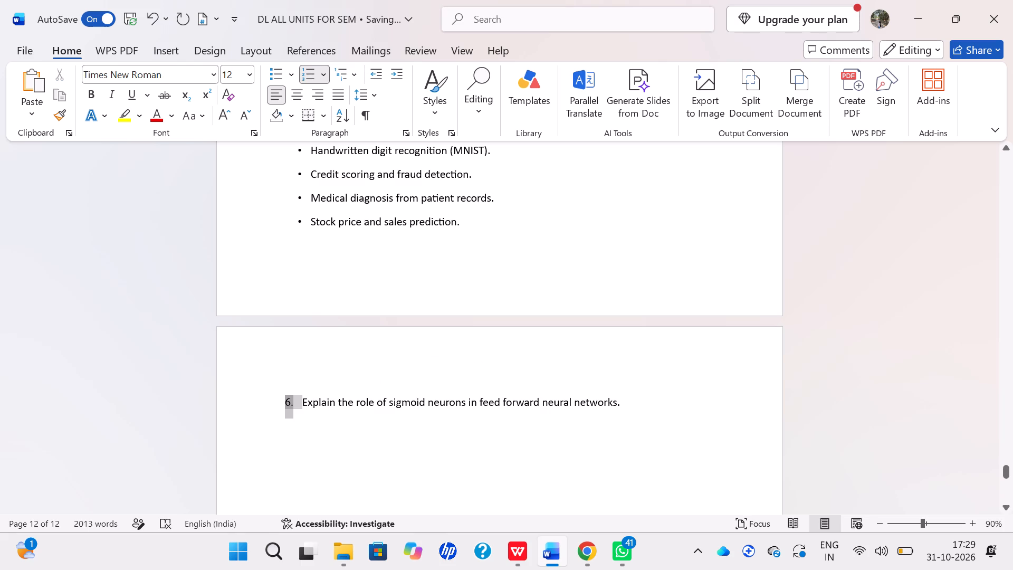
pyautogui.click(89, 92)
pyautogui.click(252, 326)
# Paste the copied sigmoid neurons answer on a new unnumbered line directly below the sigmoid neurons question.
pyautogui.scroll(-1, 311, 394)
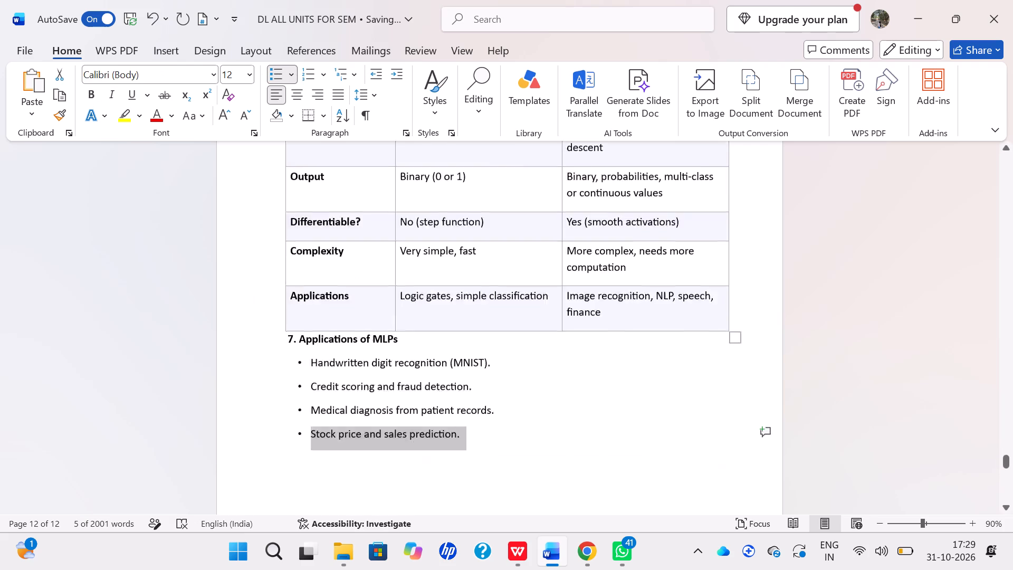
pyautogui.scroll(-1, 311, 394)
pyautogui.click(627, 272)
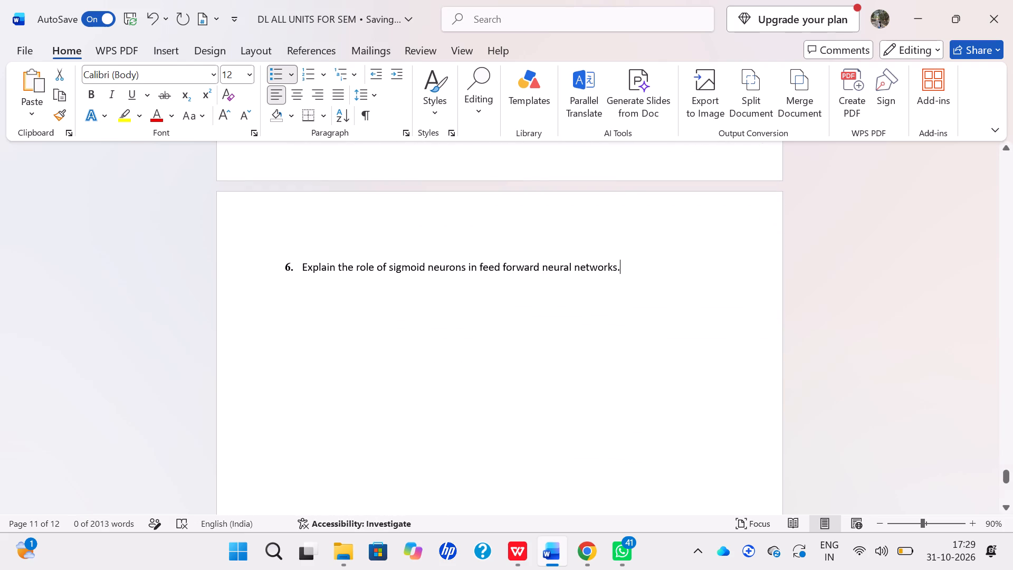
pyautogui.press('Return')
pyautogui.press('BackSpace')
pyautogui.press('BackSpace')
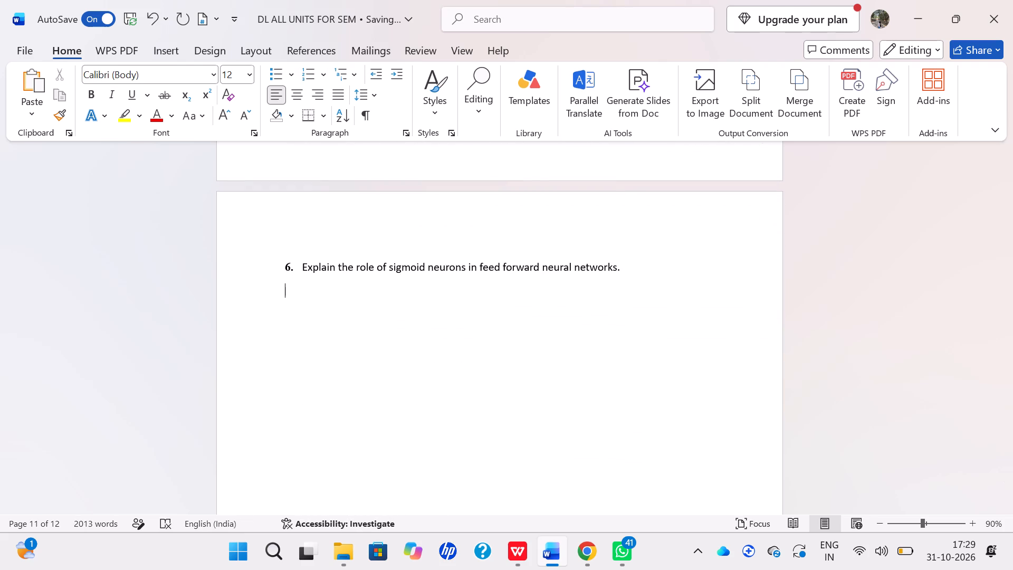
pyautogui.hotkey('ctrl', 'v')
# Review the pasted sigmoid neurons answer from its heading through the figures, role bullets, worked example and limitations.
pyautogui.scroll(6, 604, 305)
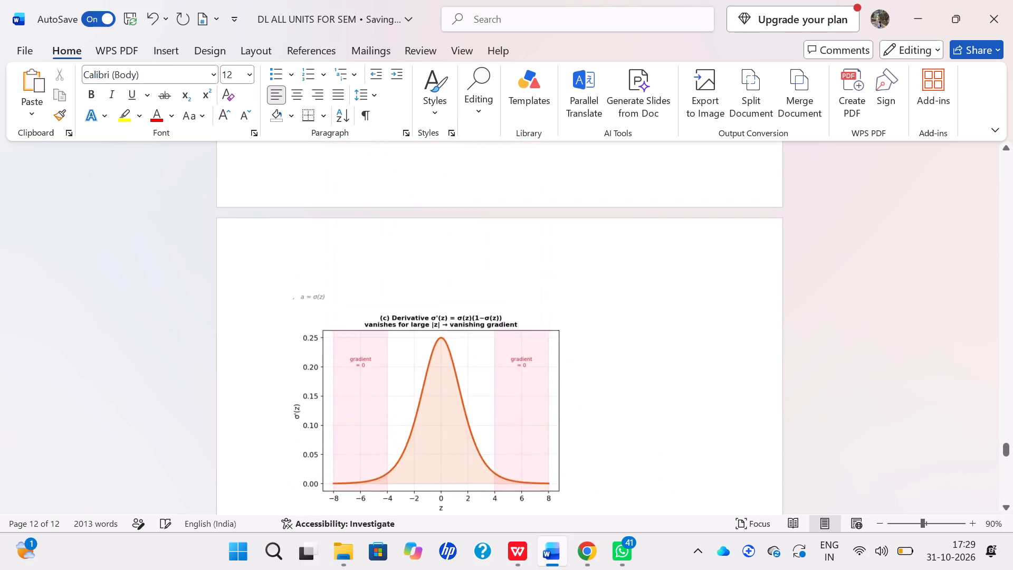
pyautogui.scroll(1, 604, 305)
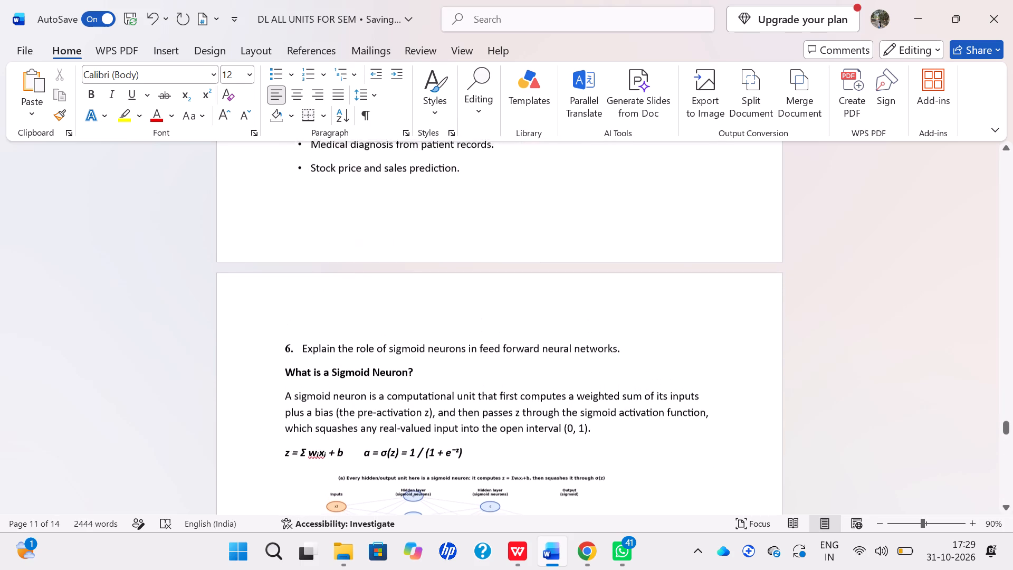
pyautogui.scroll(-1, 425, 373)
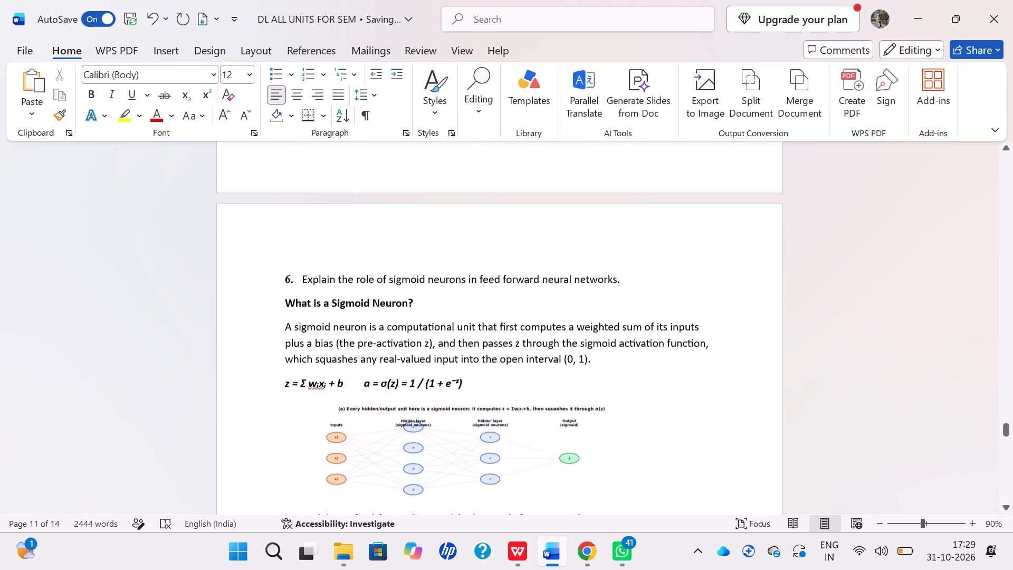
pyautogui.scroll(-5, 425, 373)
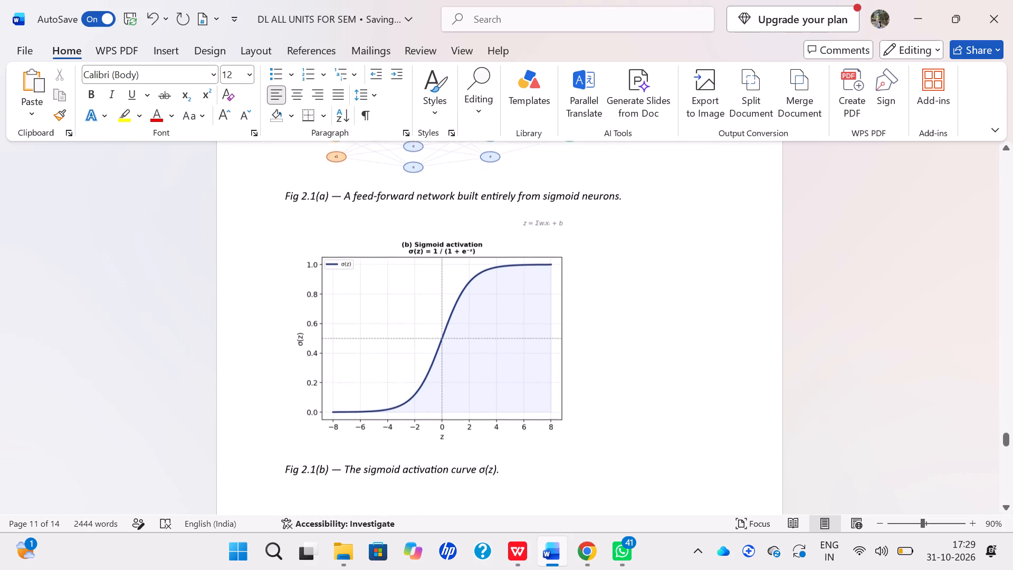
pyautogui.scroll(-3, 425, 373)
pyautogui.scroll(1, 425, 373)
pyautogui.scroll(-1, 425, 373)
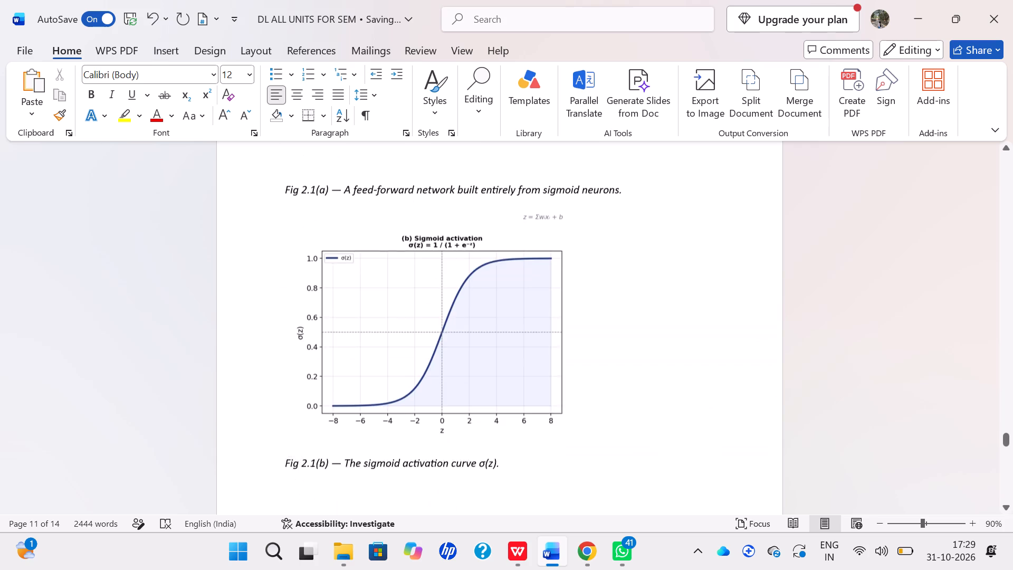
pyautogui.scroll(-1, 425, 373)
pyautogui.scroll(1, 425, 373)
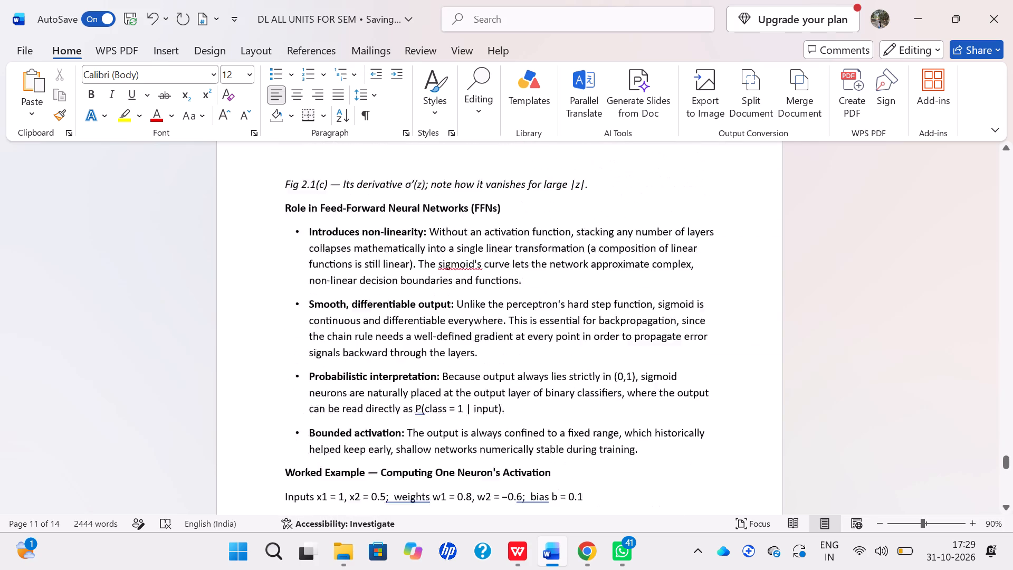
pyautogui.scroll(1, 425, 373)
pyautogui.scroll(-1, 425, 373)
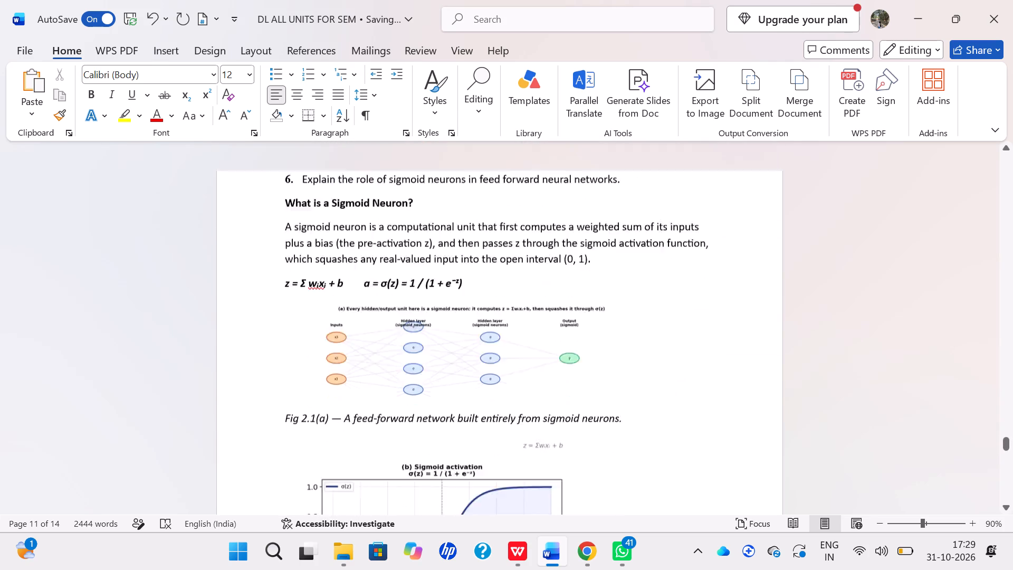
pyautogui.scroll(-2, 425, 373)
pyautogui.scroll(1, 425, 373)
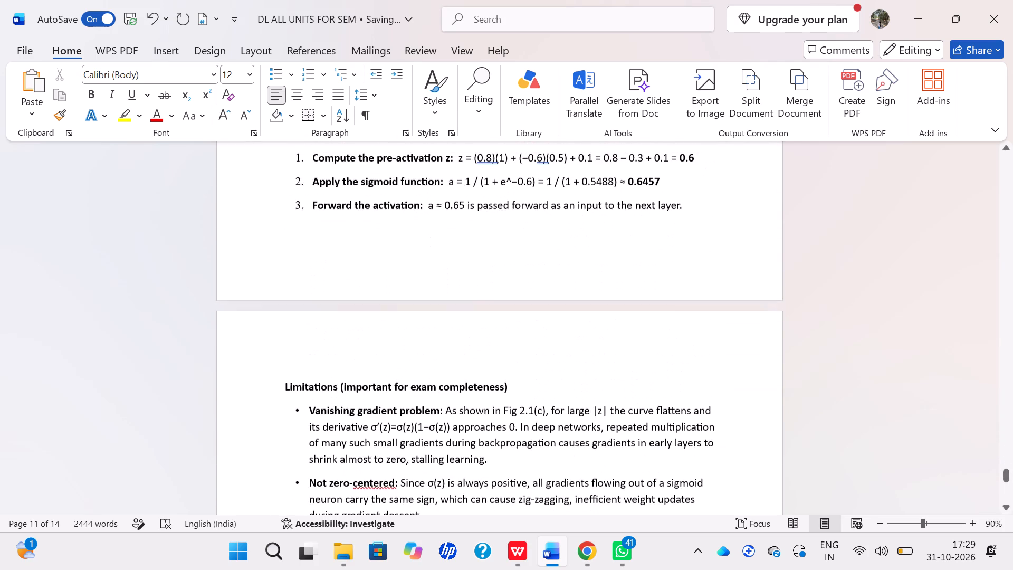
pyautogui.scroll(2, 425, 373)
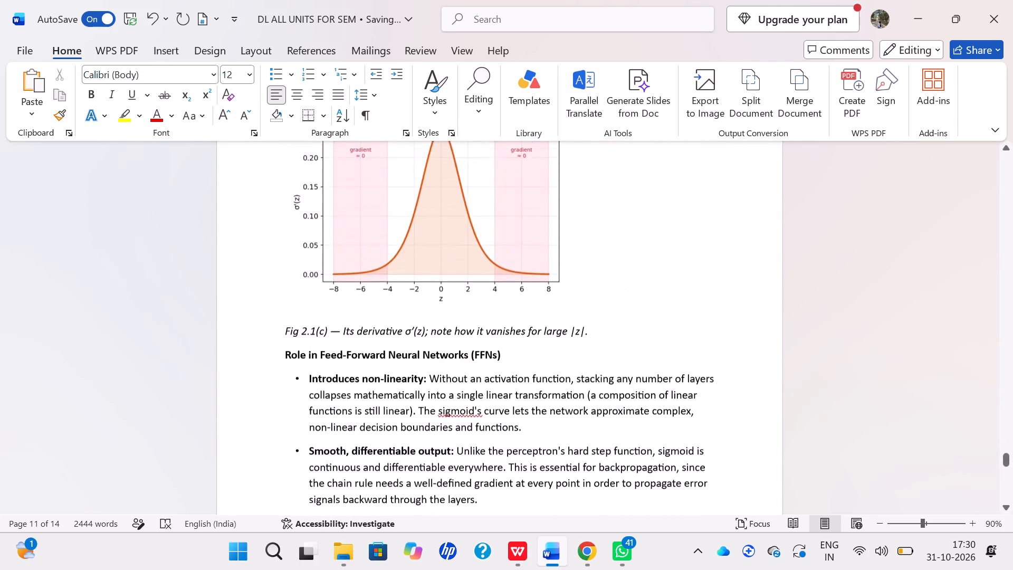
pyautogui.scroll(5, 425, 373)
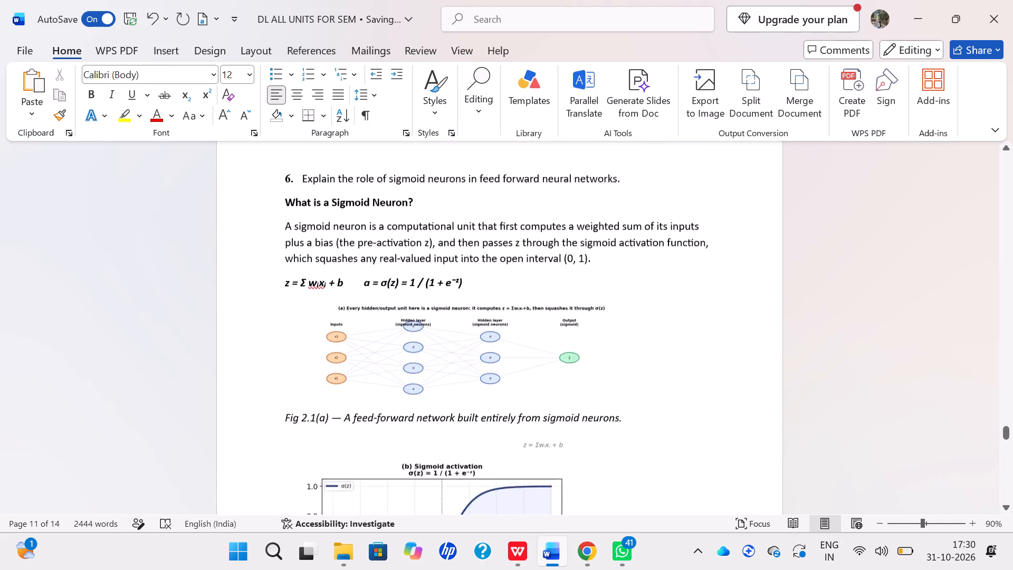
pyautogui.scroll(7, 425, 373)
pyautogui.scroll(-1, 425, 373)
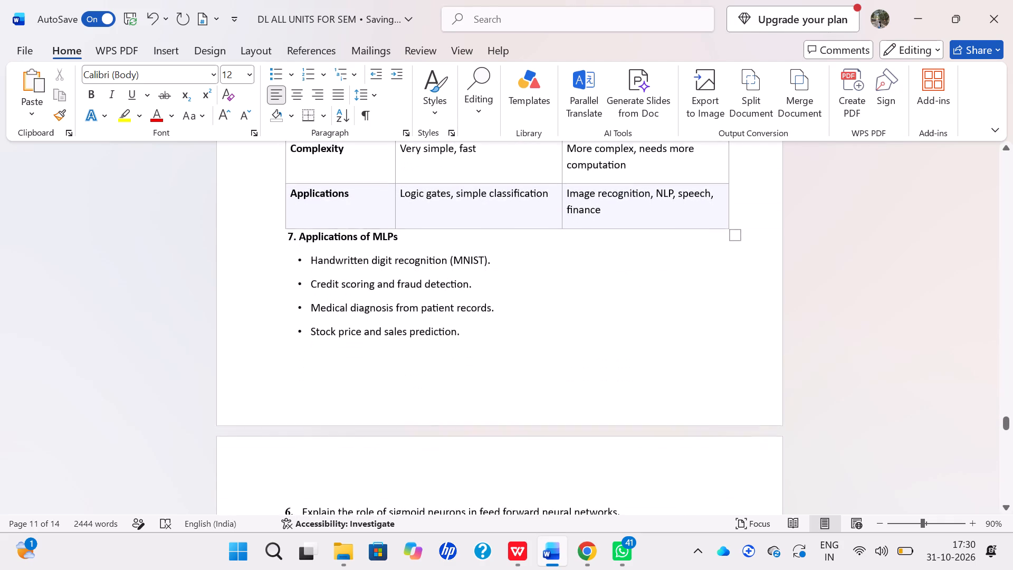
pyautogui.scroll(-3, 425, 373)
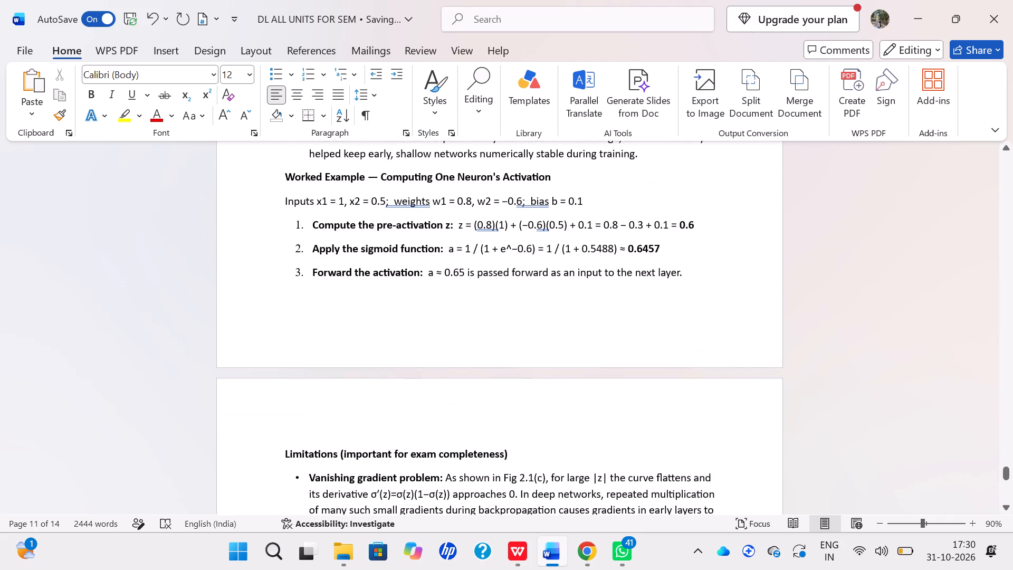
pyautogui.scroll(-4, 425, 373)
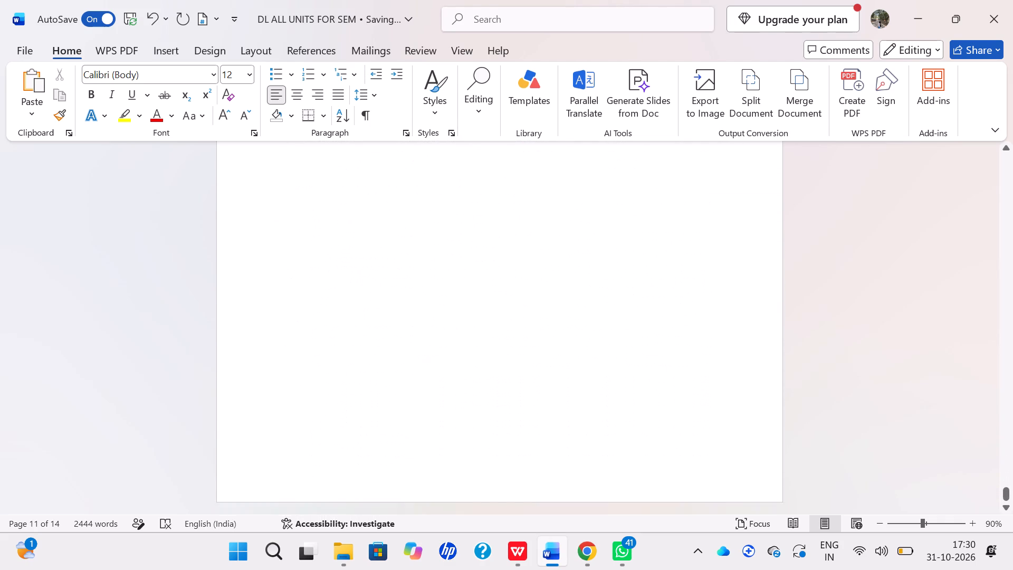
pyautogui.scroll(4, 425, 373)
# Switch to WPS Office and check the sigmoid neurons answer in DLT_Answers_Unit_I Another through to the start of Q3.
pyautogui.click(498, 554)
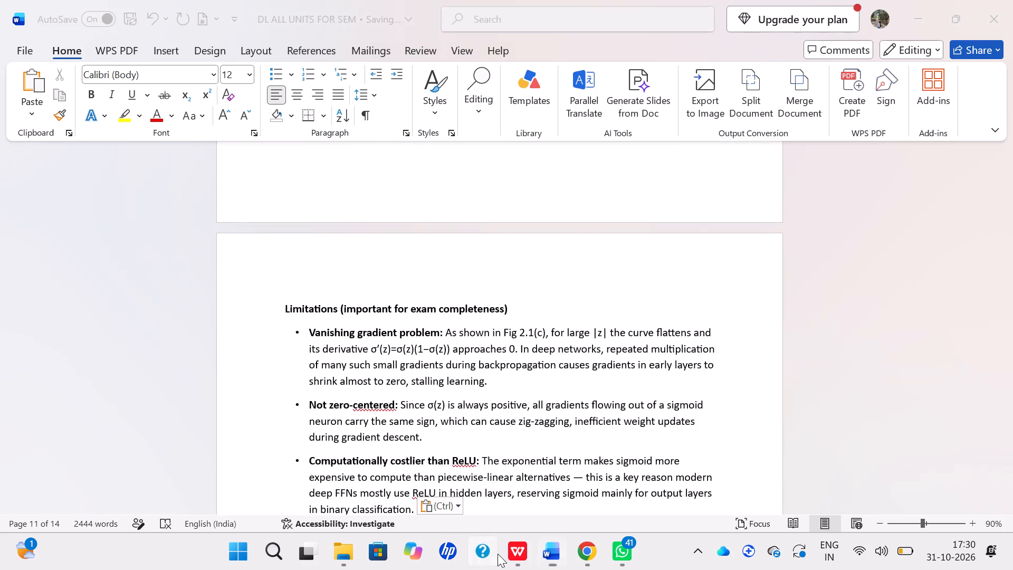
pyautogui.click(1012, 7)
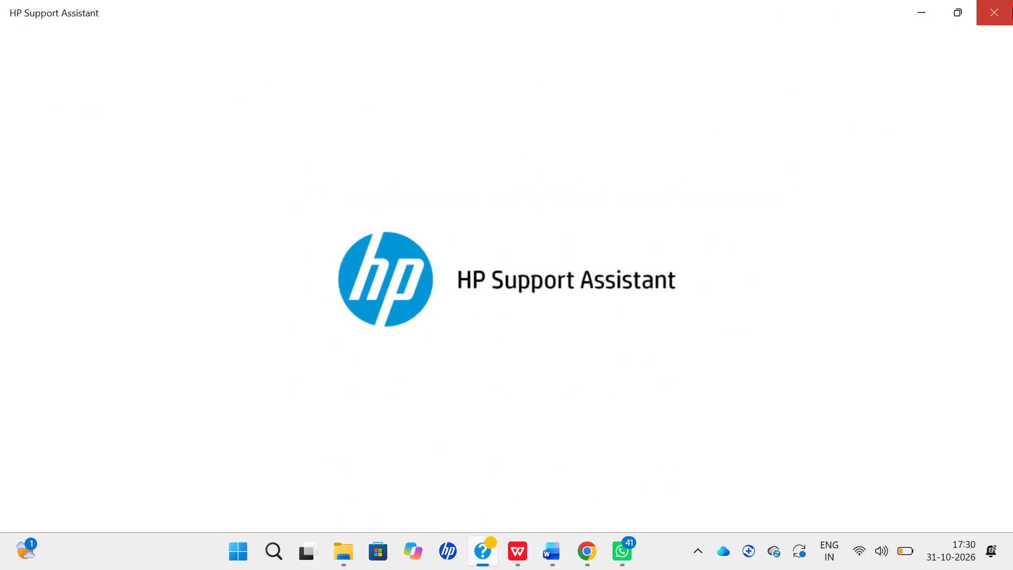
pyautogui.click(529, 535)
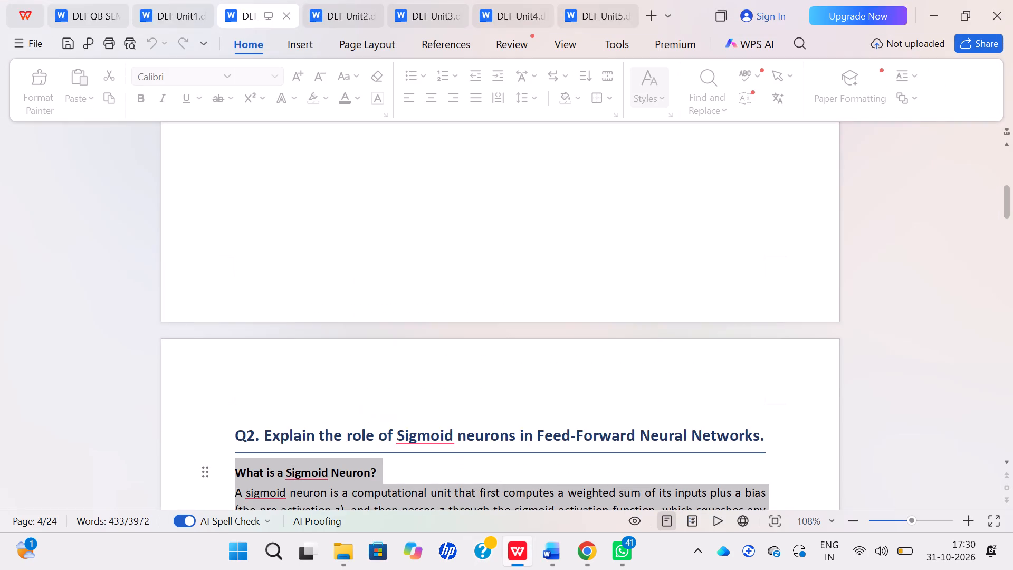
pyautogui.scroll(-8, 331, 422)
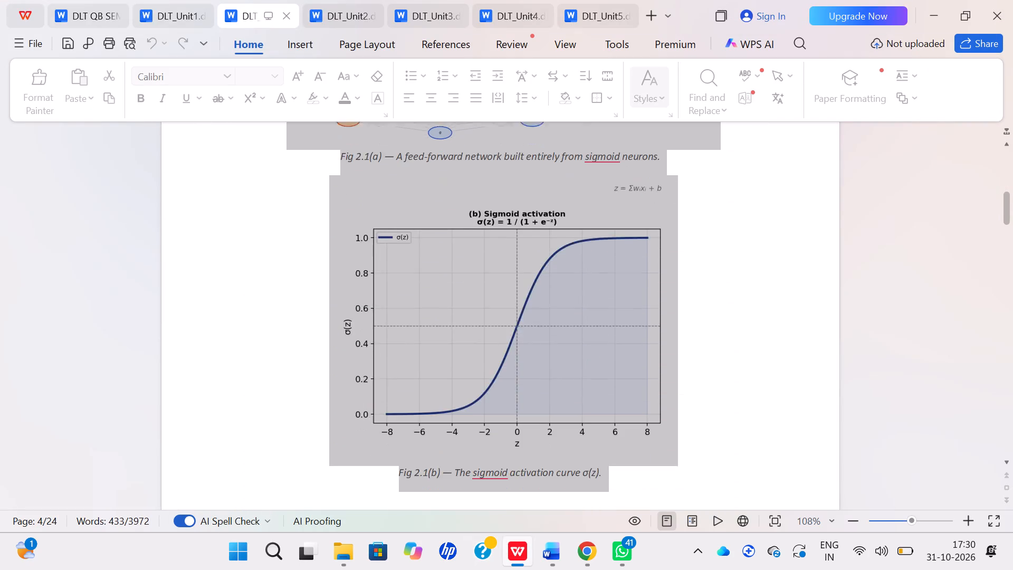
pyautogui.scroll(-7, 331, 422)
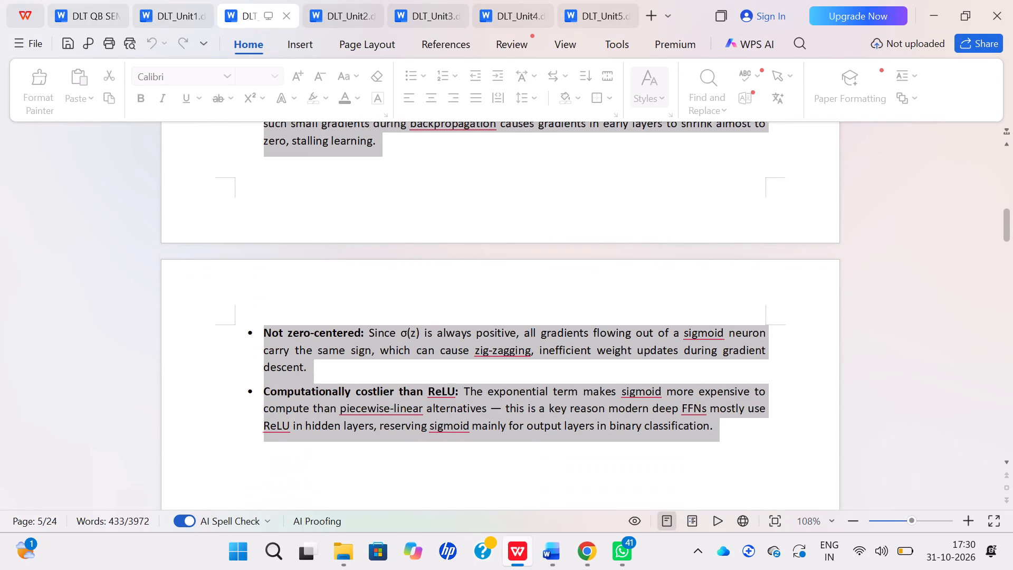
pyautogui.click(331, 422)
pyautogui.scroll(-9, 331, 422)
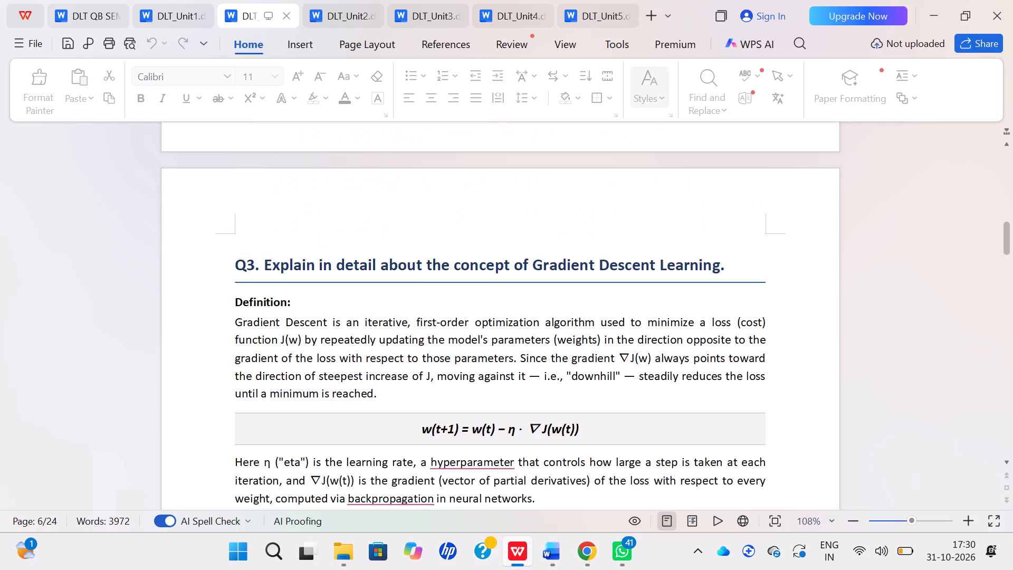
pyautogui.scroll(1, 331, 422)
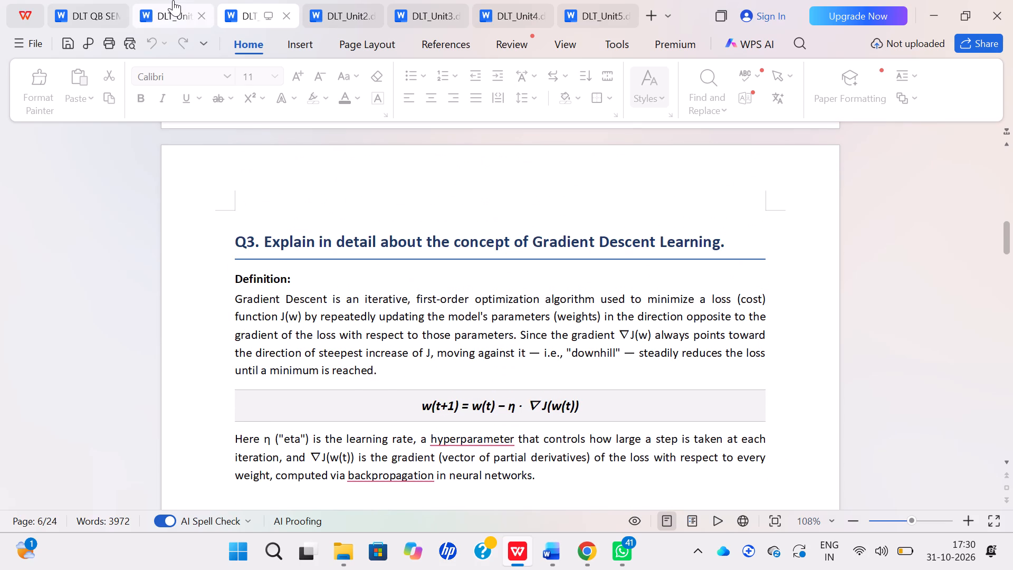
# Switch to the Unit-I Question Bank Answers document and review its sigmoid neurons answer from the definition through to the worked example.
pyautogui.click(173, 0)
pyautogui.scroll(-2, 328, 239)
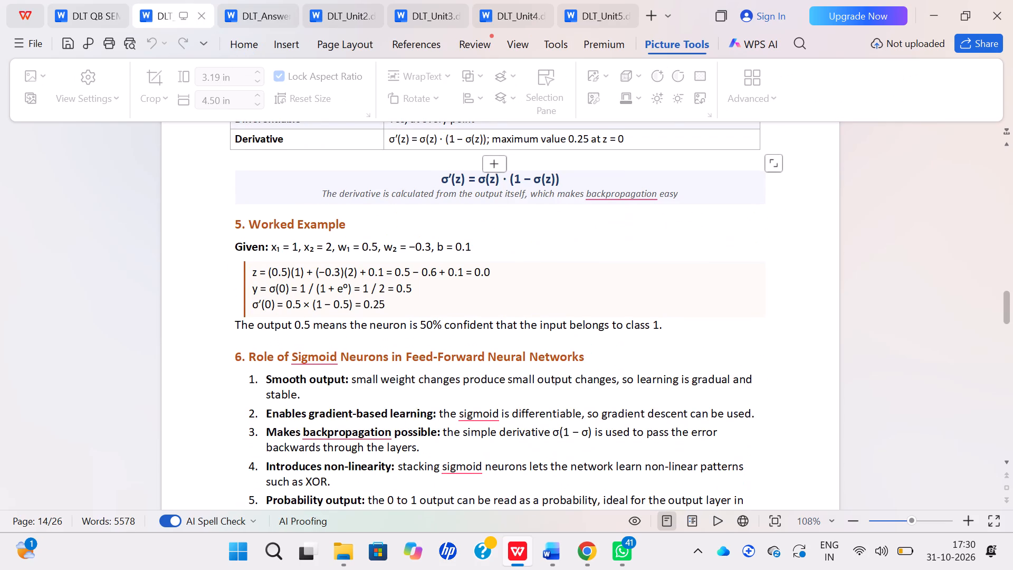
pyautogui.scroll(4, 328, 239)
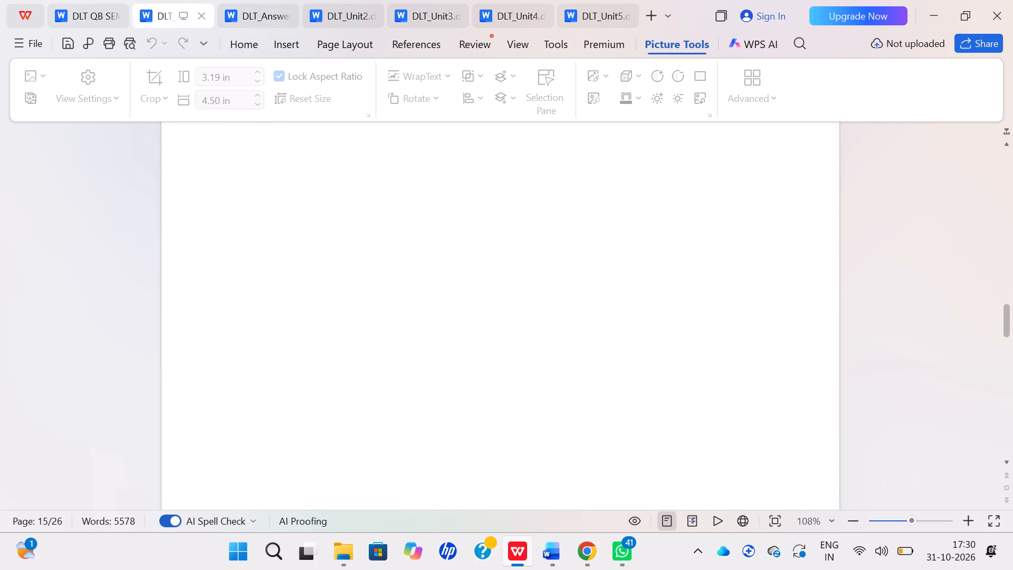
pyautogui.scroll(13, 328, 239)
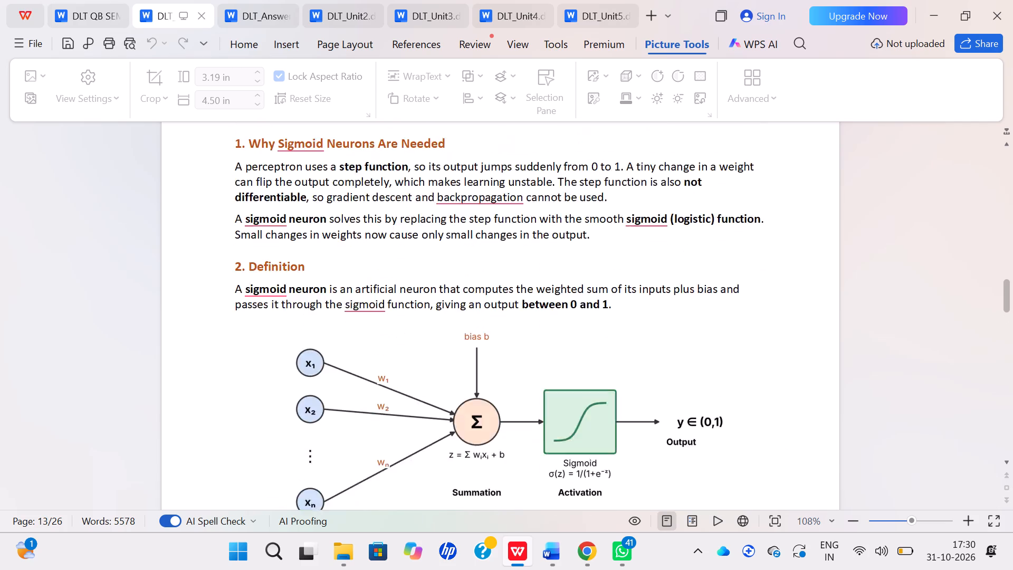
pyautogui.scroll(1, 328, 239)
pyautogui.scroll(-4, 327, 226)
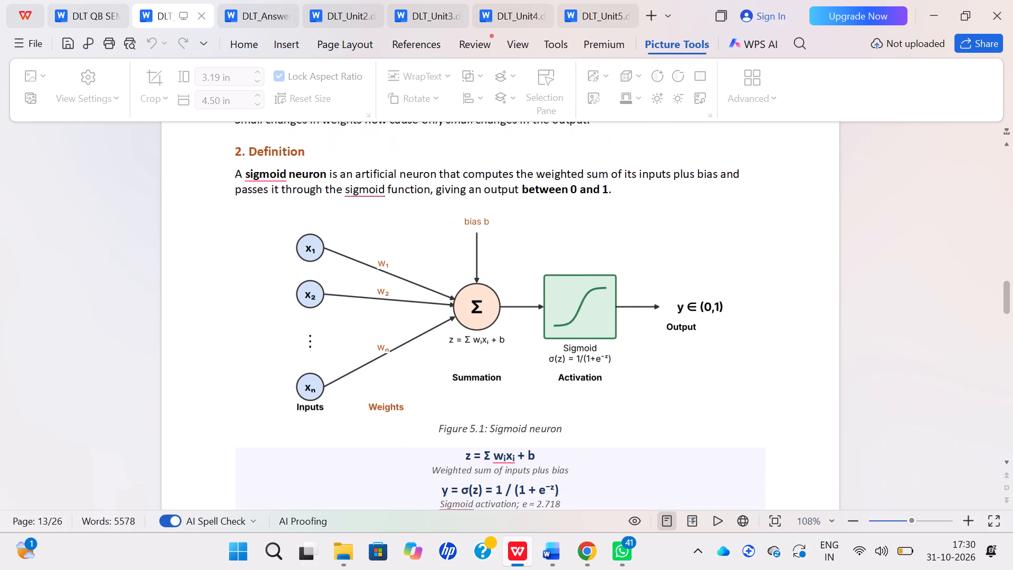
pyautogui.scroll(-4, 327, 213)
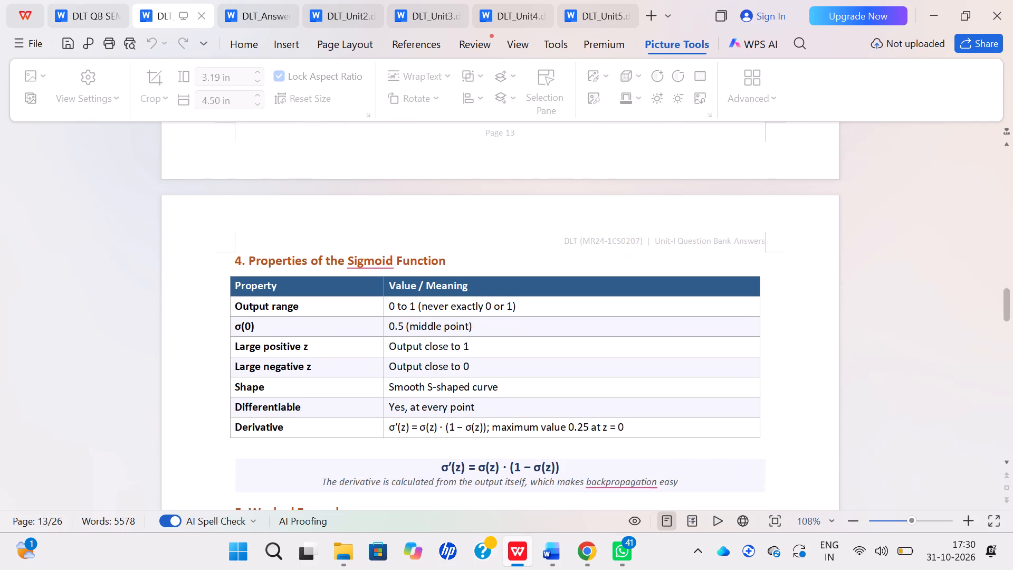
pyautogui.scroll(-4, 327, 213)
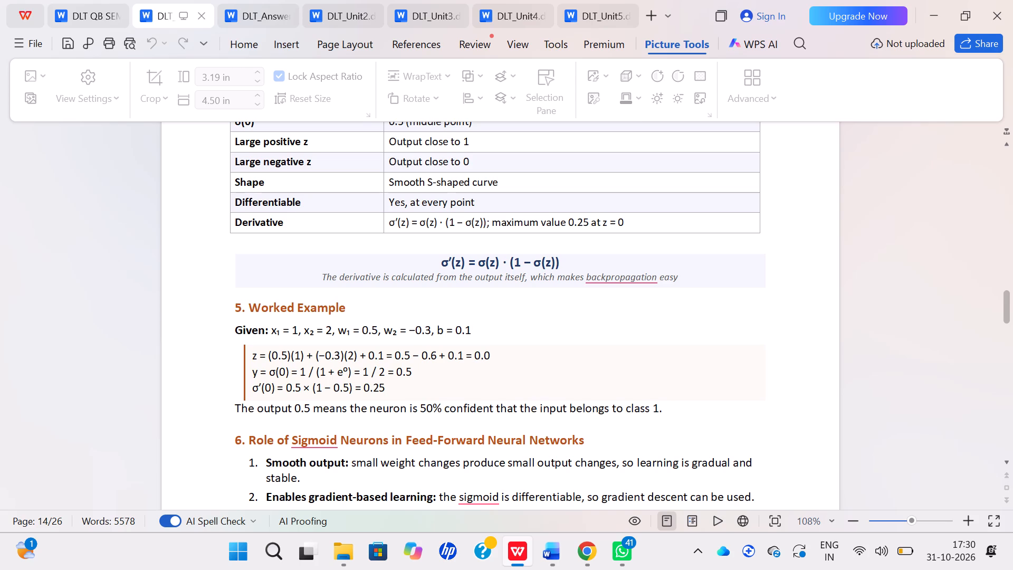
# Replace the worked example of the sigmoid neurons answer in DL ALL UNITS FOR SEM in Word with the Worked Example copied from Unit-I Question Bank Answers.
pyautogui.moveTo(252, 307); pyautogui.dragTo(702, 407)
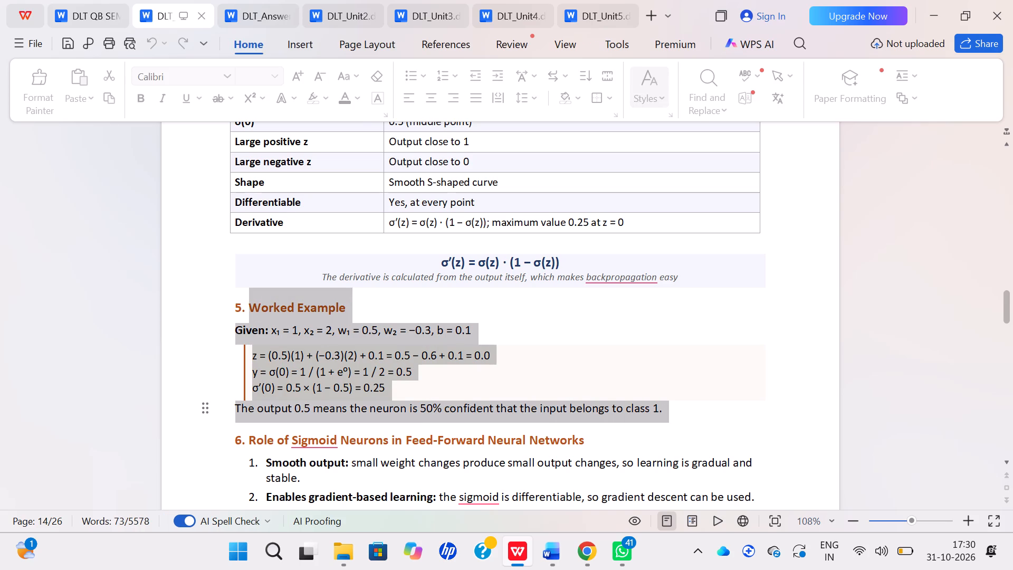
pyautogui.moveTo(702, 407); pyautogui.dragTo(706, 407)
pyautogui.hotkey('ctrl', 'c')
pyautogui.scroll(-4, 706, 407)
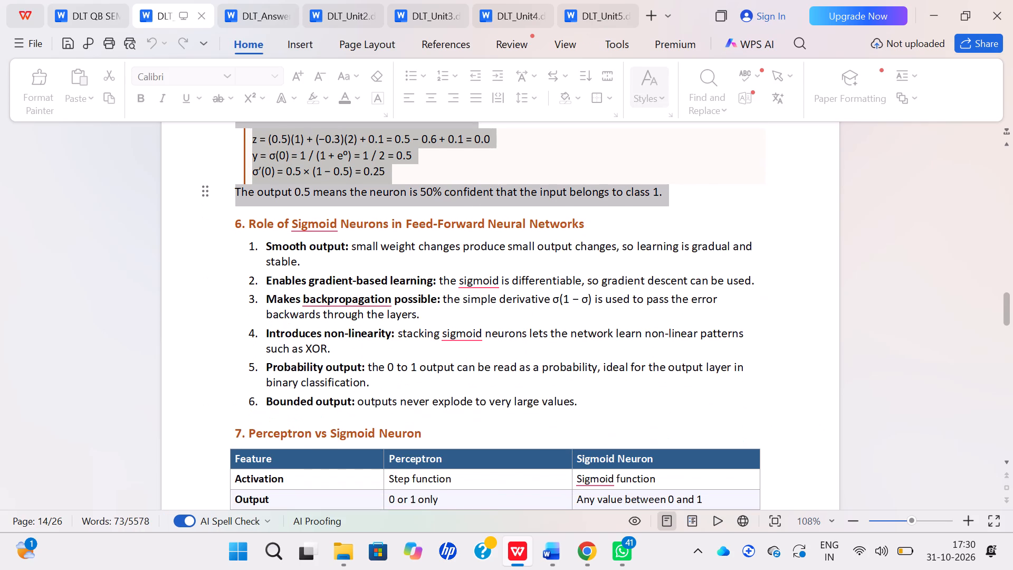
pyautogui.click(561, 558)
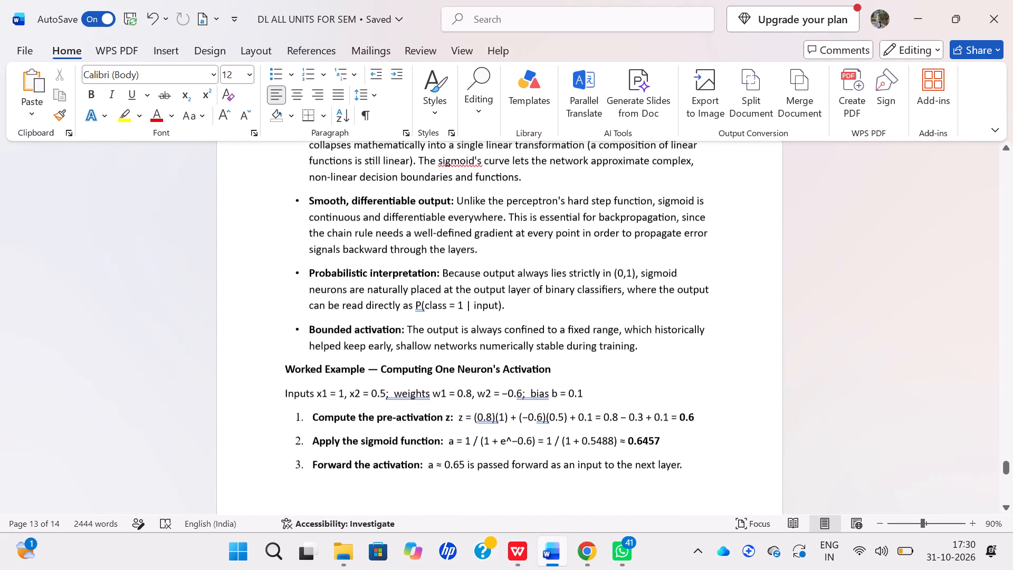
pyautogui.moveTo(690, 463); pyautogui.dragTo(399, 396)
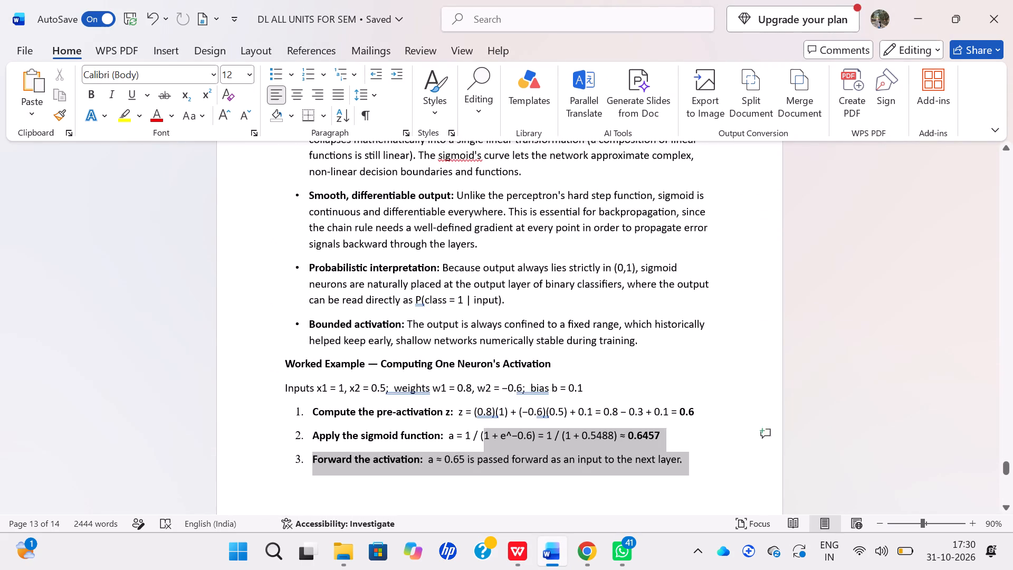
pyautogui.moveTo(399, 396); pyautogui.dragTo(261, 359)
pyautogui.hotkey('ctrl', 'v')
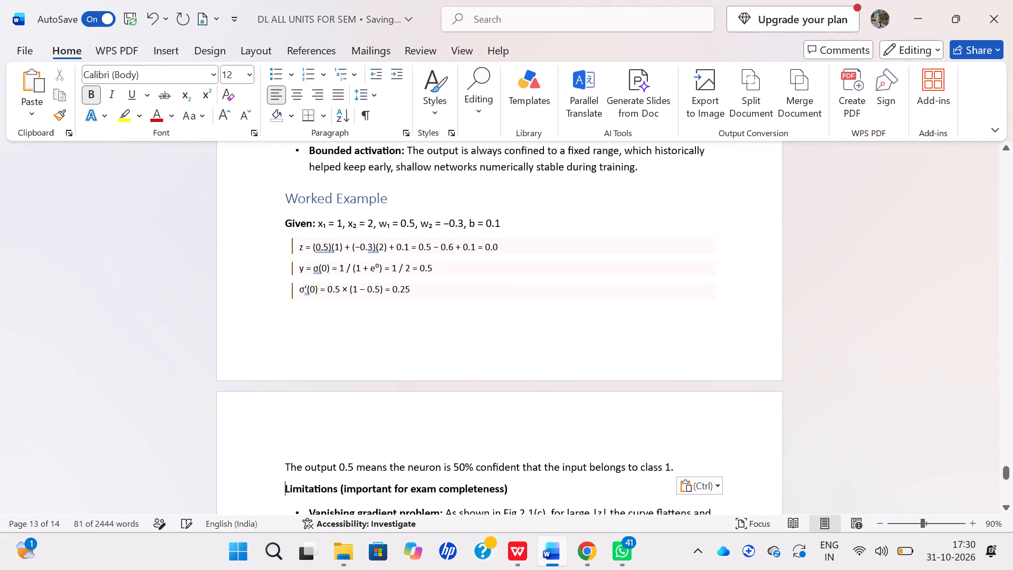
pyautogui.scroll(-1, 385, 366)
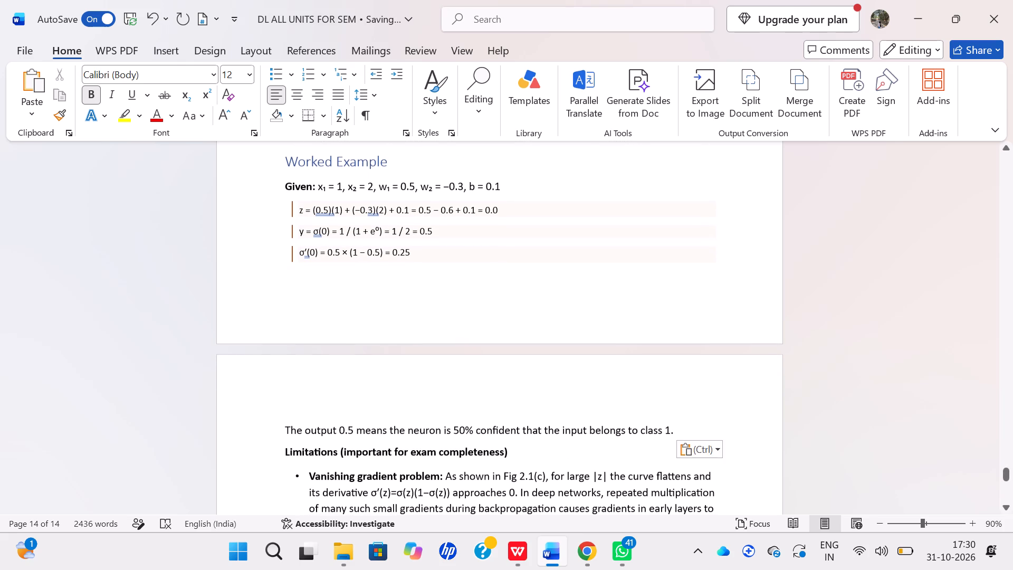
pyautogui.scroll(1, 431, 410)
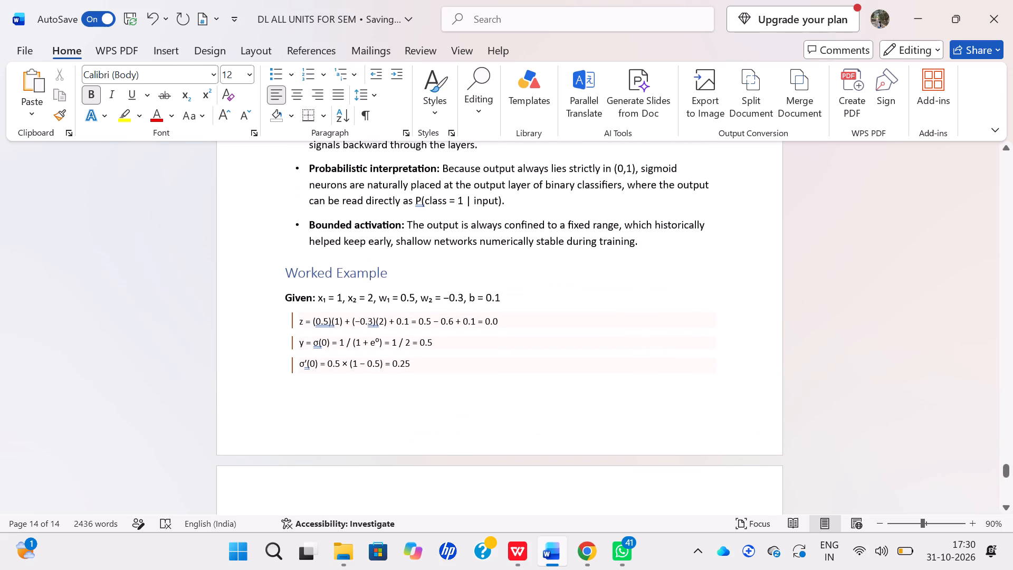
# Compare the figures, properties table and role section in WPS Office's Unit-I answers with the sigmoid neurons answer in Word's DL ALL UNITS FOR SEM.
pyautogui.click(514, 545)
pyautogui.scroll(11, 492, 370)
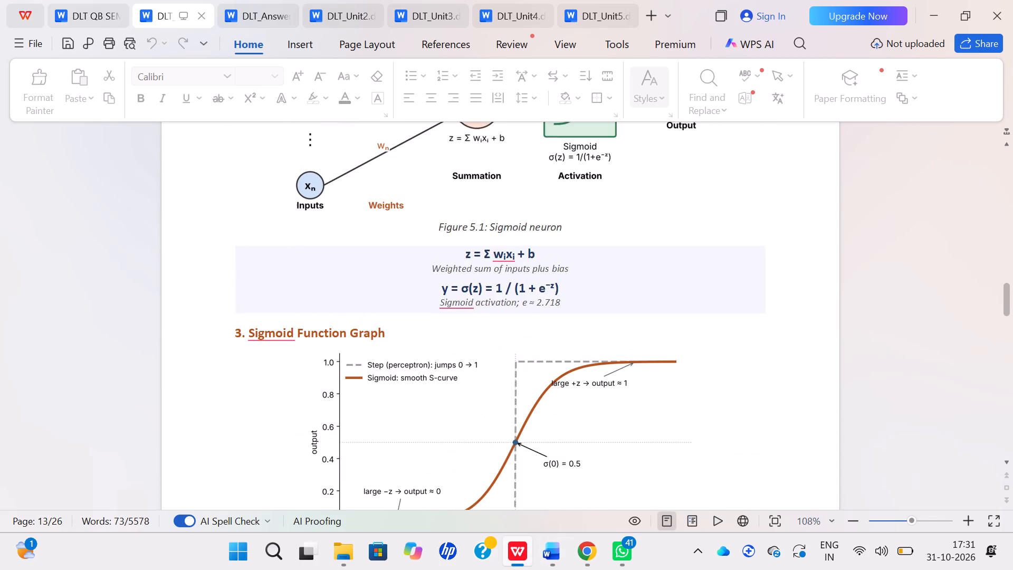
pyautogui.scroll(2, 492, 370)
pyautogui.scroll(-5, 492, 370)
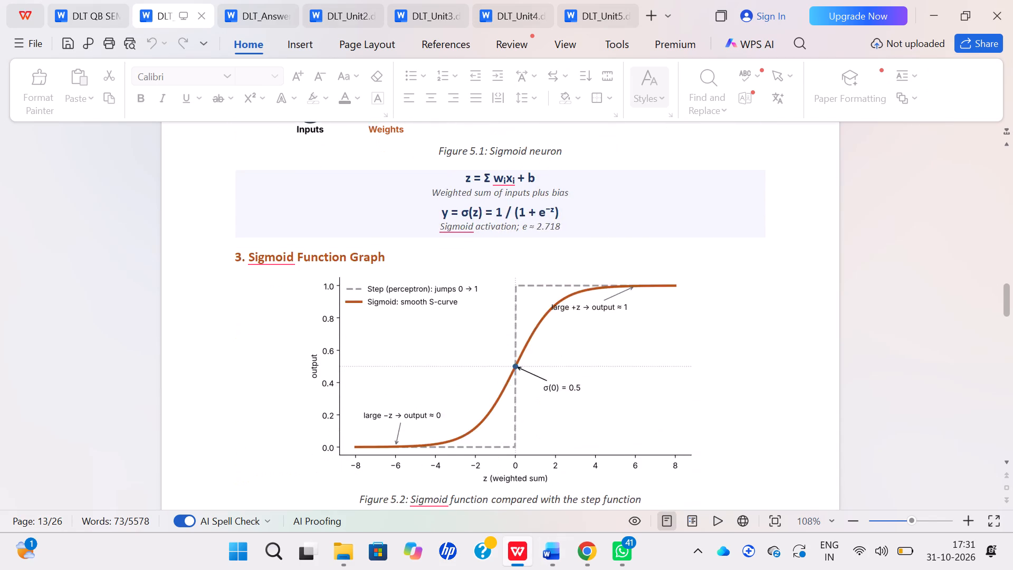
pyautogui.scroll(-2, 492, 370)
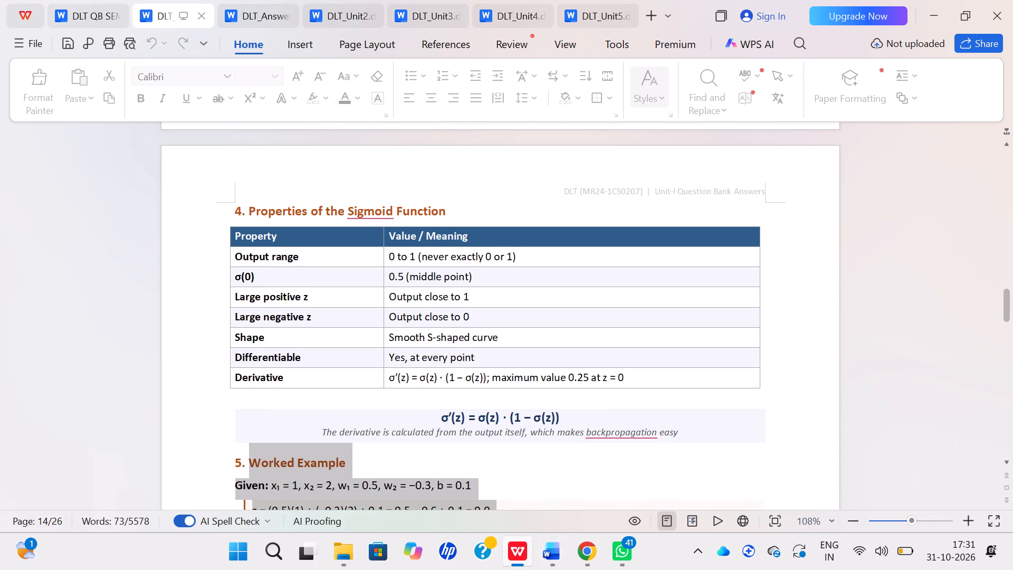
pyautogui.doubleClick(492, 370)
pyautogui.scroll(-2, 492, 370)
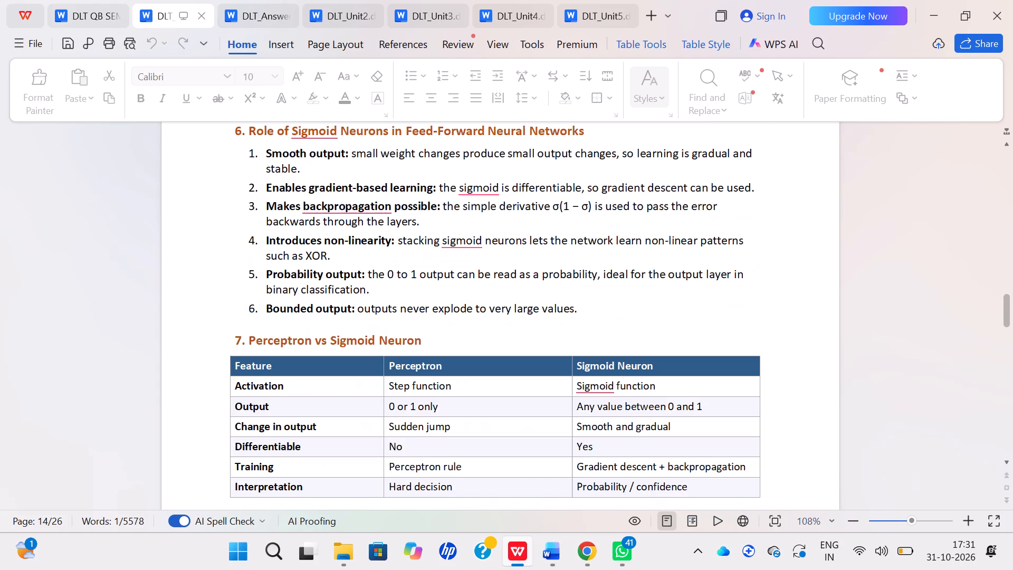
pyautogui.scroll(1, 492, 370)
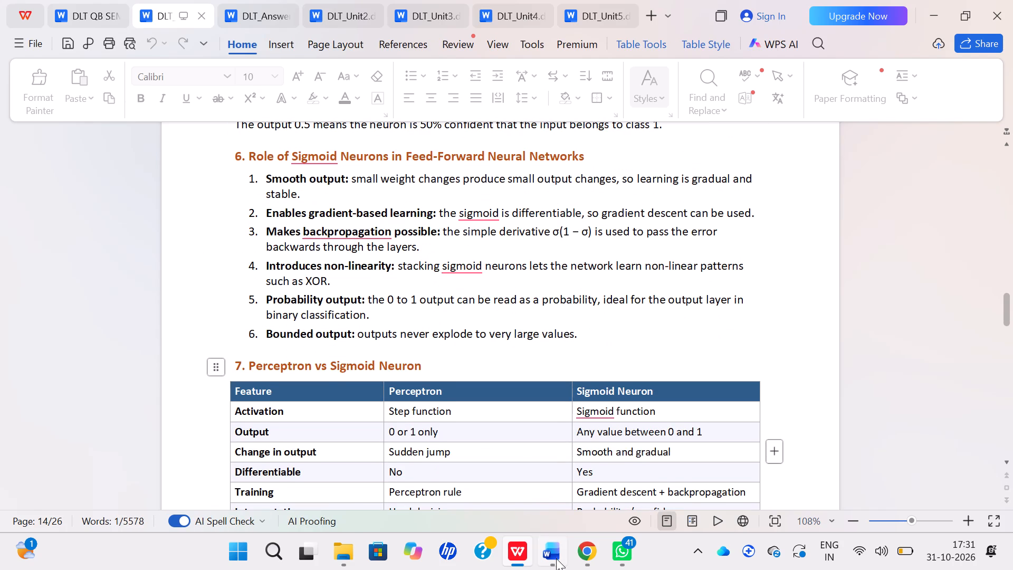
pyautogui.click(556, 558)
pyautogui.scroll(-2, 516, 367)
pyautogui.scroll(1, 516, 367)
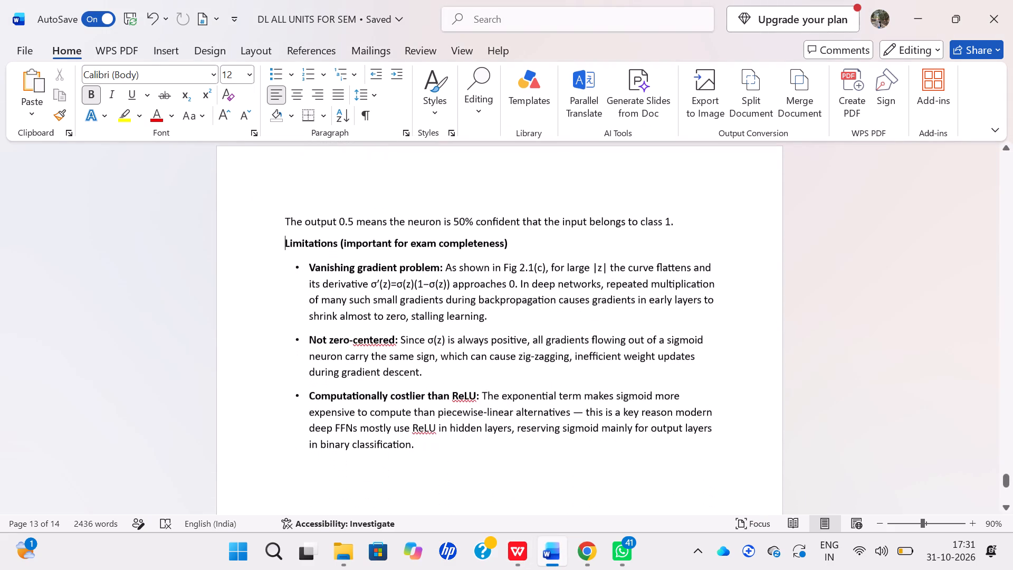
pyautogui.scroll(2, 516, 367)
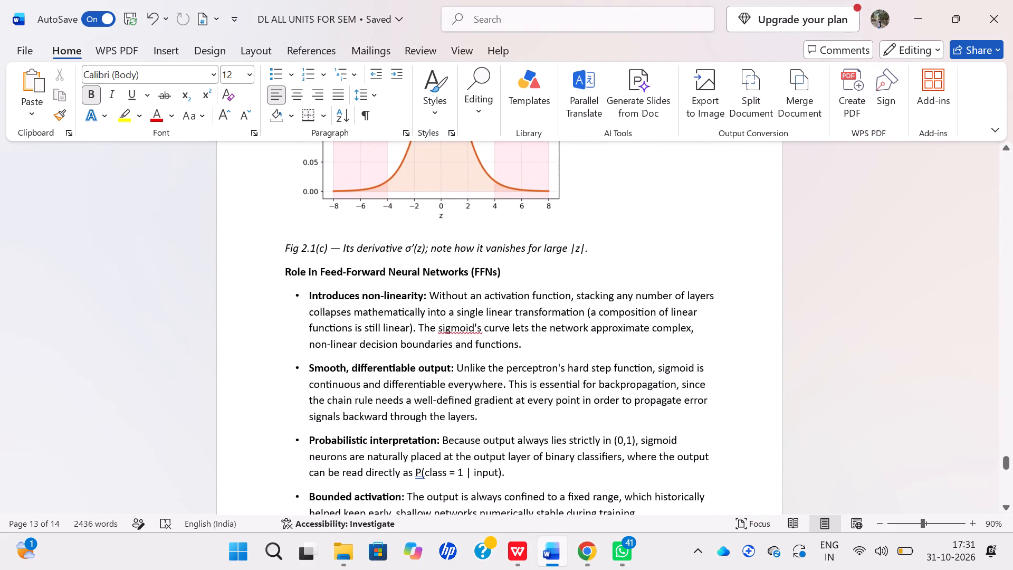
pyautogui.scroll(-1, 514, 396)
# Copy the six numbered sigmoid role points from WPS Office over the four bullets under Role in Feed-Forward Neural Networks (FFNs) in Word.
pyautogui.click(518, 536)
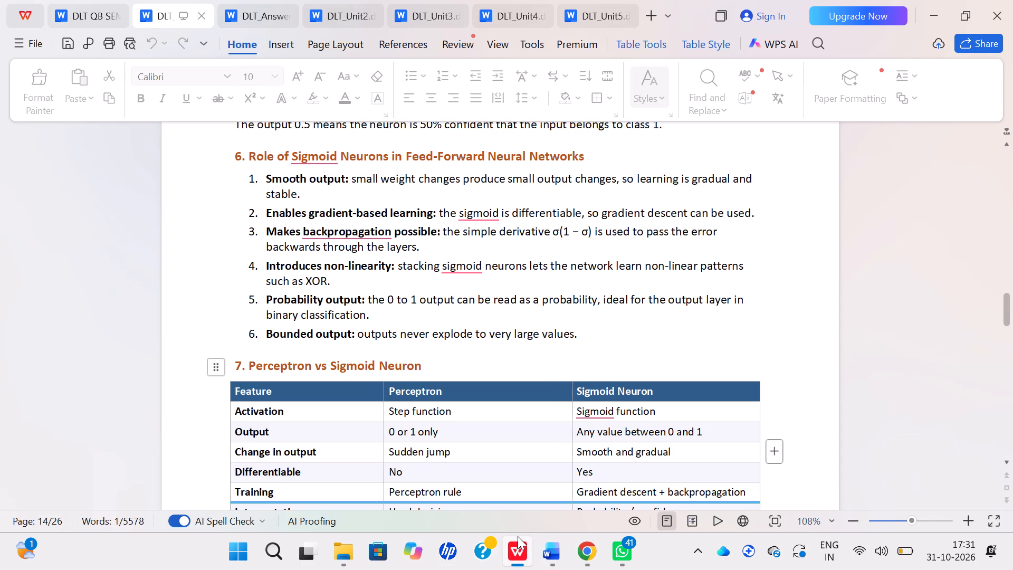
pyautogui.moveTo(586, 337); pyautogui.dragTo(259, 217)
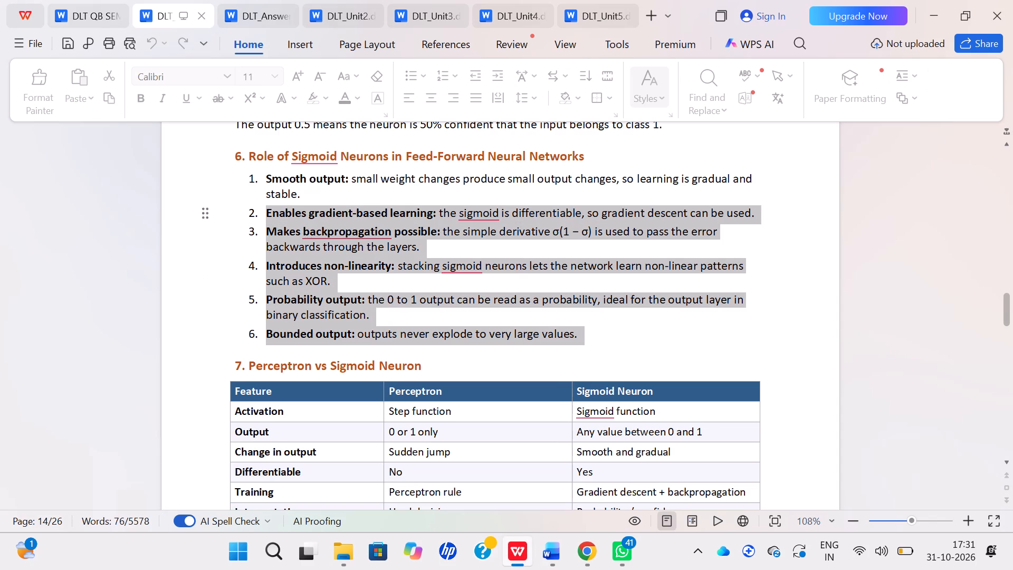
pyautogui.moveTo(259, 217); pyautogui.dragTo(266, 174)
pyautogui.hotkey('ctrl', 'c')
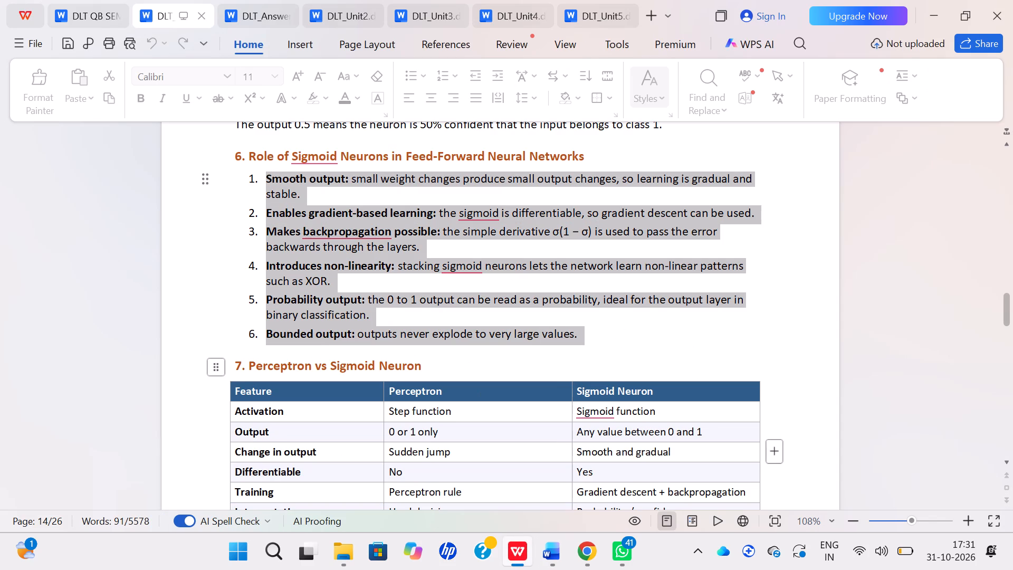
pyautogui.click(553, 558)
pyautogui.moveTo(649, 397); pyautogui.dragTo(302, 223)
pyautogui.click(321, 248)
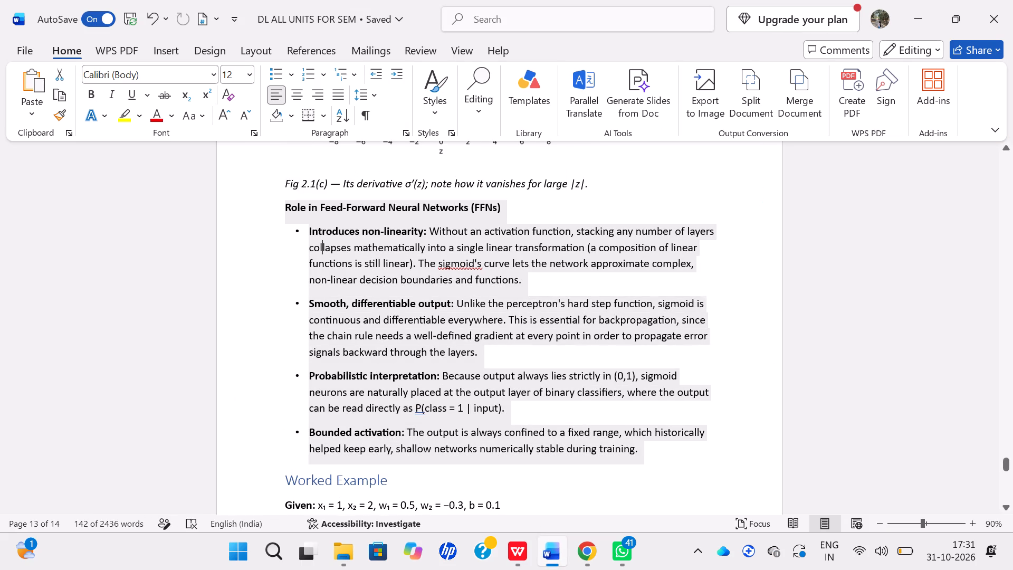
pyautogui.moveTo(309, 229); pyautogui.dragTo(643, 452)
pyautogui.hotkey('ctrl', 'v')
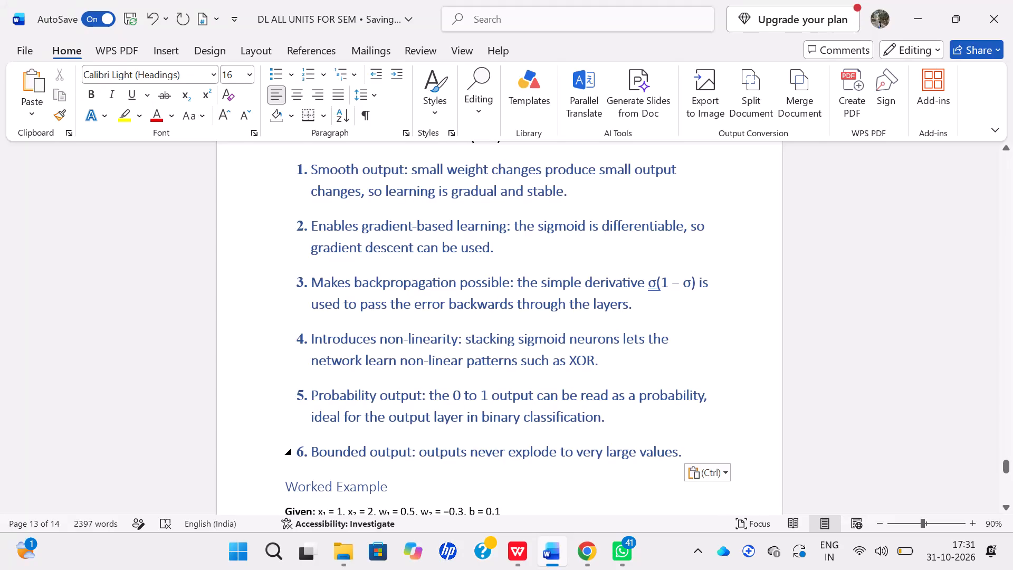
# Remove bold from the six pasted role points and set their text to black Calibri (Body).
pyautogui.moveTo(692, 452); pyautogui.dragTo(307, 134)
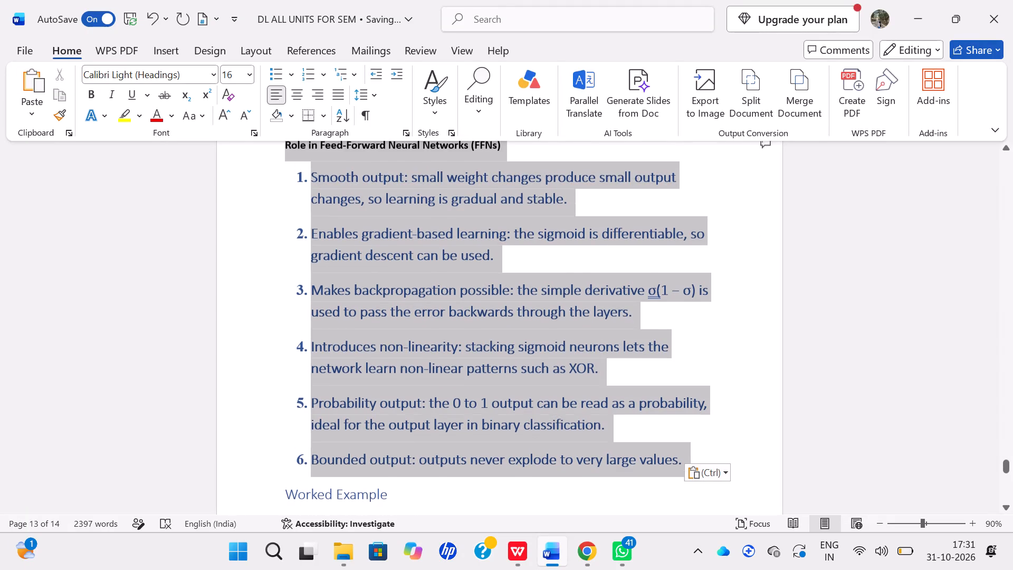
pyautogui.moveTo(307, 134); pyautogui.dragTo(306, 257)
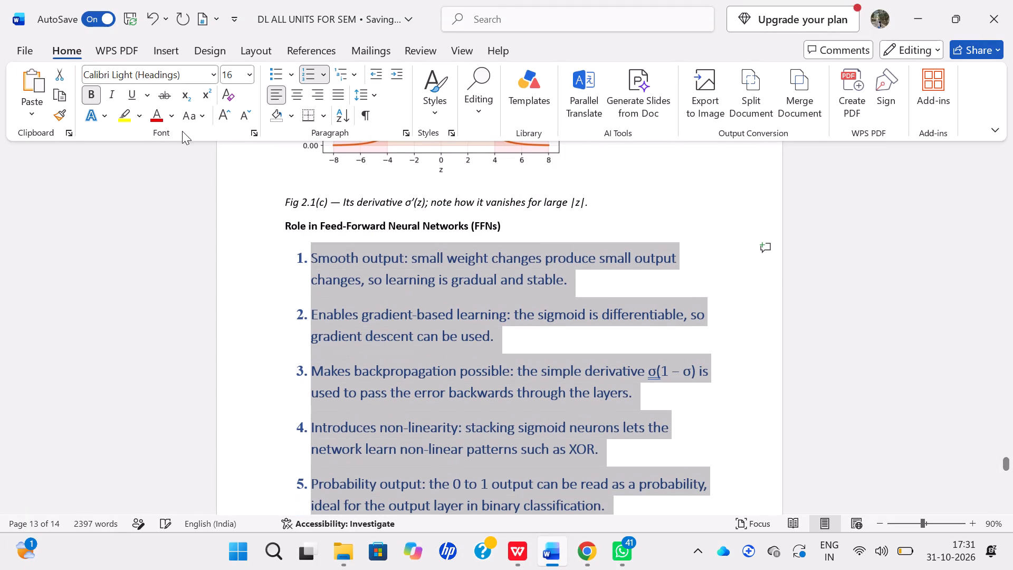
pyautogui.click(89, 97)
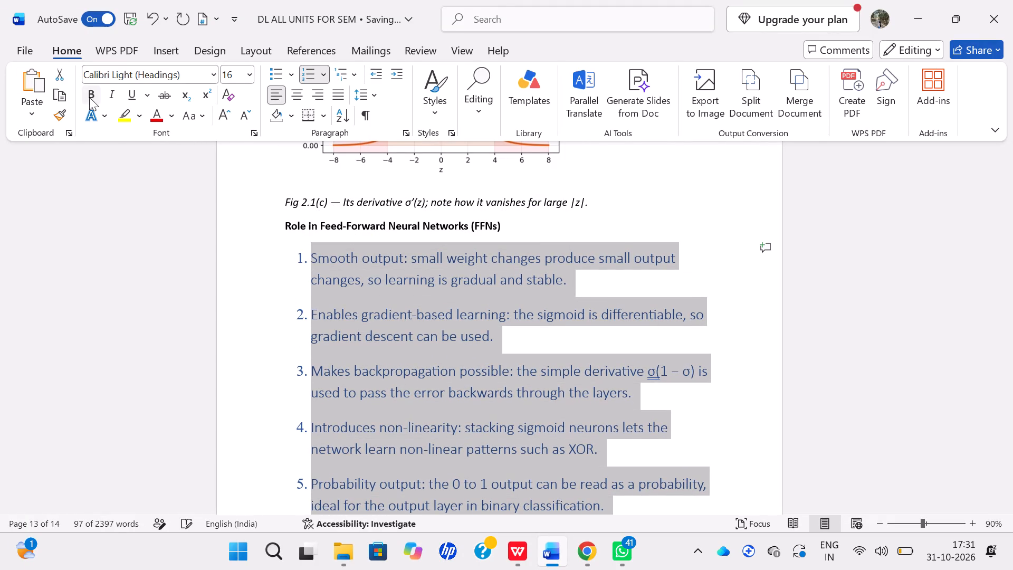
pyautogui.click(163, 119)
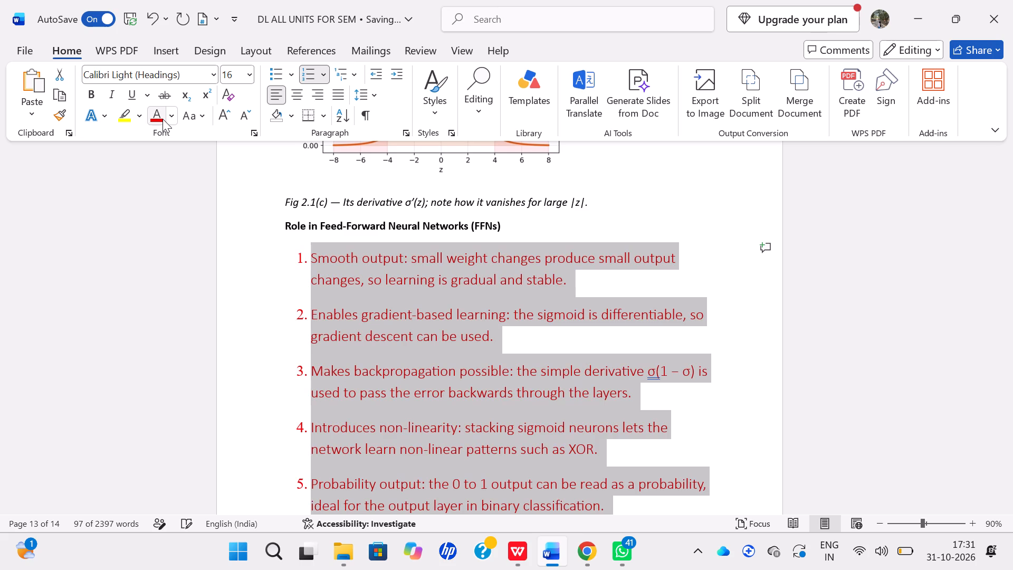
pyautogui.click(163, 119)
pyautogui.click(172, 119)
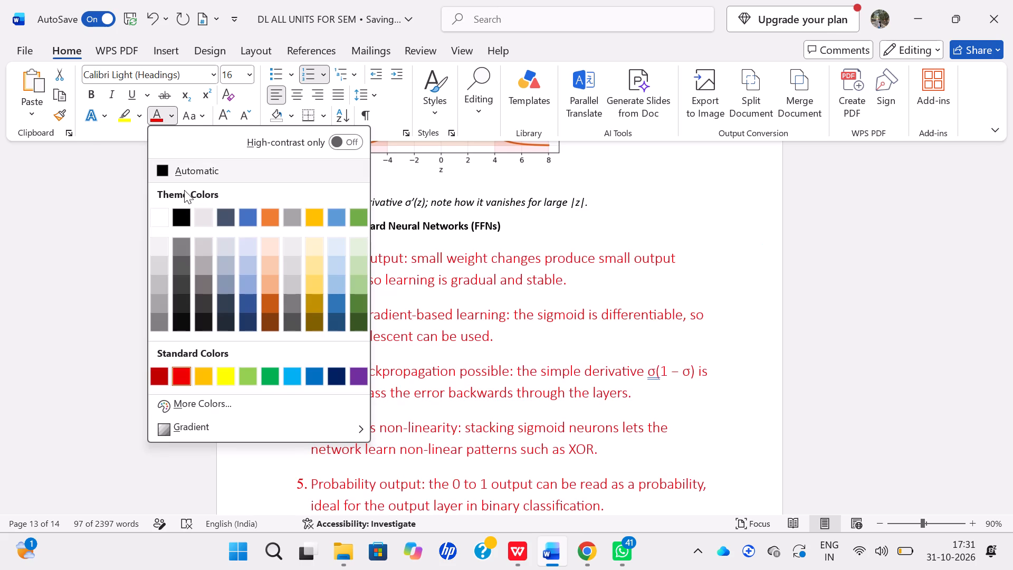
pyautogui.click(180, 215)
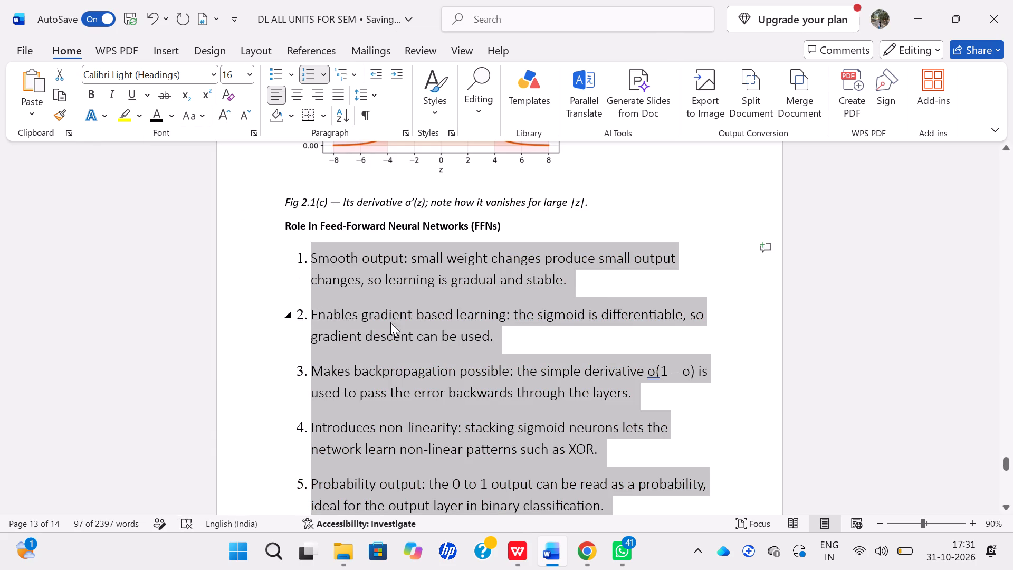
pyautogui.rightClick(427, 332)
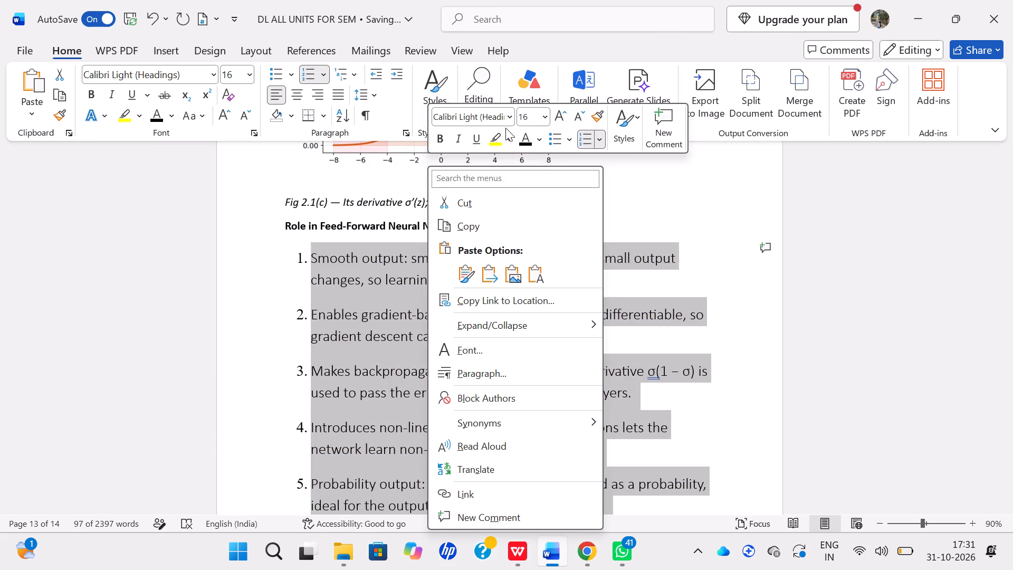
pyautogui.click(508, 119)
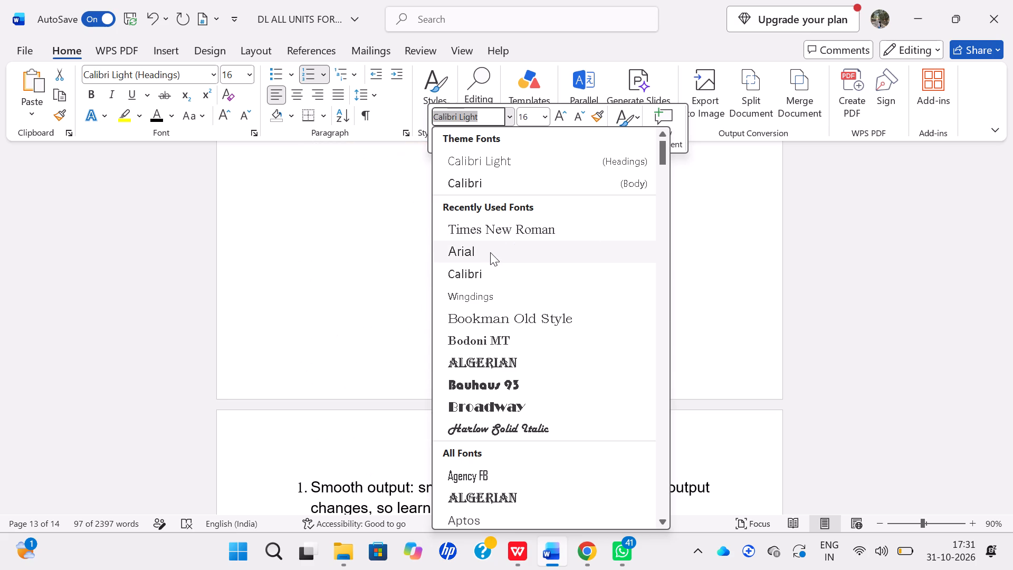
pyautogui.click(523, 188)
pyautogui.doubleClick(451, 222)
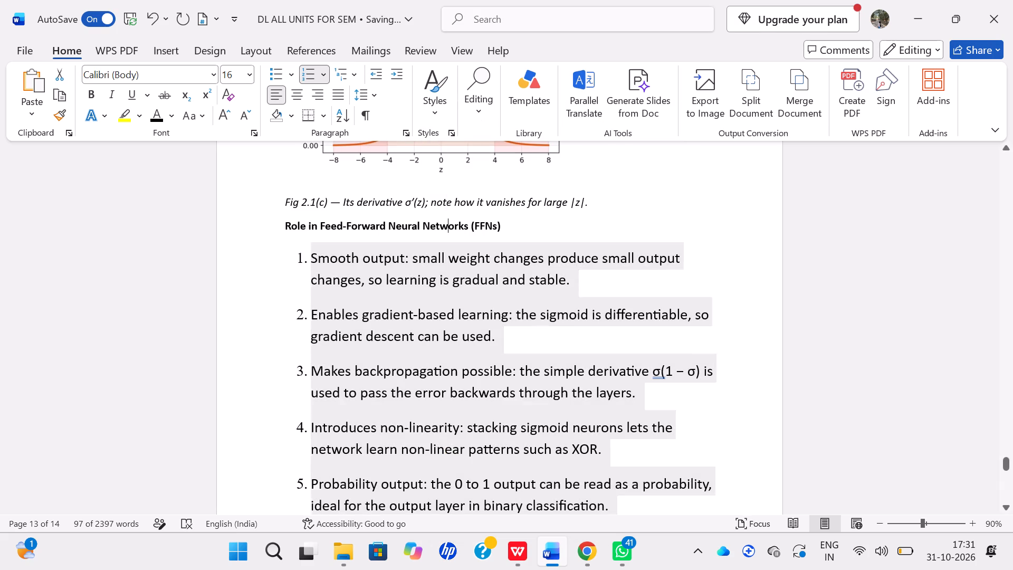
# Set the six numbered role points of the sigmoid neurons answer to 12 pt with 1.0 line spacing.
pyautogui.tripleClick(414, 289)
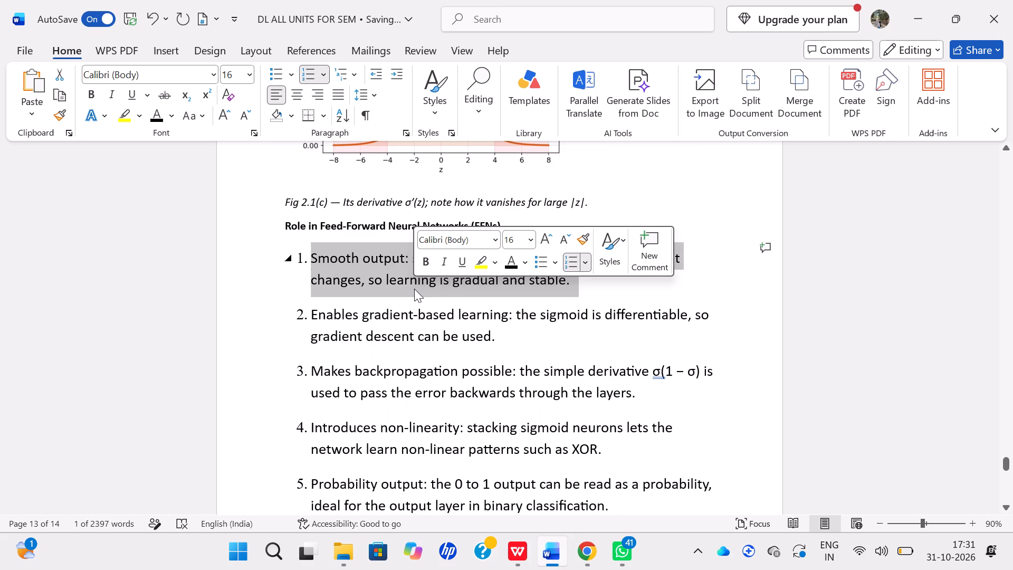
pyautogui.click(433, 299)
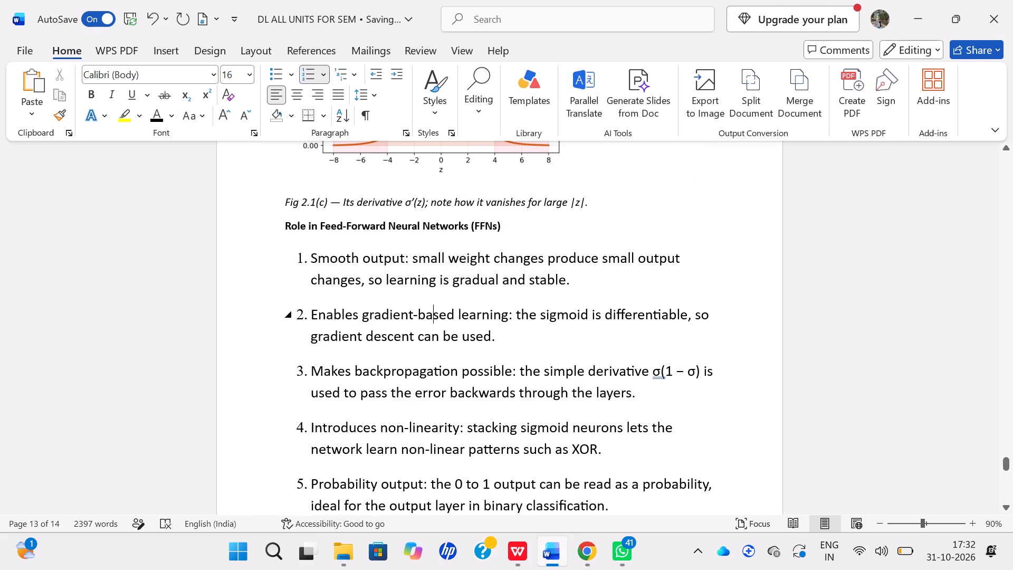
pyautogui.scroll(-2, 433, 299)
pyautogui.scroll(2, 478, 279)
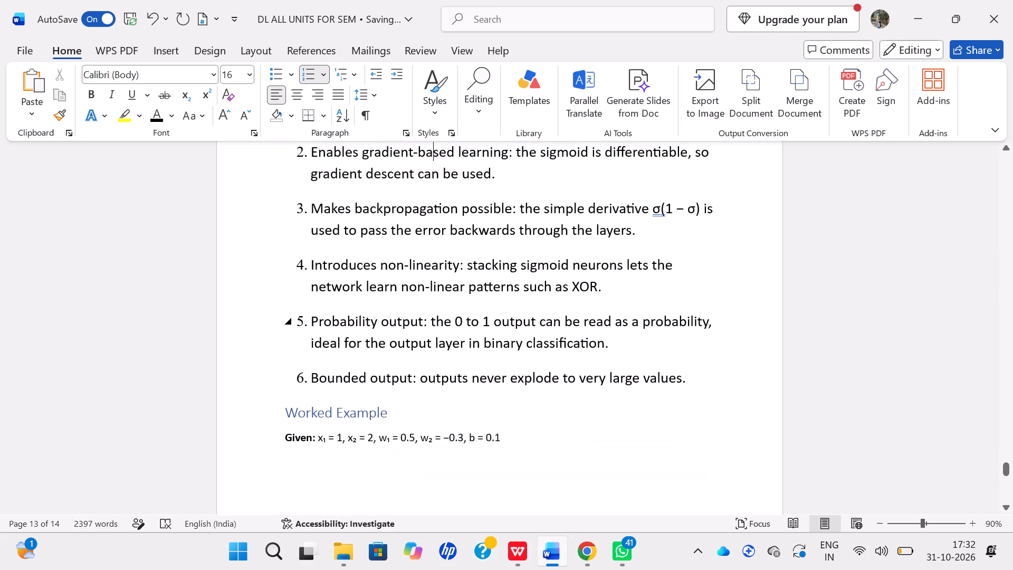
pyautogui.moveTo(694, 376); pyautogui.dragTo(338, 166)
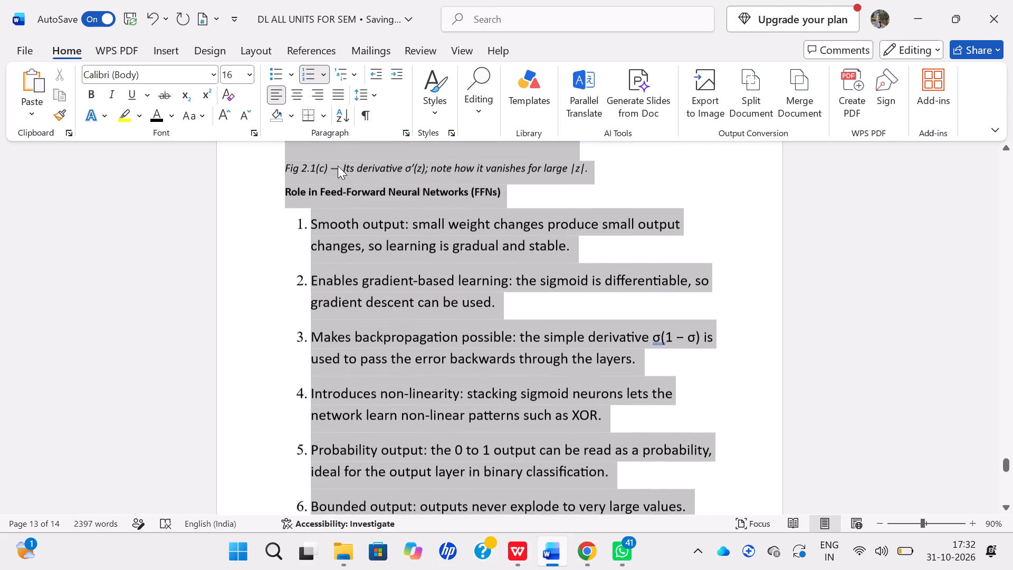
pyautogui.moveTo(338, 166); pyautogui.dragTo(313, 239)
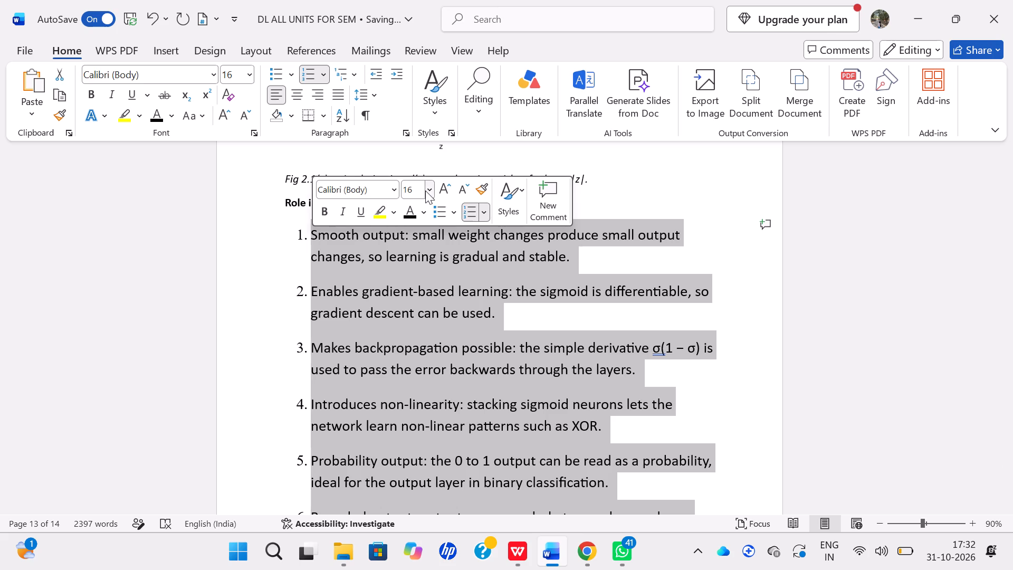
pyautogui.click(425, 191)
pyautogui.click(419, 286)
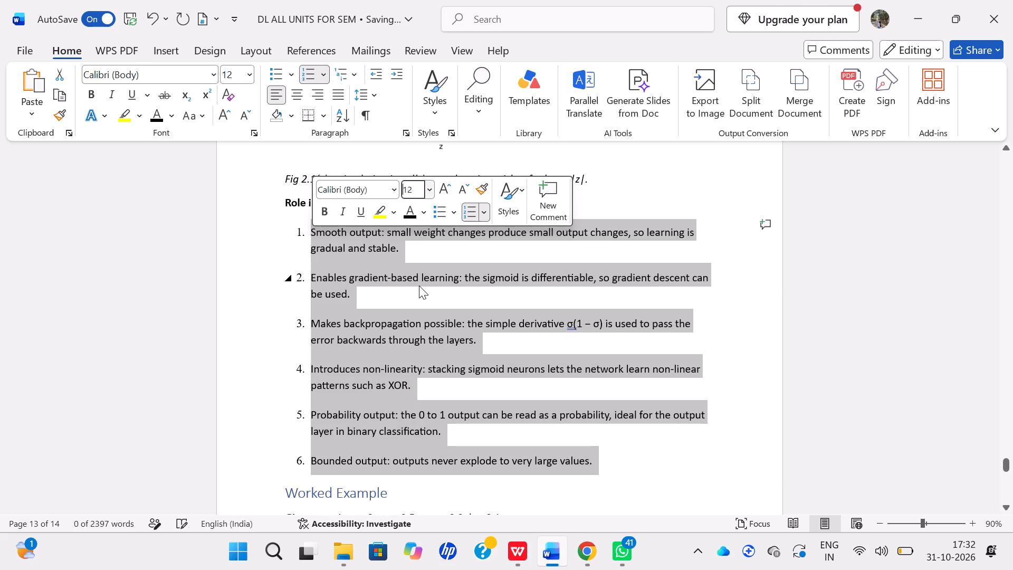
pyautogui.click(368, 93)
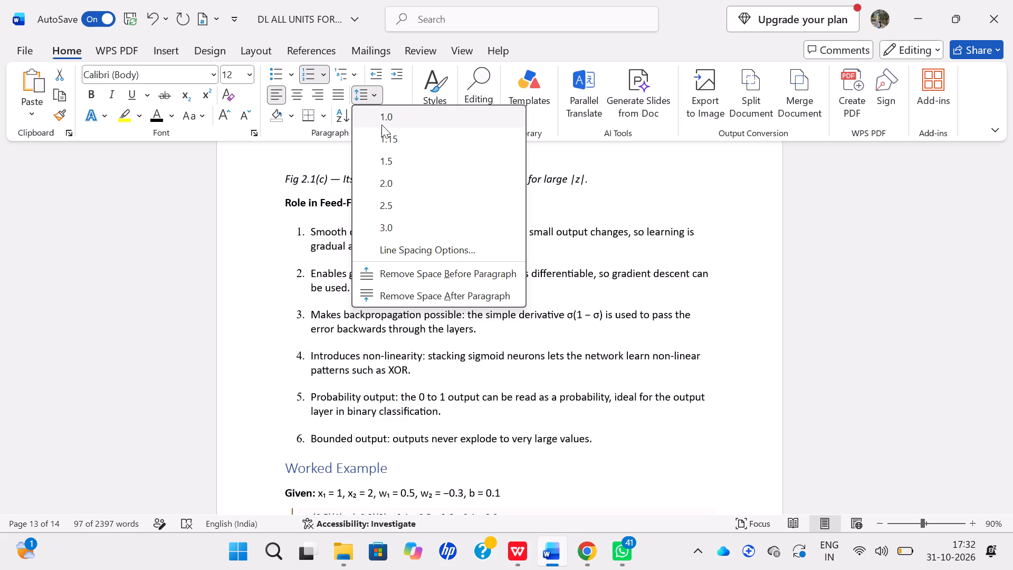
pyautogui.click(383, 124)
pyautogui.click(462, 279)
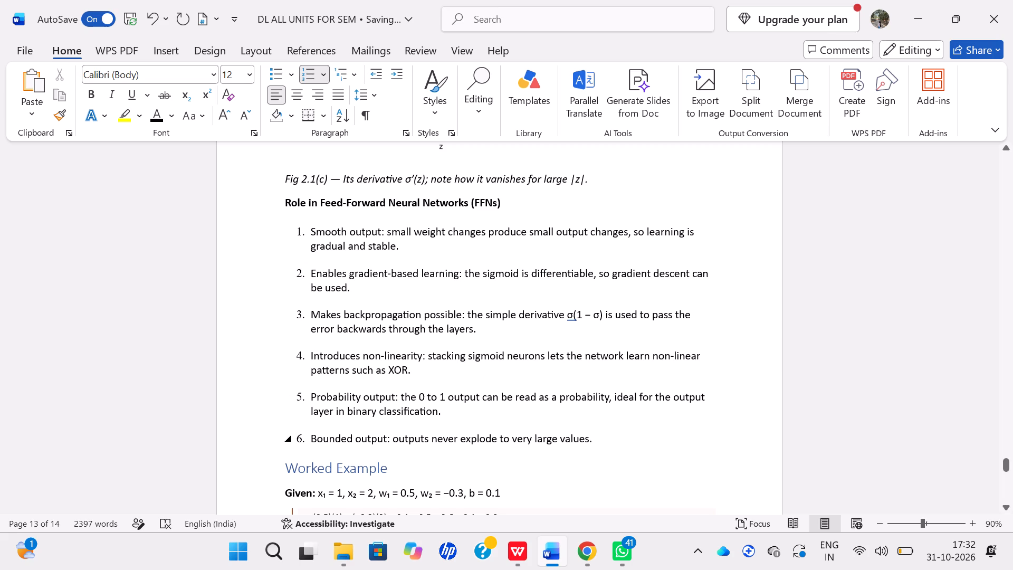
# Bold the lead-in phrase before the colon in each of the six role points, from Smooth output to Bounded output.
pyautogui.moveTo(390, 439); pyautogui.dragTo(327, 434)
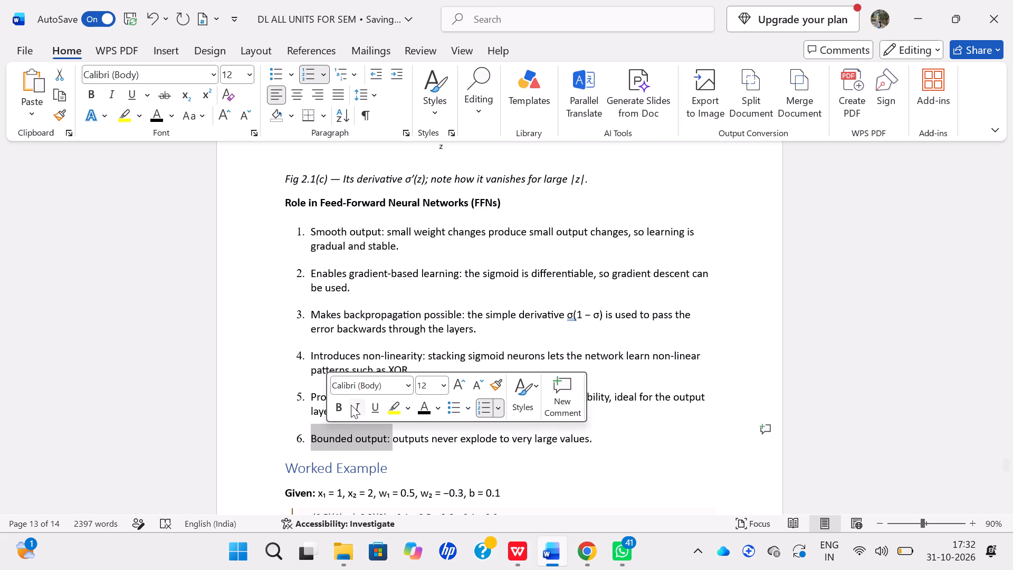
pyautogui.click(338, 410)
pyautogui.click(309, 375)
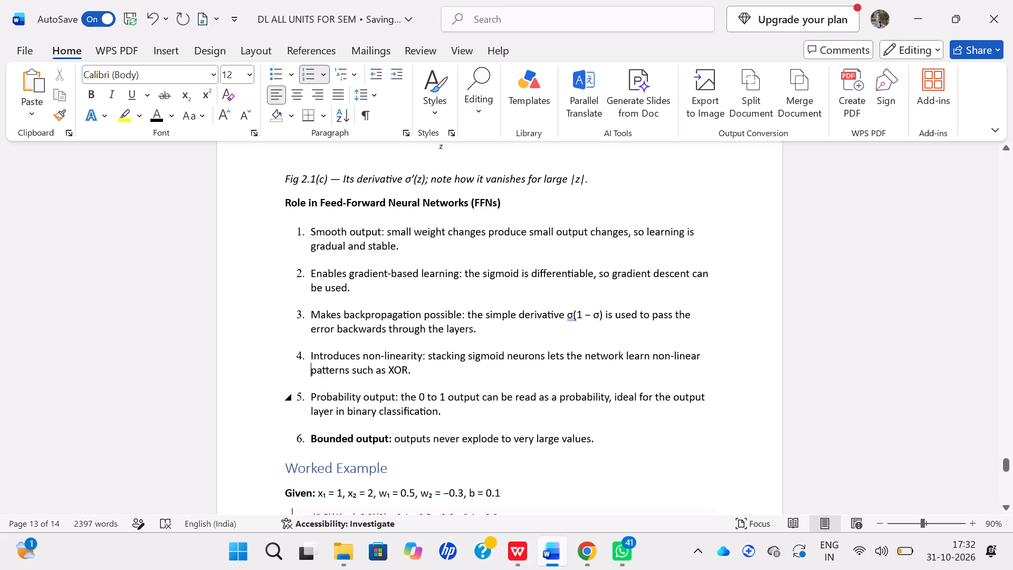
pyautogui.moveTo(398, 395); pyautogui.dragTo(318, 396)
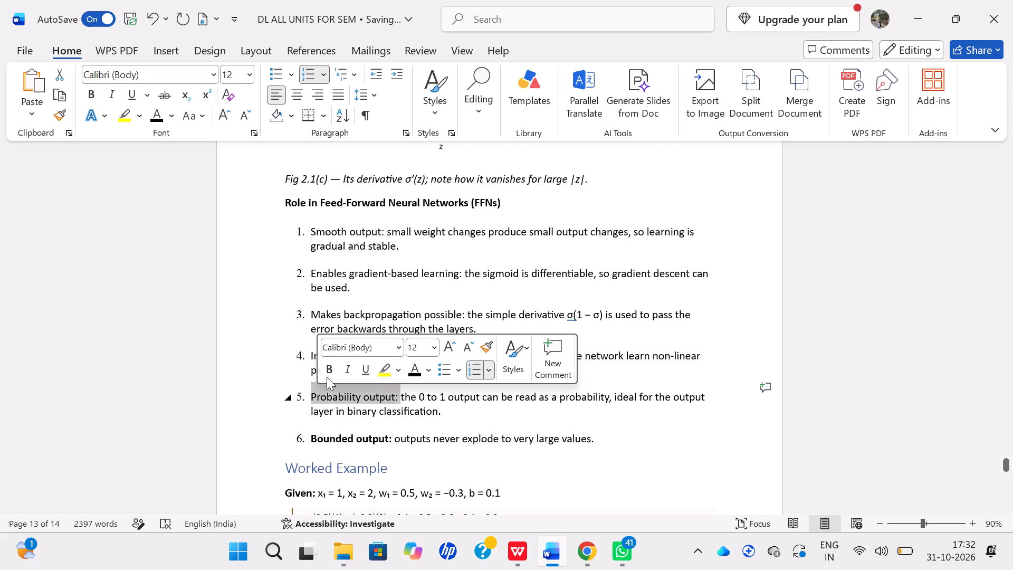
pyautogui.click(332, 372)
pyautogui.moveTo(313, 233); pyautogui.dragTo(343, 233)
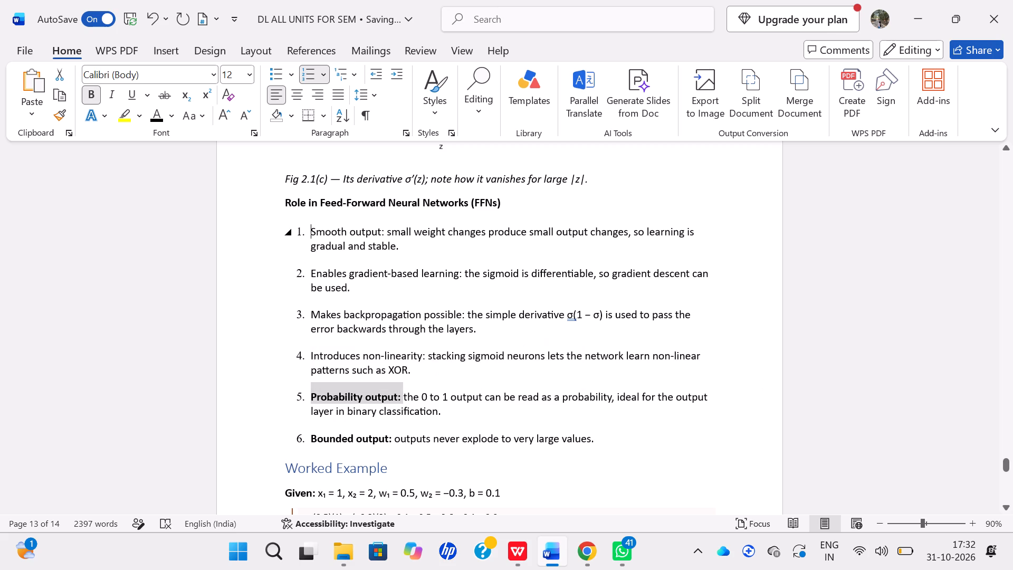
pyautogui.moveTo(343, 233); pyautogui.dragTo(383, 236)
pyautogui.click(388, 217)
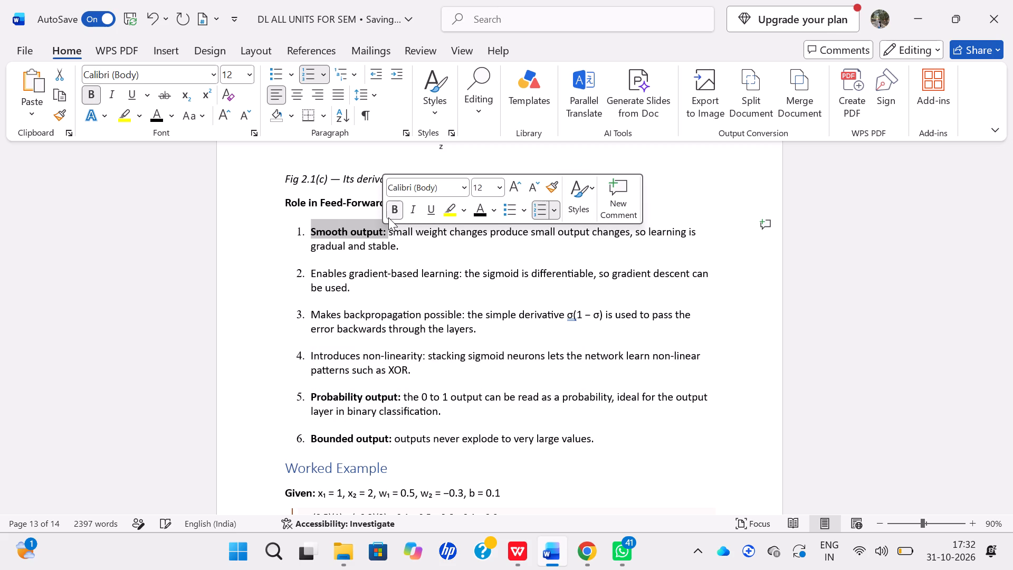
pyautogui.moveTo(462, 274); pyautogui.dragTo(330, 274)
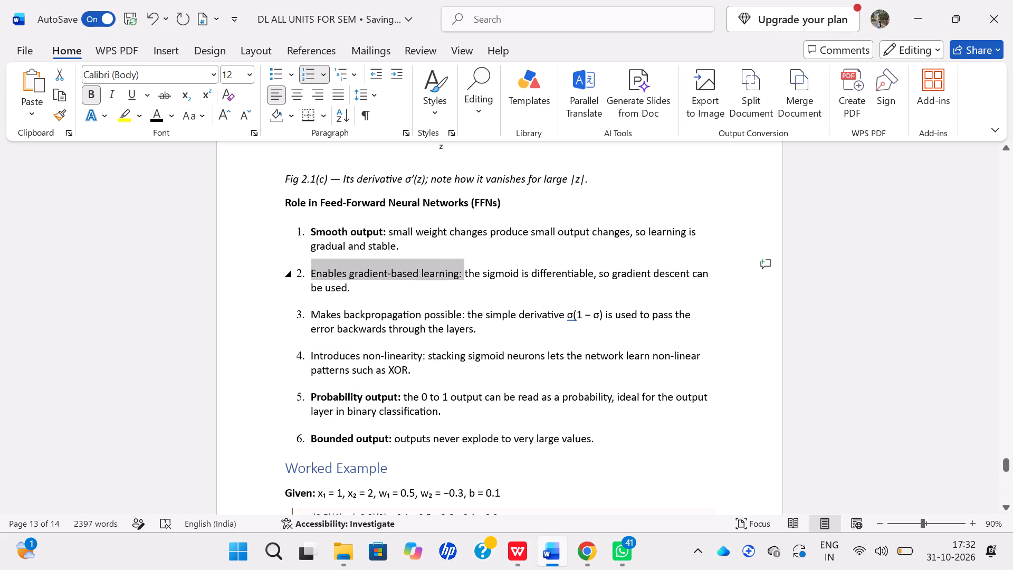
pyautogui.moveTo(330, 274); pyautogui.dragTo(322, 275)
pyautogui.click(333, 255)
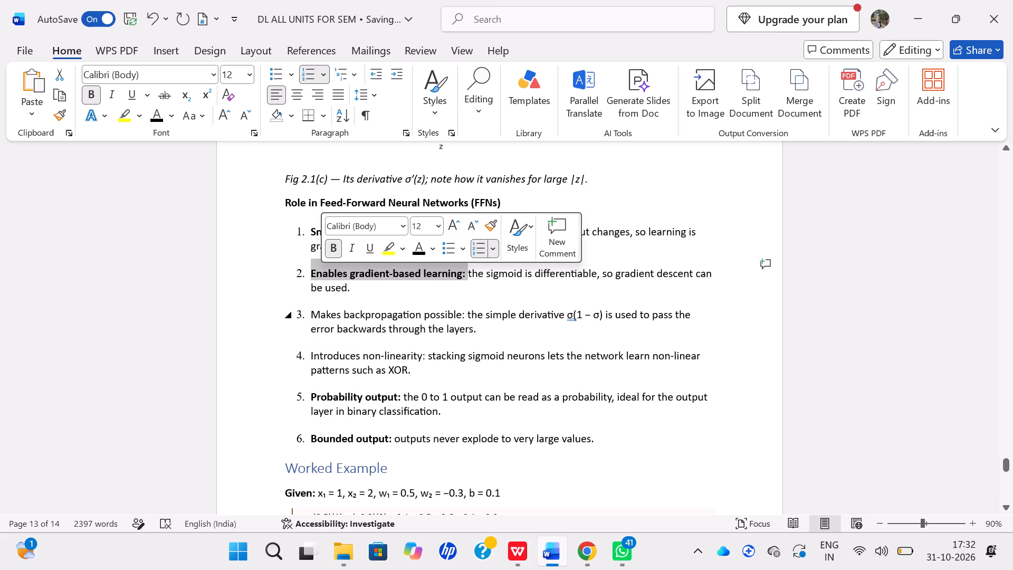
pyautogui.moveTo(463, 315); pyautogui.dragTo(316, 316)
pyautogui.click(328, 289)
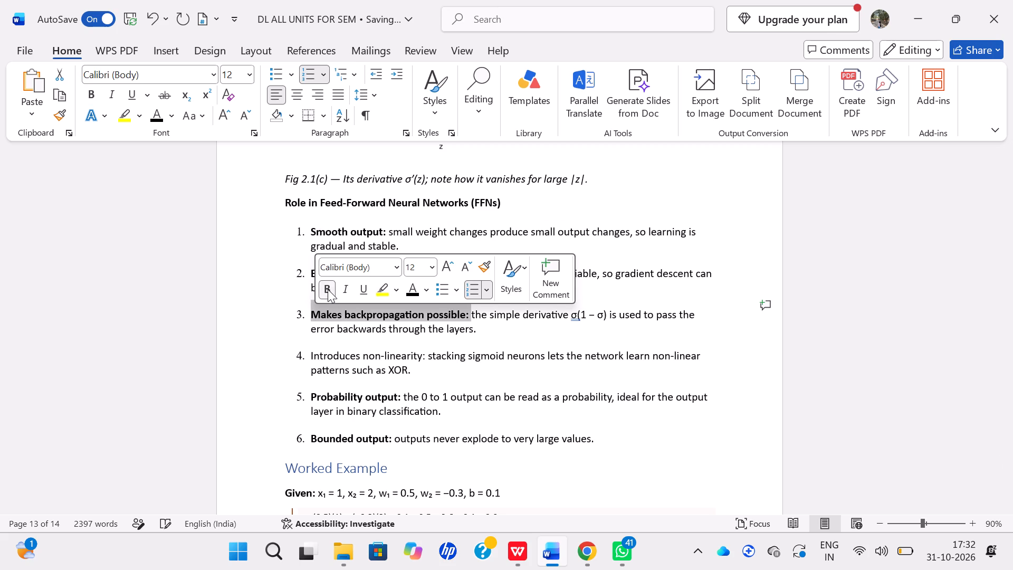
pyautogui.moveTo(427, 360); pyautogui.dragTo(317, 357)
pyautogui.click(326, 331)
pyautogui.click(386, 381)
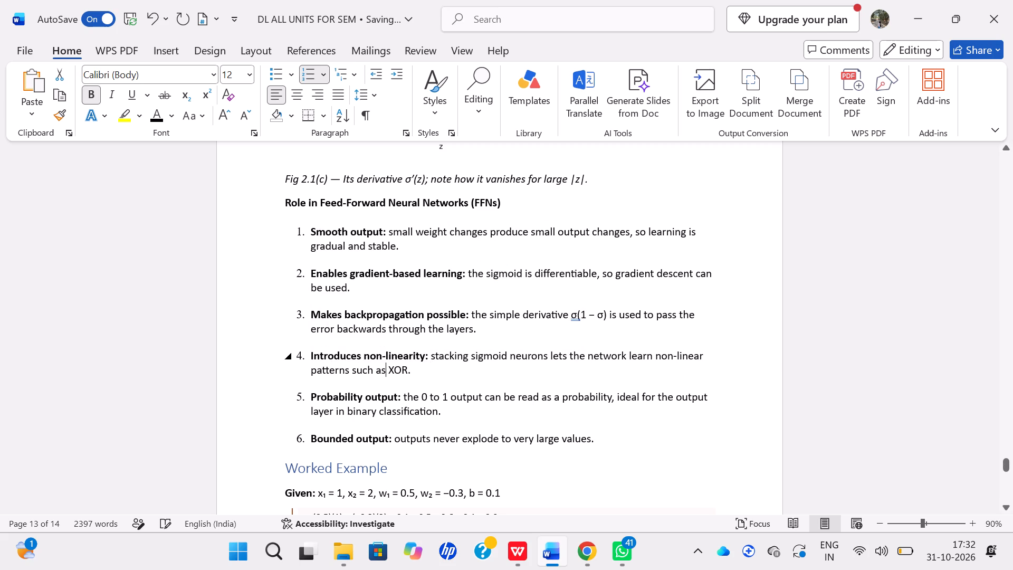
# Compare Word's sigmoid neurons answer with the properties, Perceptron vs Sigmoid Neuron and limitations sections of the Unit-I answers in WPS Office.
pyautogui.scroll(-1, 453, 434)
pyautogui.scroll(1, 482, 374)
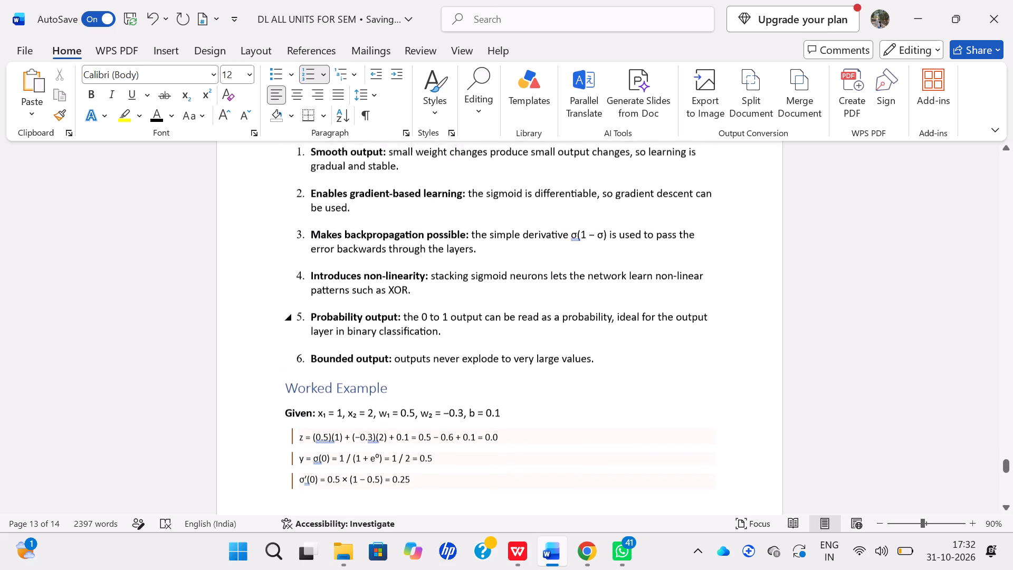
pyautogui.scroll(3, 482, 374)
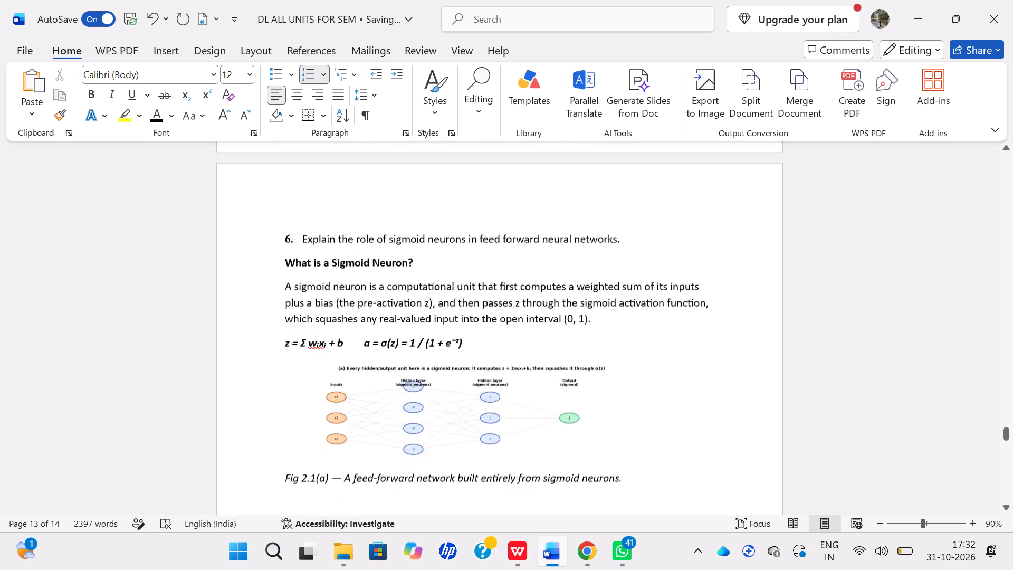
pyautogui.scroll(1, 482, 374)
pyautogui.scroll(-1, 482, 374)
pyautogui.scroll(1, 482, 374)
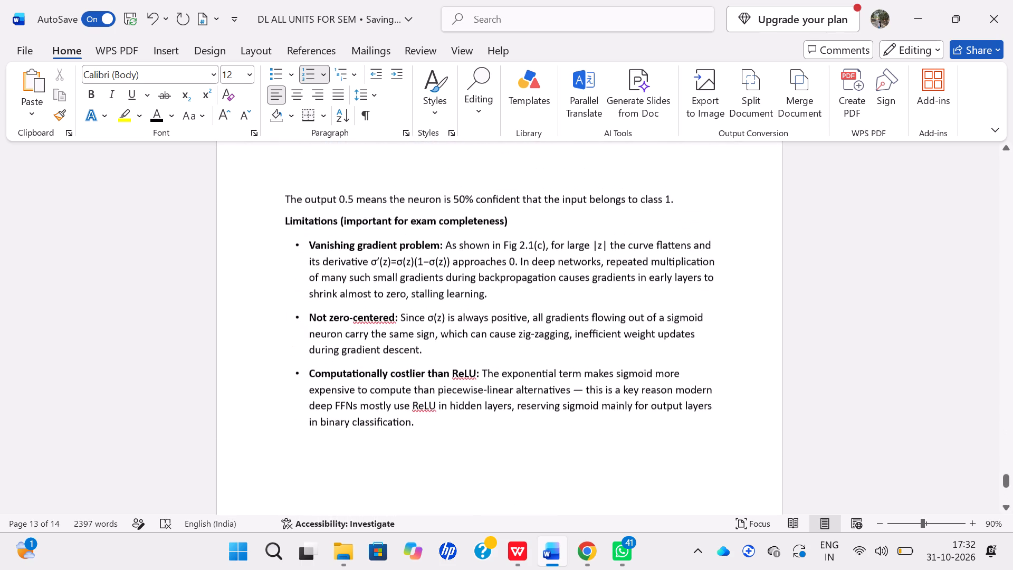
pyautogui.scroll(1, 482, 374)
pyautogui.click(515, 550)
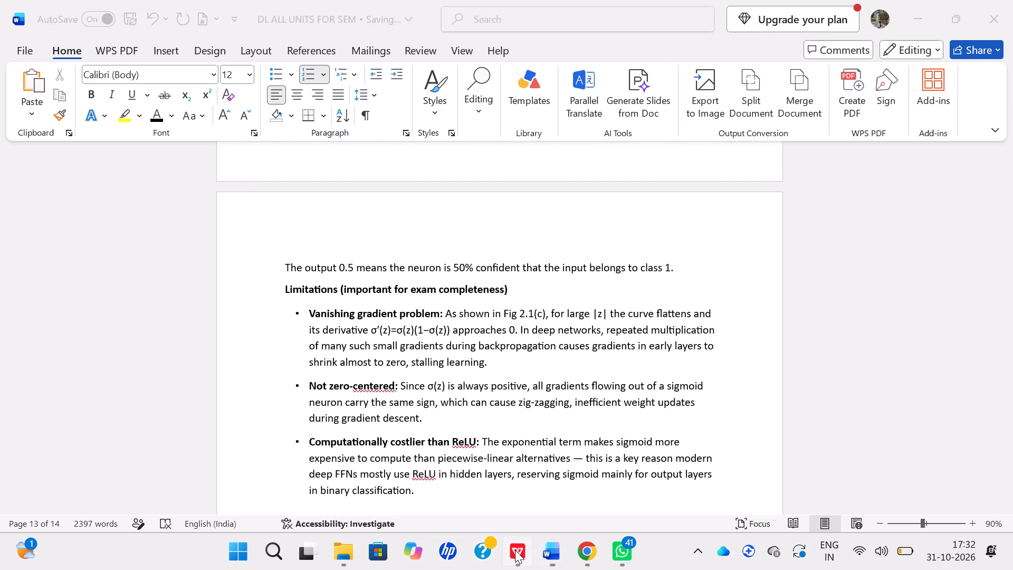
pyautogui.scroll(-2, 499, 436)
pyautogui.click(499, 436)
pyautogui.scroll(-2, 499, 436)
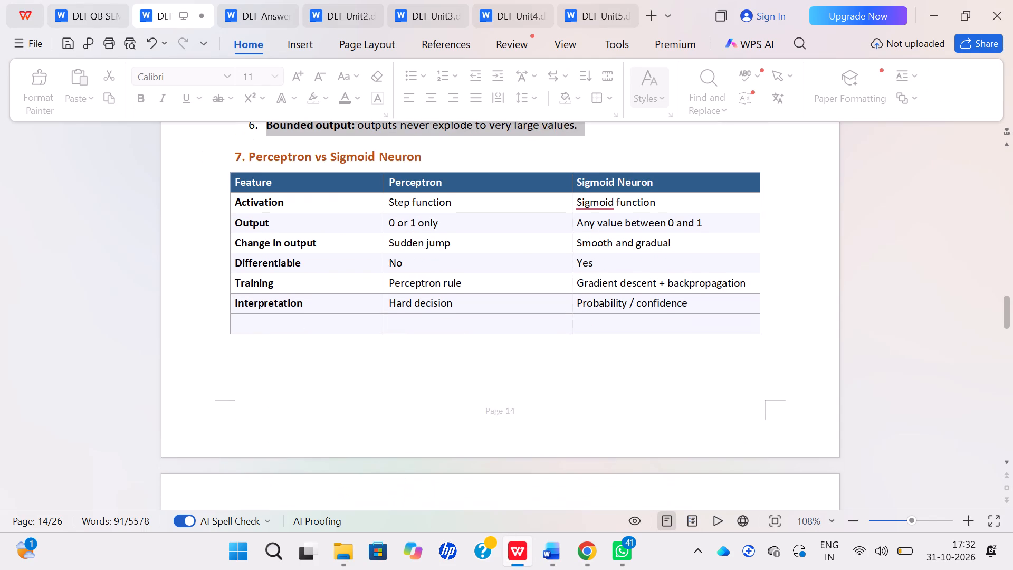
pyautogui.scroll(-4, 499, 436)
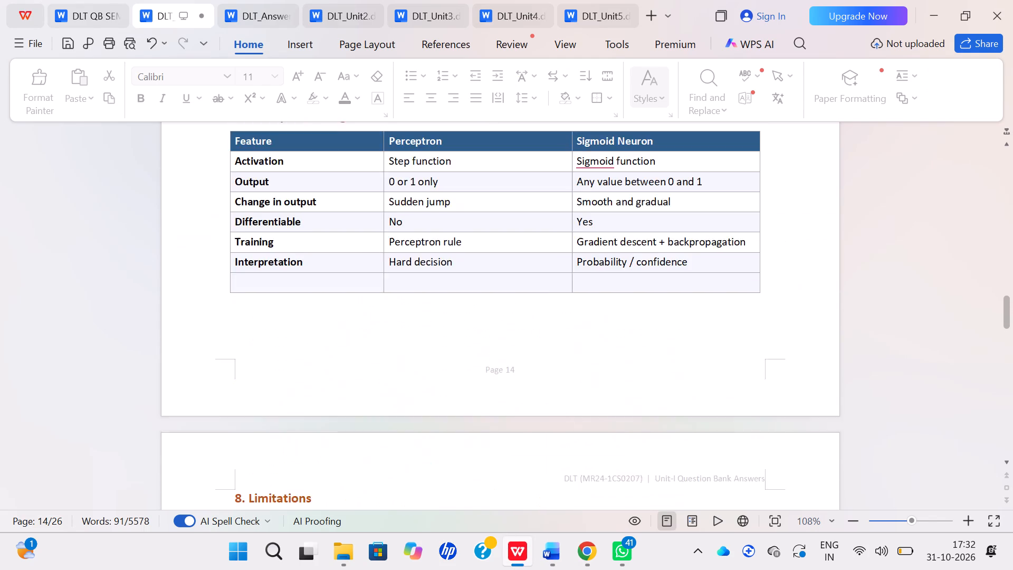
pyautogui.scroll(-1, 499, 436)
pyautogui.scroll(1, 499, 436)
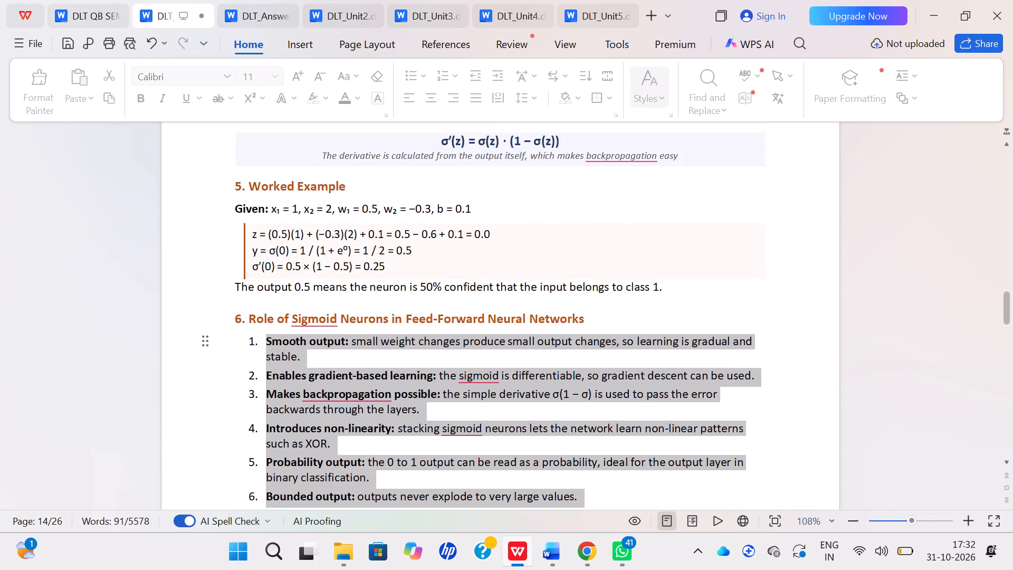
pyautogui.scroll(3, 499, 436)
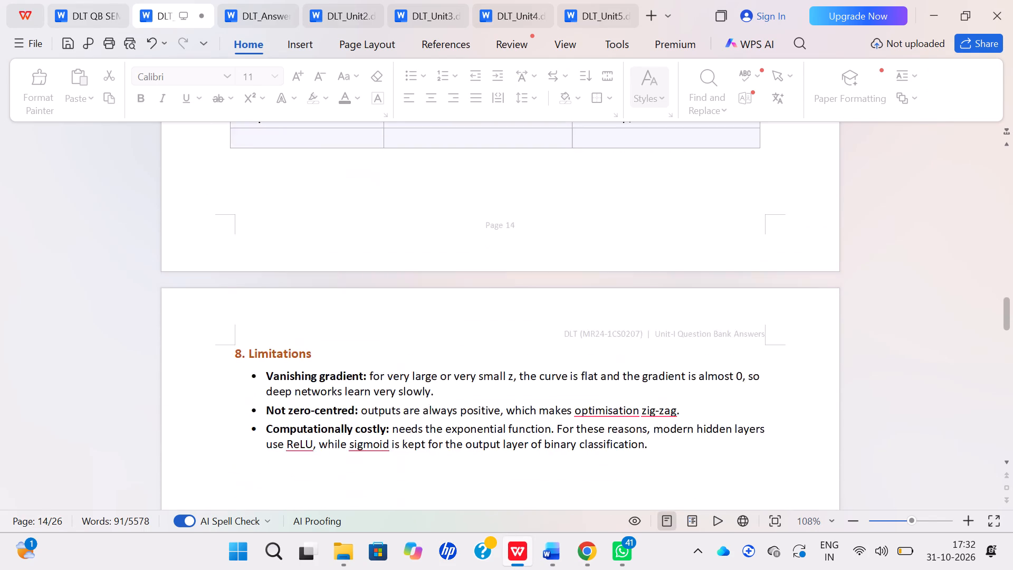
pyautogui.scroll(5, 499, 436)
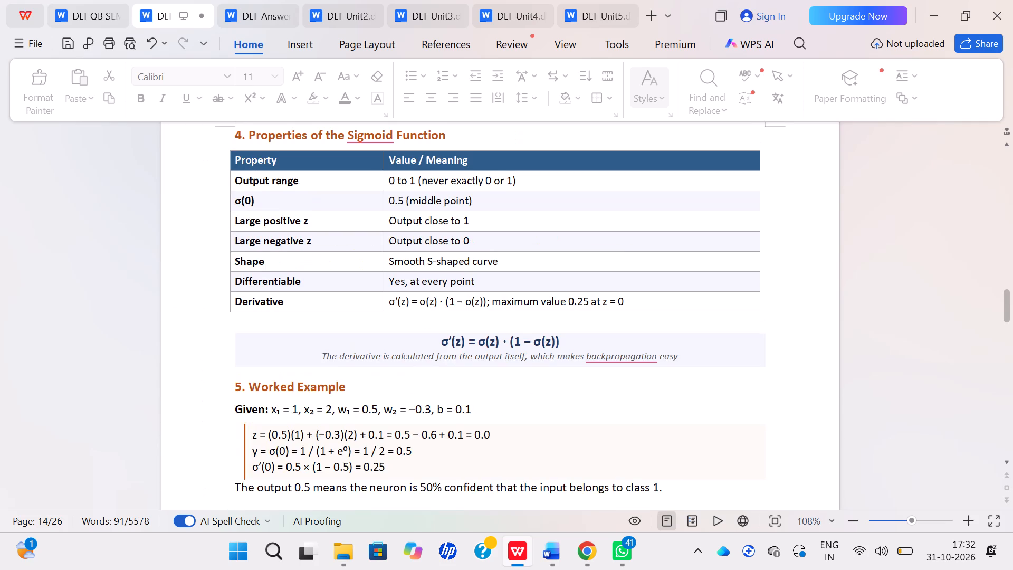
# Copy the heading and full table of section 4, Properties of the Sigmoid Function, from the Unit-I answers in WPS Office.
pyautogui.scroll(1, 499, 436)
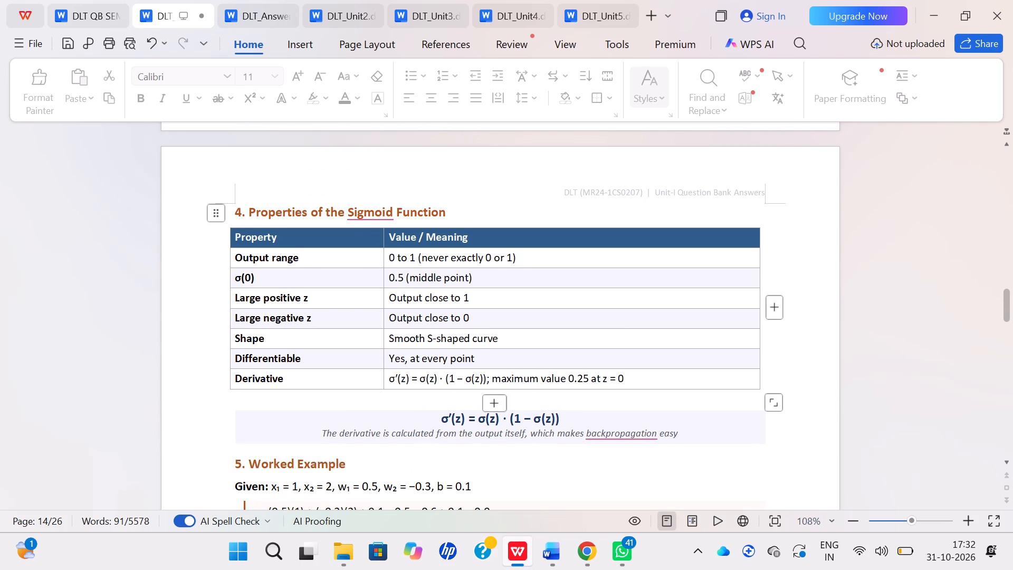
pyautogui.moveTo(234, 206); pyautogui.dragTo(571, 360)
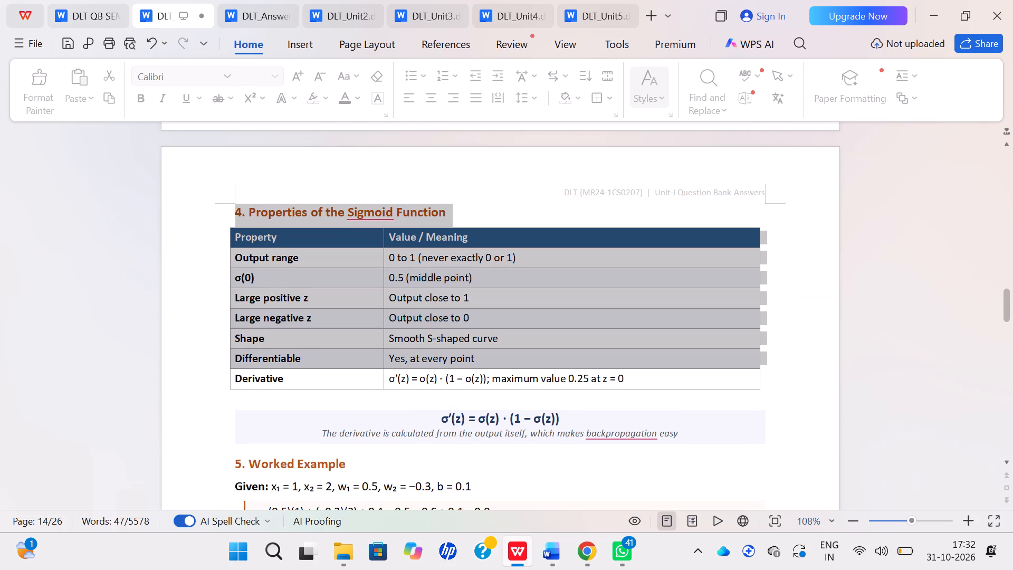
pyautogui.moveTo(571, 360); pyautogui.dragTo(648, 383)
pyautogui.hotkey('ctrl', 'c')
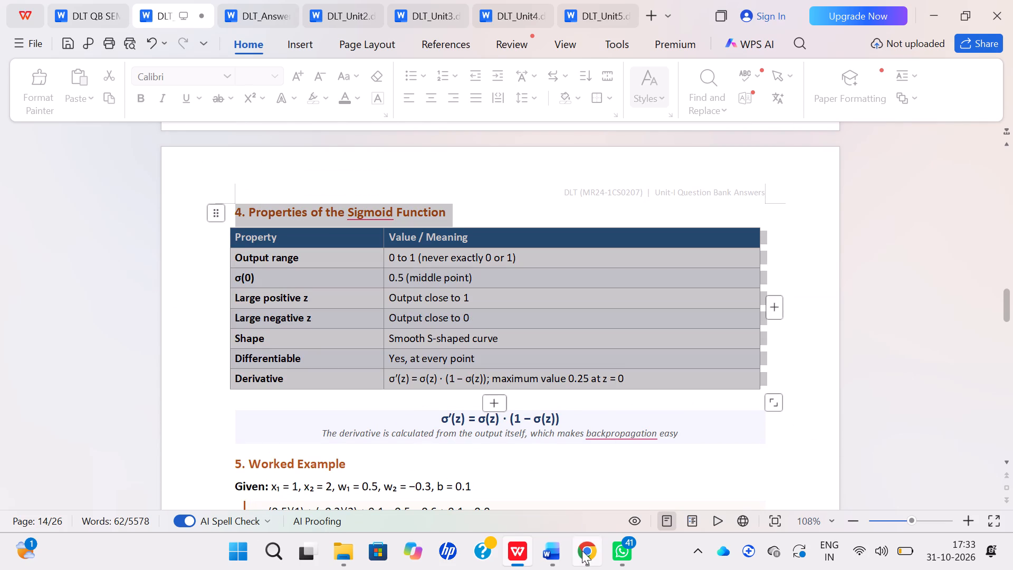
# Switch to Word and paste the sigmoid properties heading and table on a new non-italic line below the Fig 2.1(c) caption.
pyautogui.click(551, 553)
pyautogui.scroll(3, 512, 372)
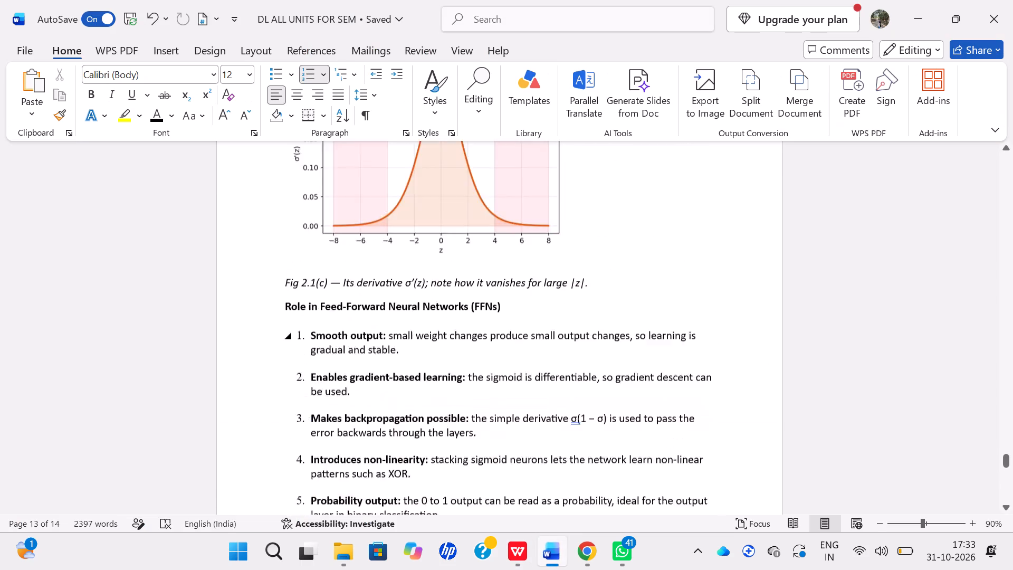
pyautogui.scroll(2, 512, 372)
pyautogui.scroll(-1, 619, 451)
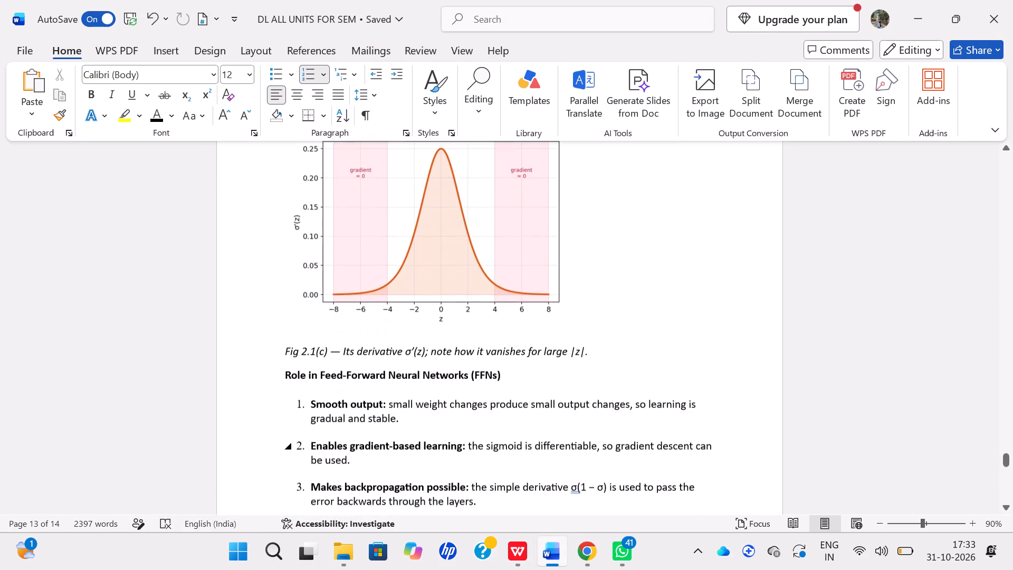
pyautogui.click(599, 331)
pyautogui.press('Return')
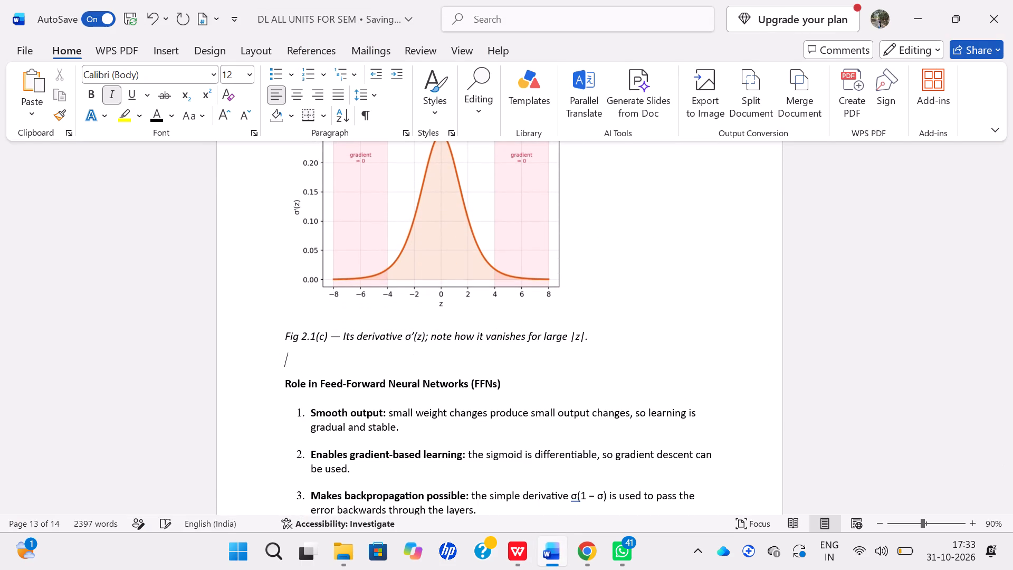
pyautogui.click(93, 90)
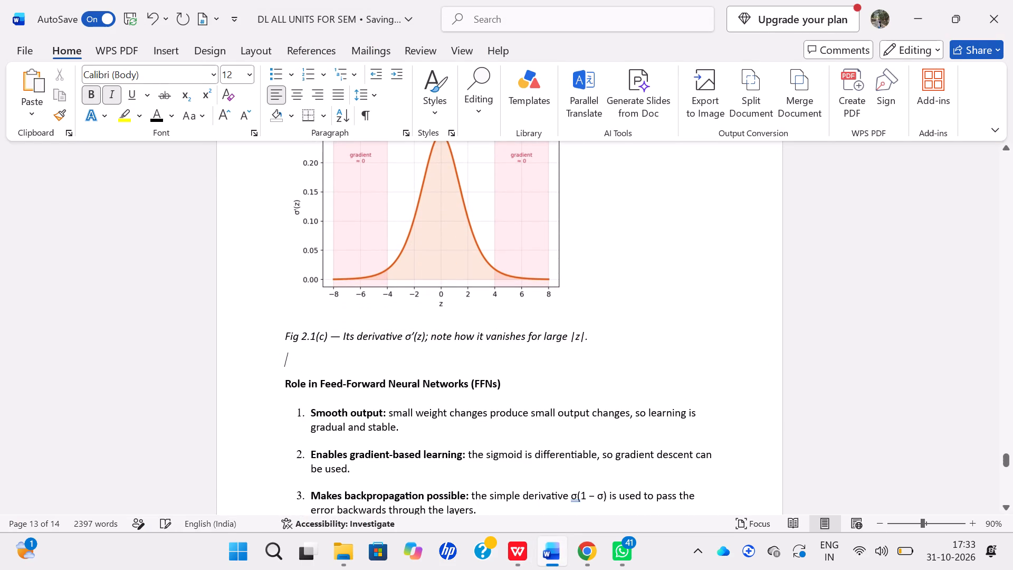
pyautogui.click(108, 93)
pyautogui.click(87, 94)
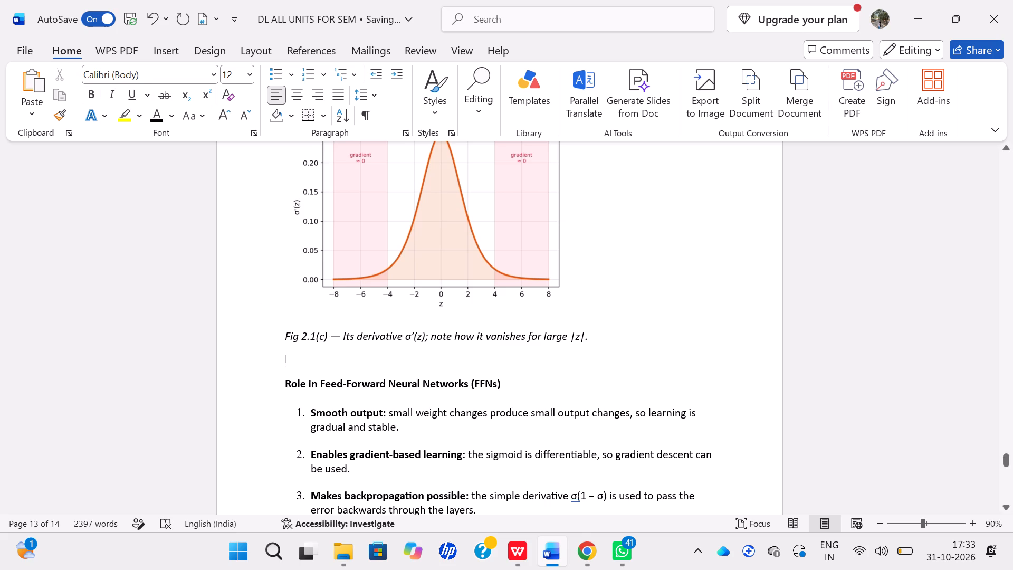
pyautogui.hotkey('ctrl', 'v')
pyautogui.scroll(-1, 388, 348)
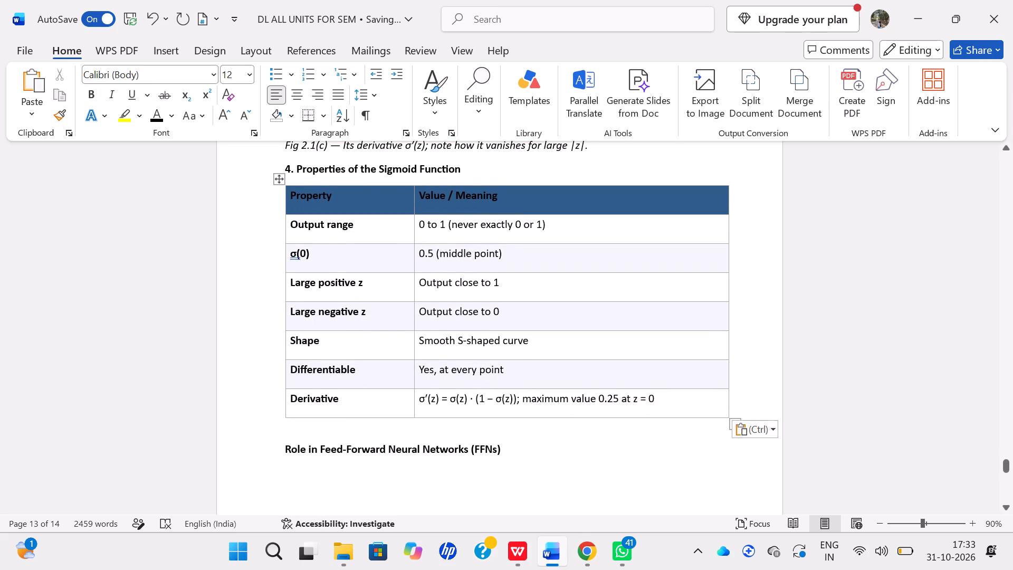
# Remove the number "4." from the pasted Properties of the Sigmoid Function heading.
pyautogui.click(297, 168)
pyautogui.press('BackSpace')
pyautogui.press('BackSpace')
pyautogui.press('BackSpace')
# Shorten the Fig 2.1(c) derivative graph to about three-quarters of its height, keeping its width.
pyautogui.scroll(5, 297, 168)
pyautogui.scroll(2, 326, 242)
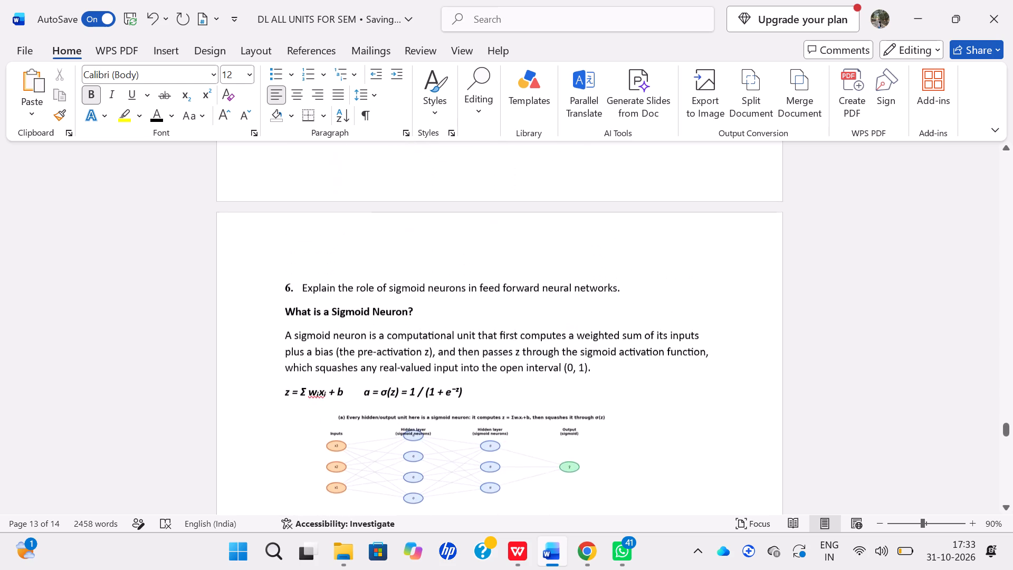
pyautogui.scroll(-5, 326, 242)
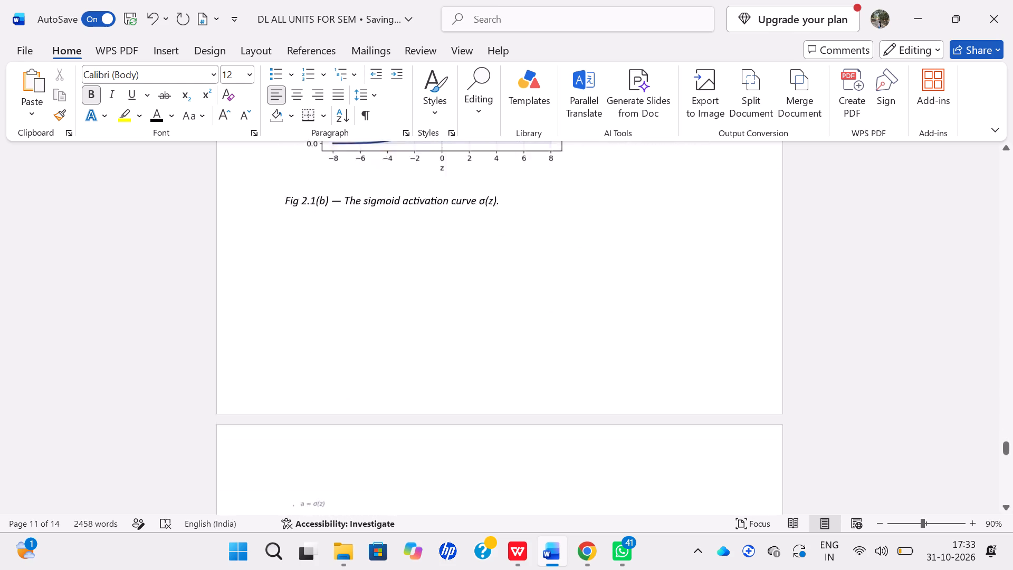
pyautogui.scroll(-1, 326, 242)
pyautogui.click(354, 246)
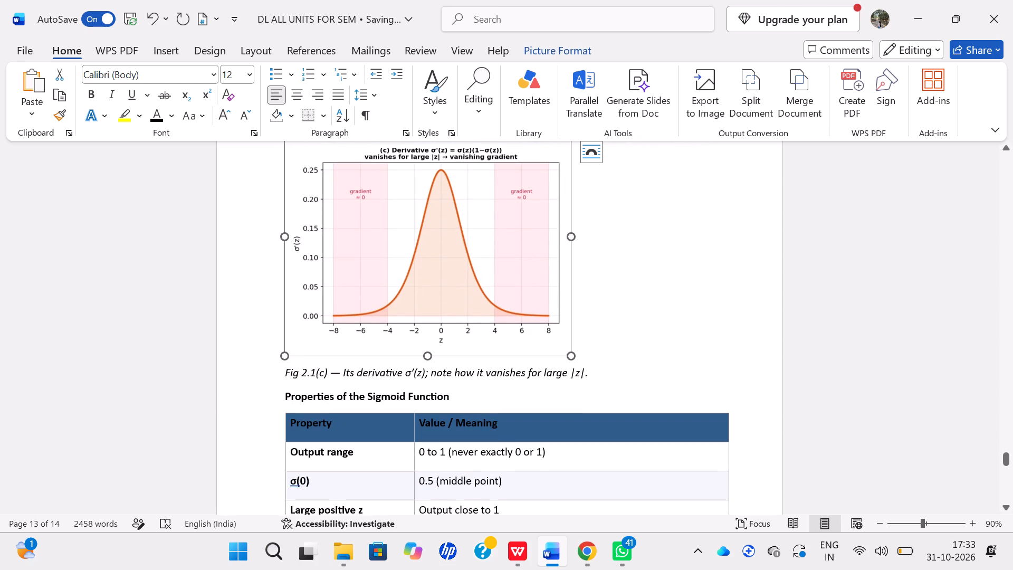
pyautogui.moveTo(426, 353); pyautogui.dragTo(435, 297)
pyautogui.scroll(2, 435, 297)
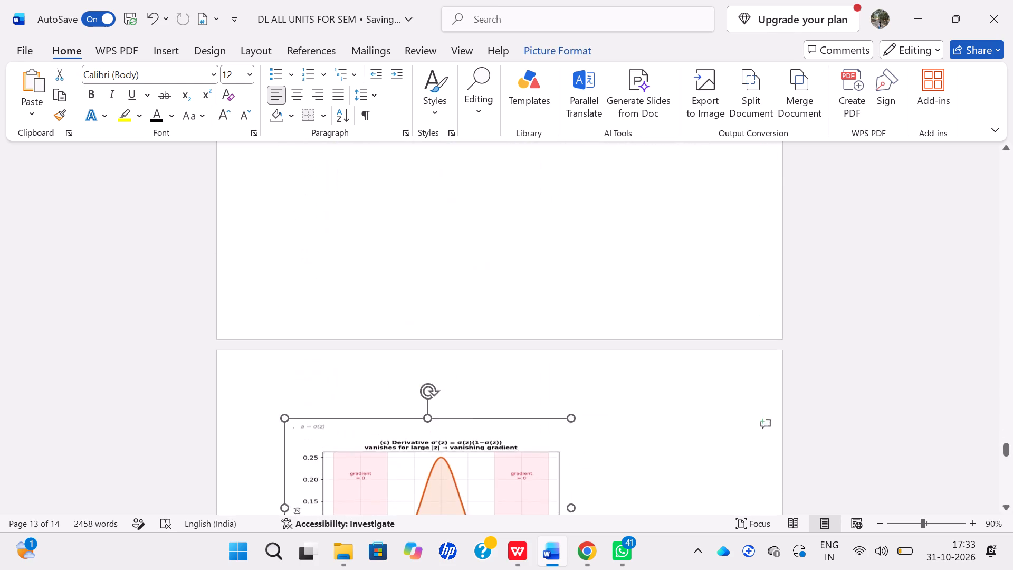
pyautogui.scroll(-2, 435, 297)
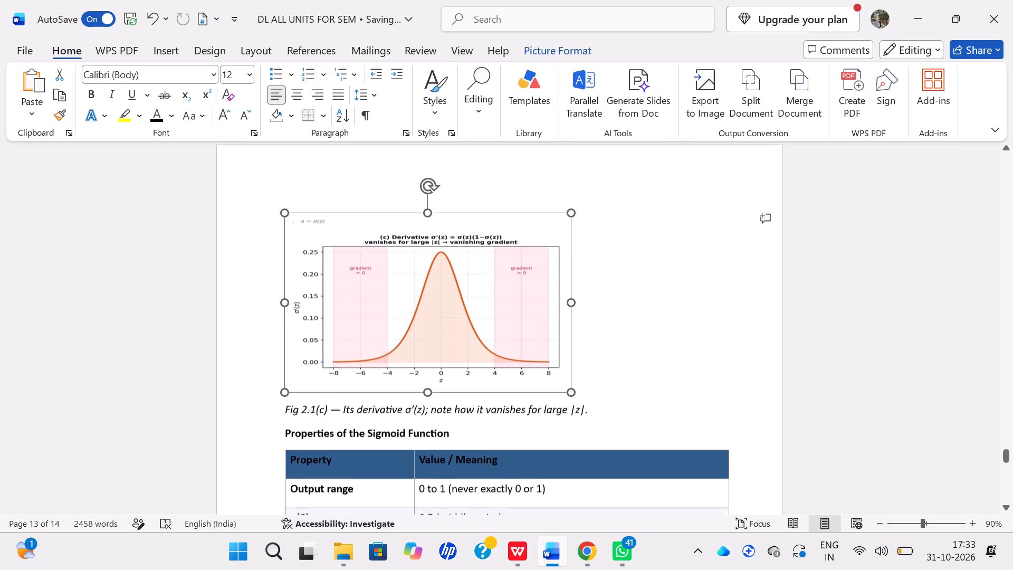
# Bring the Smooth output point up directly under the Role in Feed-Forward Neural Networks (FFNs) heading and number it 1.
pyautogui.scroll(-1, 435, 297)
pyautogui.scroll(-2, 398, 360)
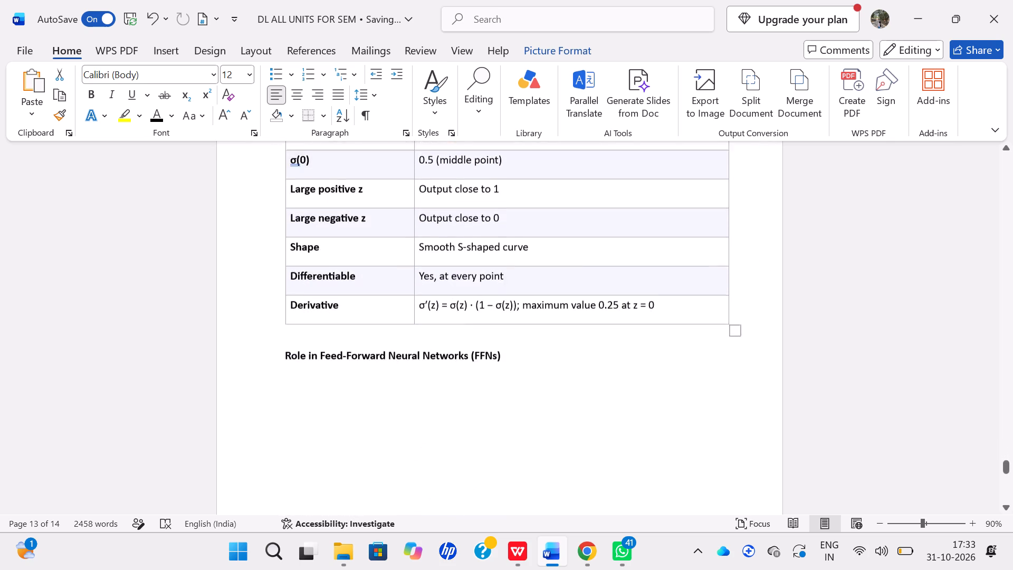
pyautogui.scroll(-1, 398, 360)
pyautogui.scroll(1, 398, 360)
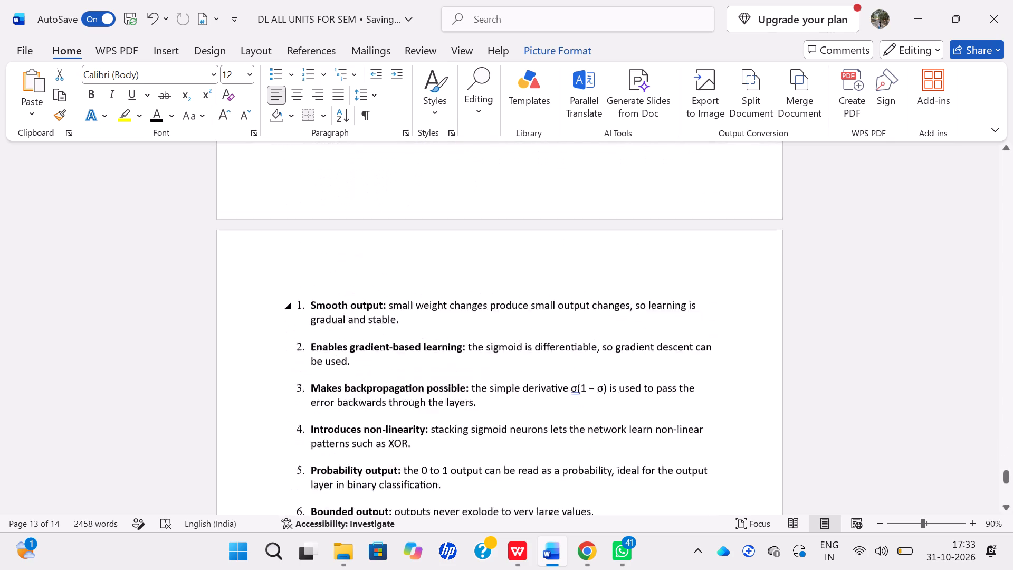
pyautogui.scroll(1, 398, 360)
pyautogui.moveTo(296, 356); pyautogui.dragTo(298, 350)
pyautogui.click(275, 354)
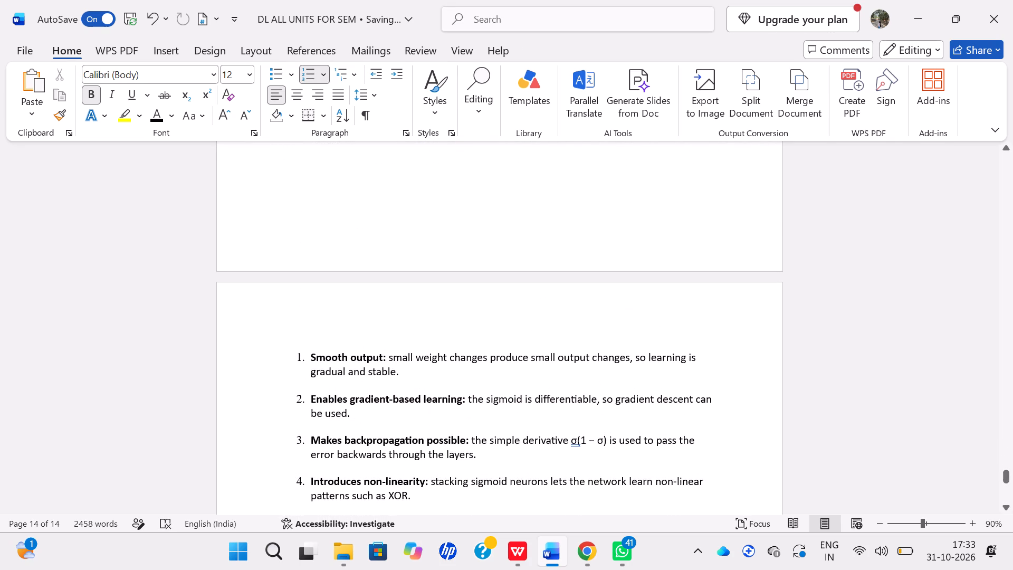
pyautogui.press('BackSpace')
pyautogui.press('BackSpace')
pyautogui.press('BackSpace')
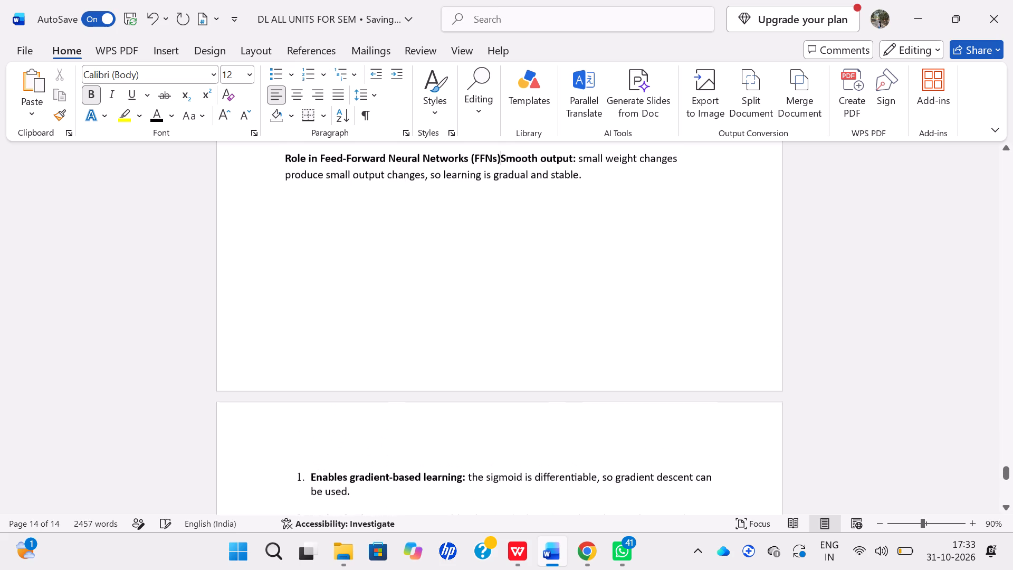
pyautogui.scroll(1, 275, 354)
pyautogui.press('Return')
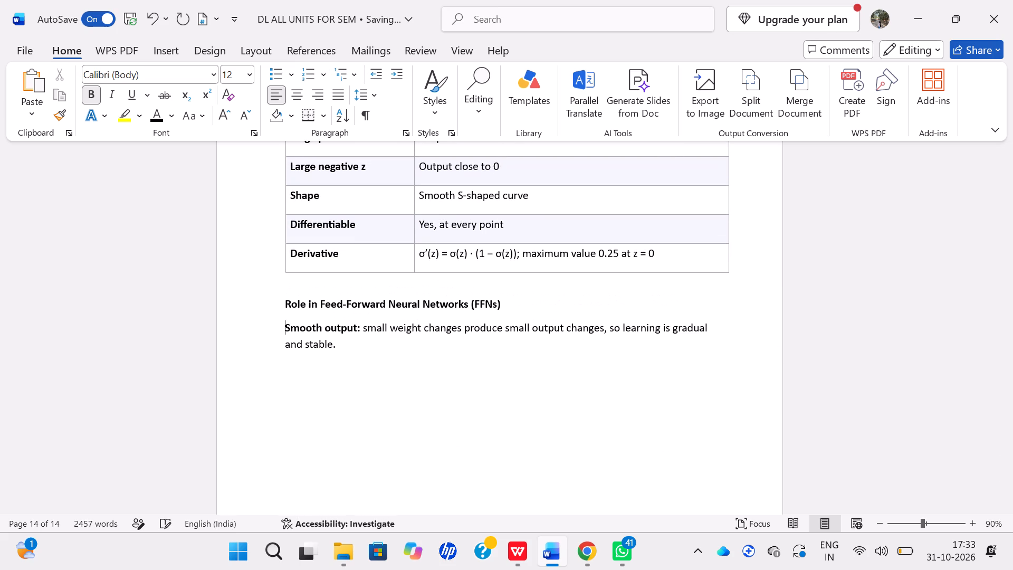
pyautogui.scroll(-2, 313, 460)
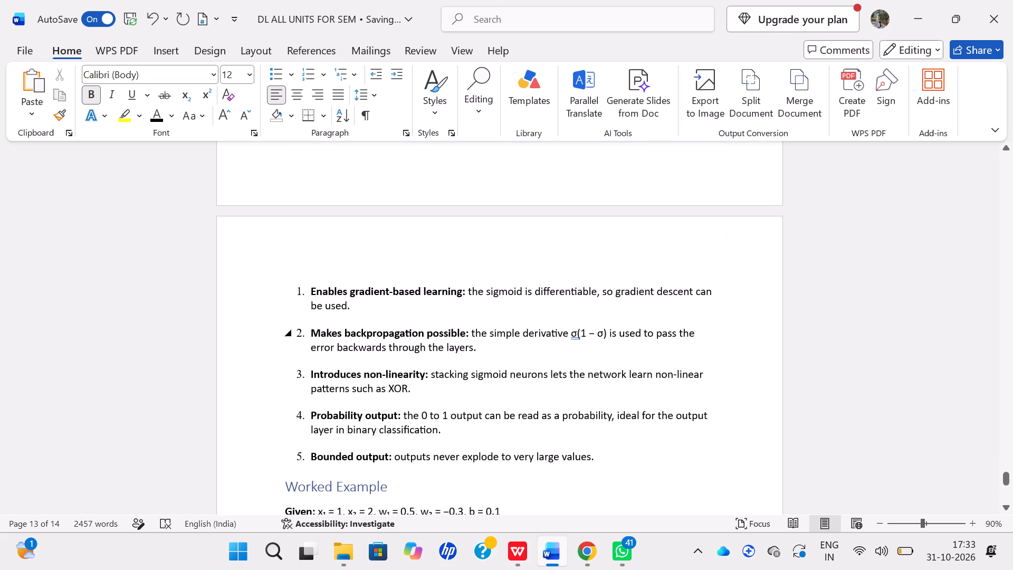
pyautogui.scroll(2, 301, 310)
pyautogui.write('1,')
pyautogui.press('BackSpace')
pyautogui.write('.')
pyautogui.press('space')
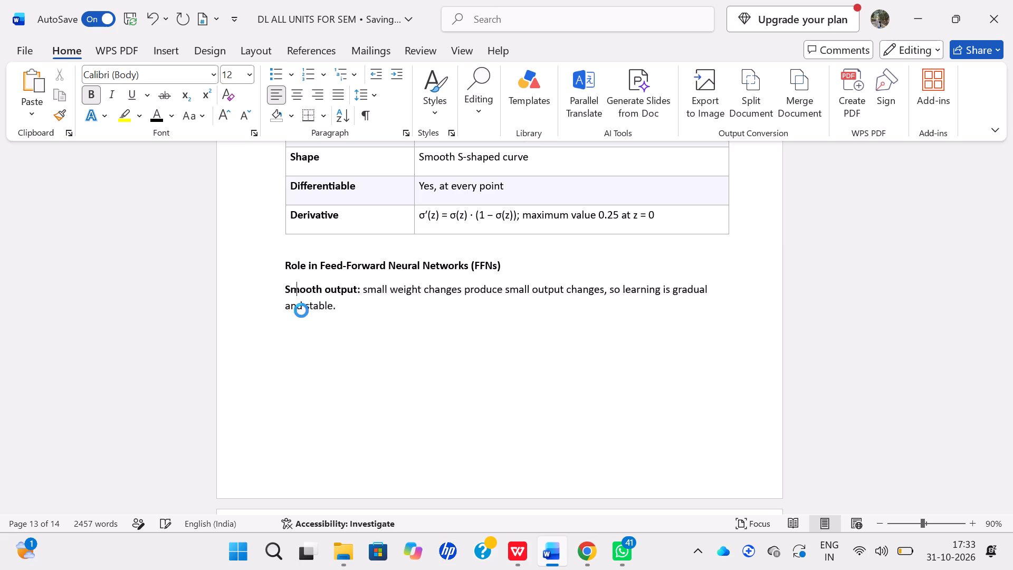
# Rejoin the Enables gradient-based learning and Makes backpropagation possible points to the list as items 2 and 3, directly after Smooth output.
pyautogui.scroll(-2, 301, 310)
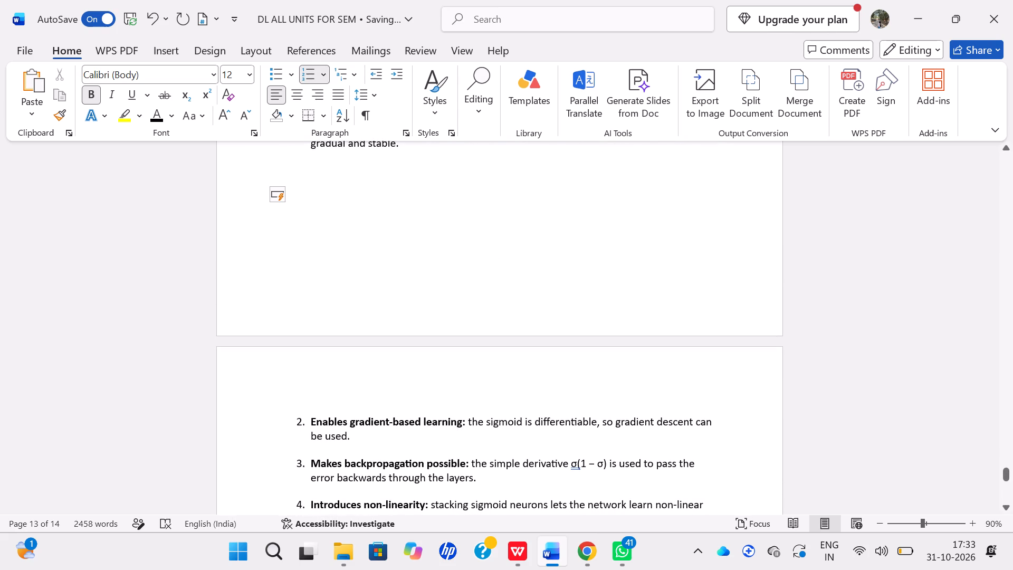
pyautogui.click(313, 422)
pyautogui.press('BackSpace')
pyautogui.press('BackSpace')
pyautogui.press('BackSpace')
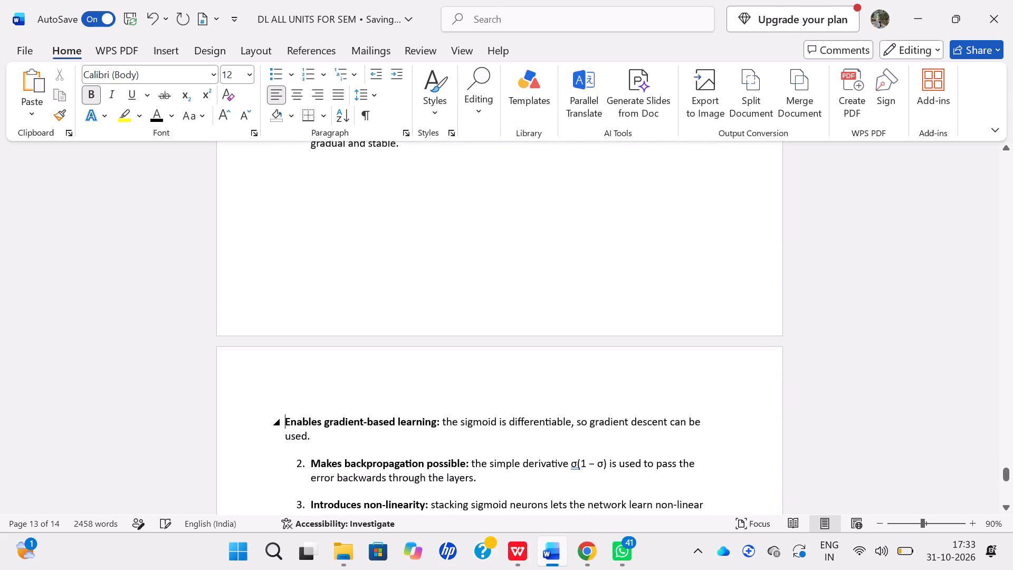
pyautogui.press('BackSpace')
pyautogui.press('Return')
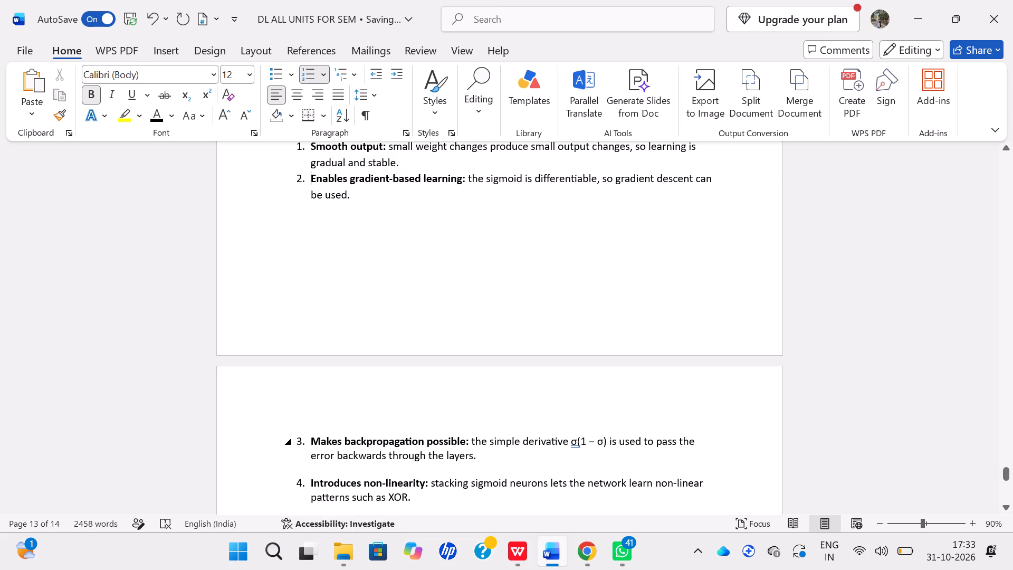
pyautogui.click(310, 439)
pyautogui.press('BackSpace')
pyautogui.press('BackSpace')
pyautogui.press('BackSpace')
pyautogui.press('BackSpace')
pyautogui.press('Return')
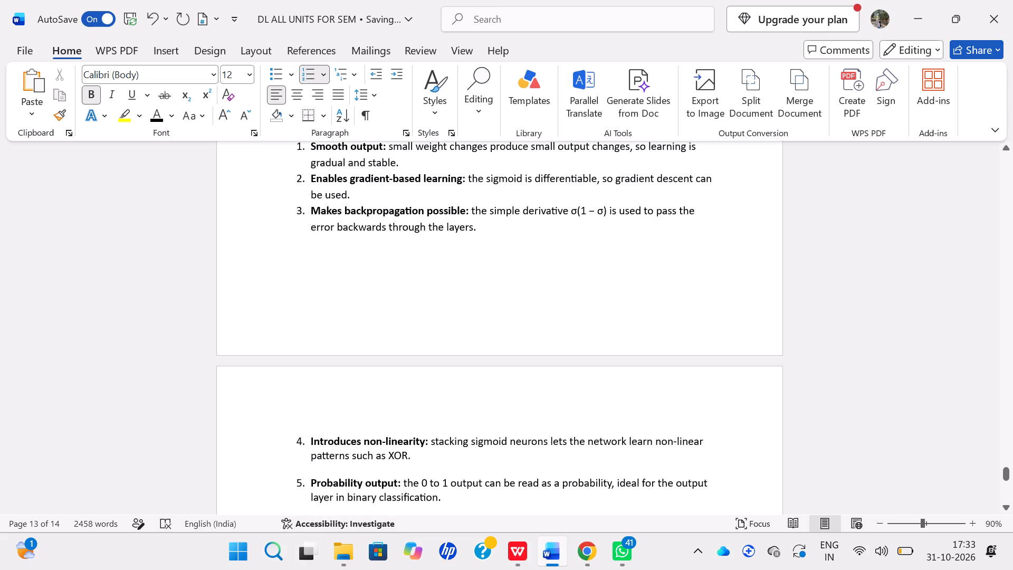
# Rejoin the Introduces non-linearity and Probability output points to the same list as items 4 and 5.
pyautogui.click(310, 442)
pyautogui.press('BackSpace')
pyautogui.press('BackSpace')
pyautogui.press('BackSpace')
pyautogui.press('BackSpace')
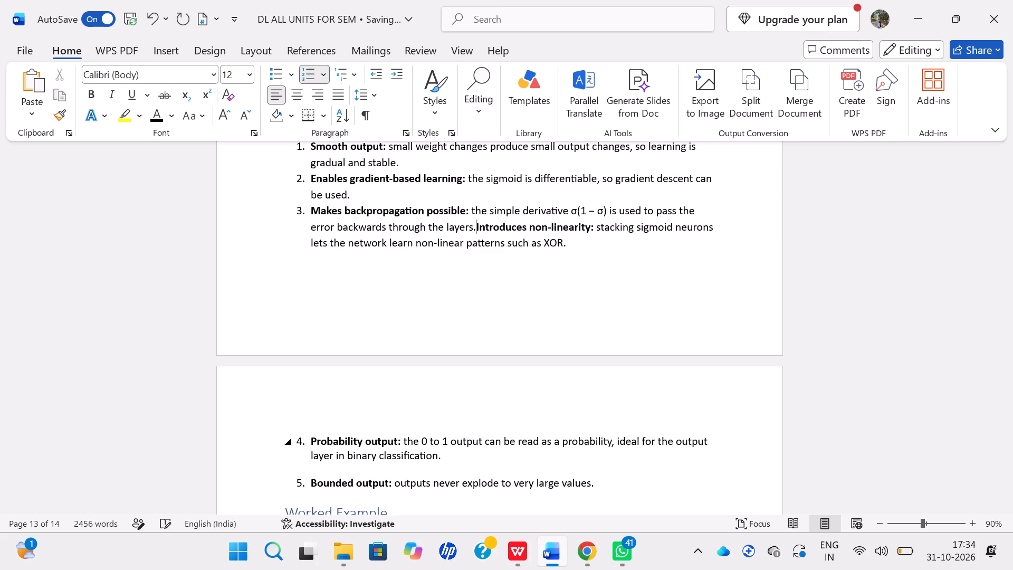
pyautogui.press('Return')
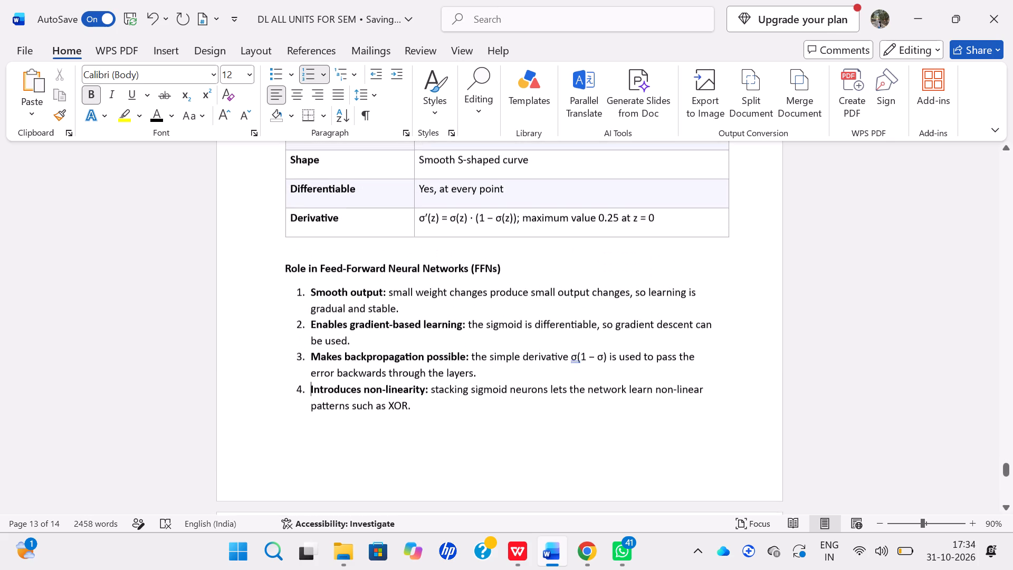
pyautogui.click(312, 426)
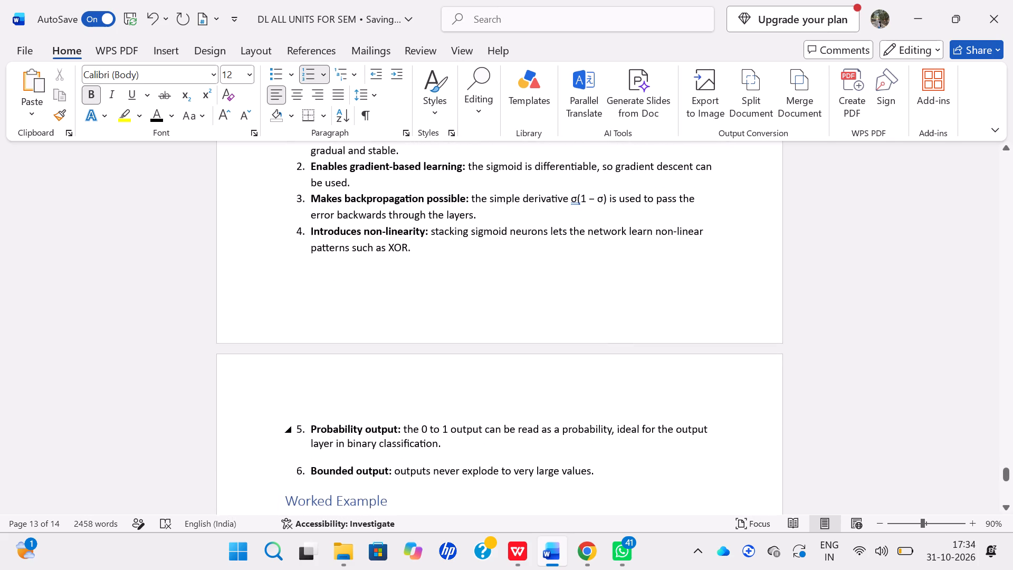
pyautogui.press('BackSpace')
pyautogui.press('BackSpace')
pyautogui.press('BackSpace')
pyautogui.press('BackSpace')
pyautogui.press('Return')
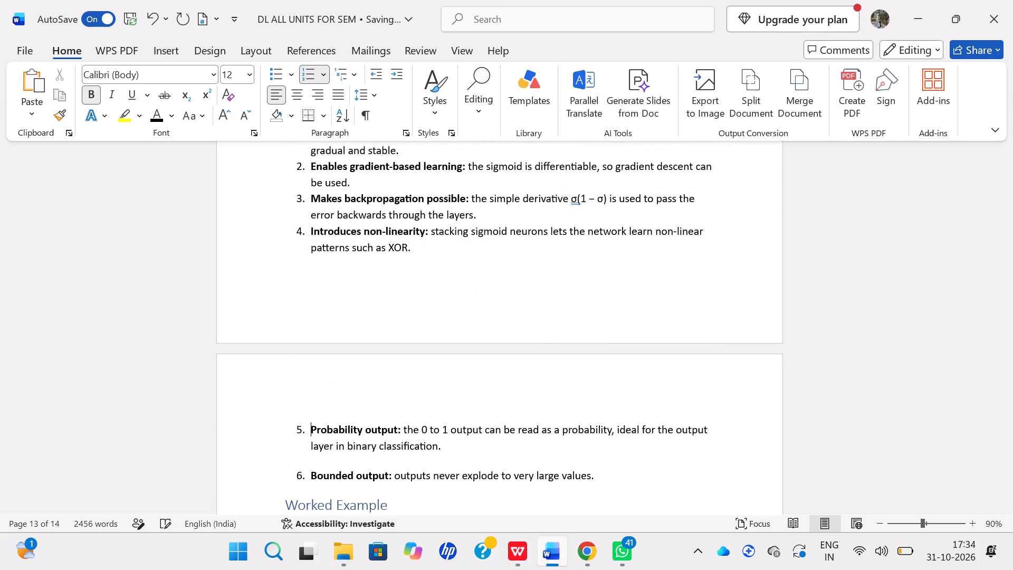
# Review the layout of the sigmoid neurons answer from question 6 through the figures, properties table, role points and limitations.
pyautogui.scroll(4, 451, 397)
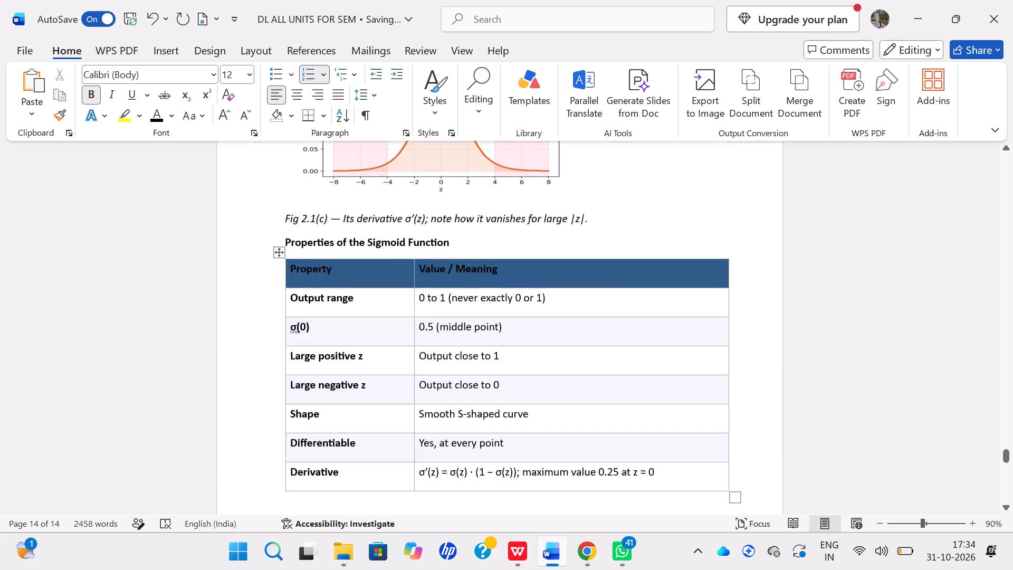
pyautogui.scroll(2, 451, 397)
pyautogui.scroll(-3, 464, 354)
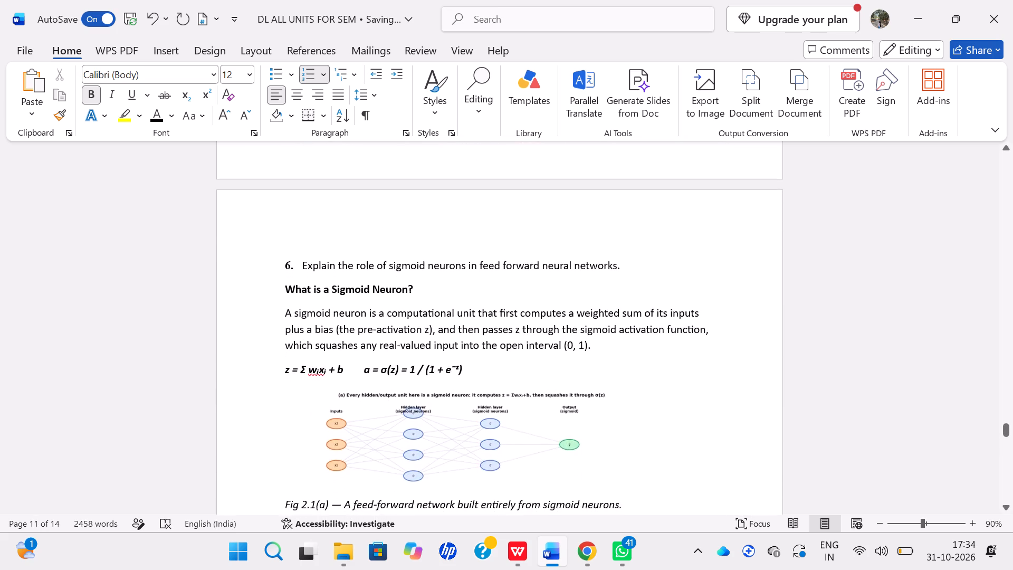
pyautogui.scroll(-4, 464, 354)
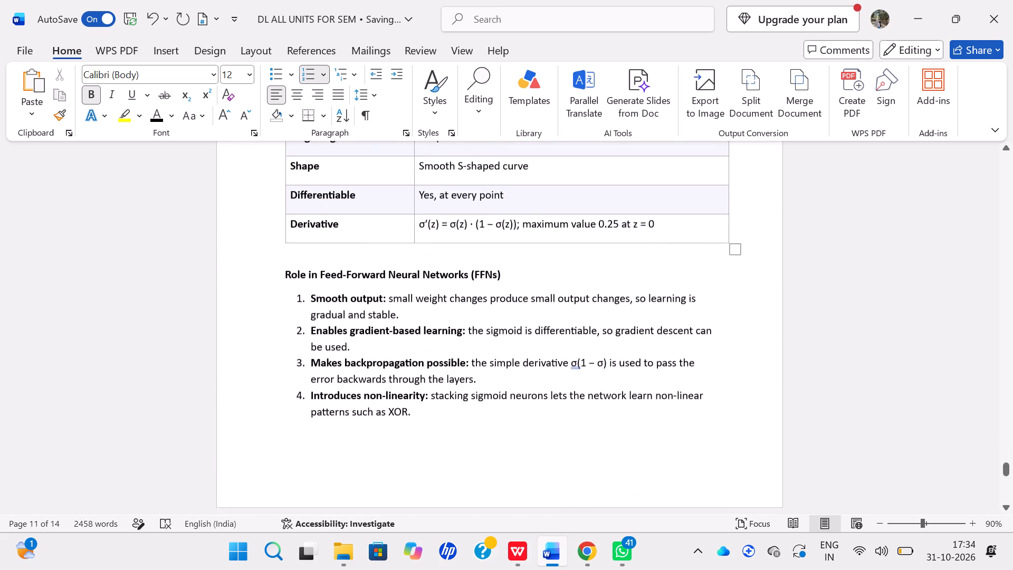
pyautogui.scroll(-2, 464, 354)
pyautogui.hscroll(-1, 464, 354)
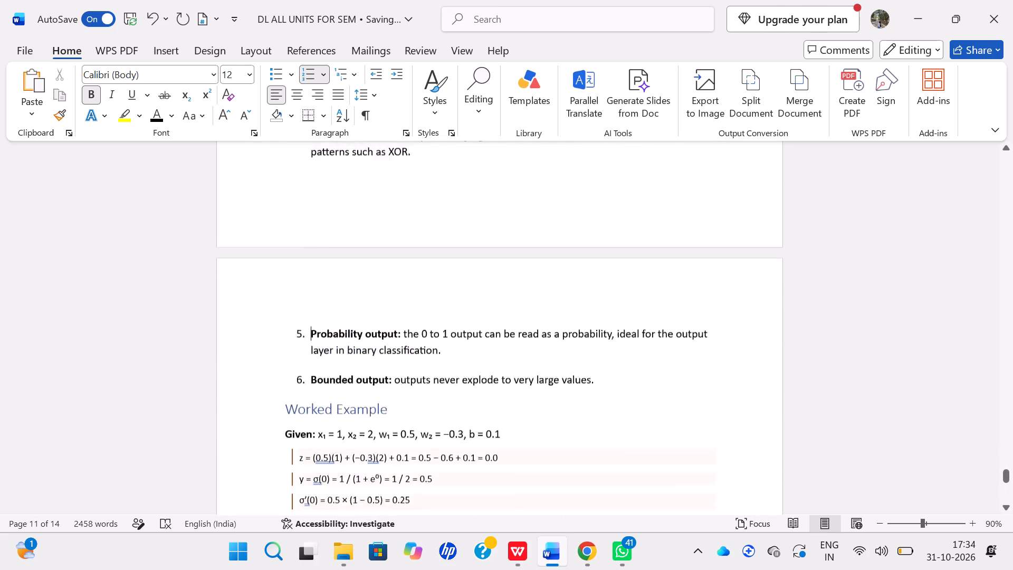
pyautogui.hscroll(-1, 464, 354)
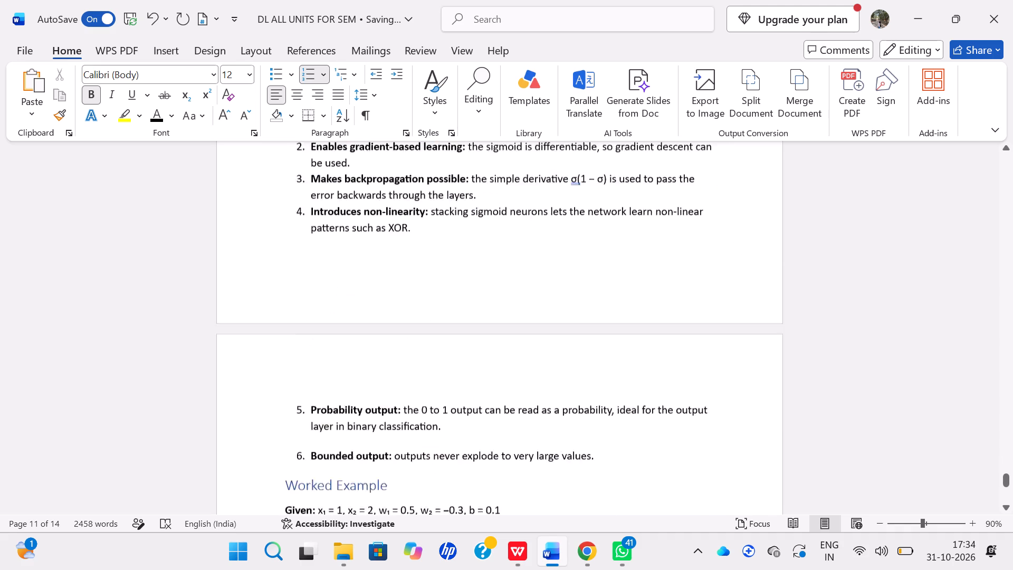
pyautogui.hscroll(-1, 464, 354)
pyautogui.scroll(-3, 464, 354)
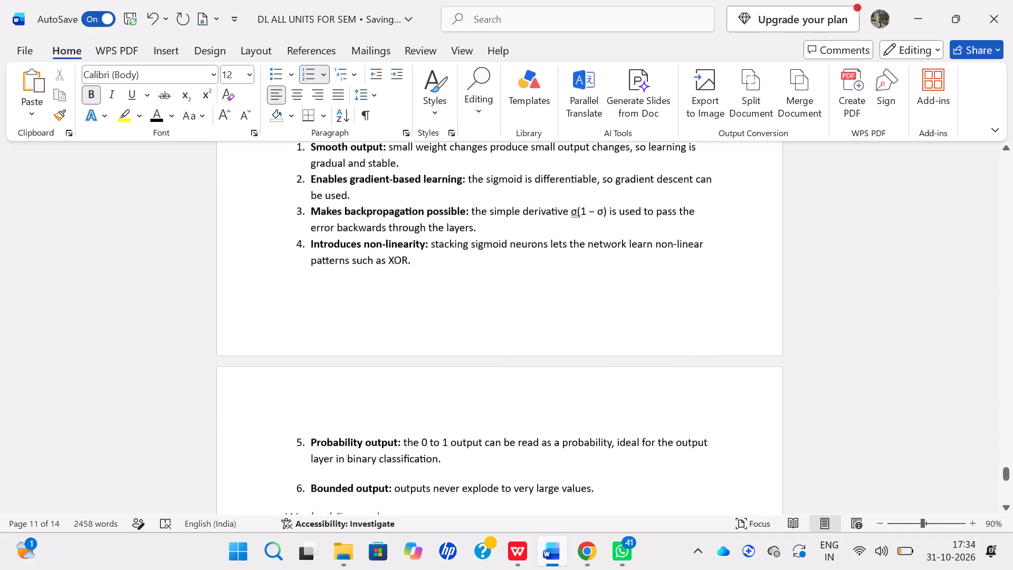
pyautogui.scroll(-3, 464, 354)
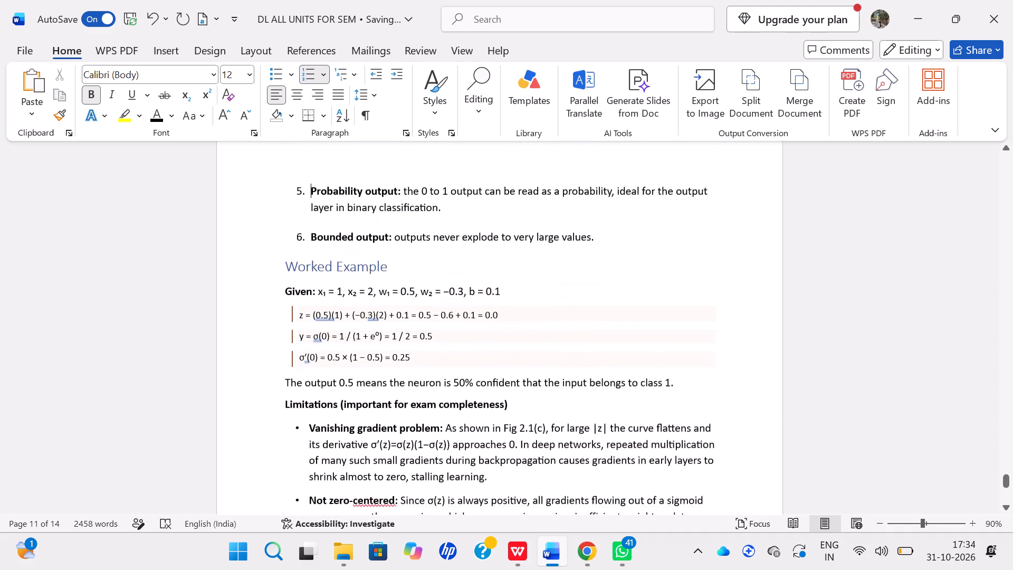
# Delete the text (important for exam completeness) from the Limitations heading in the sigmoid neurons answer.
pyautogui.scroll(-1, 464, 354)
pyautogui.moveTo(517, 364); pyautogui.dragTo(417, 365)
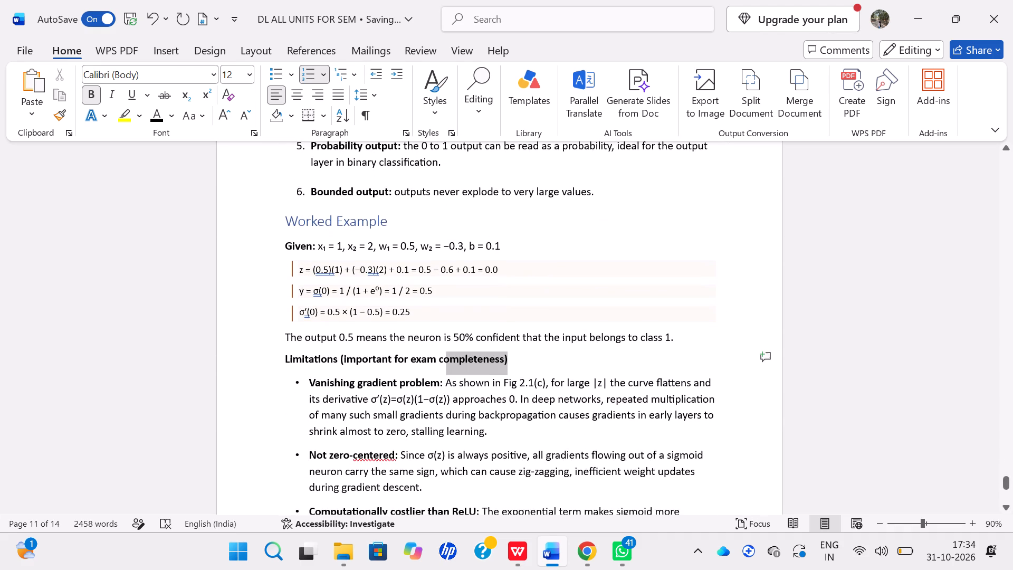
pyautogui.moveTo(417, 365); pyautogui.dragTo(338, 355)
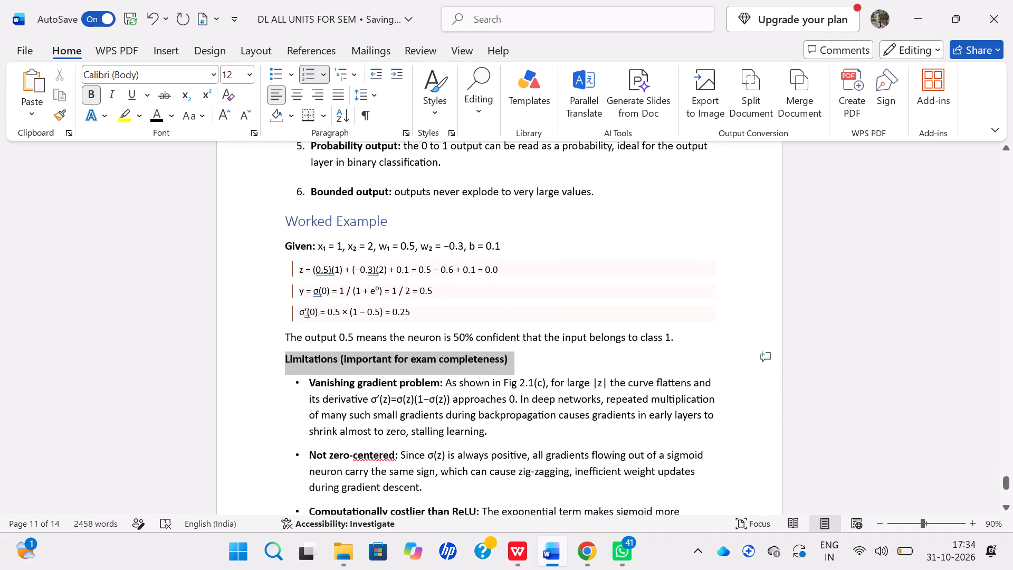
pyautogui.moveTo(338, 355); pyautogui.dragTo(341, 355)
pyautogui.press('BackSpace')
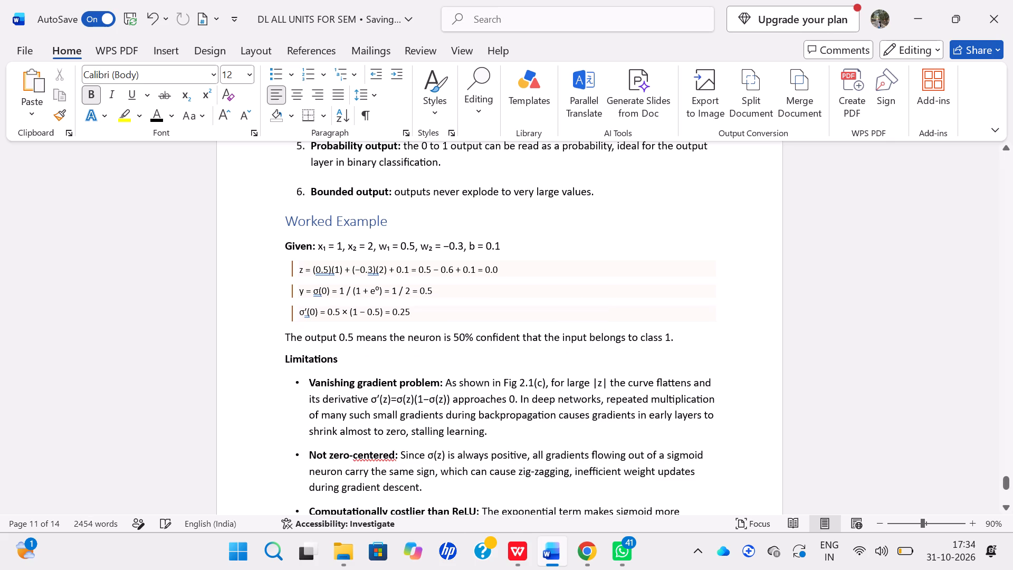
# Switch to WPS Office and examine the Unit-I answers from the sigmoid neuron section through Q6 on back propagation and Q7's worked solution.
pyautogui.click(521, 543)
pyautogui.scroll(-5, 499, 434)
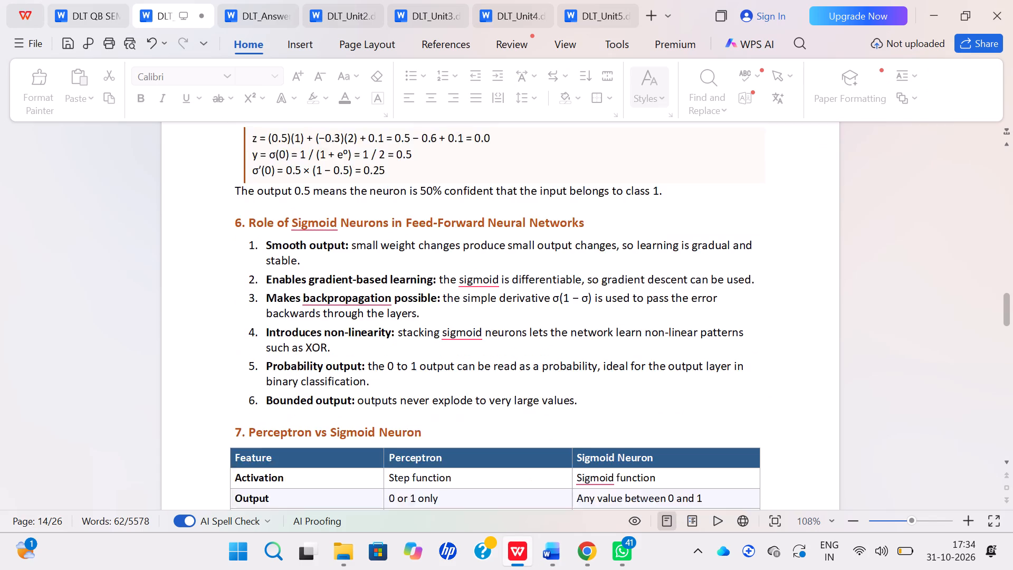
pyautogui.scroll(-4, 499, 434)
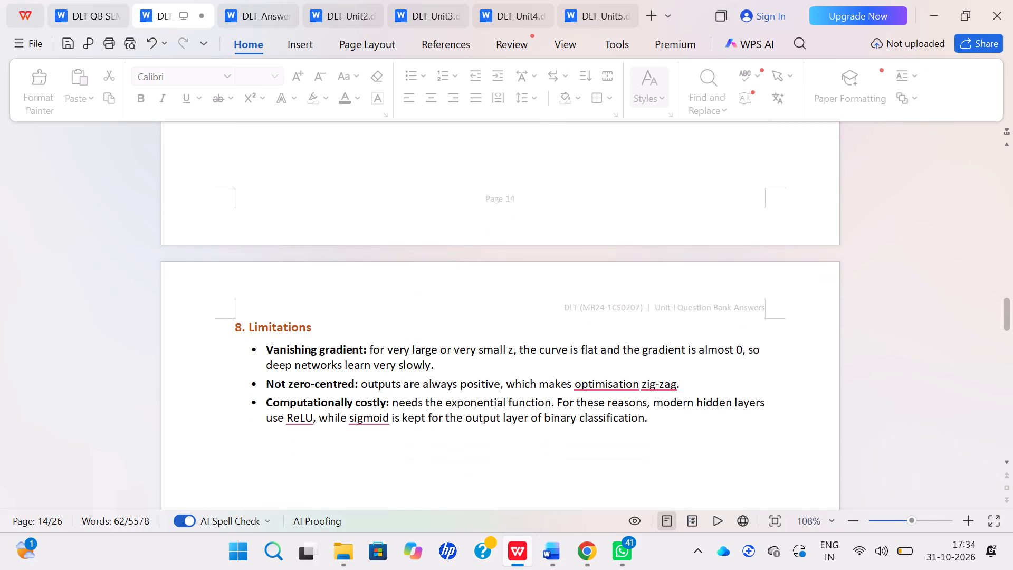
pyautogui.scroll(-8, 557, 451)
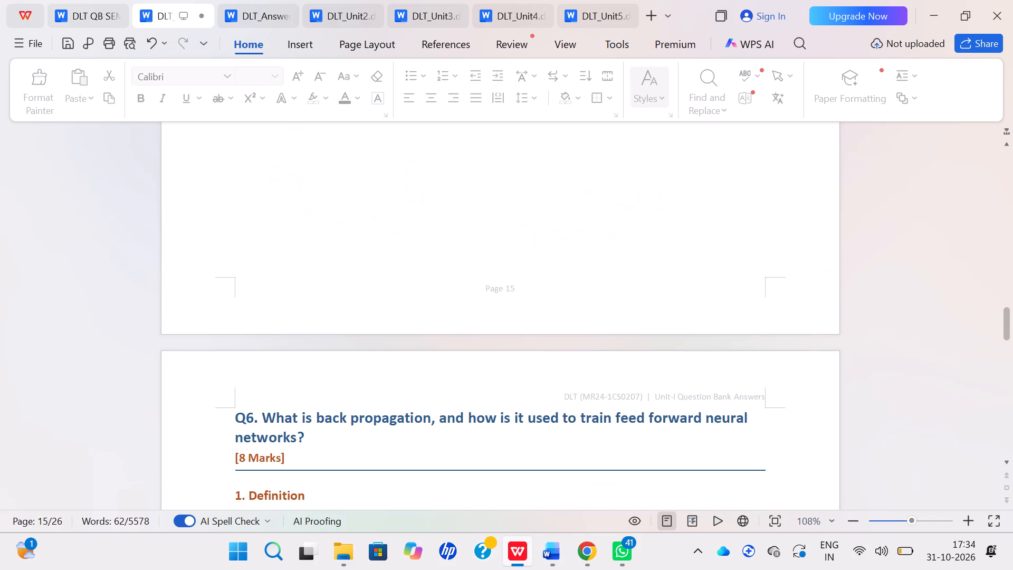
pyautogui.scroll(-2, 556, 443)
pyautogui.click(117, 0)
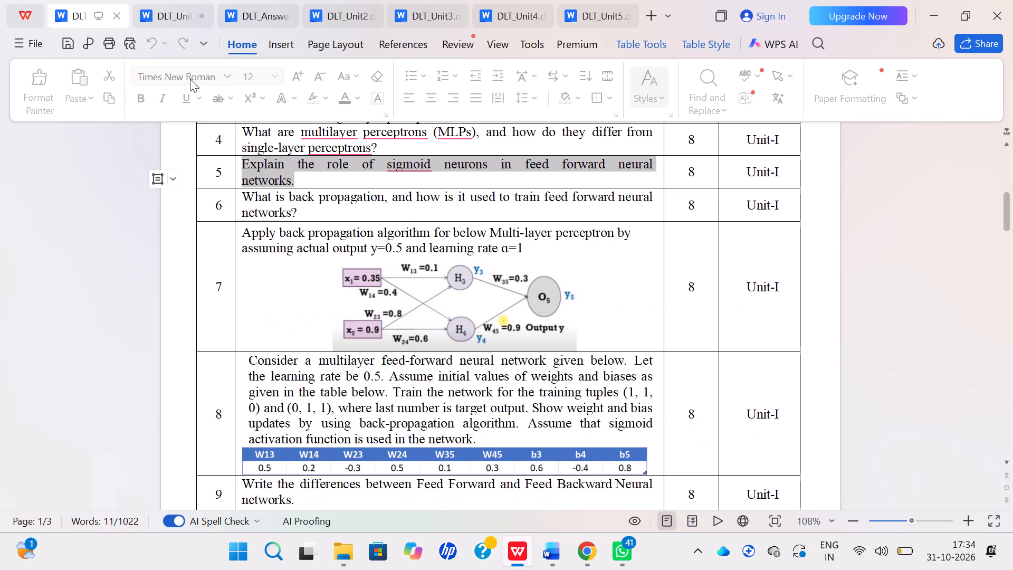
pyautogui.click(324, 227)
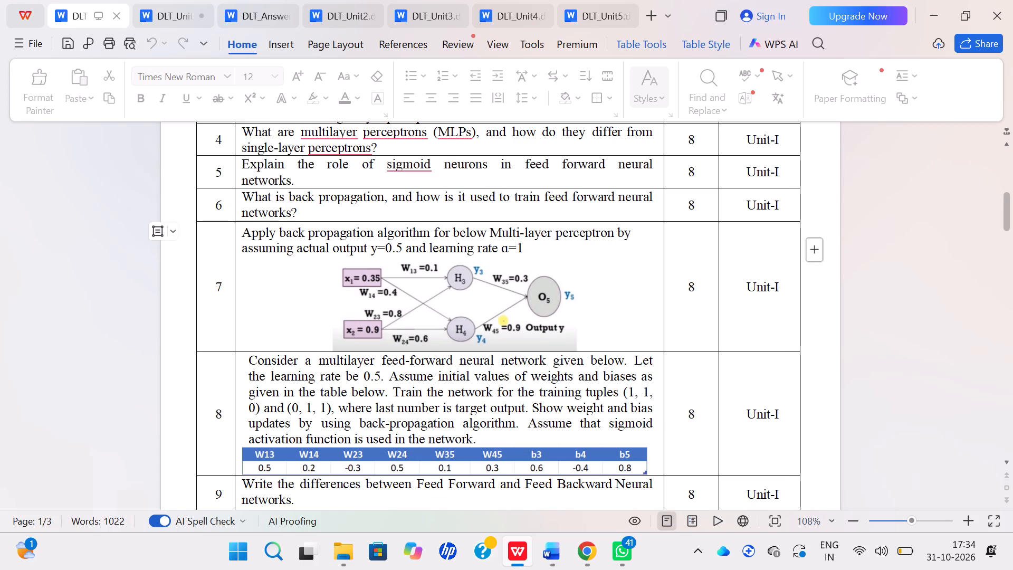
pyautogui.click(150, 0)
pyautogui.scroll(-2, 390, 318)
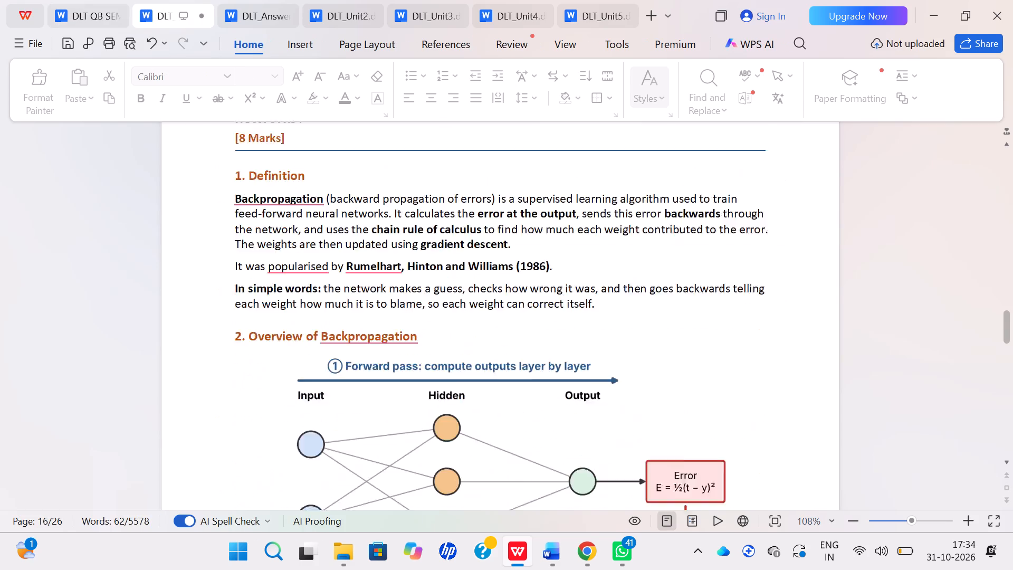
pyautogui.scroll(-9, 390, 318)
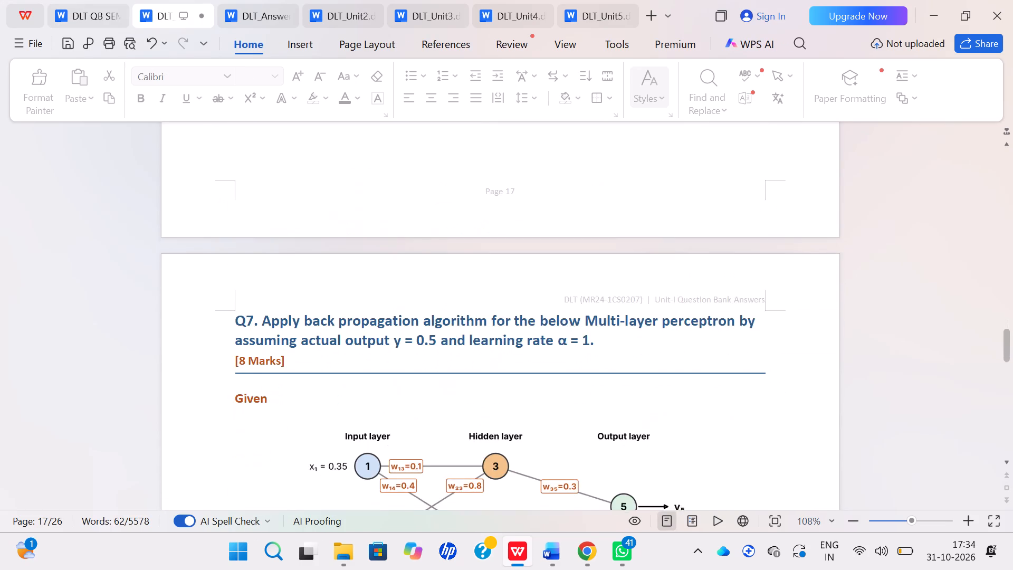
pyautogui.scroll(-9, 390, 318)
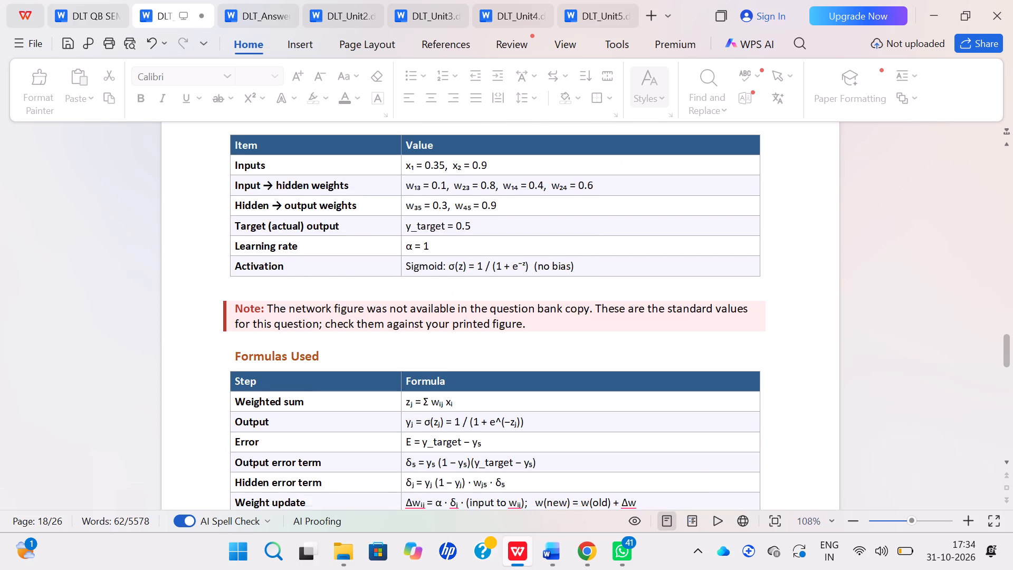
pyautogui.scroll(-10, 390, 318)
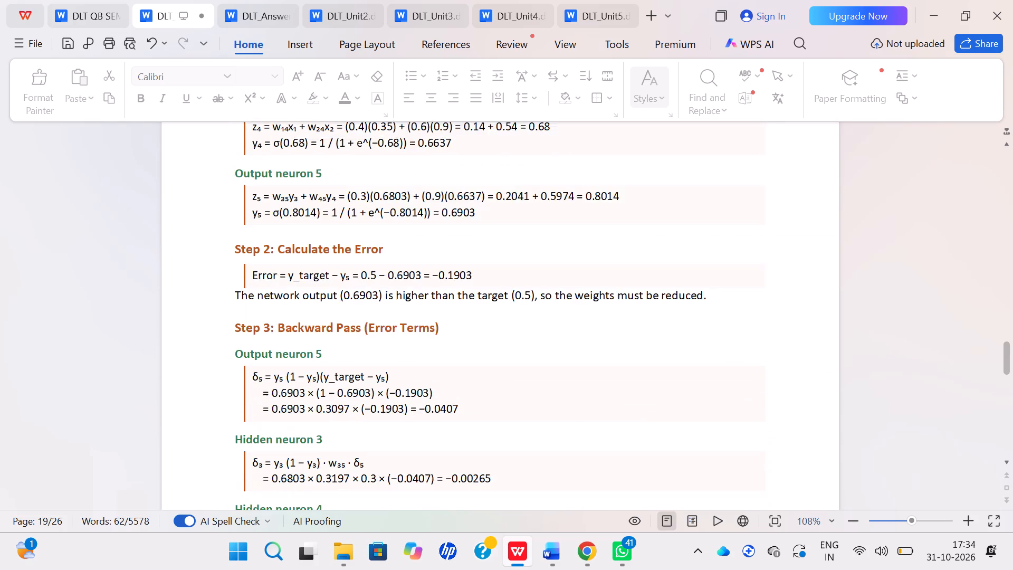
pyautogui.scroll(-5, 390, 318)
pyautogui.scroll(2, 390, 318)
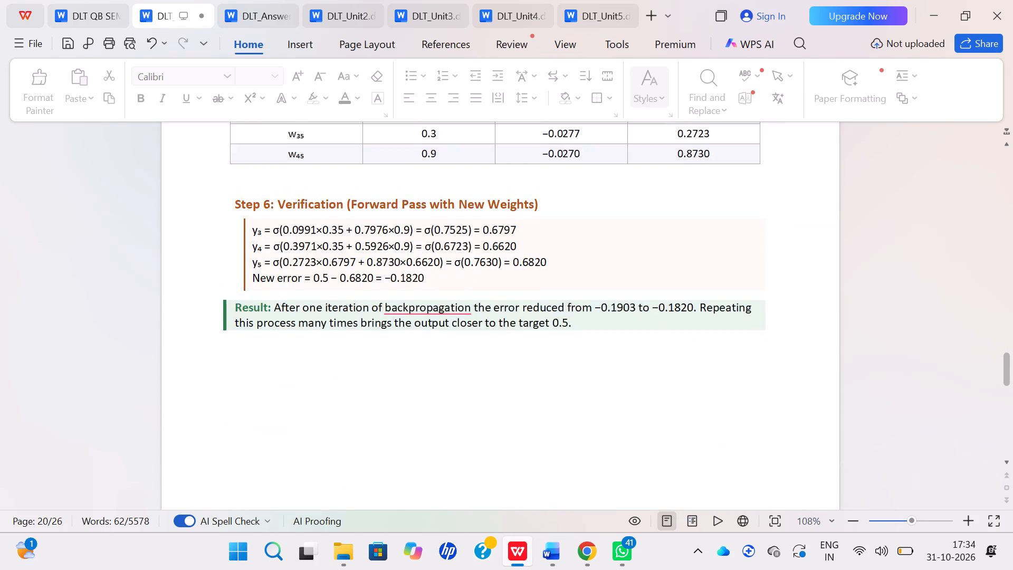
pyautogui.scroll(14, 390, 318)
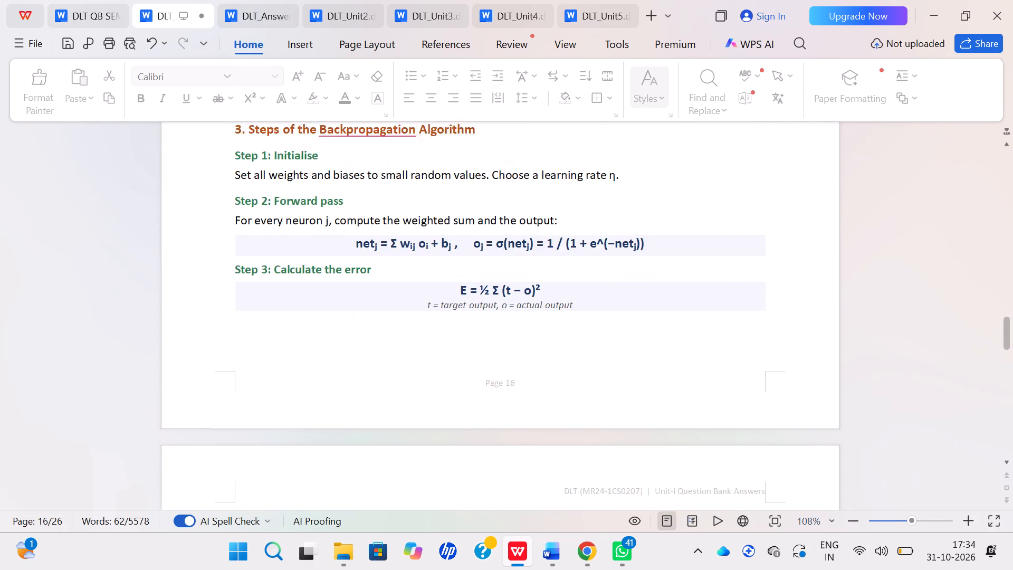
pyautogui.scroll(1, 390, 318)
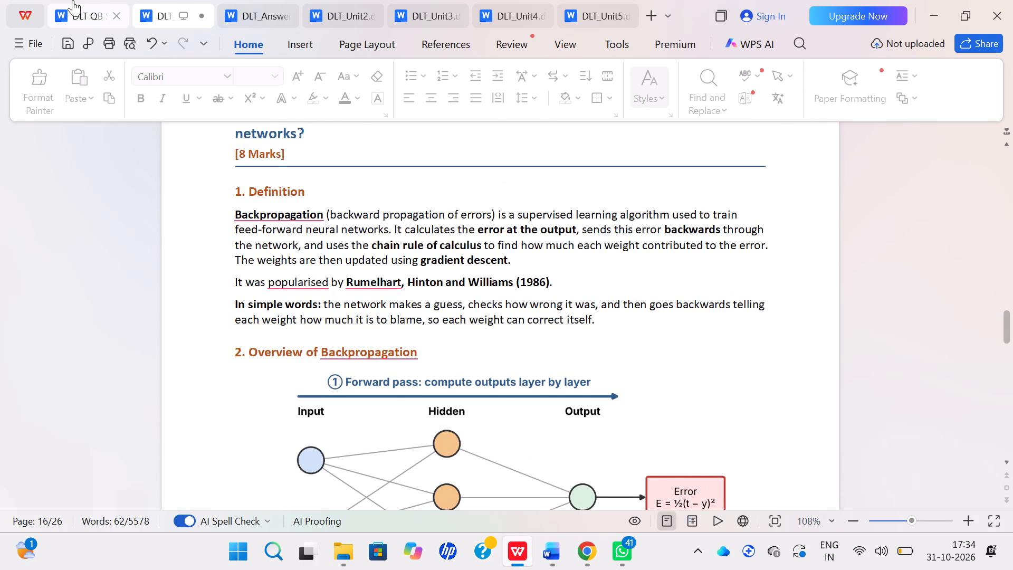
# Examine the Unit-I questions around 6 to 10 in the DLT question bank, comparing them with the Q6 answer's title.
pyautogui.click(73, 0)
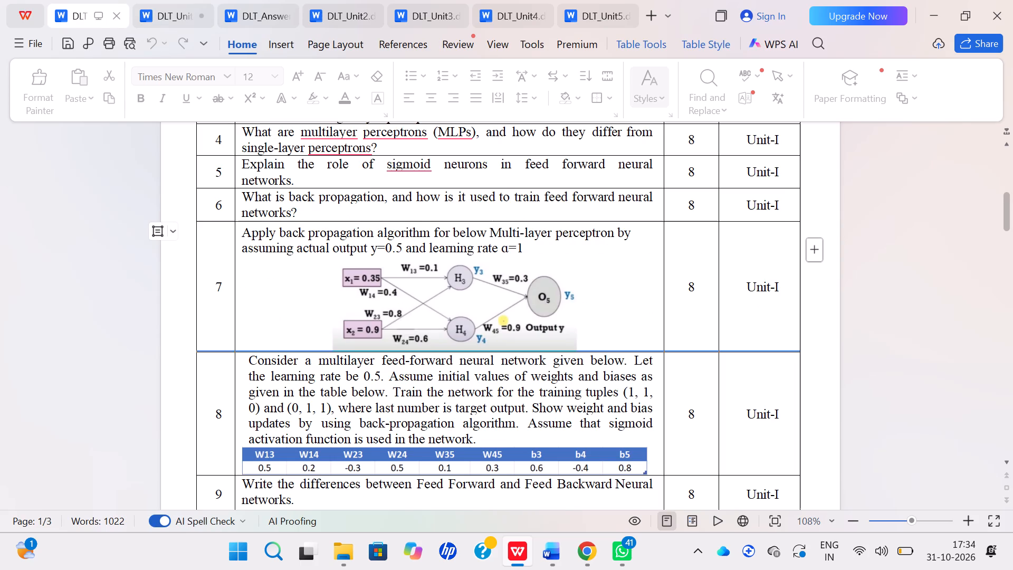
pyautogui.scroll(-1, 274, 352)
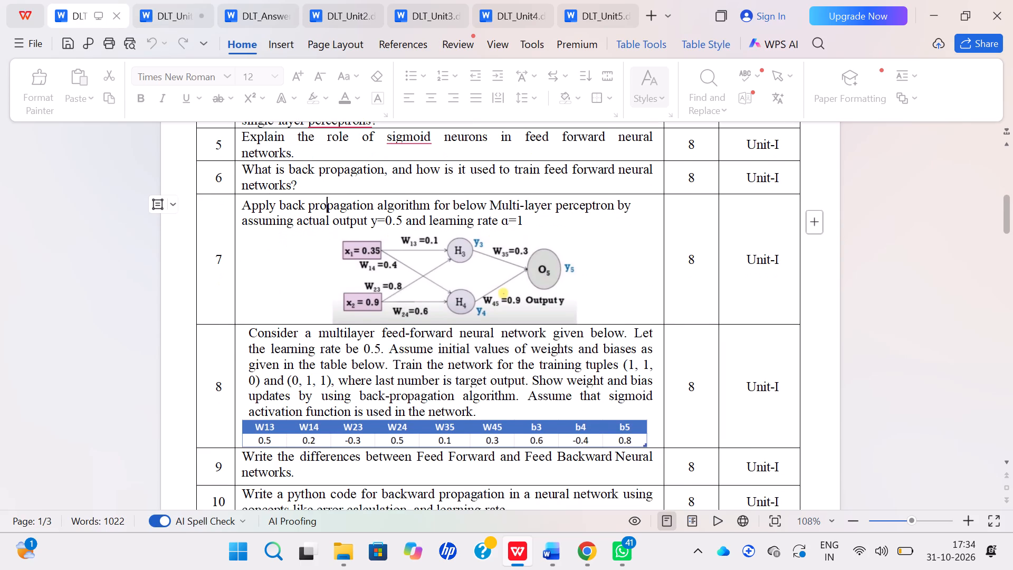
pyautogui.scroll(-1, 274, 352)
pyautogui.scroll(3, 274, 352)
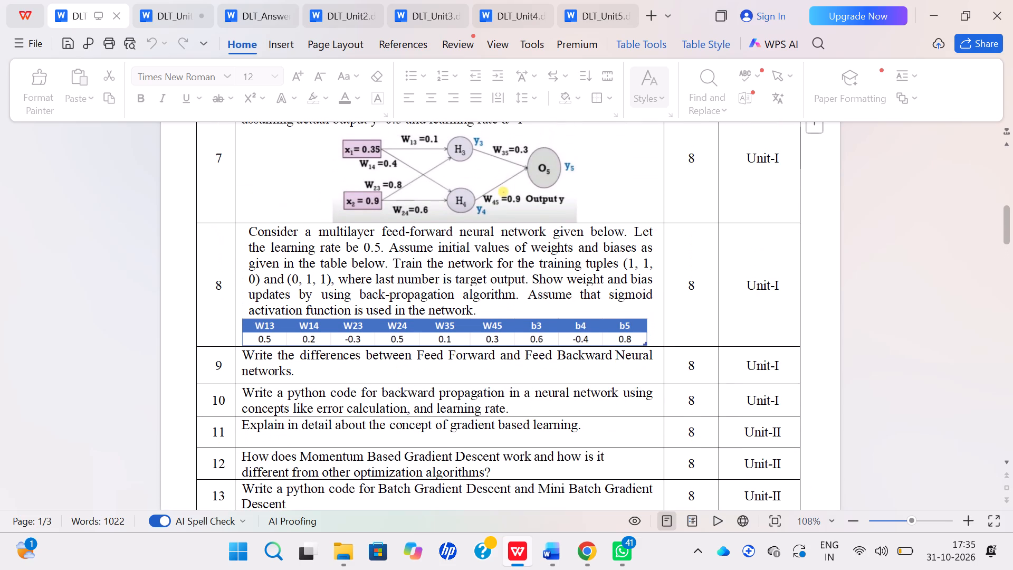
pyautogui.scroll(1, 274, 352)
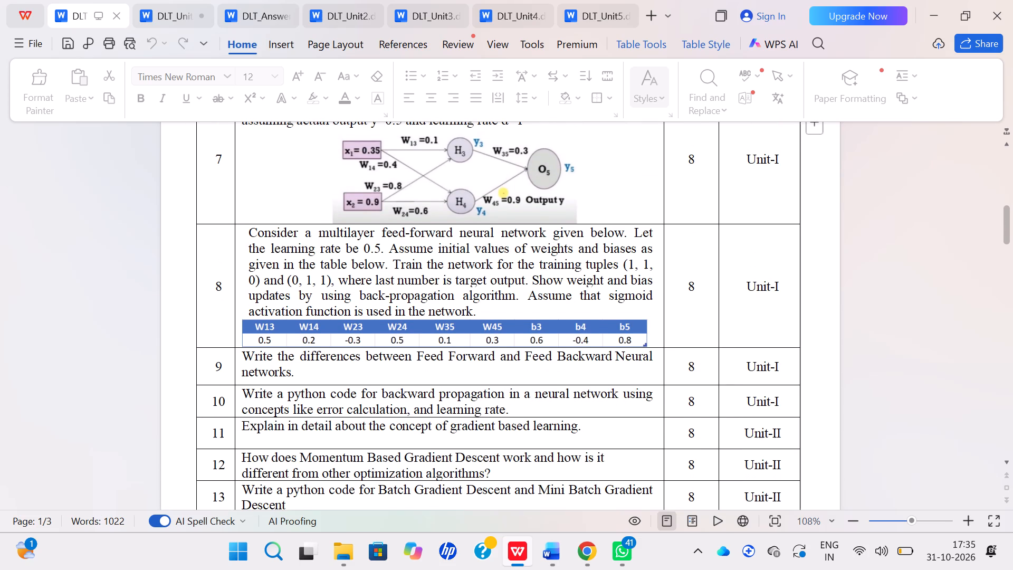
pyautogui.scroll(1, 274, 352)
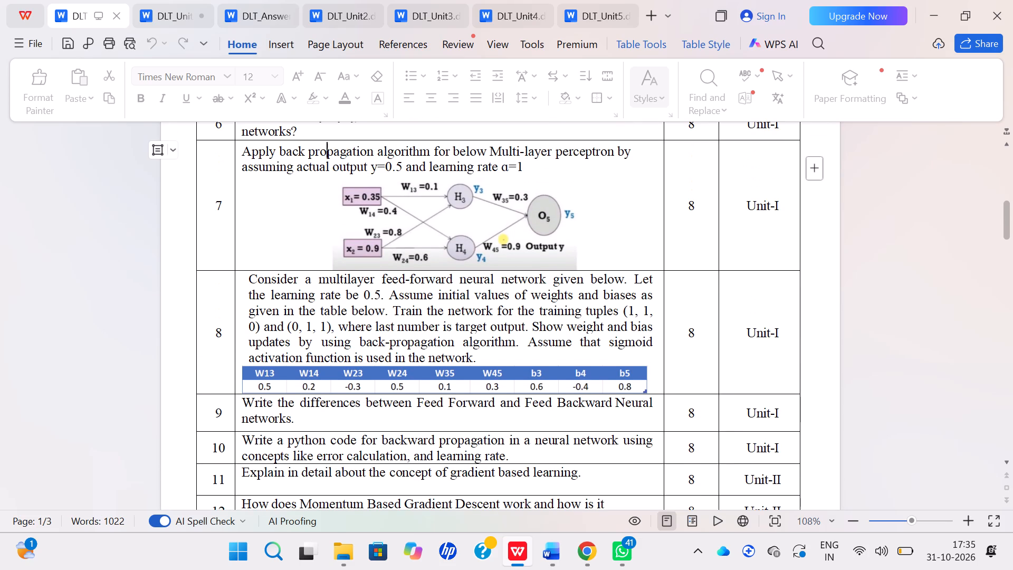
pyautogui.scroll(1, 274, 352)
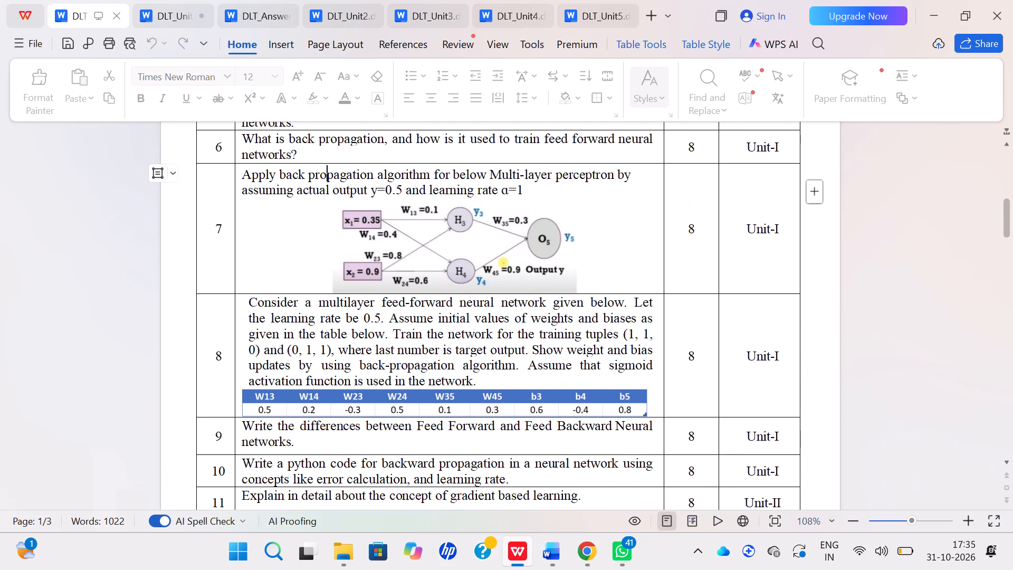
pyautogui.scroll(1, 274, 352)
pyautogui.click(156, 0)
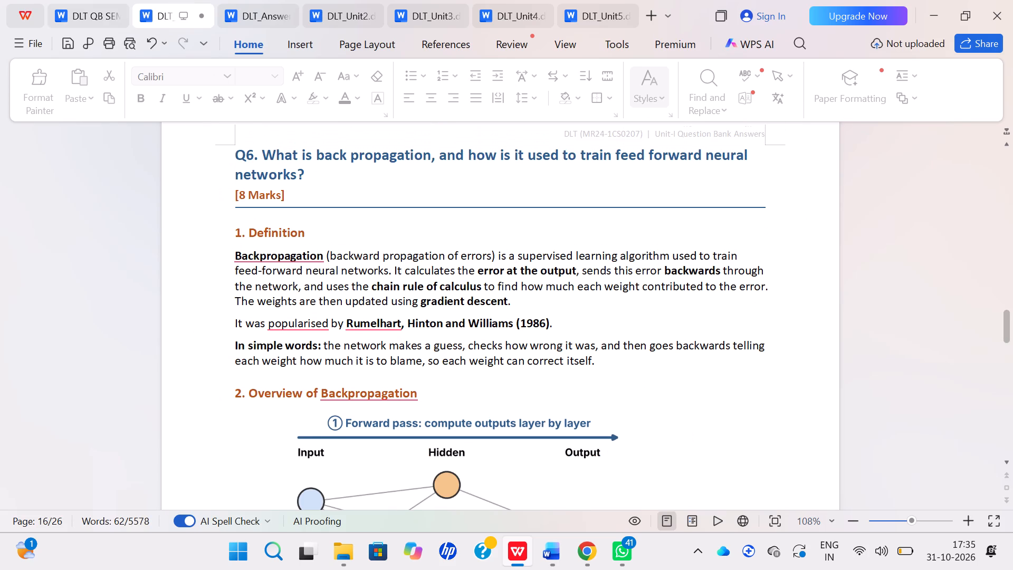
# Switch to DL ALL UNITS FOR SEM in Word and add the number 6. on an unbulleted line below the last sigmoid limitation.
pyautogui.click(549, 549)
pyautogui.scroll(-7, 458, 403)
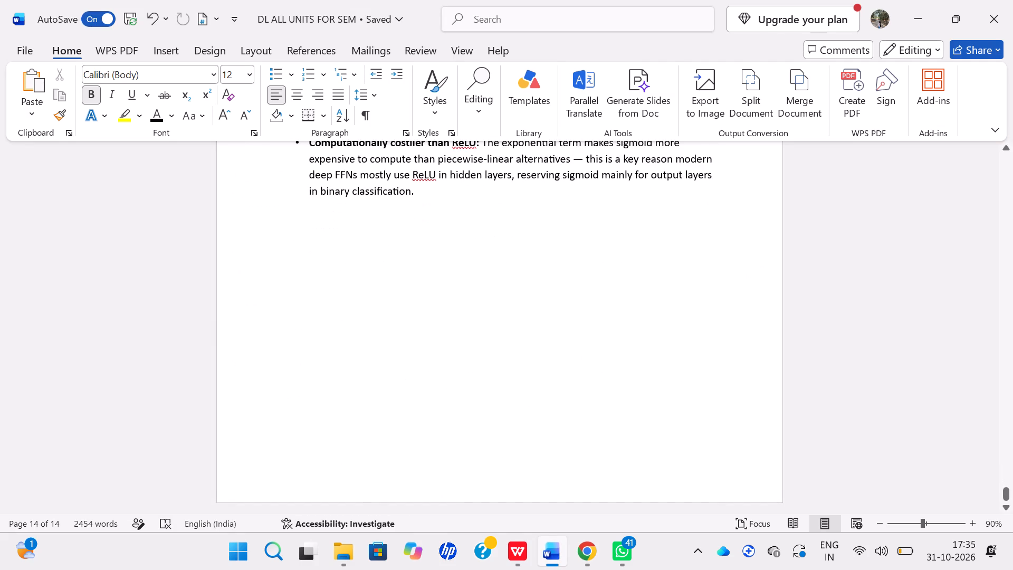
pyautogui.click(422, 199)
pyautogui.press('Return')
pyautogui.press('BackSpace')
pyautogui.press('BackSpace')
pyautogui.press('BackSpace')
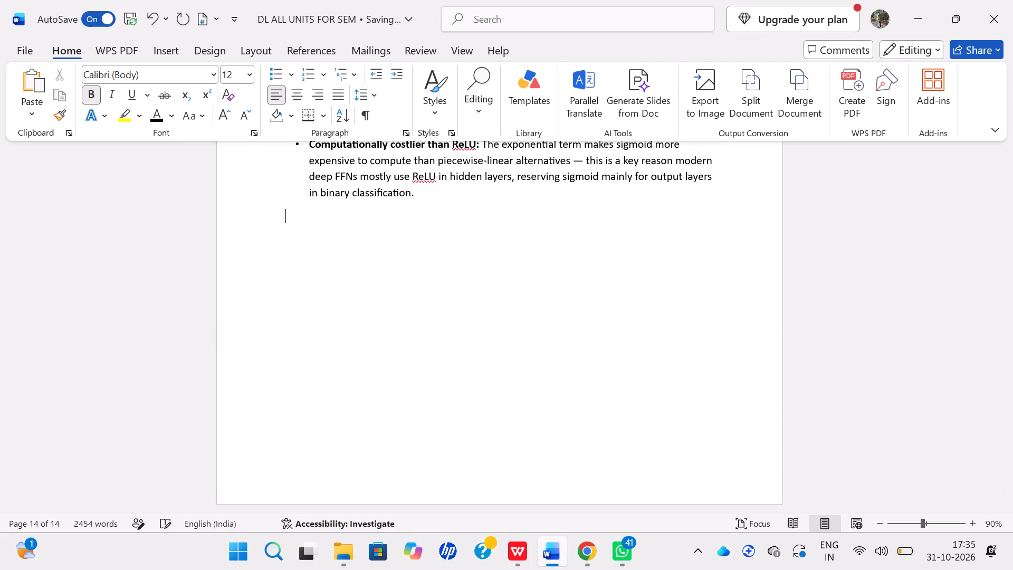
pyautogui.write('6.')
pyautogui.press('Return')
pyautogui.press('BackSpace')
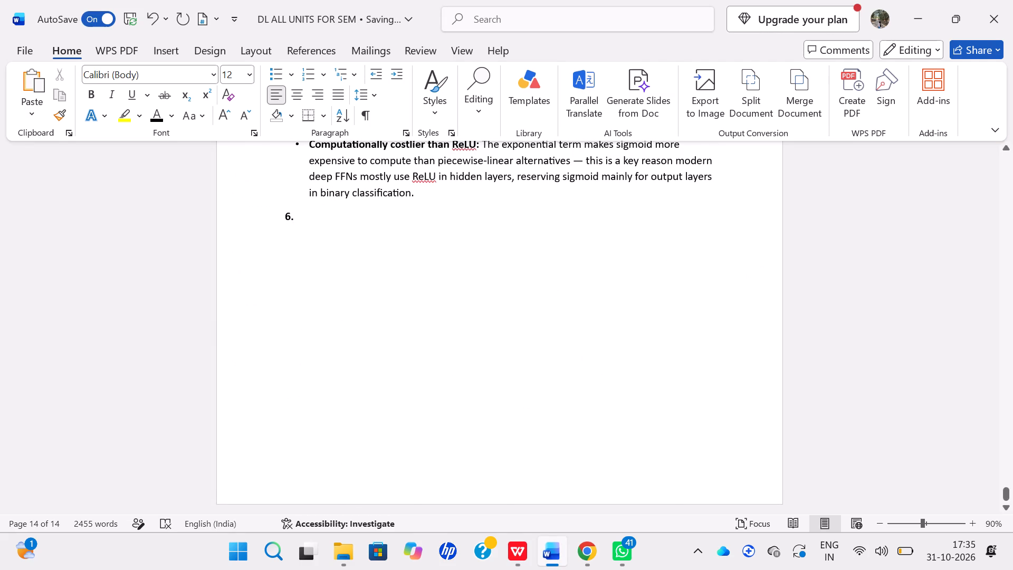
# Switch to WPS Office and examine the Q6 back propagation answer, from its definition to the advantages table, alongside the question bank.
pyautogui.click(524, 545)
pyautogui.scroll(-1, 440, 489)
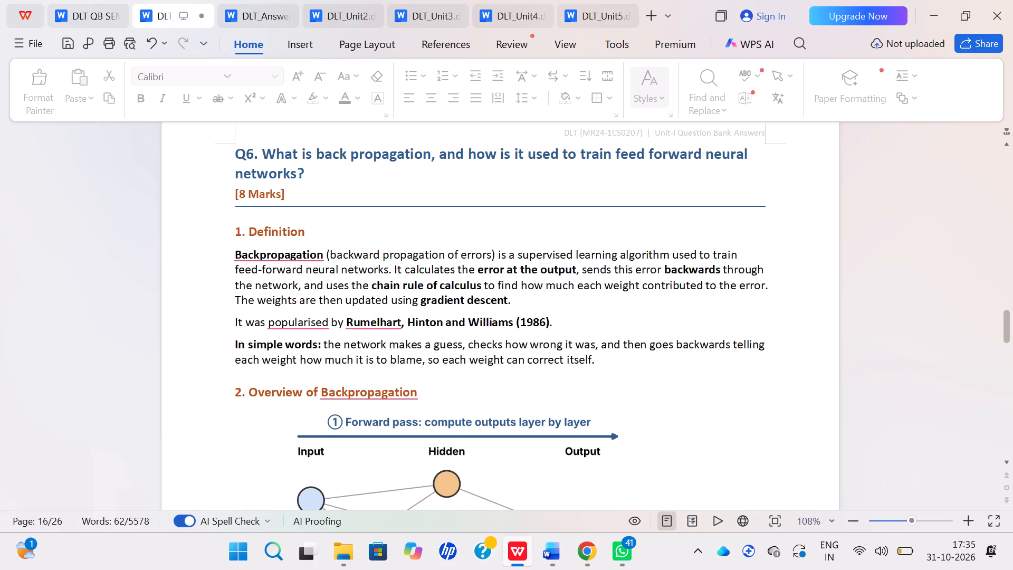
pyautogui.scroll(-1, 440, 489)
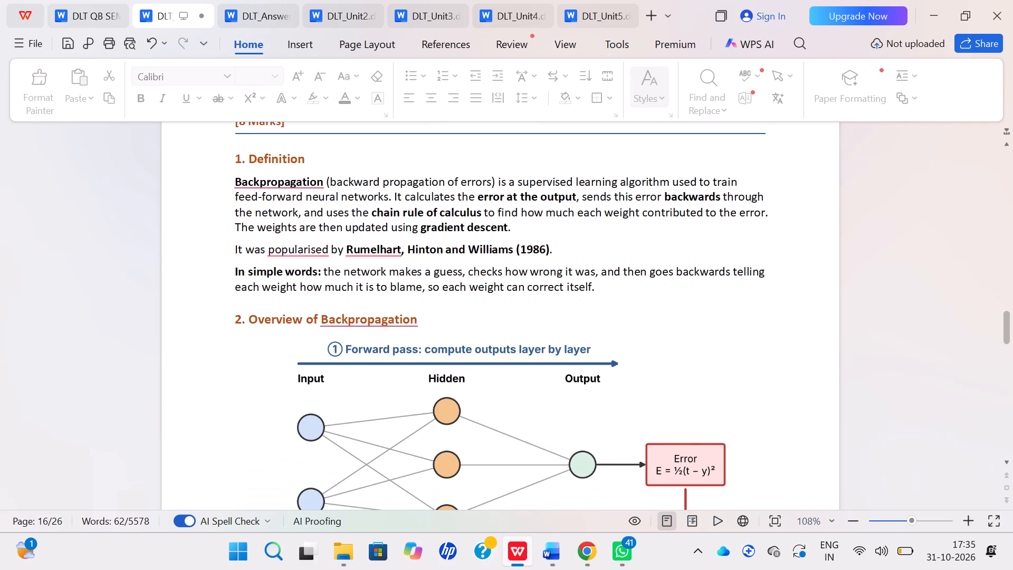
pyautogui.scroll(-3, 440, 489)
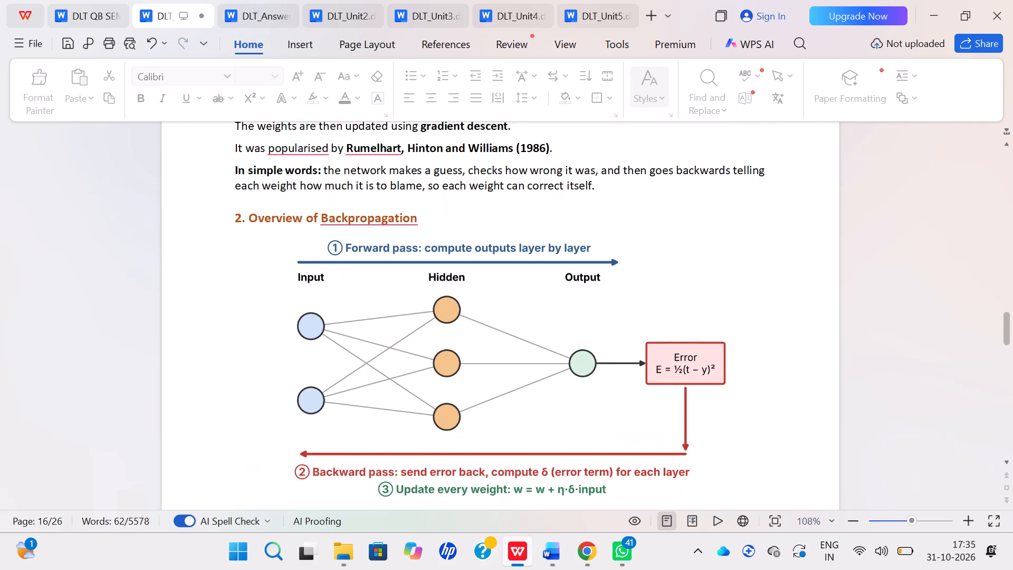
pyautogui.scroll(-1, 440, 489)
pyautogui.scroll(4, 440, 489)
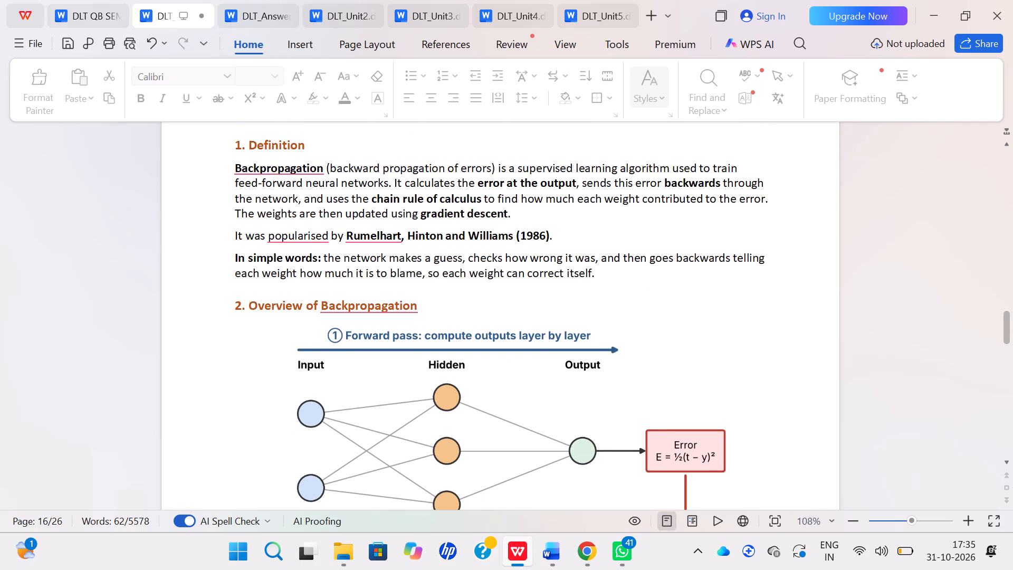
pyautogui.click(120, 0)
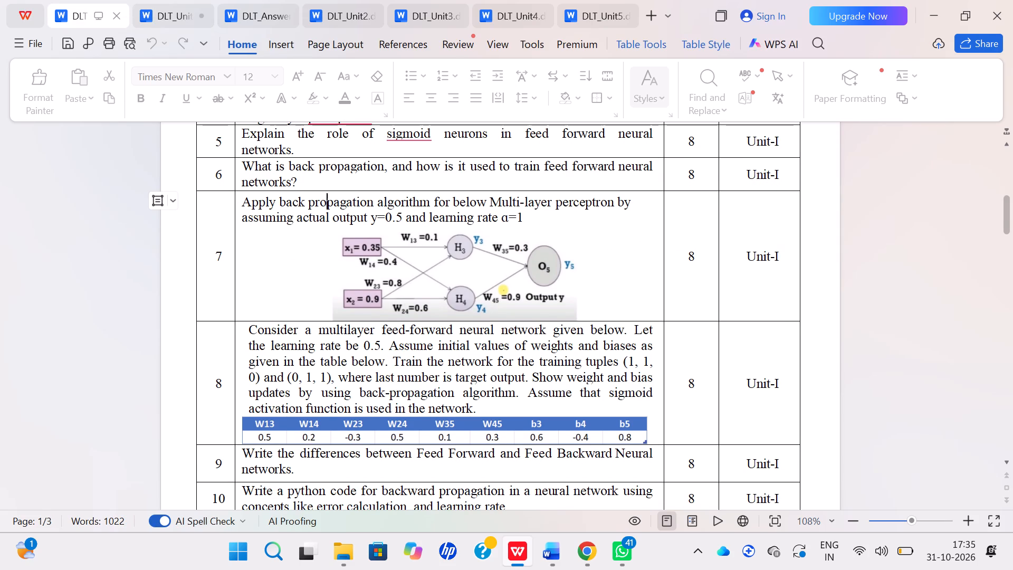
pyautogui.click(159, 0)
pyautogui.scroll(-2, 360, 335)
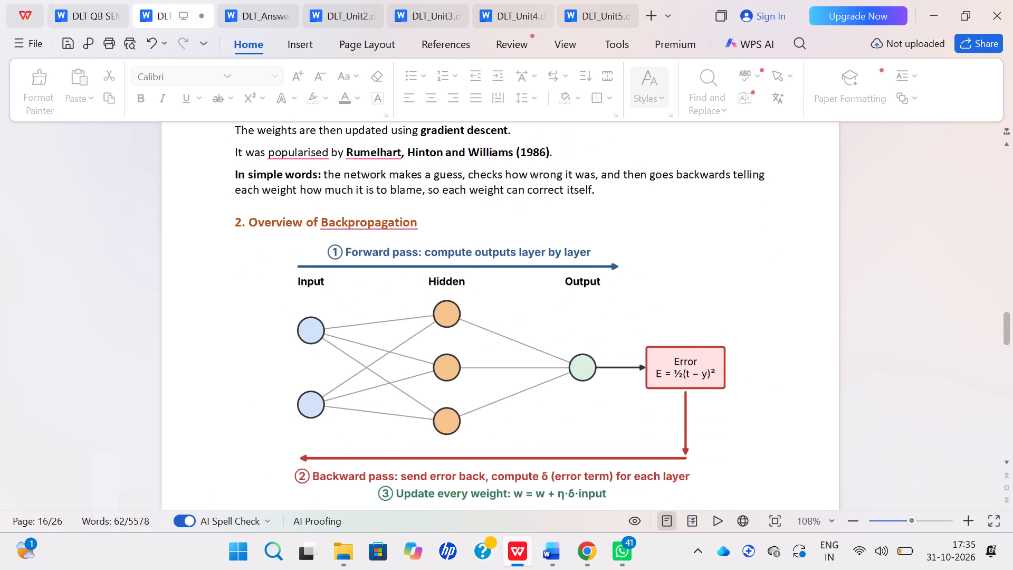
pyautogui.scroll(-8, 360, 335)
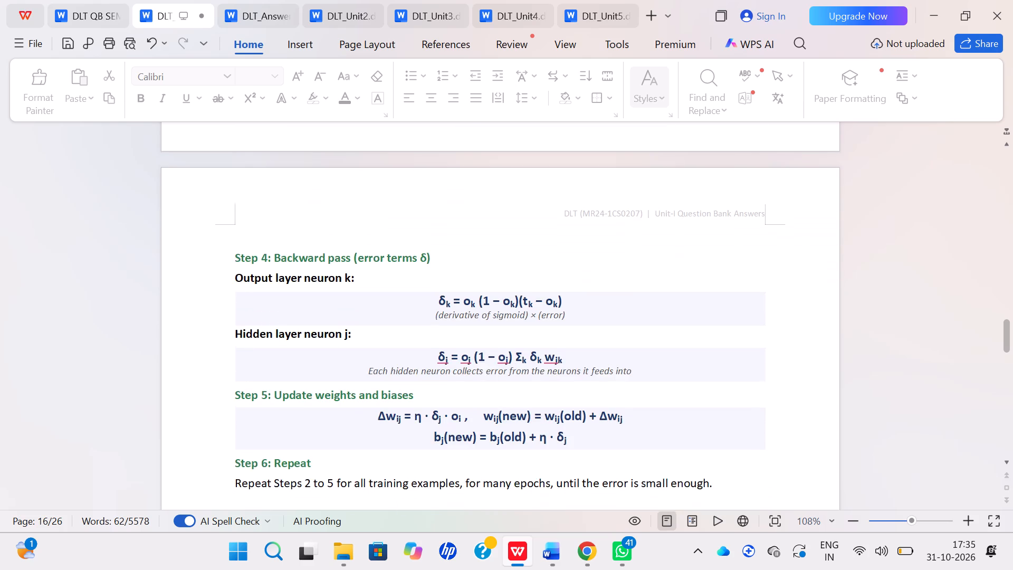
pyautogui.scroll(-5, 360, 335)
pyautogui.scroll(1, 360, 335)
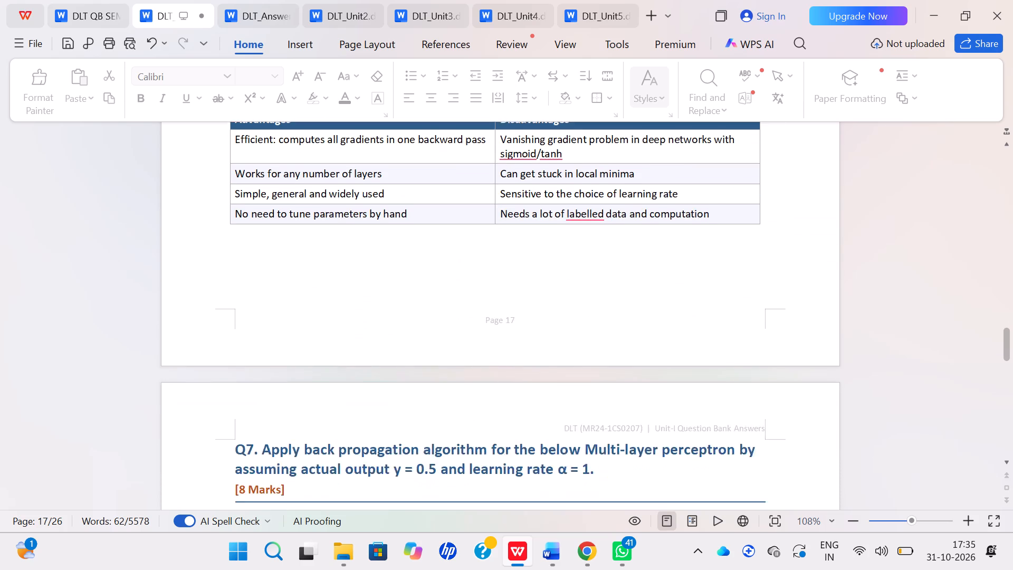
pyautogui.scroll(2, 360, 335)
pyautogui.click(79, 0)
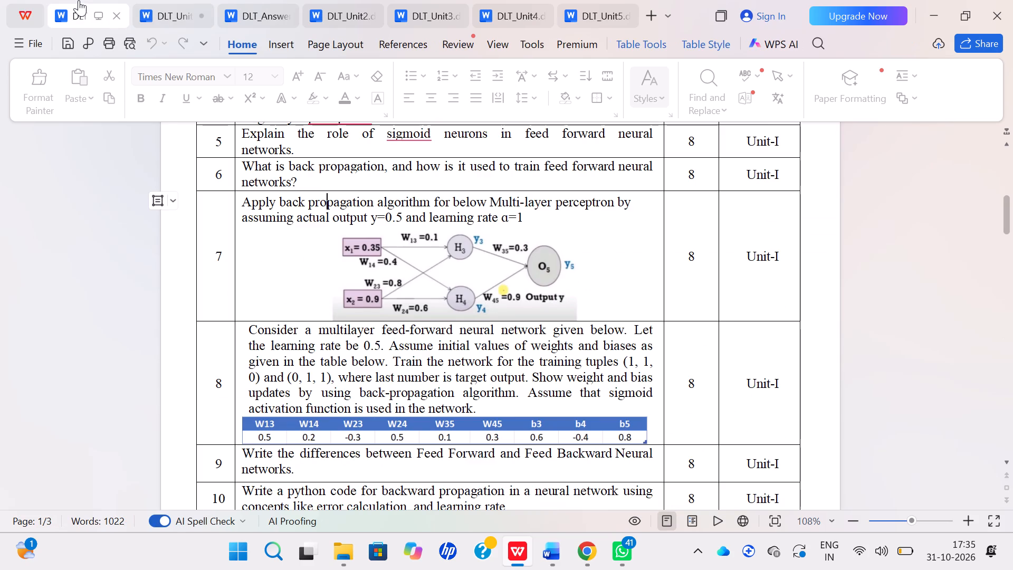
# Copy question 6, on what back propagation is, from the DLT question bank and paste it after 6. in DL ALL UNITS FOR SEM.
pyautogui.moveTo(307, 177); pyautogui.dragTo(245, 165)
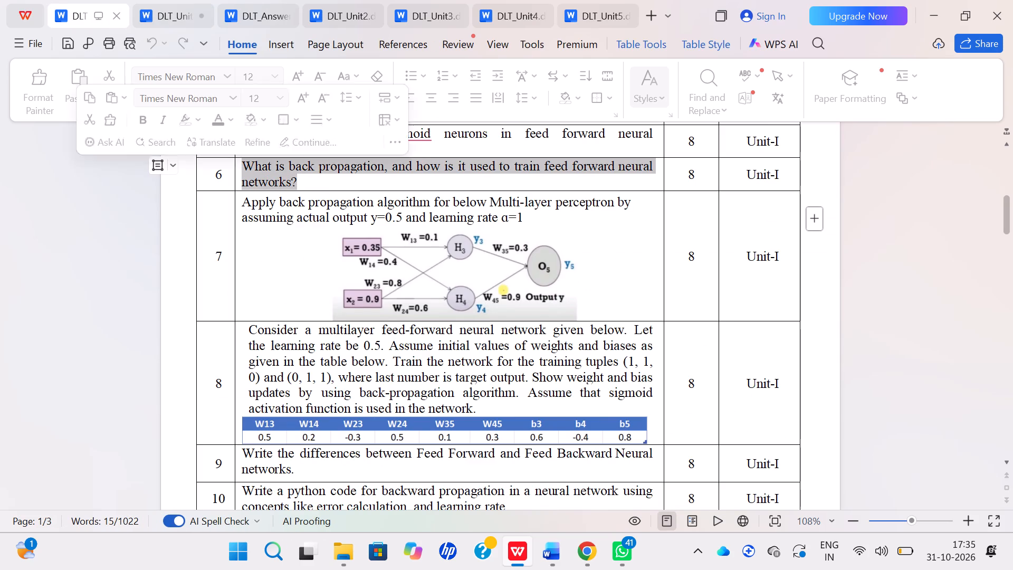
pyautogui.hotkey('ctrl', 'c')
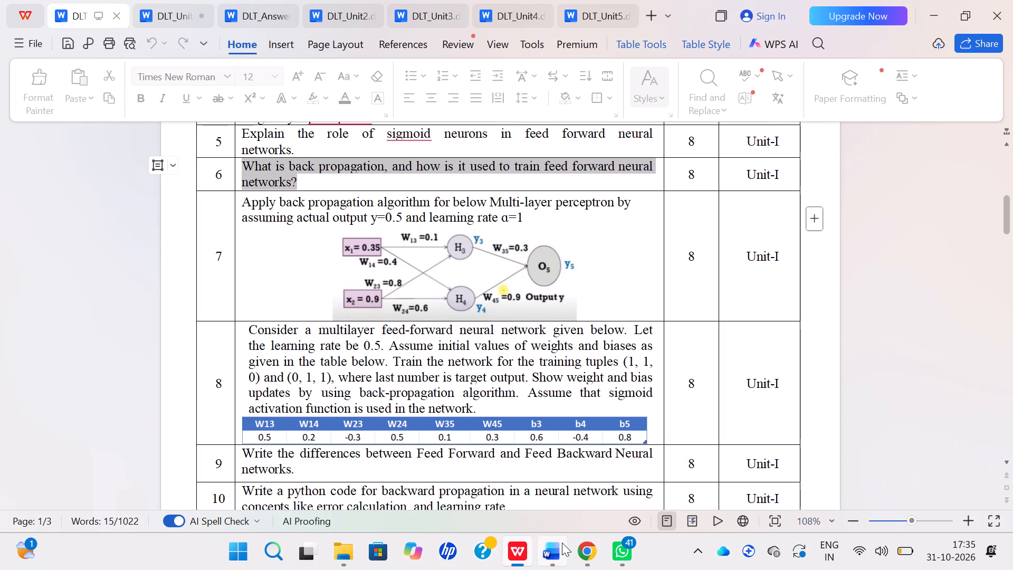
pyautogui.click(562, 543)
pyautogui.hotkey('ctrl', 'v')
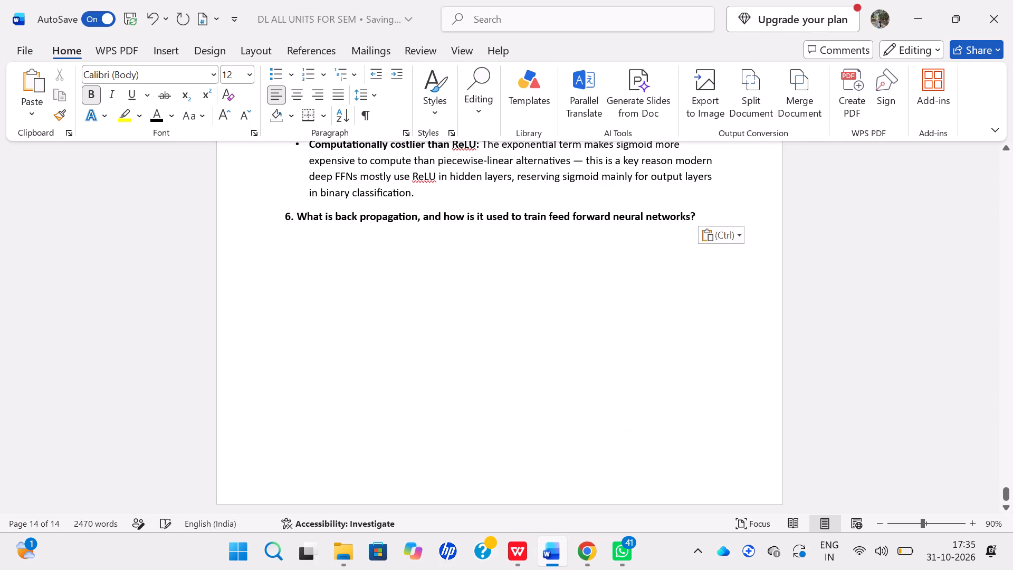
# Examine the earlier answers in DL ALL UNITS FOR SEM, from the single layer perceptron to the MLP section, checking their heading numbers.
pyautogui.scroll(10, 308, 274)
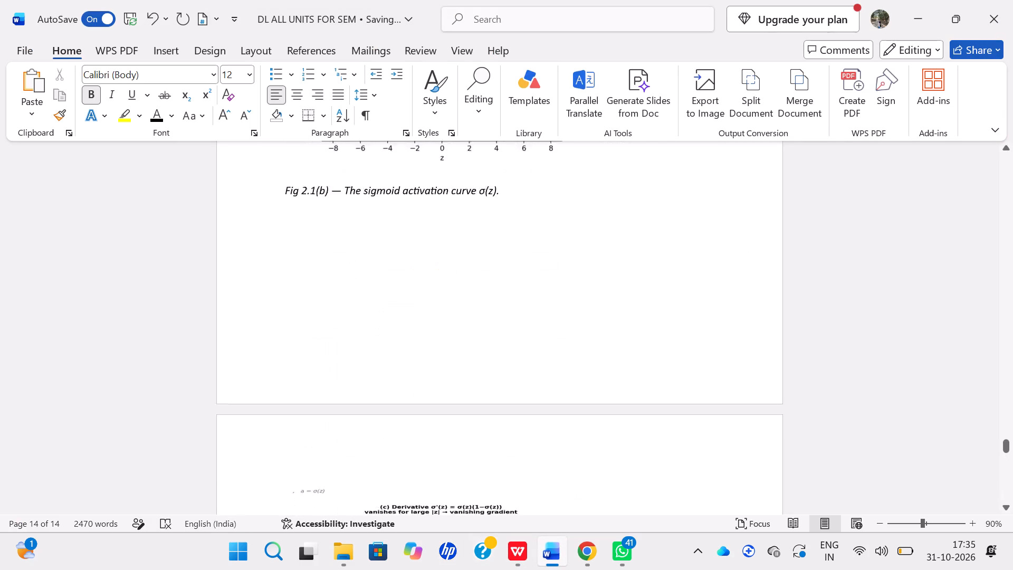
pyautogui.scroll(5, 308, 274)
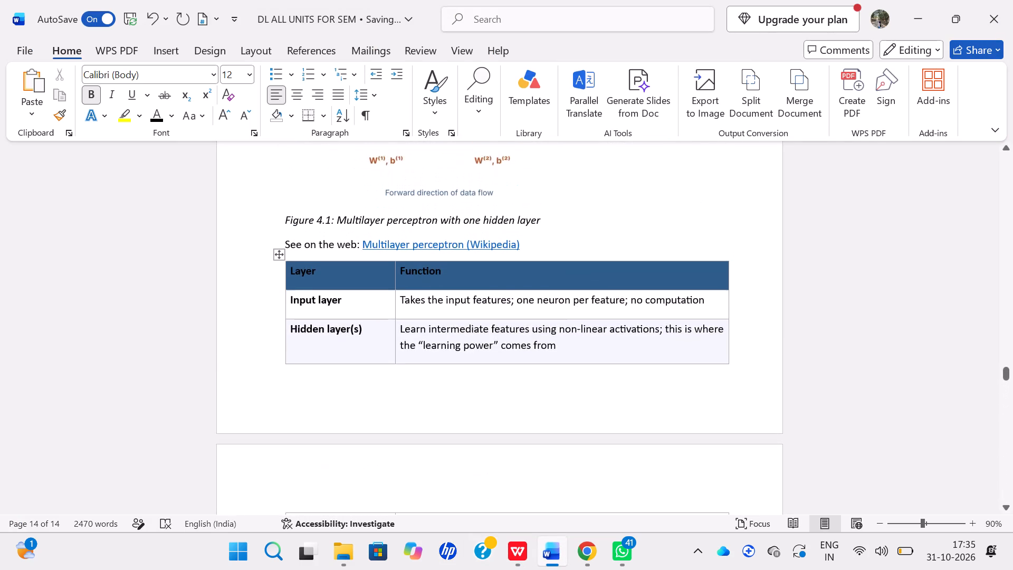
pyautogui.scroll(5, 308, 274)
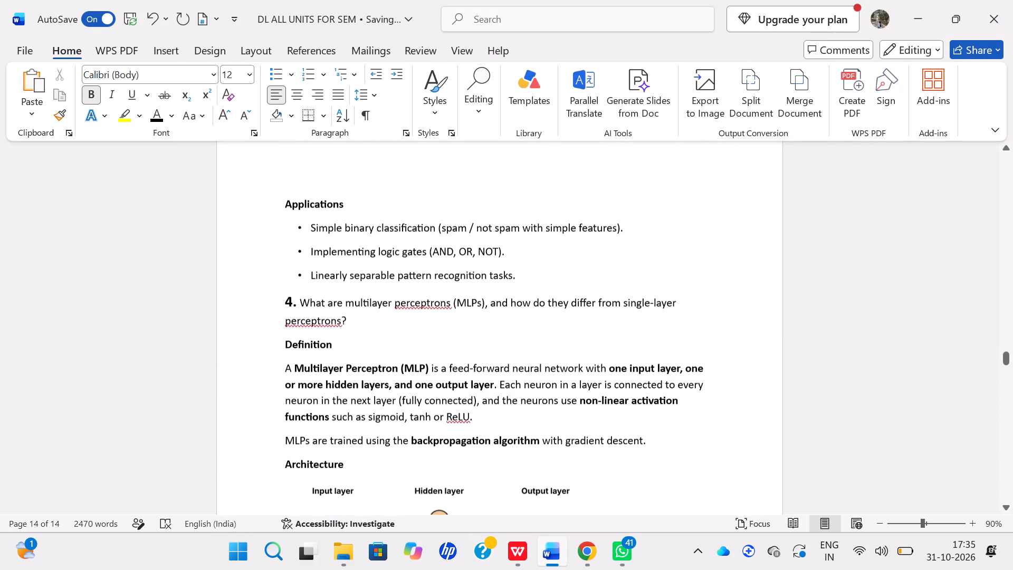
pyautogui.scroll(7, 308, 274)
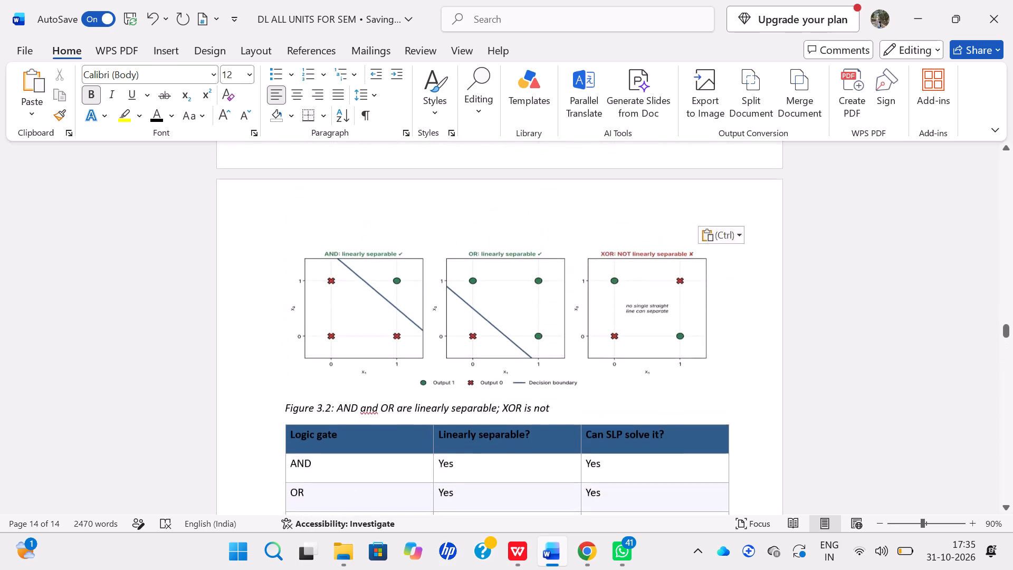
pyautogui.scroll(9, 308, 274)
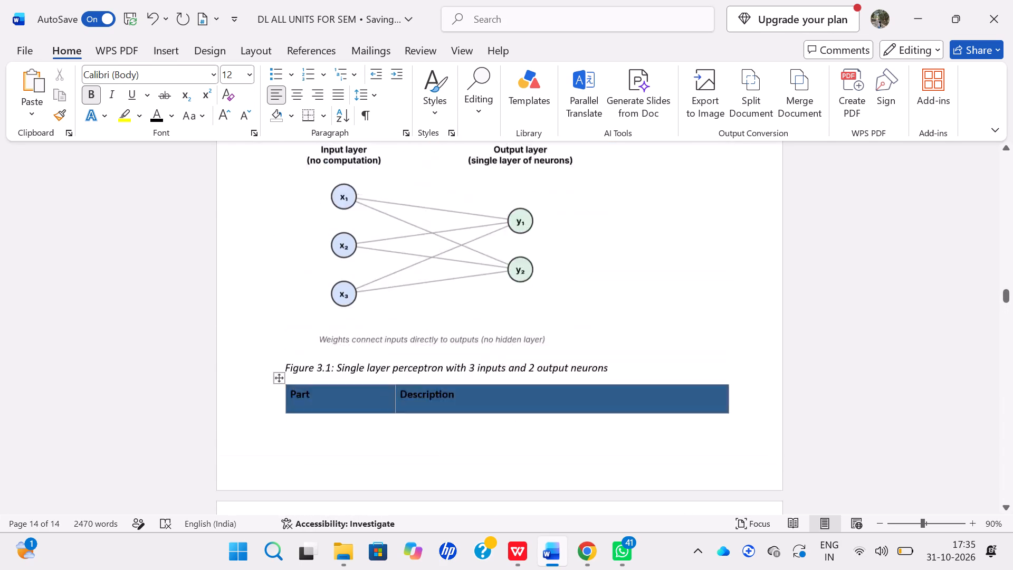
pyautogui.scroll(4, 308, 274)
pyautogui.scroll(-2, 308, 274)
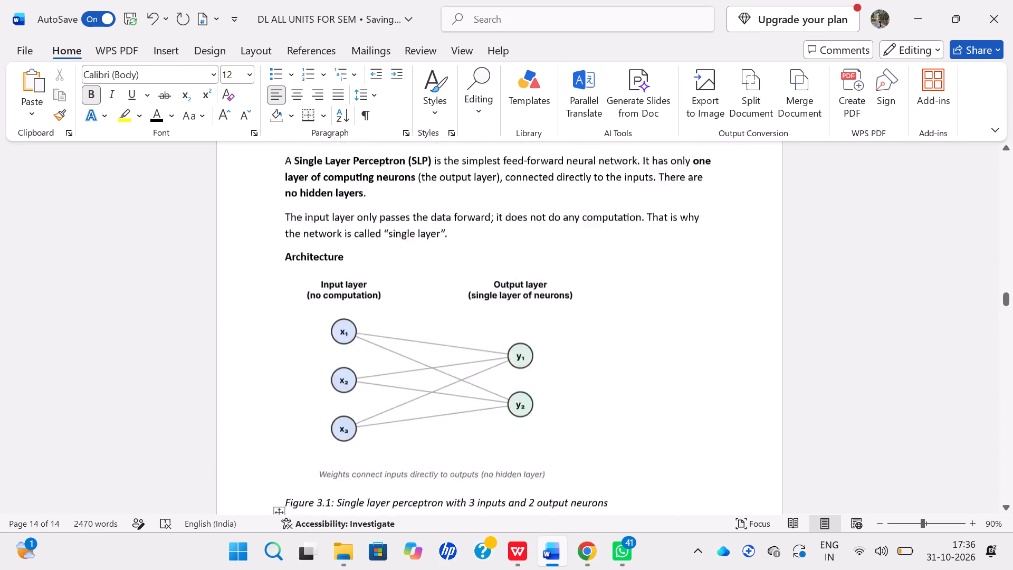
pyautogui.scroll(-5, 308, 274)
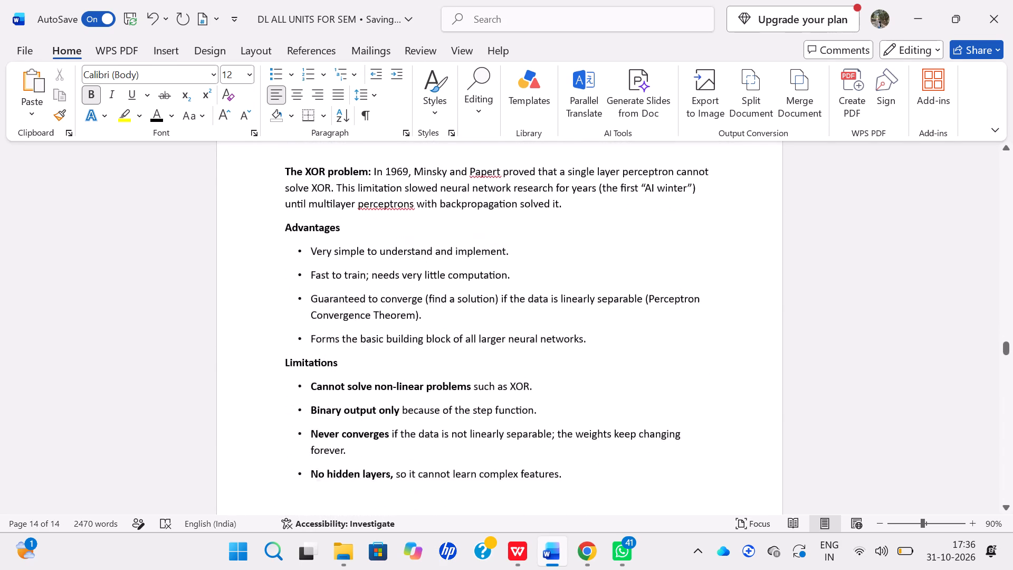
pyautogui.scroll(-6, 308, 274)
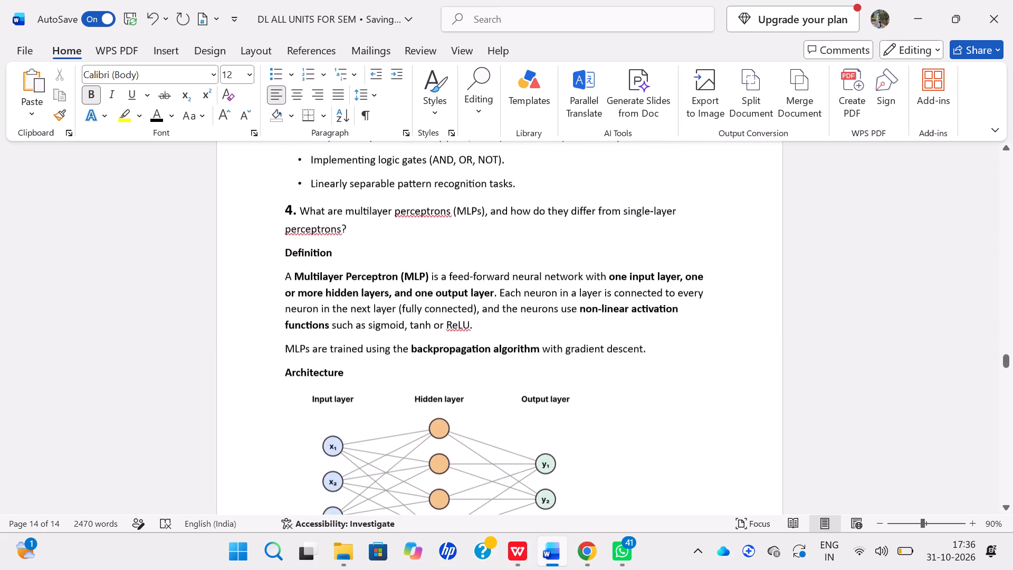
pyautogui.scroll(-5, 308, 274)
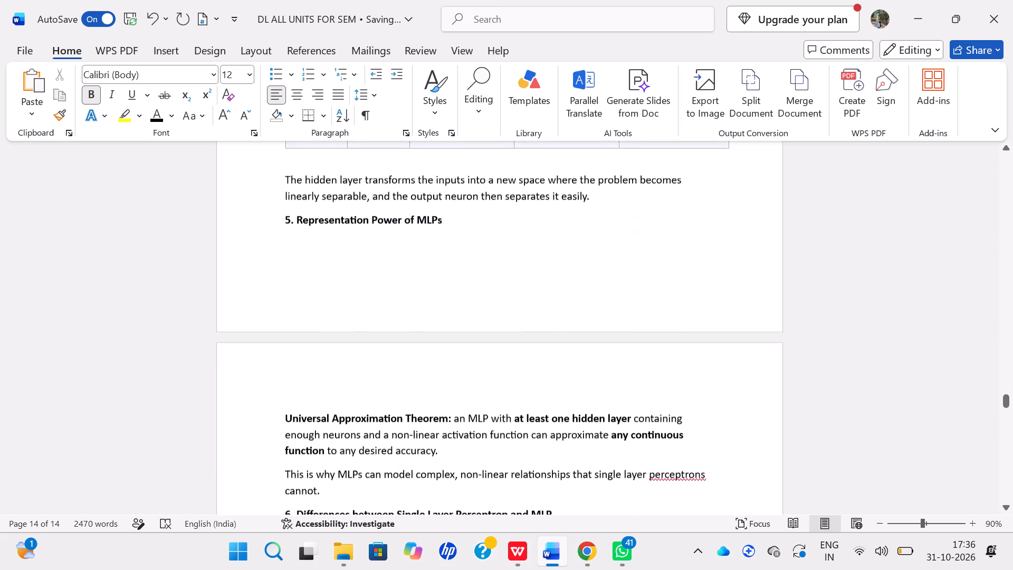
# Remove the number 6. from the heading Differences between Single Layer Perceptron and MLP.
pyautogui.scroll(-3, 308, 274)
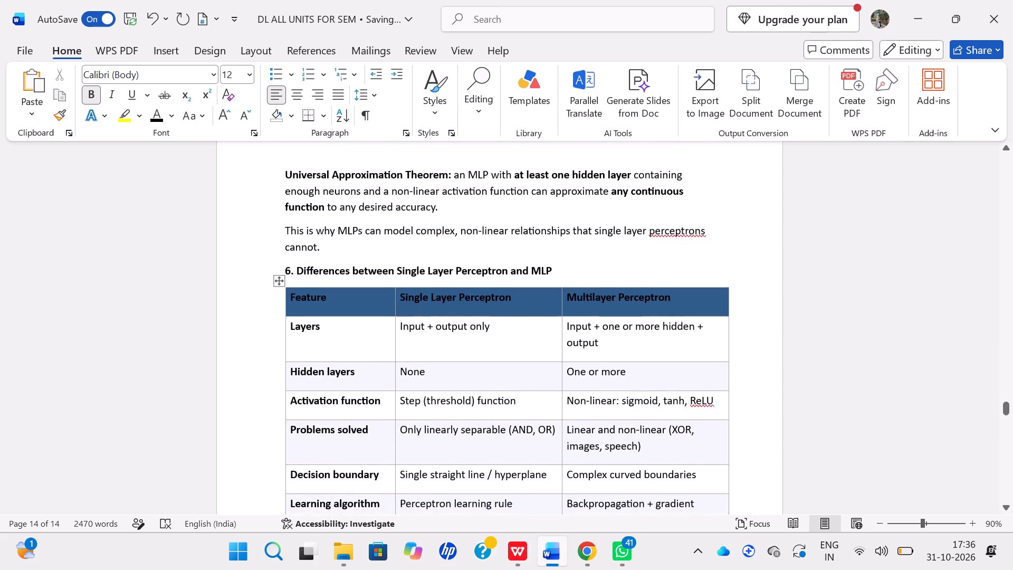
pyautogui.click(295, 267)
pyautogui.press('BackSpace')
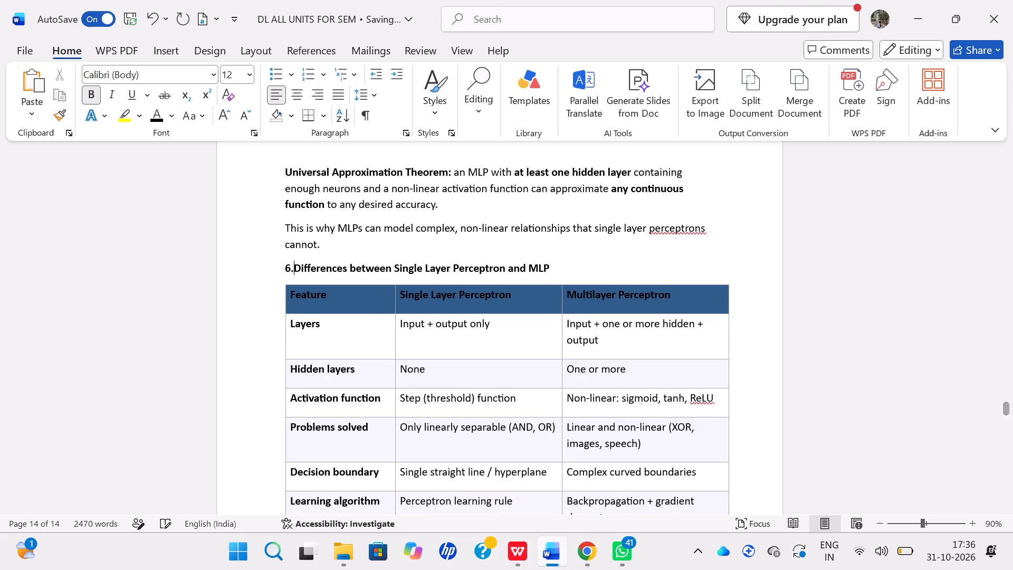
pyautogui.press('BackSpace')
pyautogui.press('BackSpace')
# Remove the number 5. from the heading Representation Power of MLPs.
pyautogui.scroll(2, 295, 267)
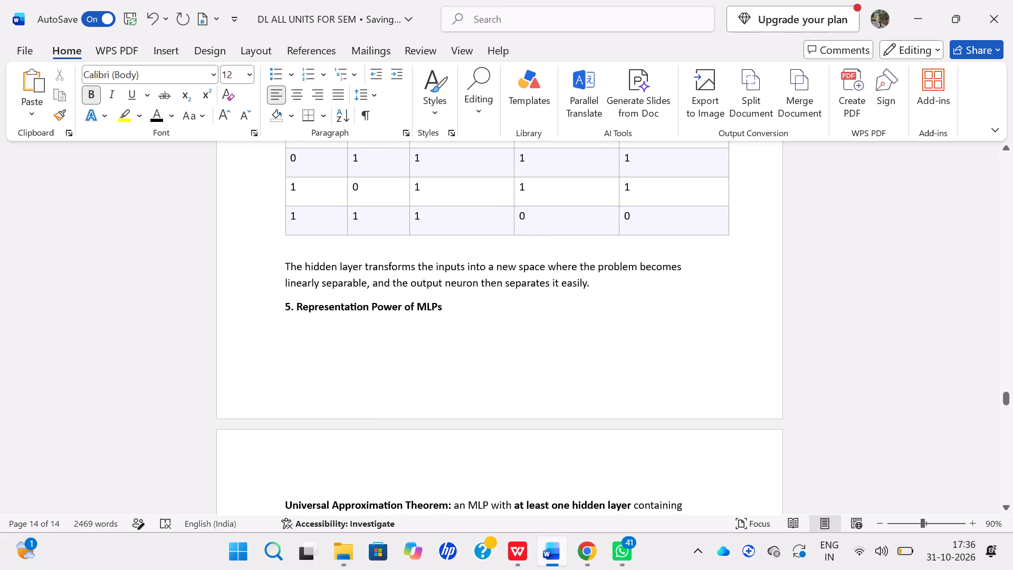
pyautogui.click(293, 304)
pyautogui.press('Right')
pyautogui.press('BackSpace')
pyautogui.press('BackSpace')
pyautogui.press('BackSpace')
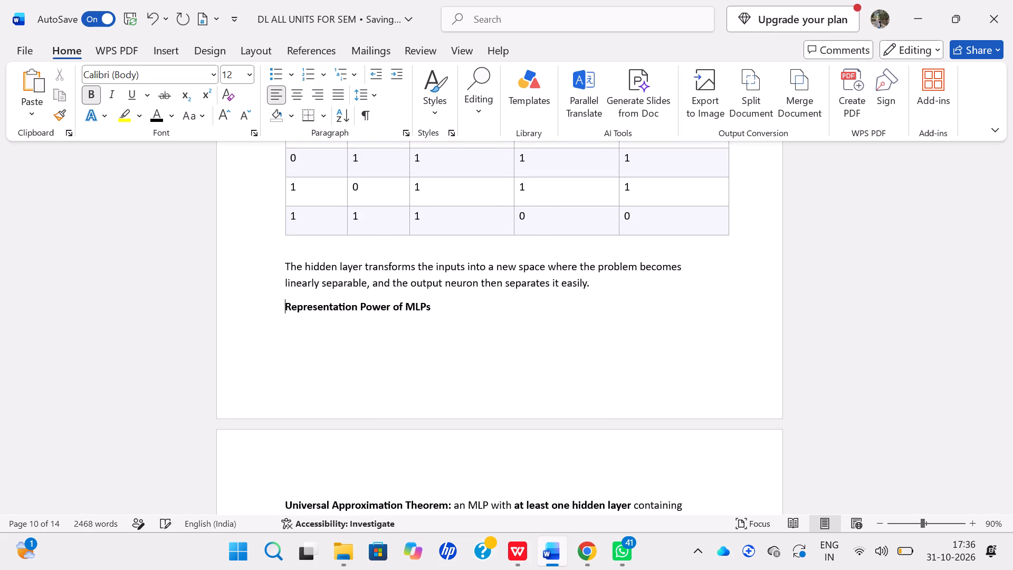
# Remove the number 4. from the heading How an MLP Solves XOR.
pyautogui.scroll(2, 293, 304)
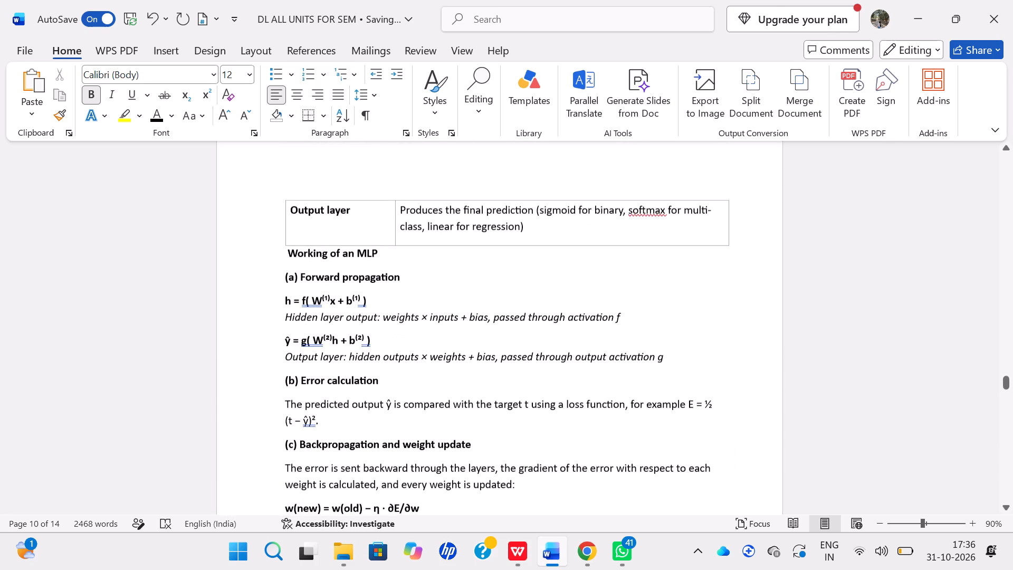
pyautogui.scroll(1, 293, 304)
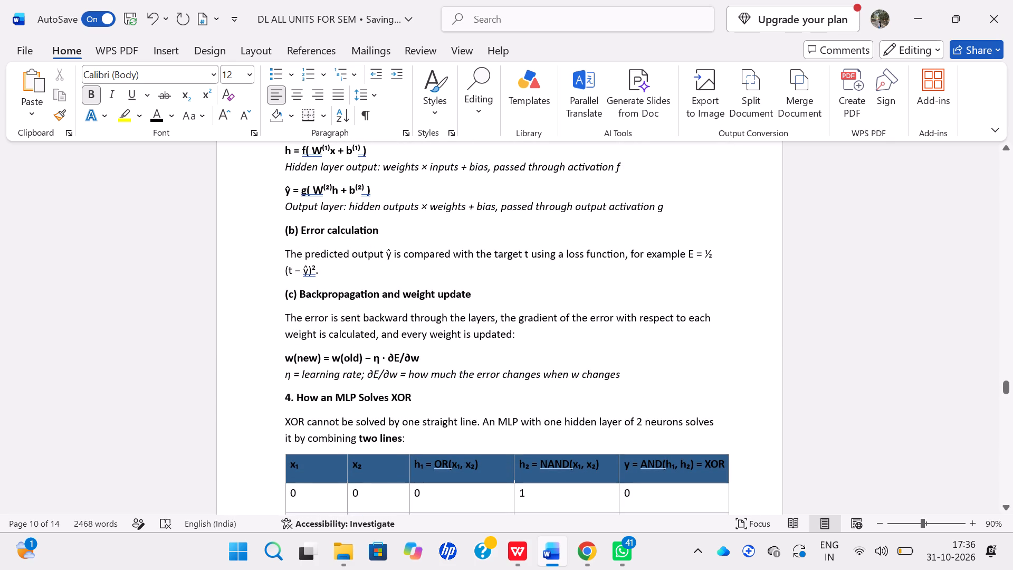
pyautogui.click(295, 396)
pyautogui.press('BackSpace')
pyautogui.press('BackSpace')
pyautogui.scroll(1, 295, 396)
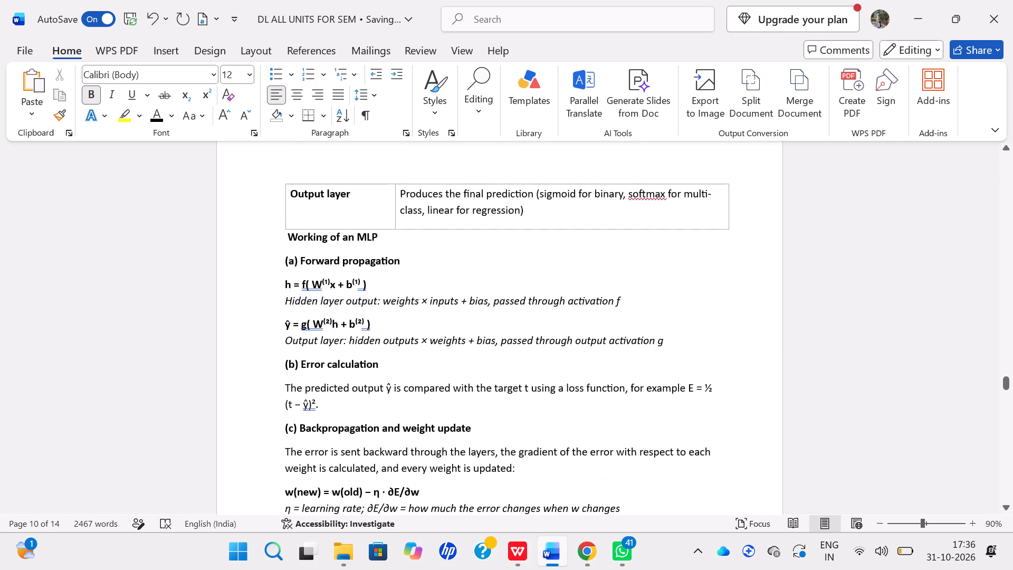
pyautogui.scroll(-2, 342, 393)
pyautogui.press('Right')
pyautogui.press('BackSpace')
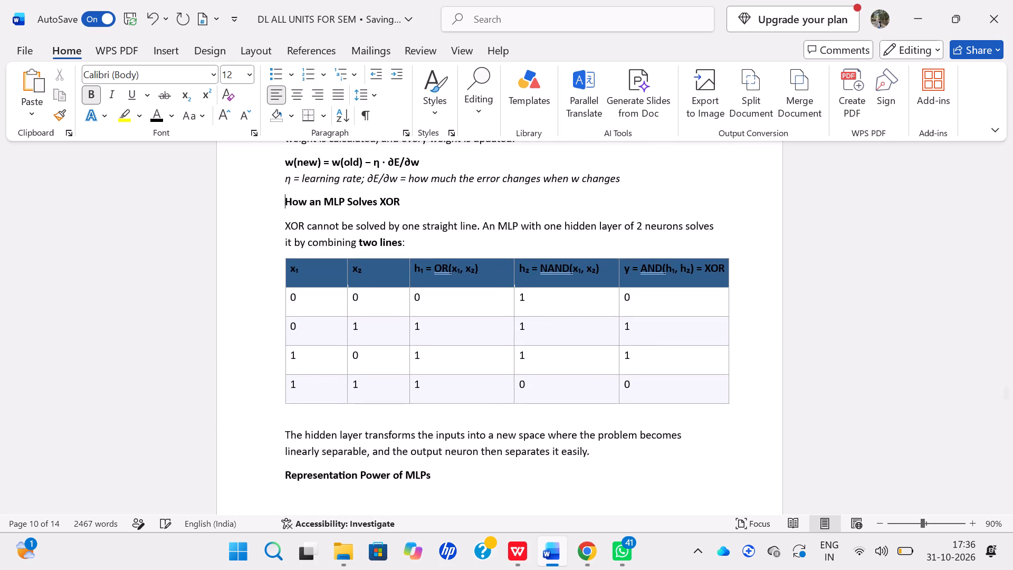
# Check the rest of the question 4 answer for numbered headings and remove the number 7. from Applications of MLPs.
pyautogui.scroll(5, 342, 393)
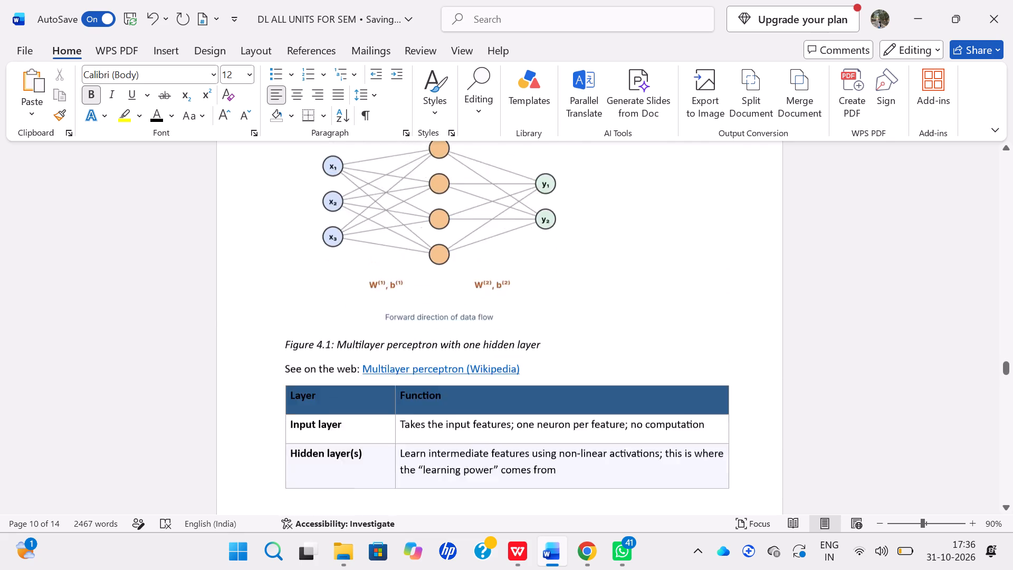
pyautogui.scroll(2, 342, 393)
pyautogui.scroll(-2, 288, 367)
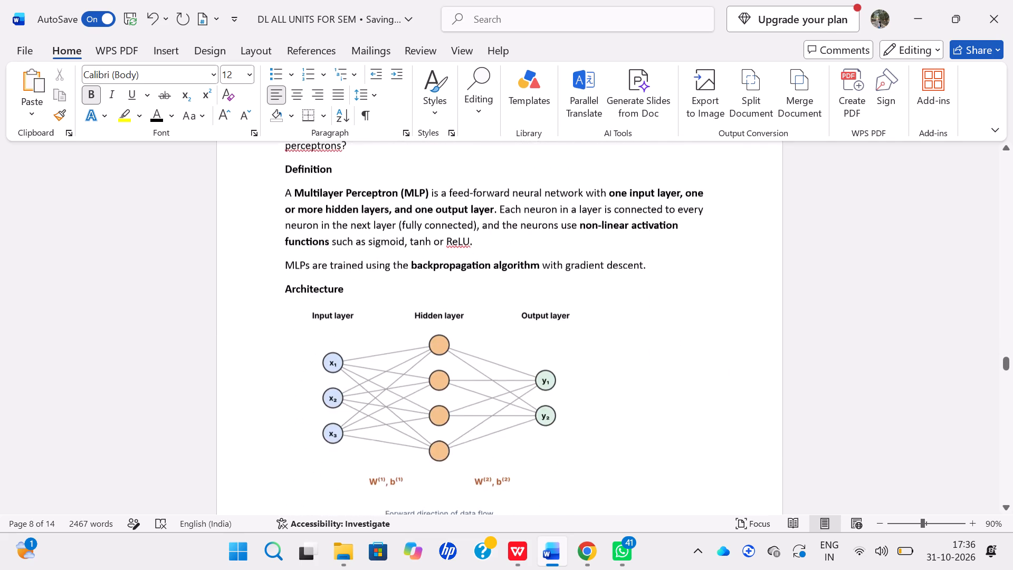
pyautogui.scroll(-4, 288, 367)
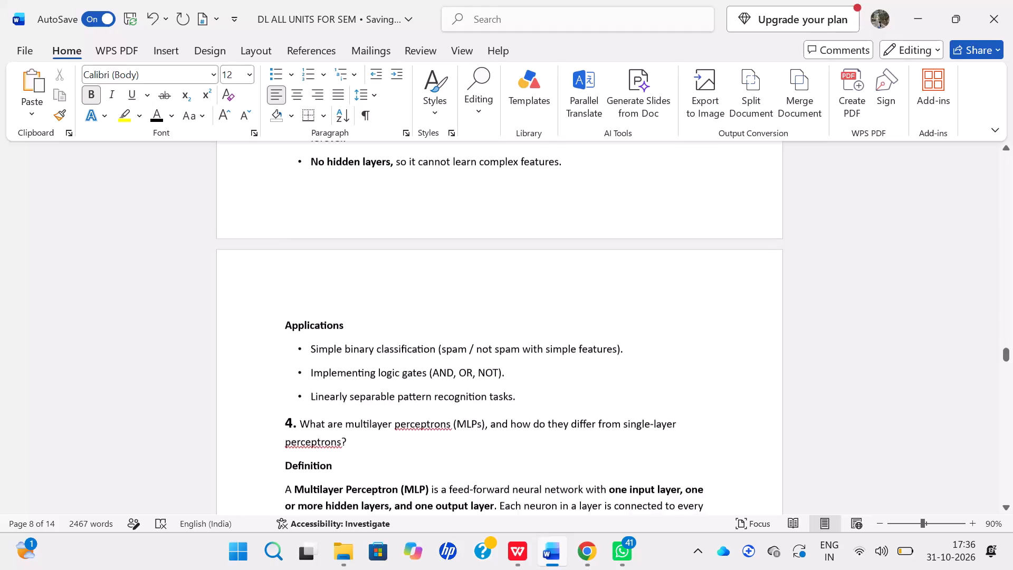
pyautogui.scroll(-3, 288, 367)
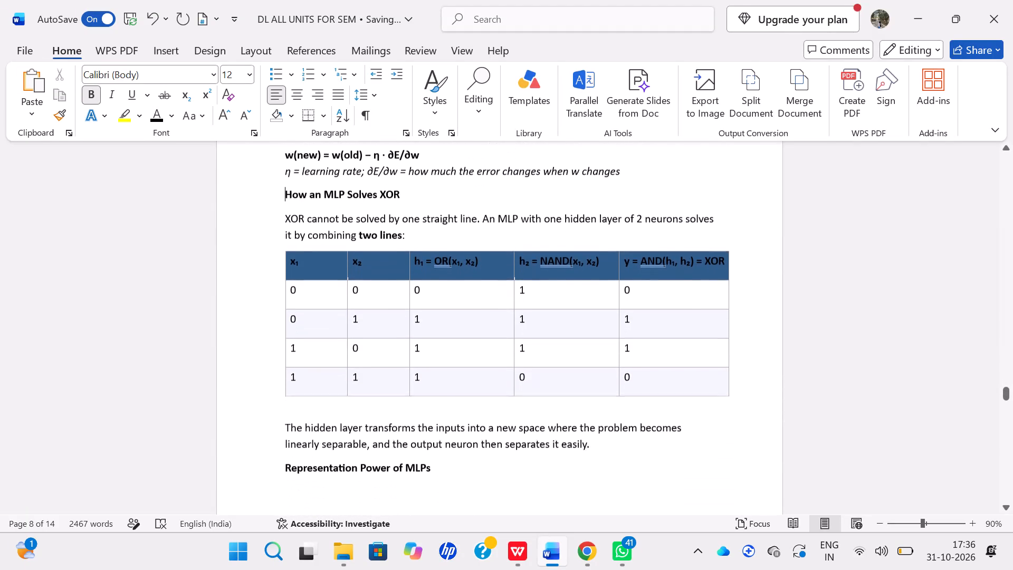
pyautogui.scroll(-5, 288, 367)
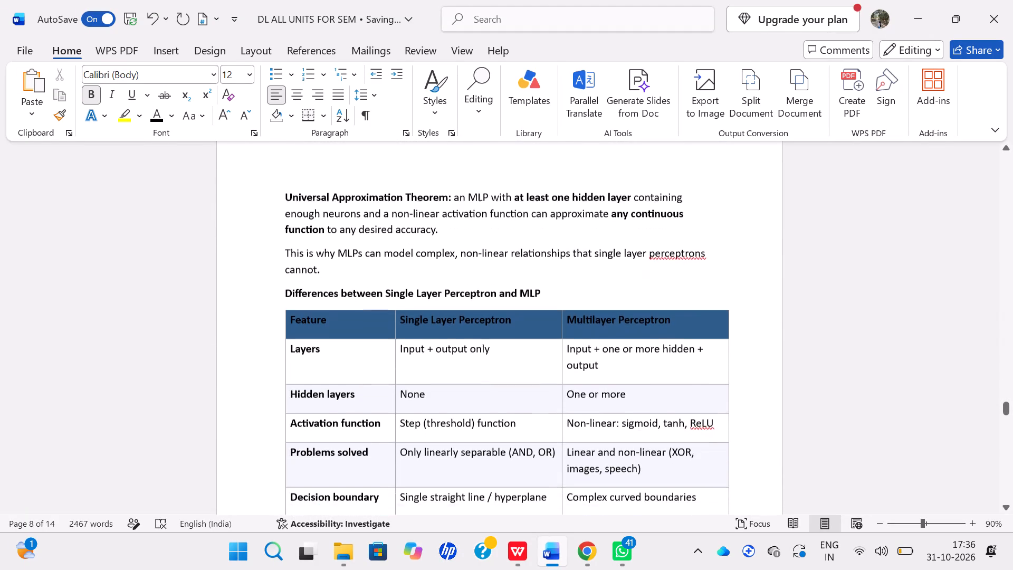
pyautogui.scroll(-4, 288, 367)
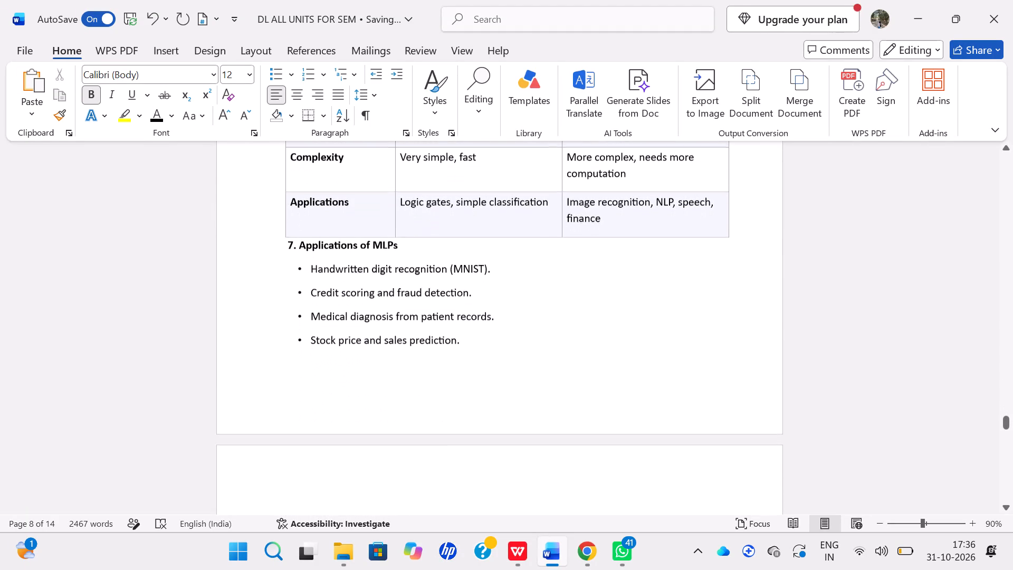
pyautogui.click(299, 241)
pyautogui.press('BackSpace')
pyautogui.press('BackSpace')
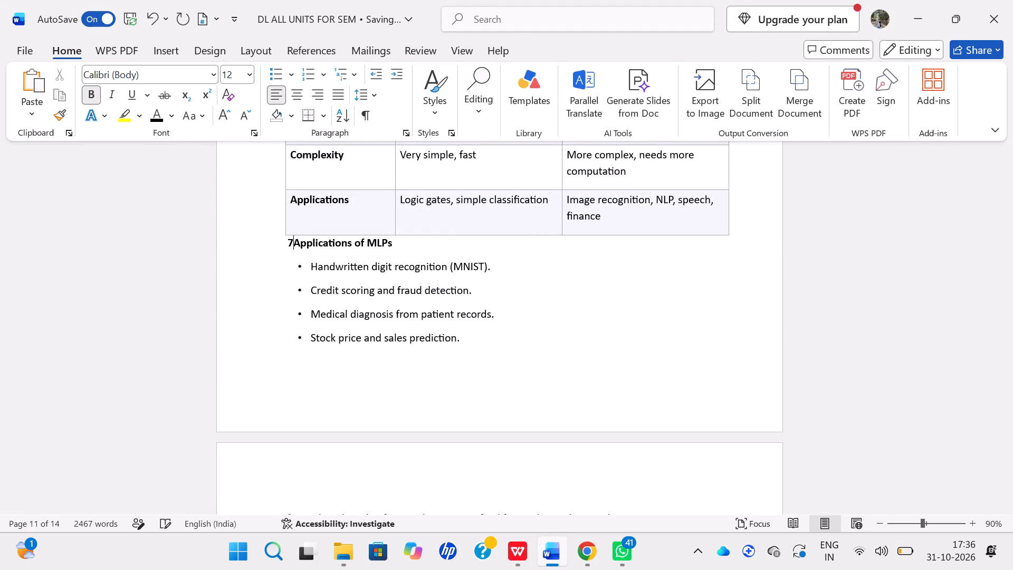
pyautogui.press('BackSpace')
# Replace the number in front of the question Explain the role of sigmoid neurons in feed forward neural networks with a plain-text 5.
pyautogui.scroll(-2, 299, 241)
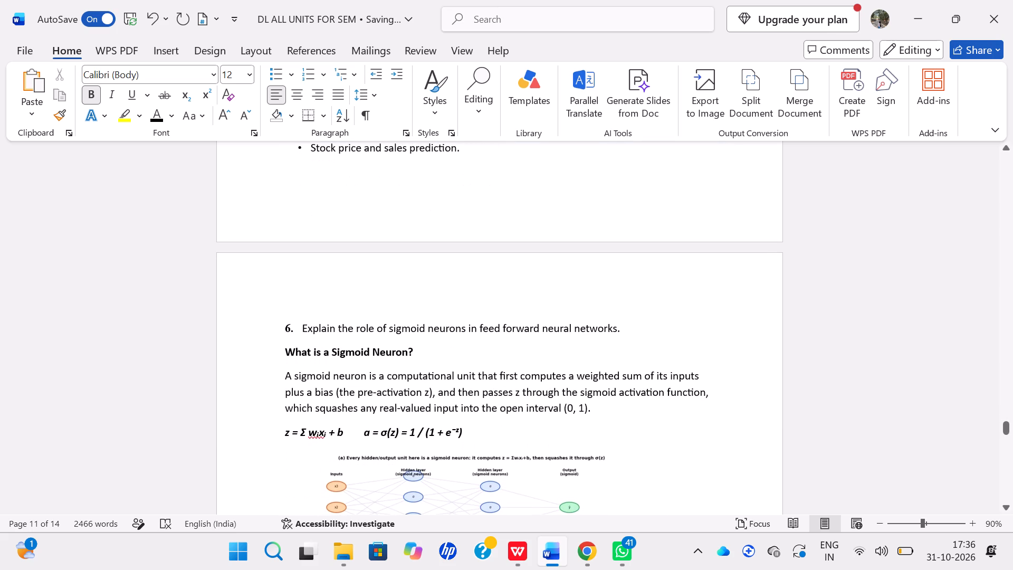
pyautogui.click(291, 328)
pyautogui.press('BackSpace')
pyautogui.press('5')
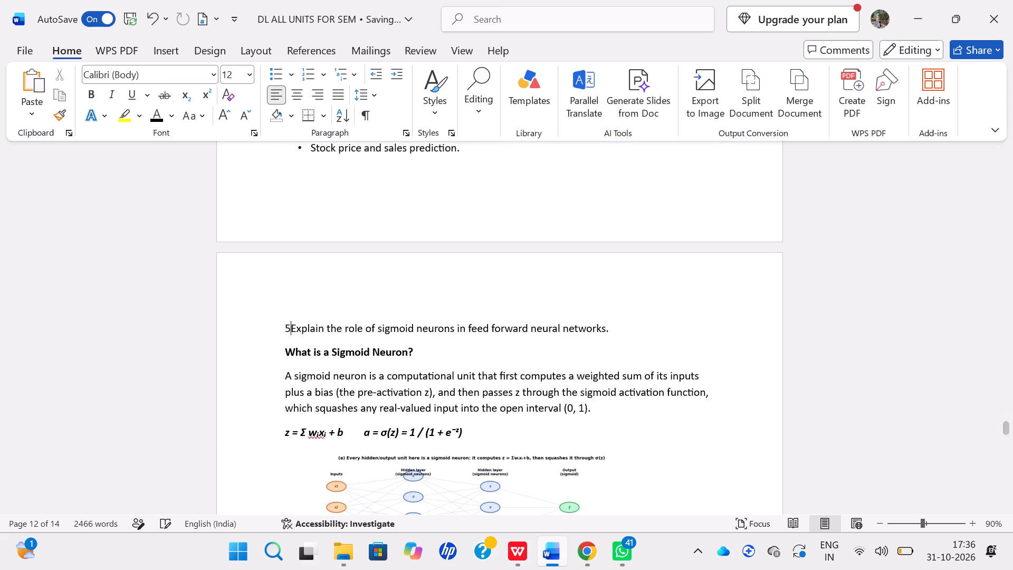
pyautogui.write('/')
pyautogui.press('space')
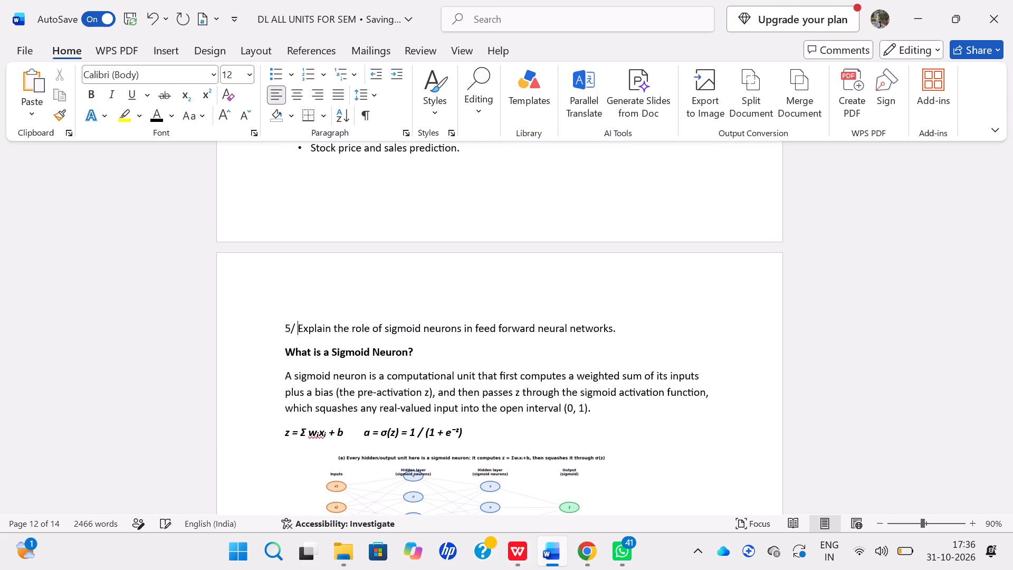
pyautogui.press('BackSpace')
pyautogui.press('BackSpace')
pyautogui.press('.')
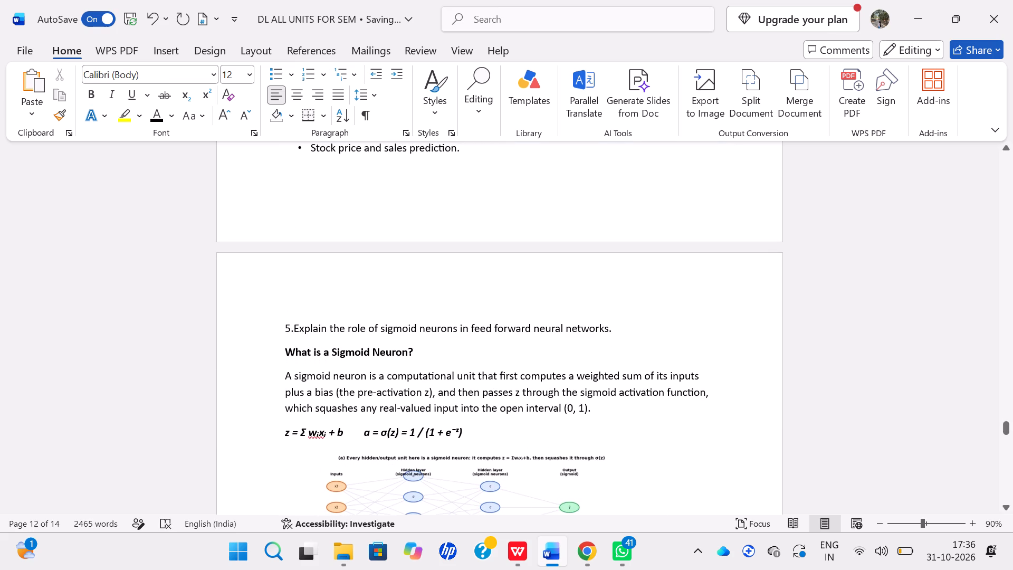
pyautogui.press('space')
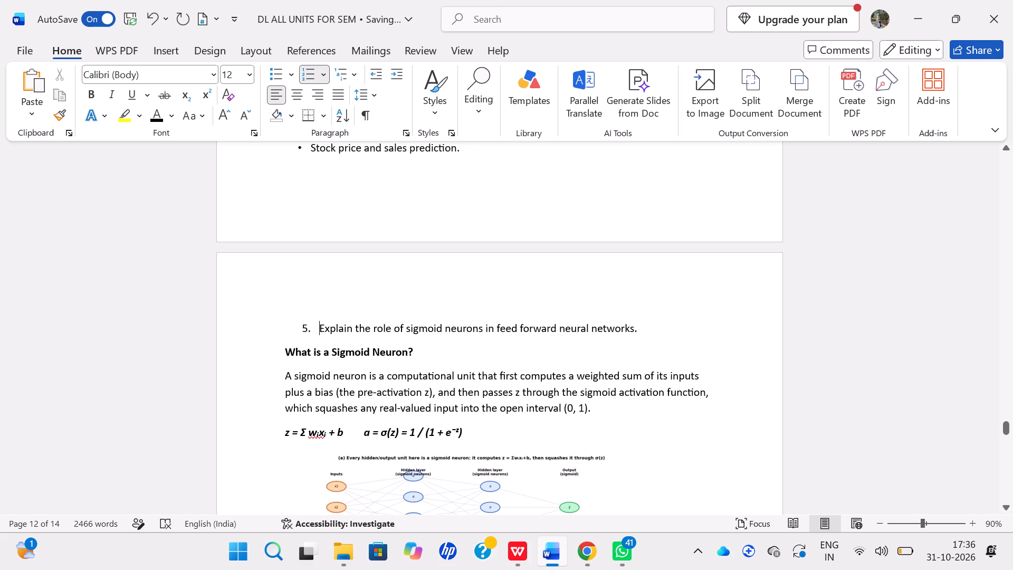
pyautogui.click(302, 326)
pyautogui.press('BackSpace')
pyautogui.press('BackSpace')
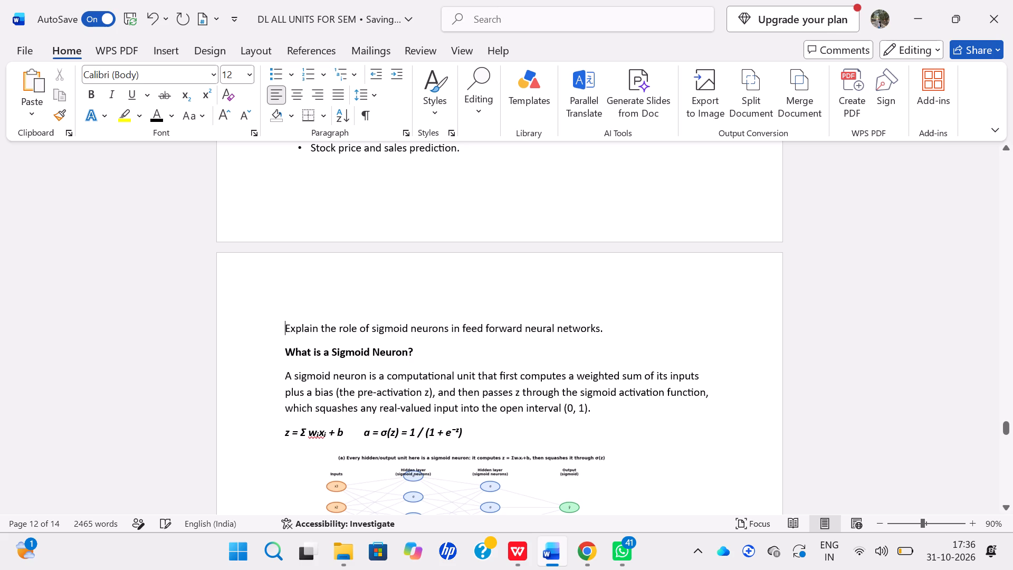
pyautogui.press('BackSpace')
pyautogui.press('Return')
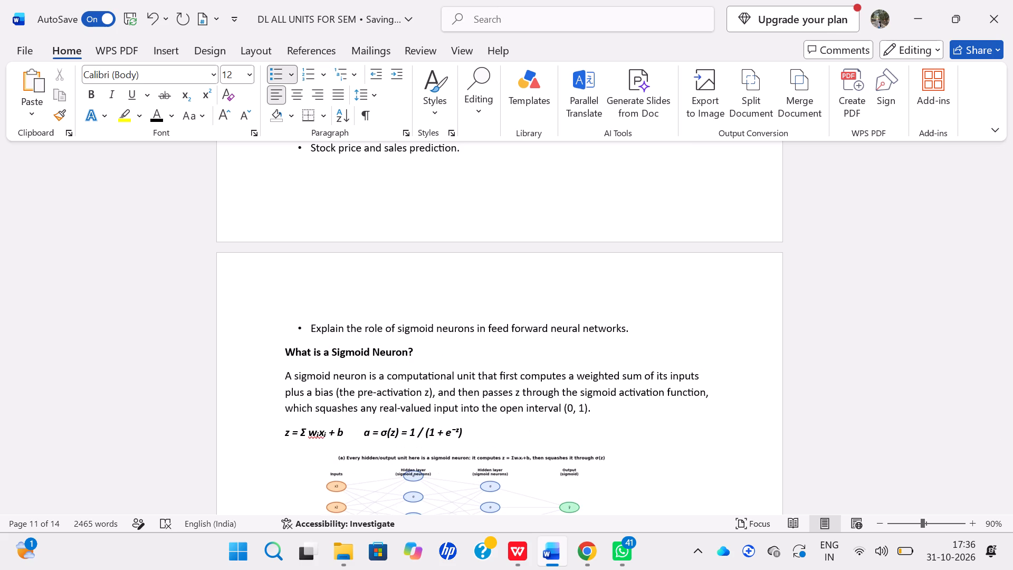
pyautogui.press('BackSpace')
pyautogui.press('BackSpace')
pyautogui.press('BackSpace')
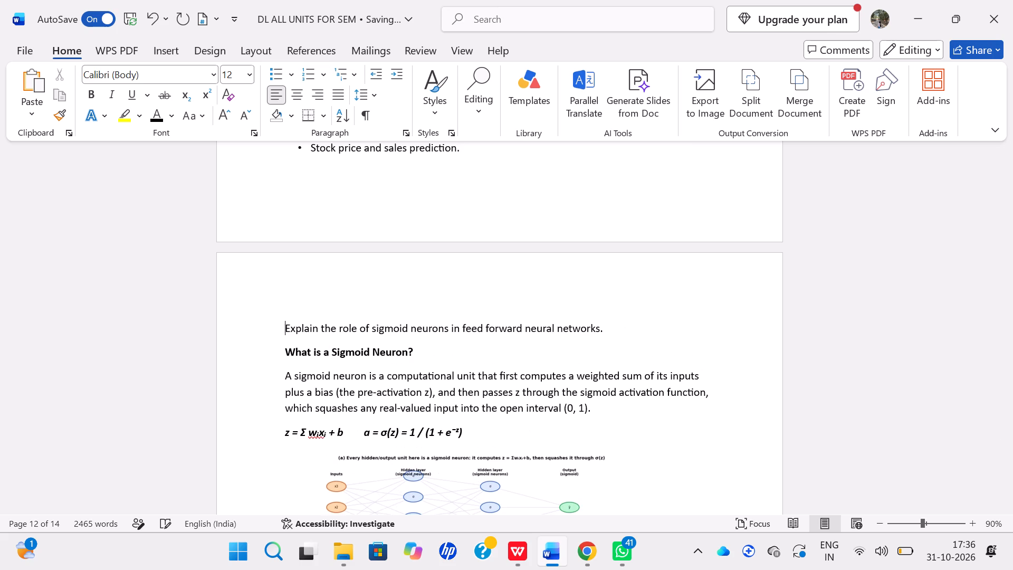
pyautogui.write('5.')
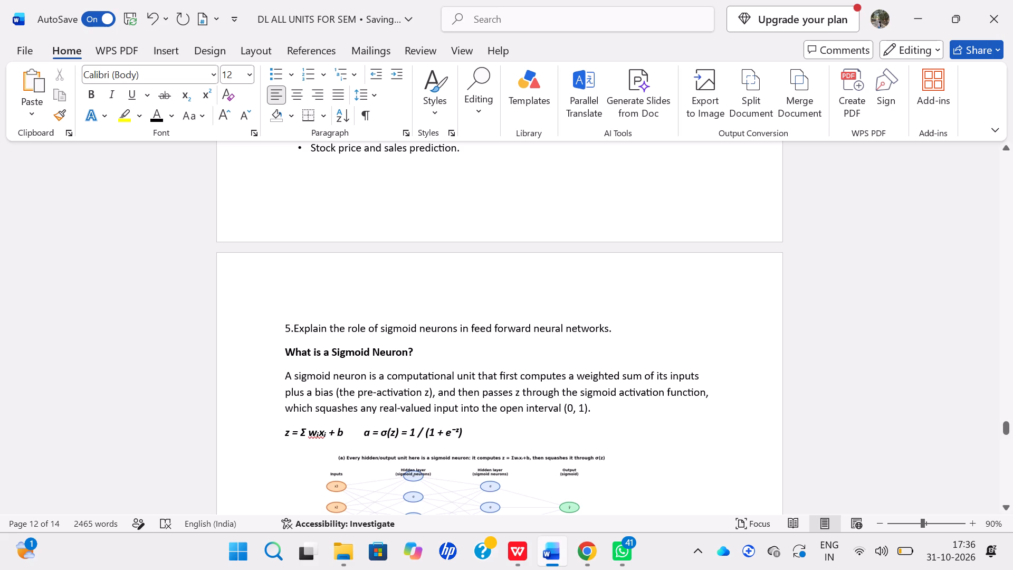
# Make the whole question 5 line about the role of sigmoid neurons bold.
pyautogui.moveTo(627, 328); pyautogui.dragTo(283, 331)
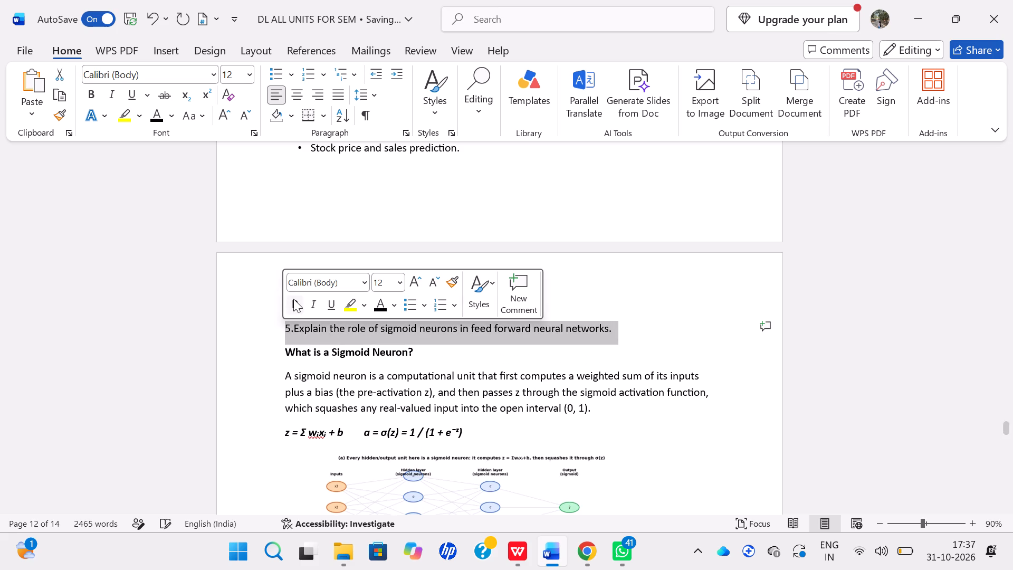
pyautogui.click(294, 298)
# Set the font size of the number 5. before the sigmoid neurons question to 16.
pyautogui.click(289, 330)
pyautogui.tripleClick(289, 330)
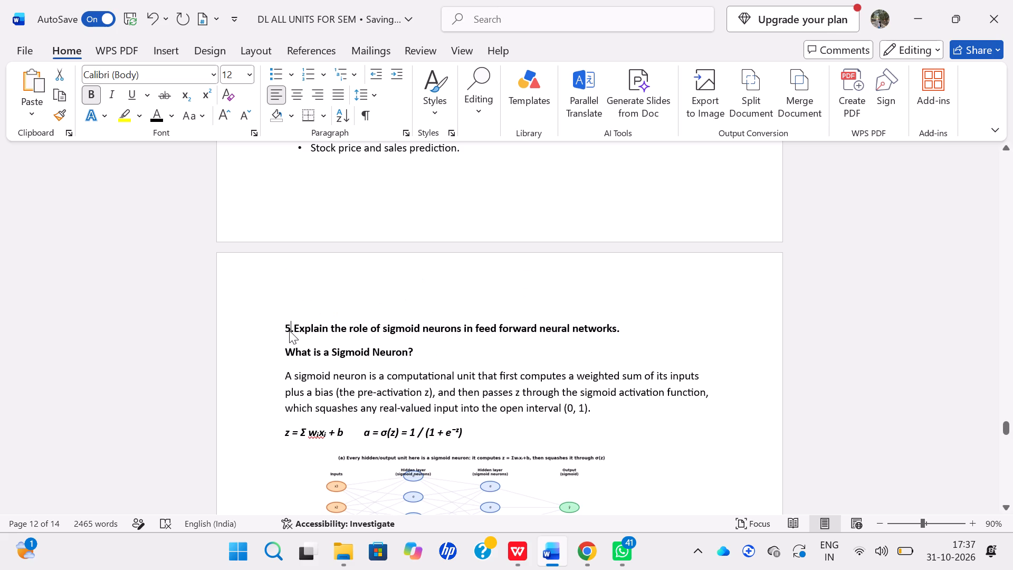
pyautogui.click(289, 330)
pyautogui.moveTo(294, 328); pyautogui.dragTo(286, 328)
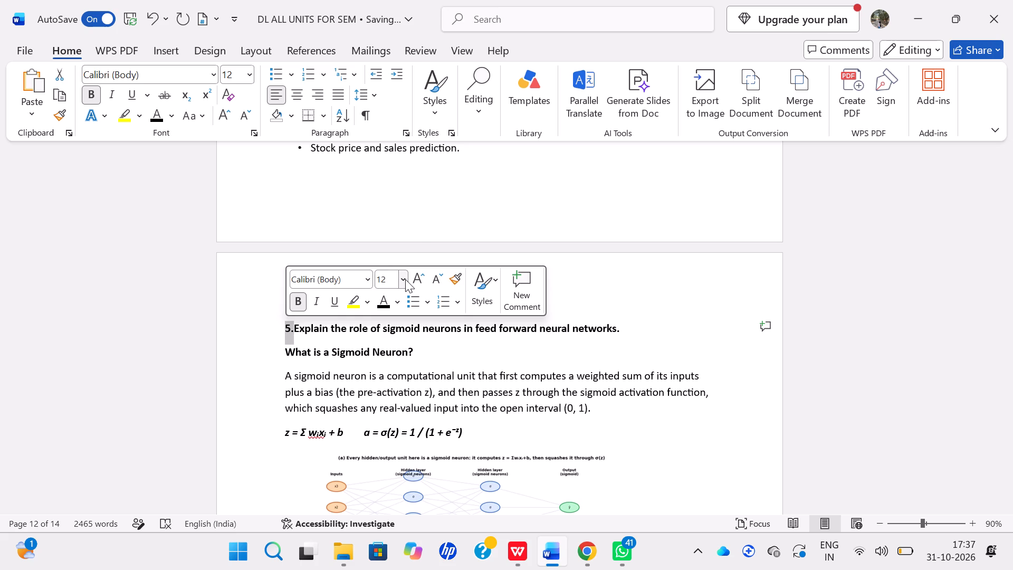
pyautogui.click(405, 279)
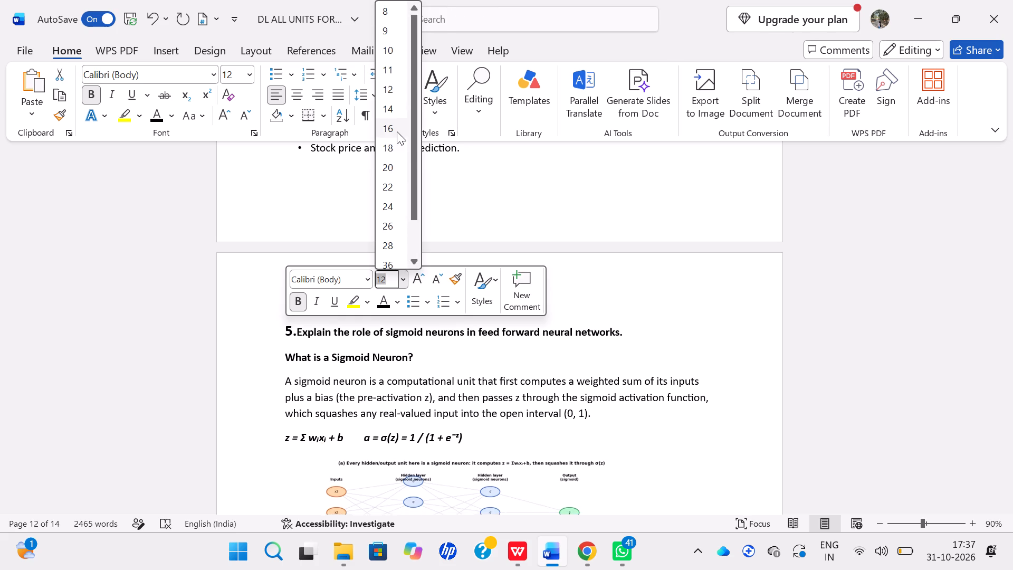
pyautogui.click(397, 131)
pyautogui.click(461, 362)
# Check the back propagation question at the document's end and locate its Q6 answer in the Unit-I Question Bank Answers in WPS Office.
pyautogui.scroll(-4, 461, 362)
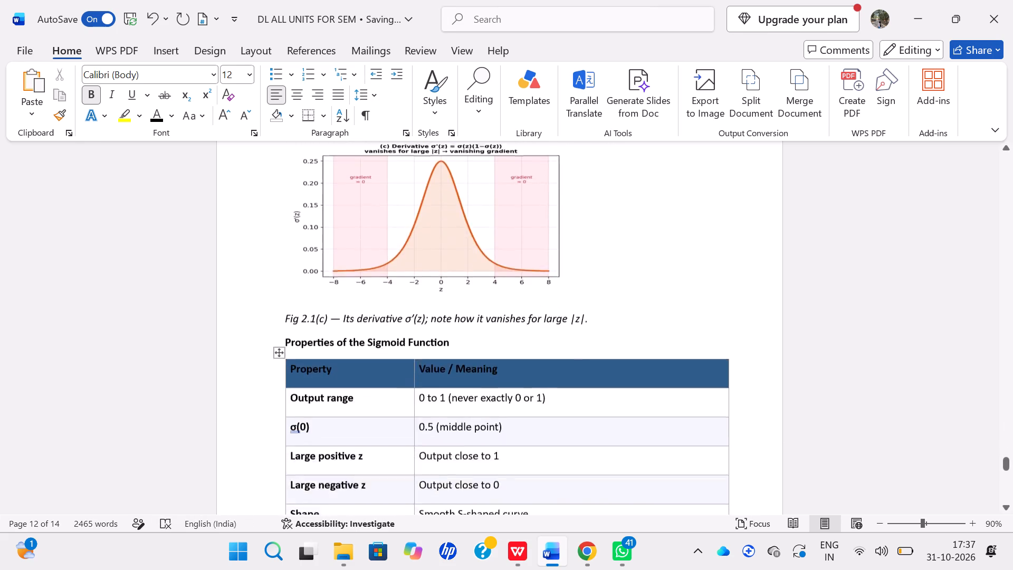
pyautogui.scroll(-4, 461, 362)
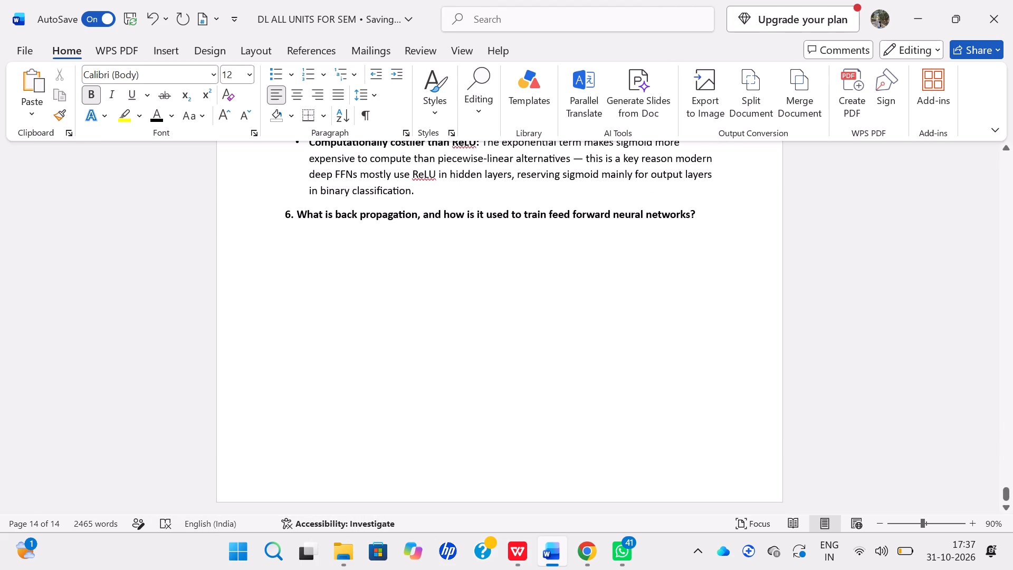
pyautogui.click(518, 569)
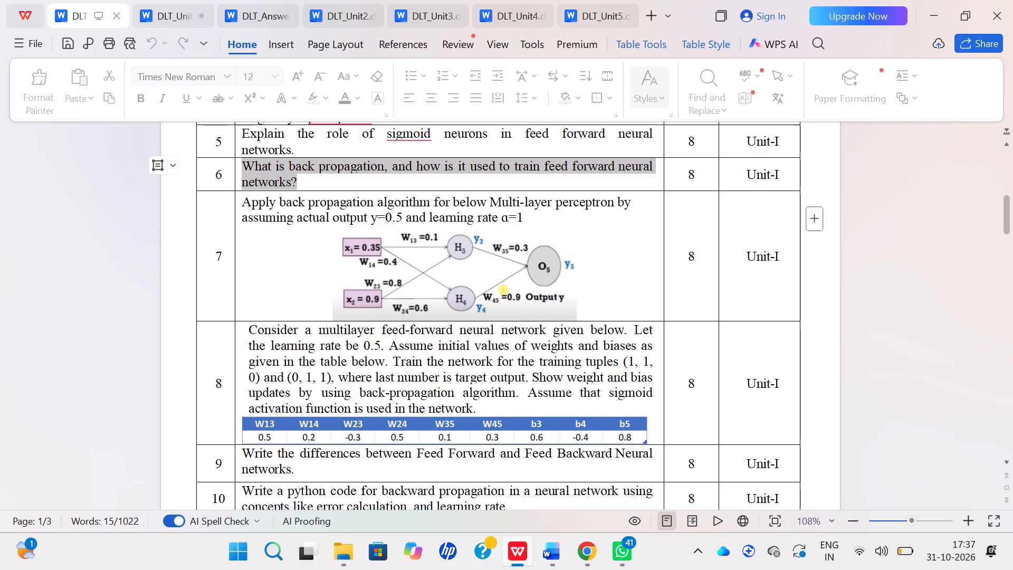
pyautogui.click(175, 0)
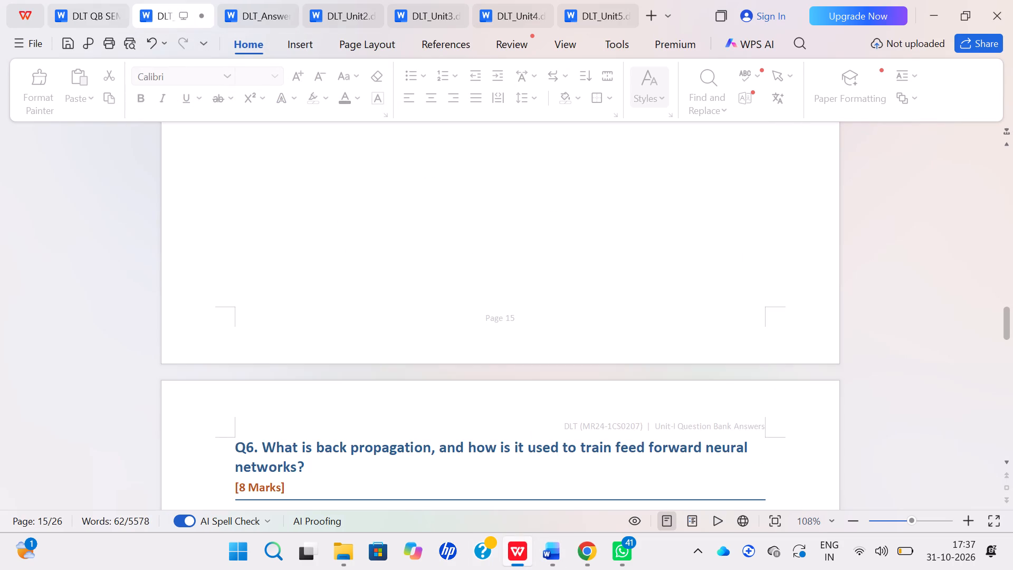
pyautogui.scroll(-3, 319, 312)
# Look through the separate DLT answers document from Q3 to its last pages for an alternative back propagation answer.
pyautogui.click(225, 0)
pyautogui.scroll(-2, 338, 310)
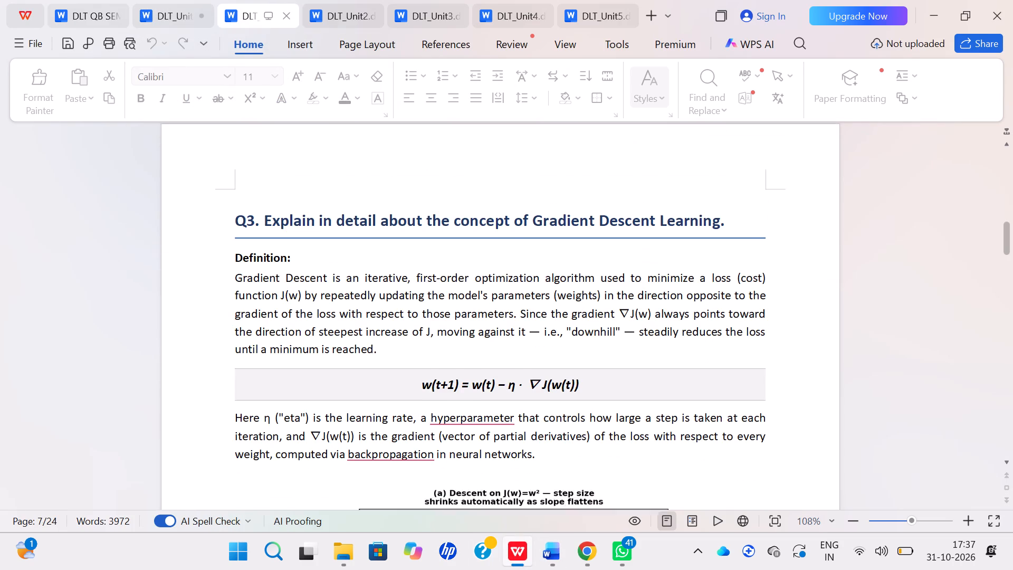
pyautogui.scroll(-16, 338, 310)
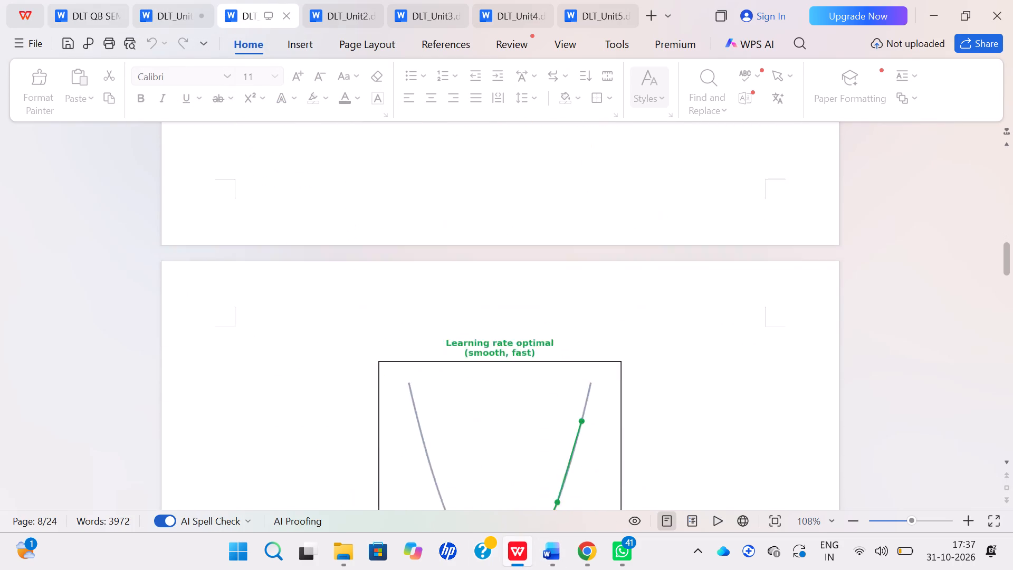
pyautogui.scroll(-8, 338, 310)
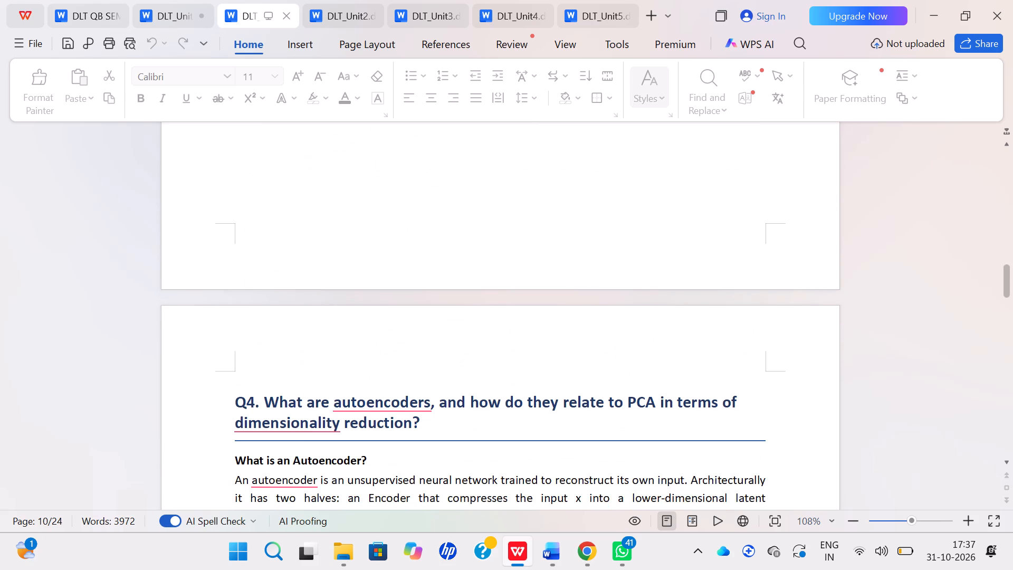
pyautogui.scroll(-11, 338, 310)
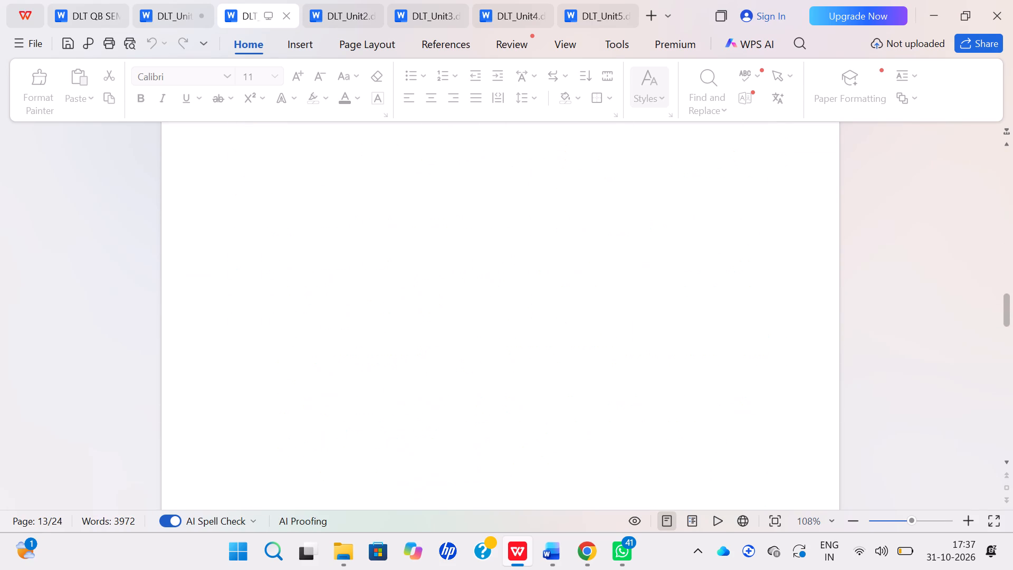
pyautogui.scroll(-6, 338, 310)
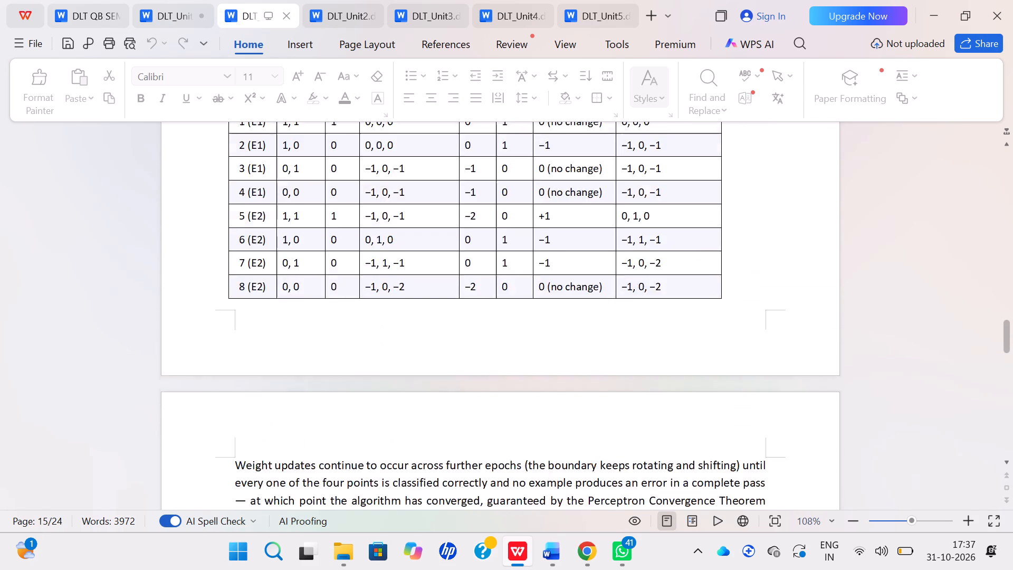
pyautogui.scroll(-9, 338, 310)
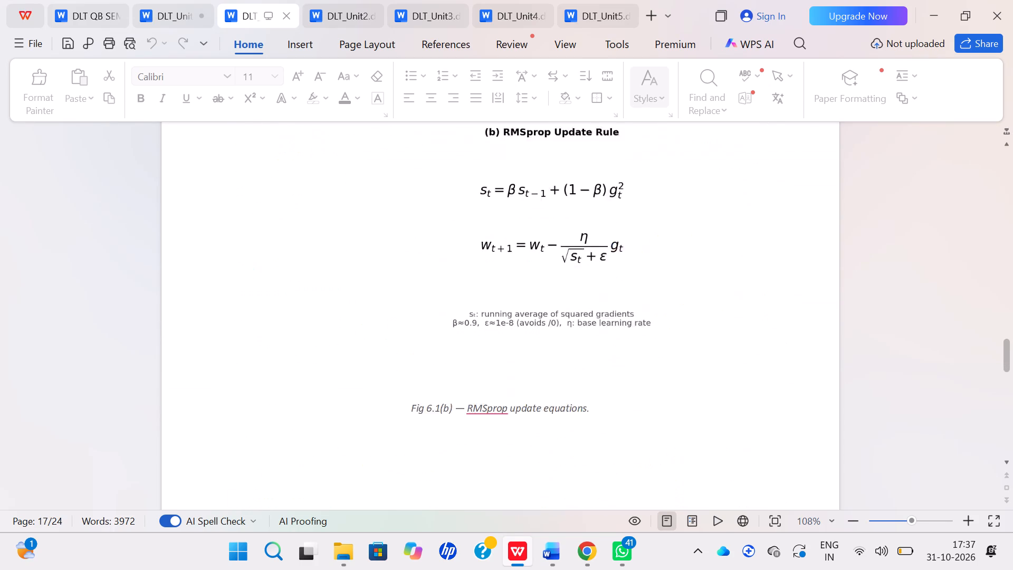
pyautogui.scroll(-6, 338, 310)
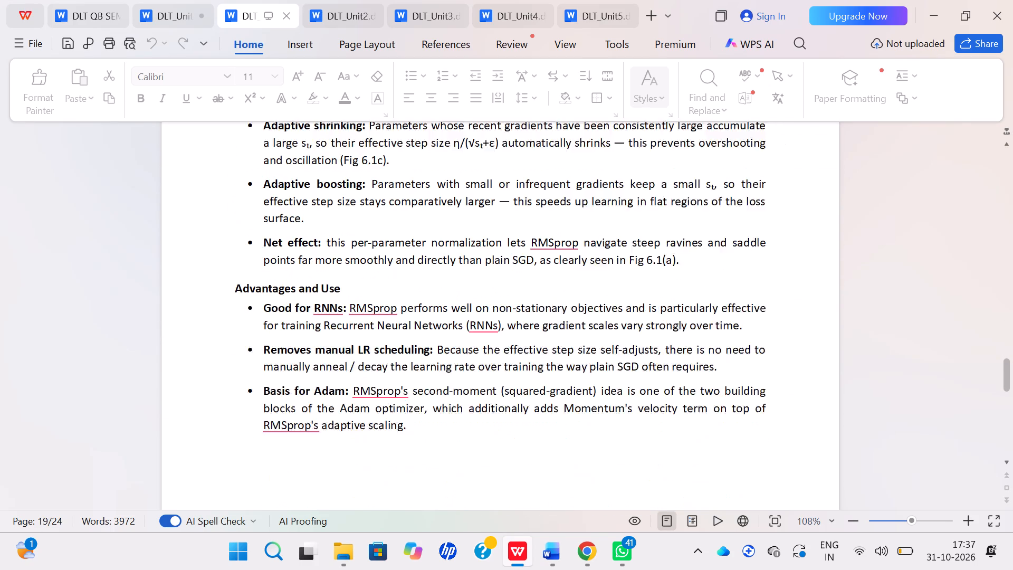
pyautogui.scroll(-6, 338, 310)
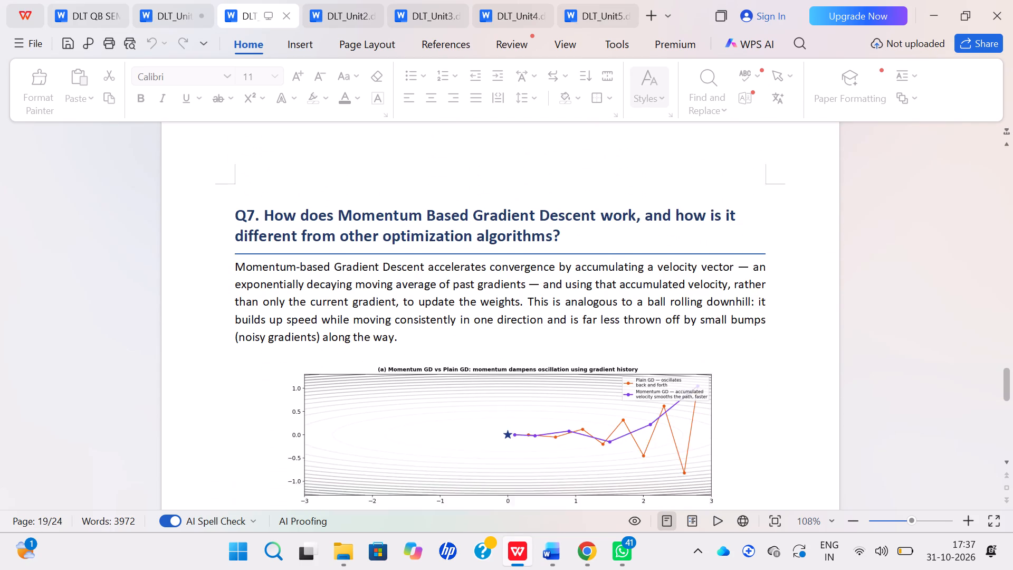
pyautogui.scroll(-4, 338, 310)
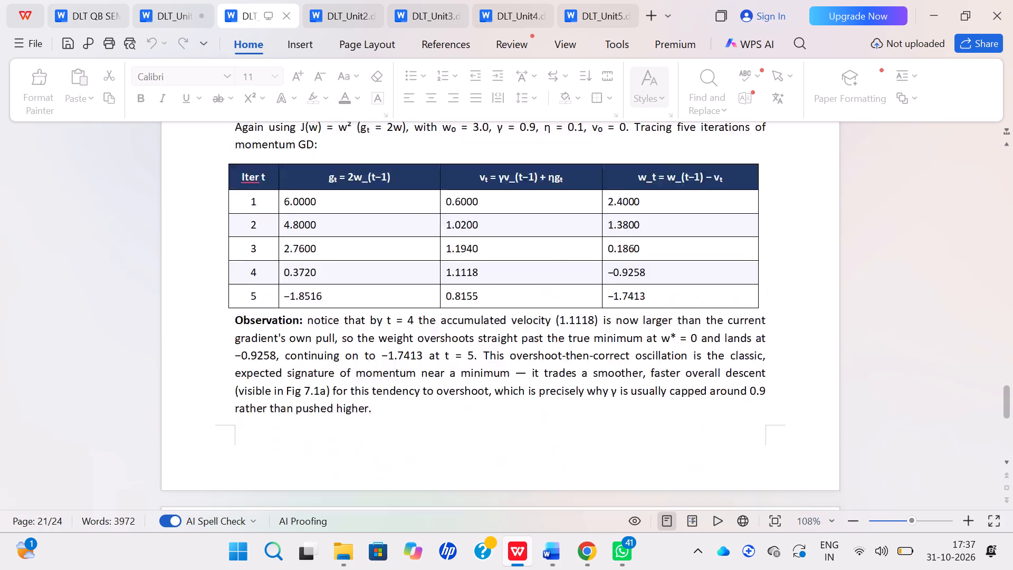
pyautogui.scroll(-4, 338, 310)
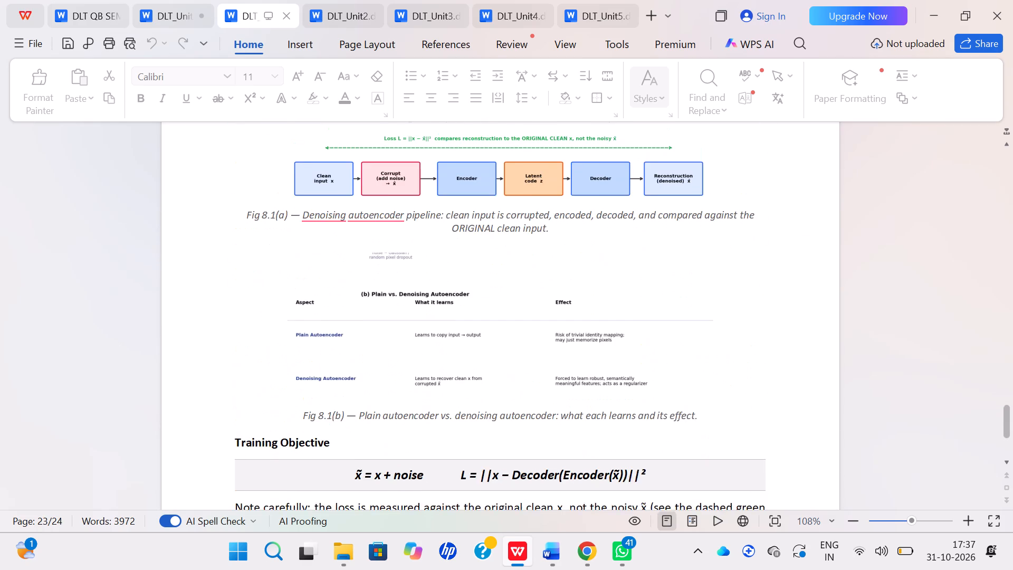
pyautogui.scroll(-2, 338, 310)
# Look back through the separate DLT answers document from Q8 on denoising autoencoders to the Q1 applications for a back propagation answer.
pyautogui.scroll(5, 338, 310)
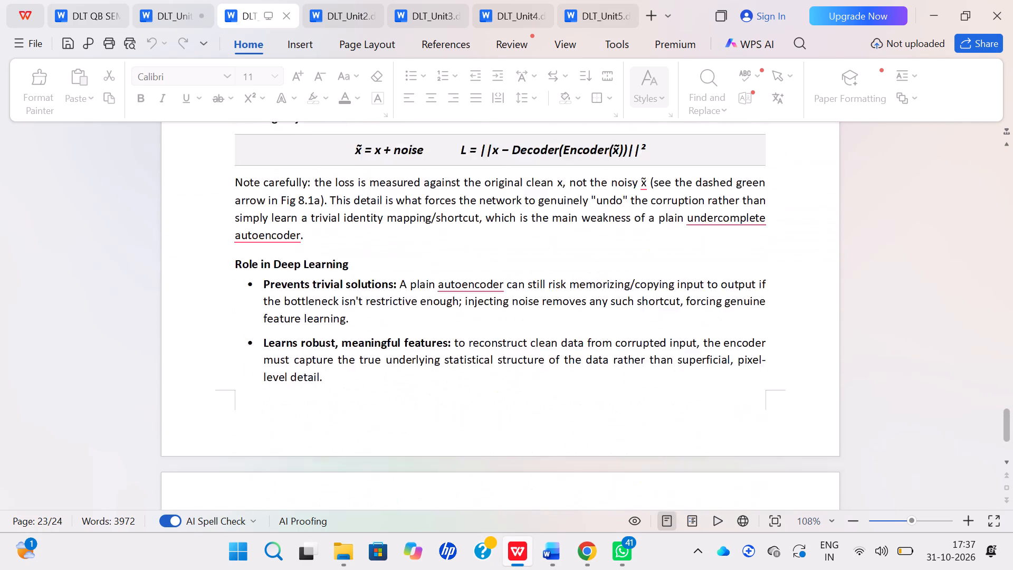
pyautogui.scroll(4, 338, 310)
pyautogui.scroll(-6, 338, 310)
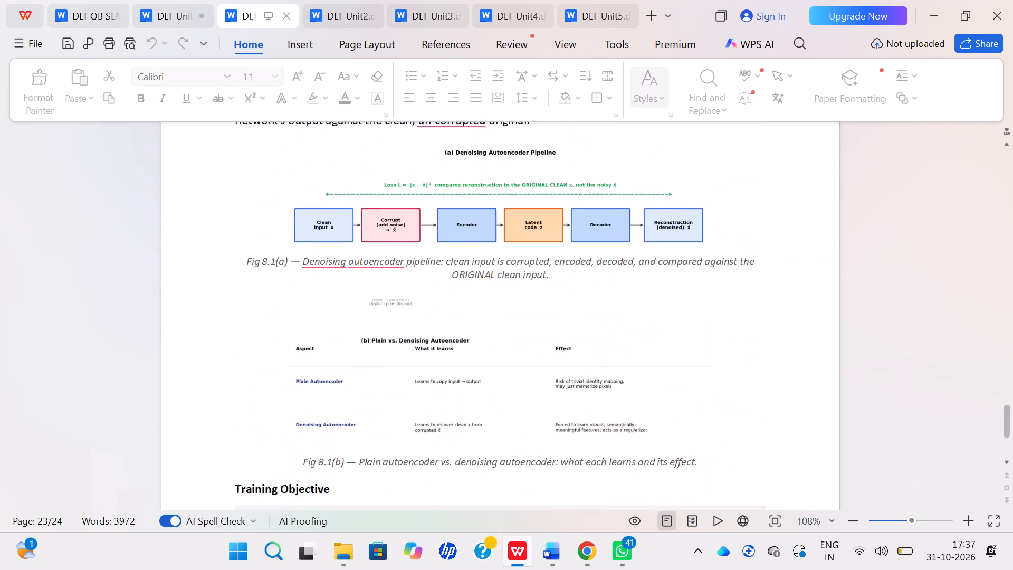
pyautogui.scroll(-7, 338, 310)
pyautogui.scroll(1, 338, 310)
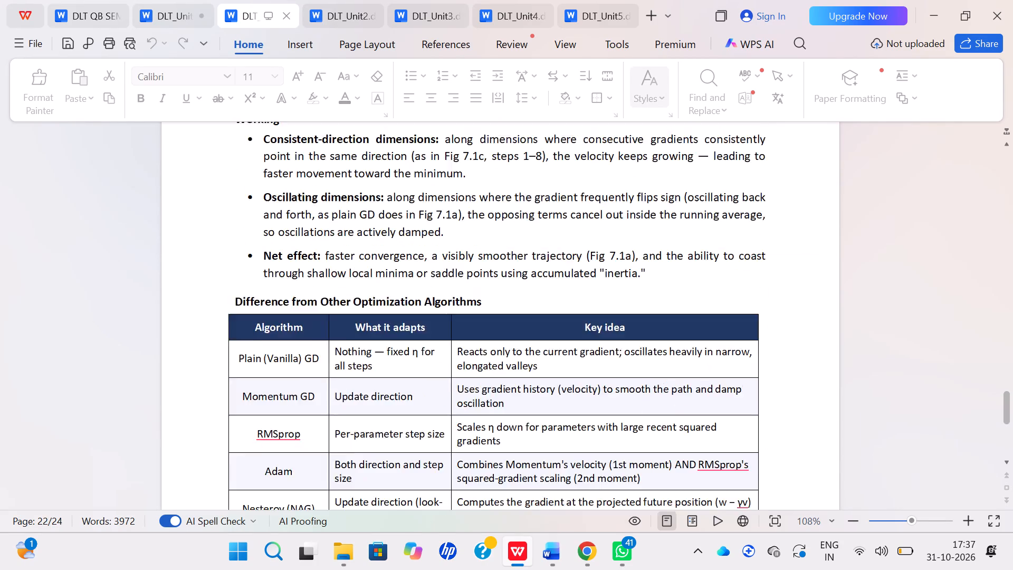
pyautogui.scroll(8, 338, 310)
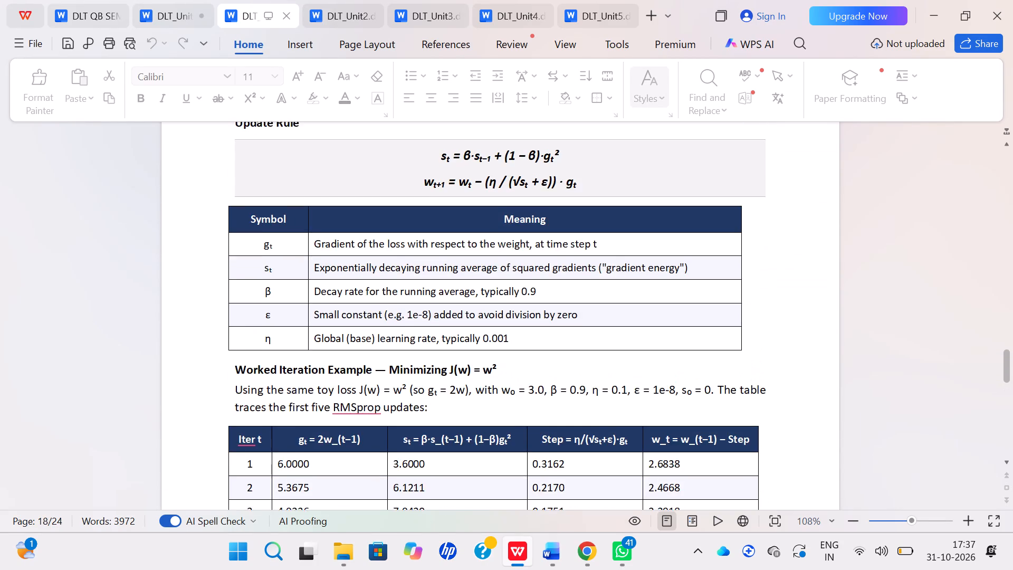
pyautogui.scroll(13, 338, 310)
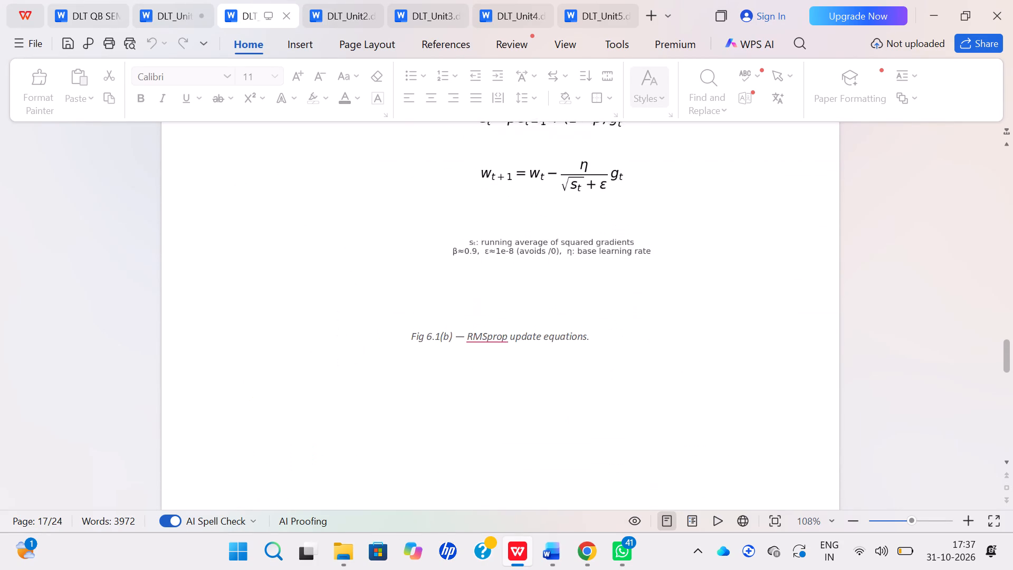
pyautogui.scroll(11, 338, 310)
pyautogui.scroll(-1, 338, 310)
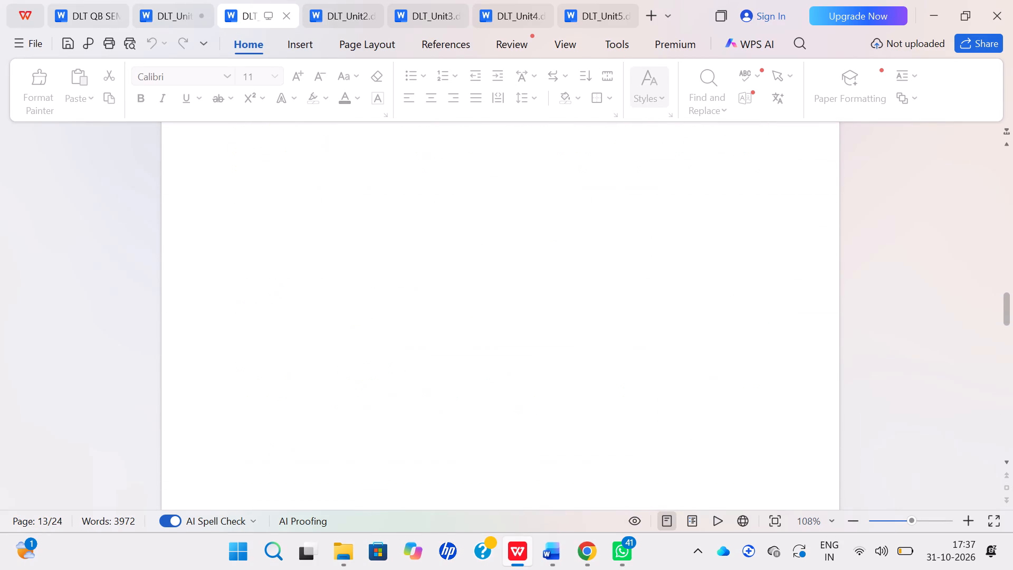
pyautogui.scroll(-1, 338, 310)
pyautogui.scroll(4, 338, 310)
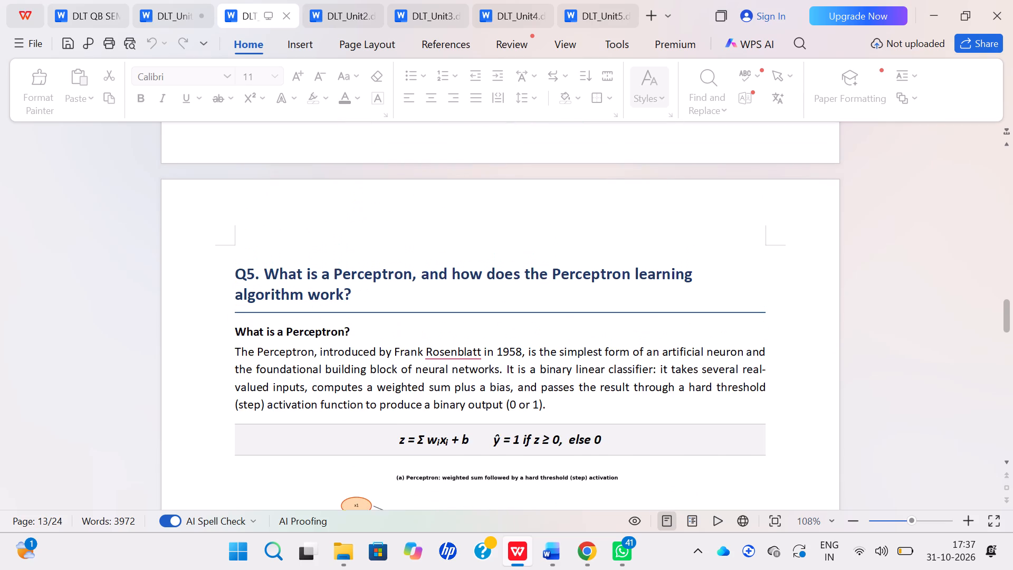
pyautogui.scroll(6, 338, 310)
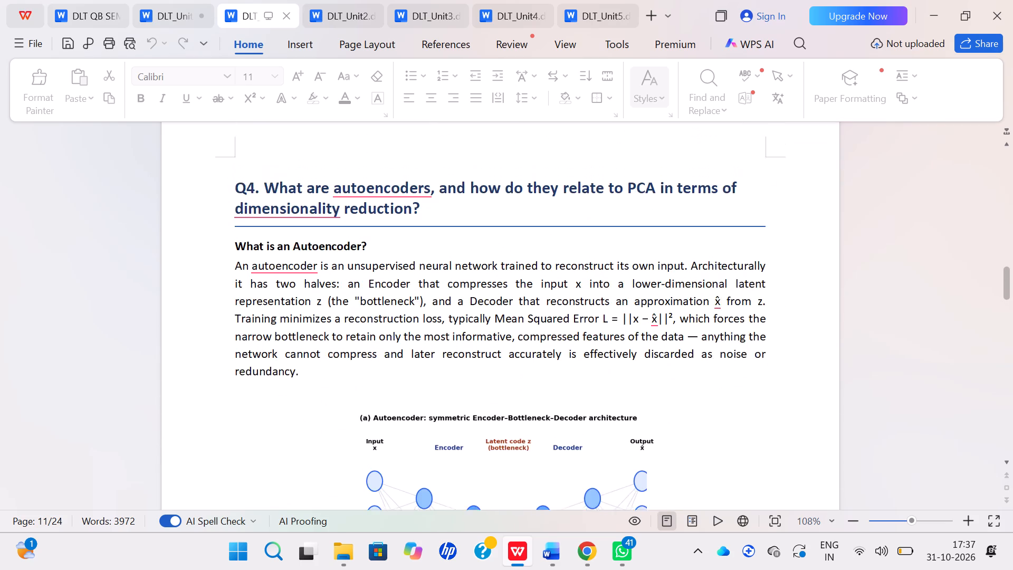
pyautogui.scroll(5, 338, 310)
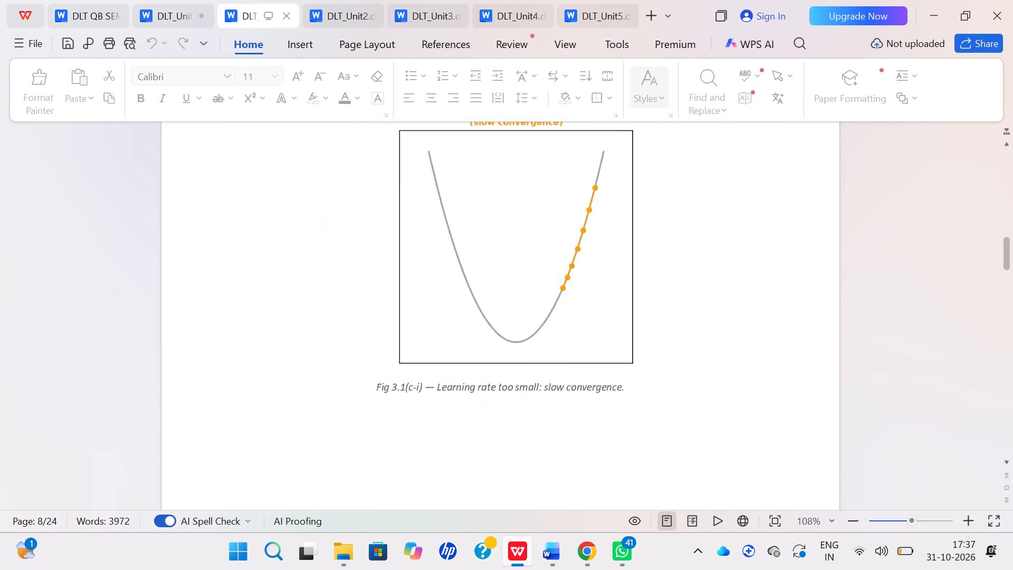
pyautogui.scroll(4, 338, 310)
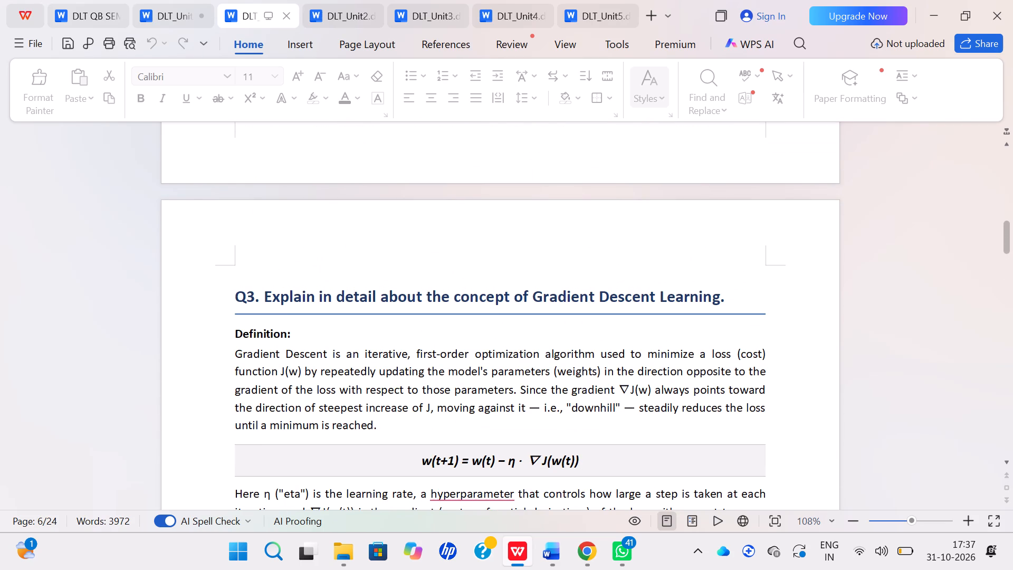
pyautogui.scroll(1, 338, 310)
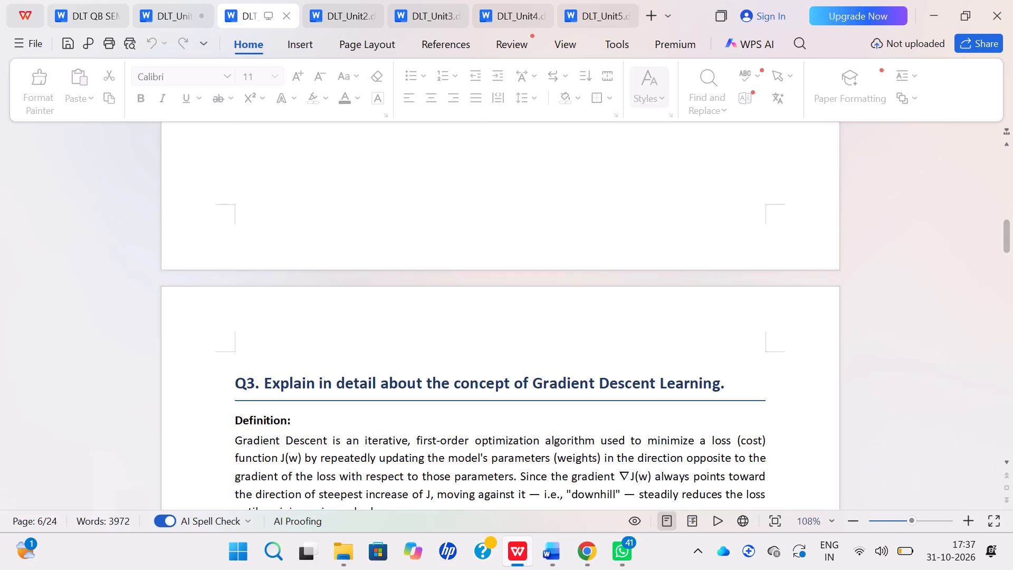
pyautogui.scroll(8, 338, 310)
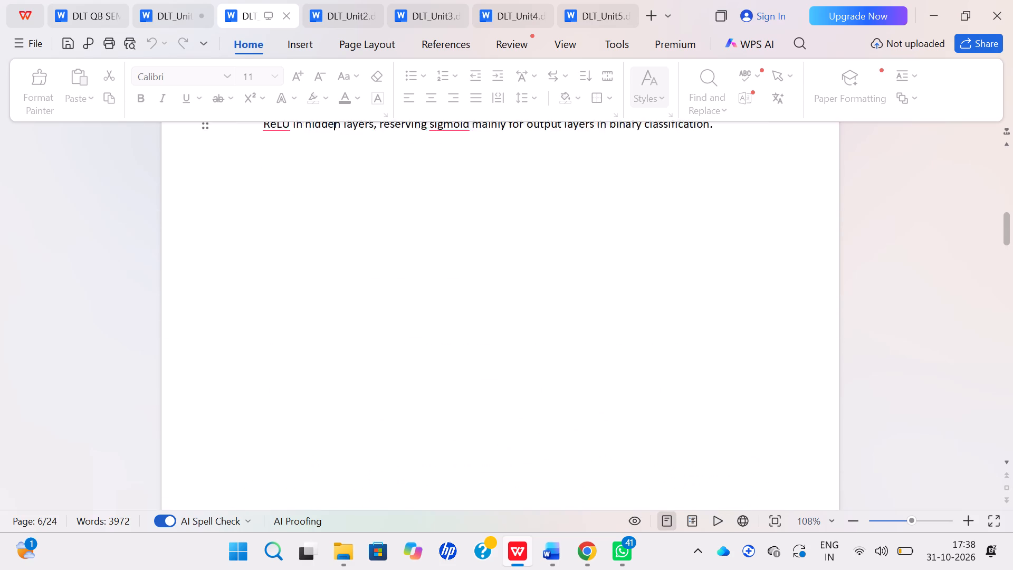
pyautogui.scroll(7, 338, 310)
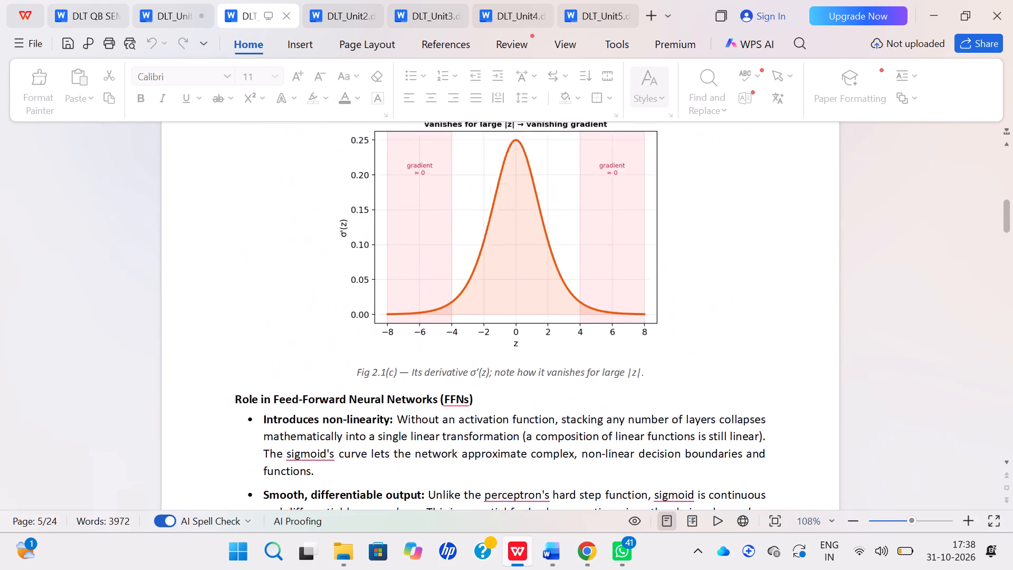
pyautogui.scroll(7, 338, 310)
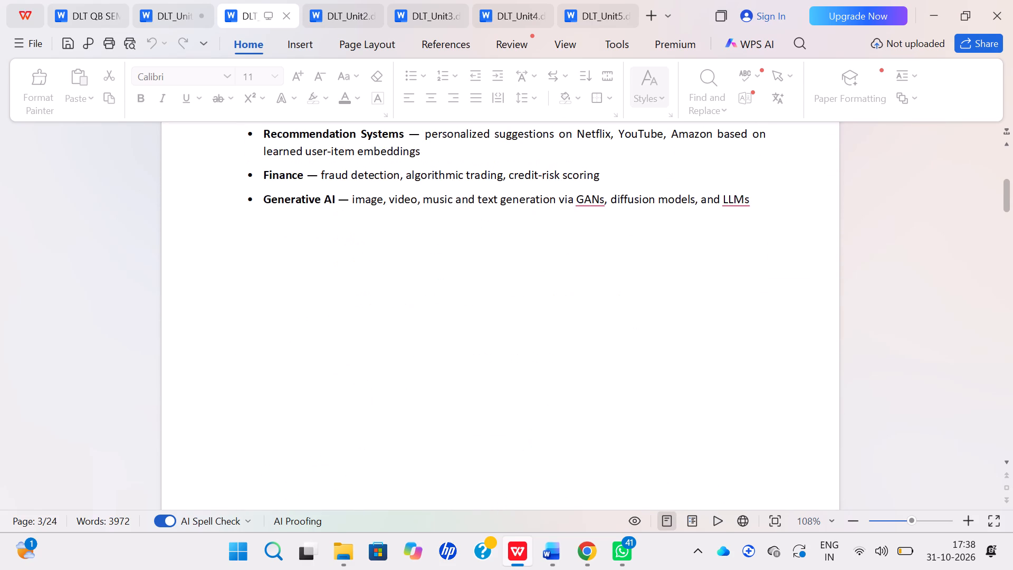
pyautogui.scroll(2, 338, 310)
# Switch to the Unit-I Question Bank Answers and read through the full Q6 back propagation answer, from its definition to its advantages and disadvantages.
pyautogui.click(144, 0)
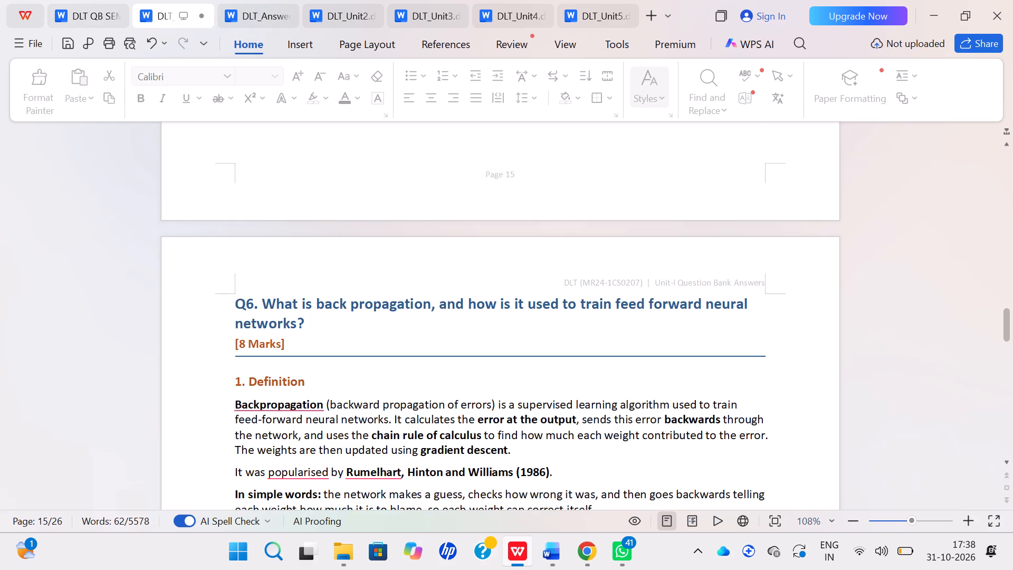
pyautogui.scroll(-2, 370, 263)
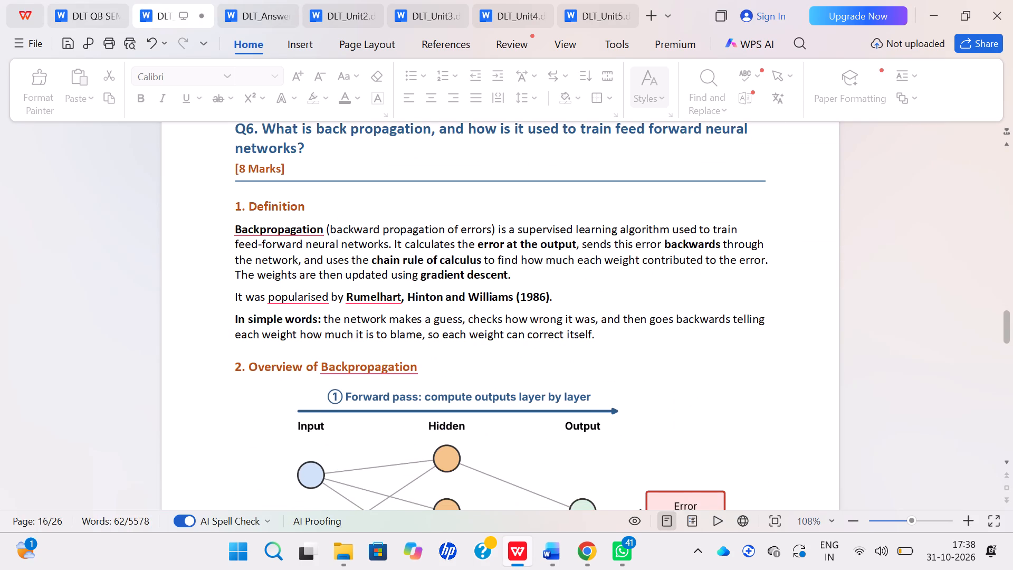
pyautogui.scroll(-4, 370, 263)
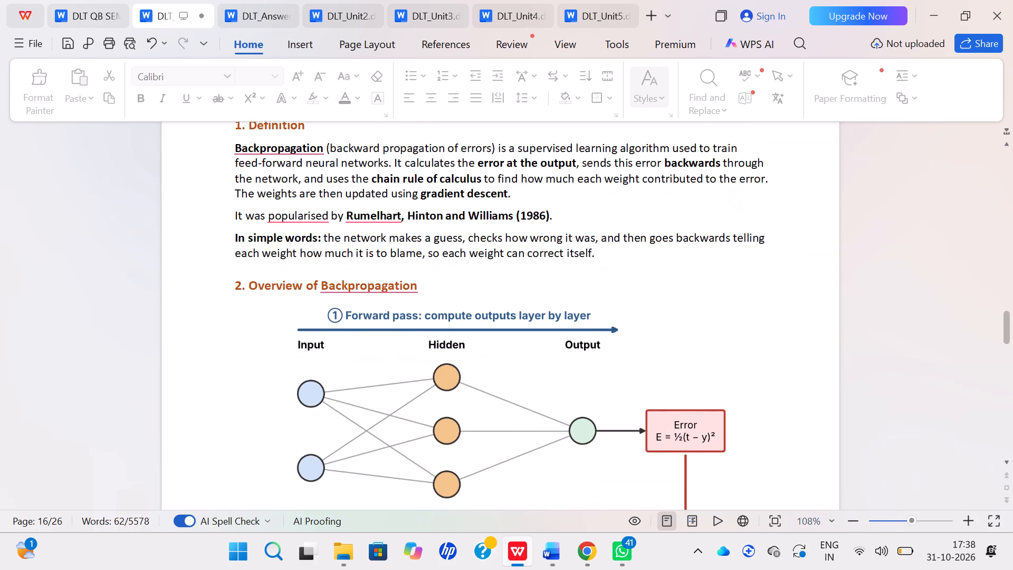
pyautogui.scroll(-6, 370, 263)
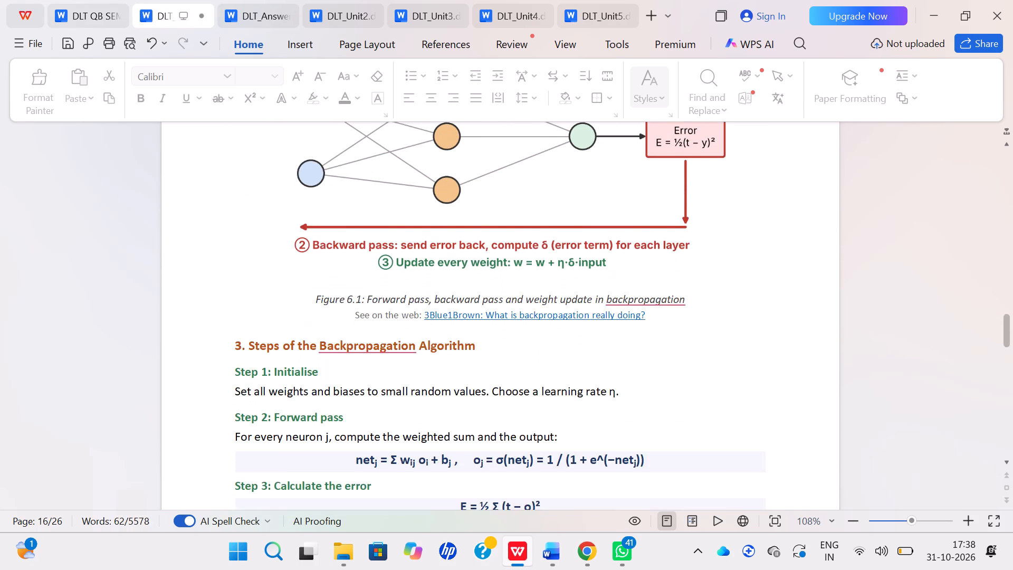
pyautogui.scroll(-4, 370, 263)
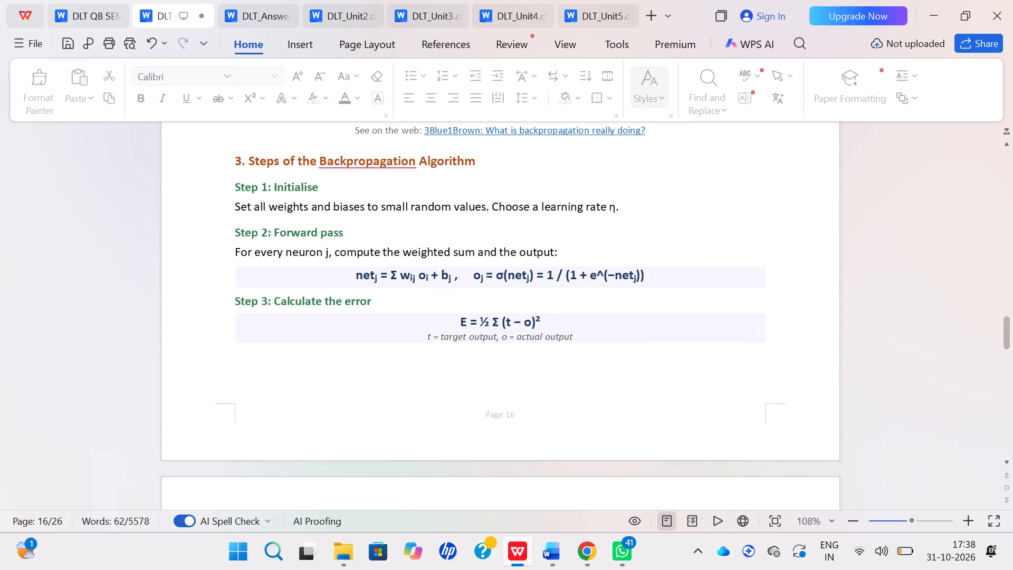
pyautogui.scroll(-5, 370, 263)
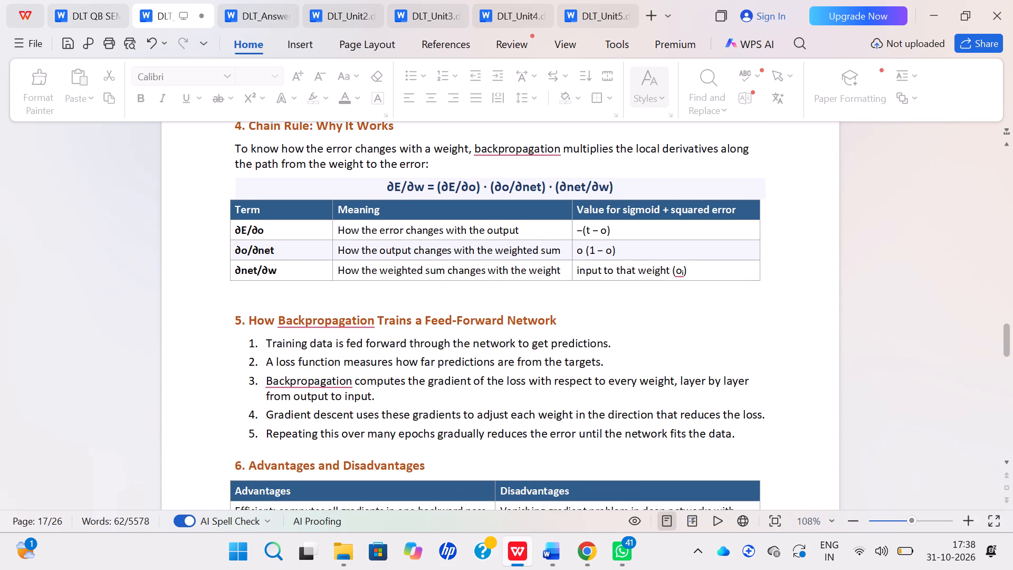
pyautogui.scroll(-2, 370, 263)
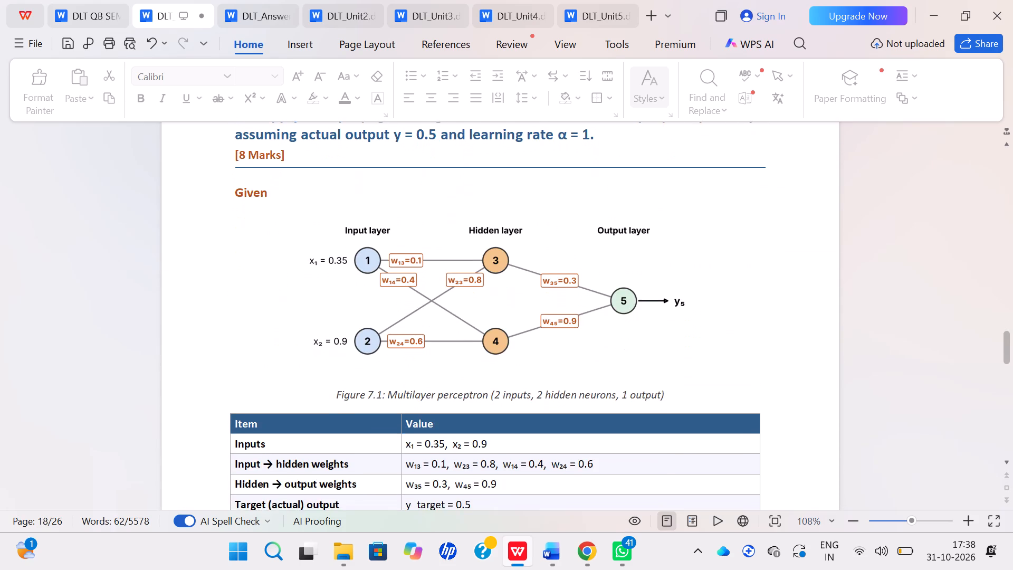
pyautogui.scroll(5, 370, 263)
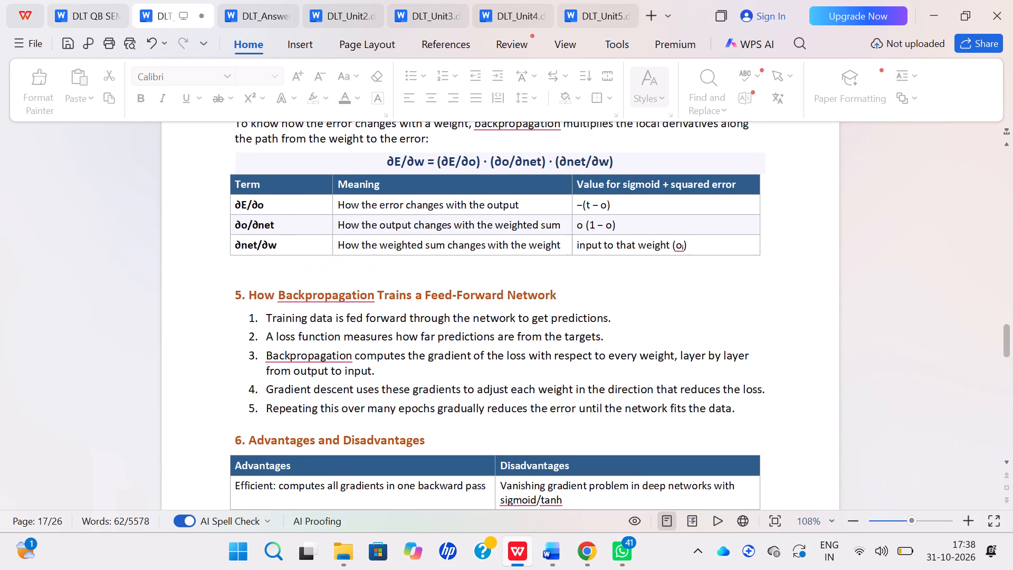
pyautogui.scroll(-1, 370, 263)
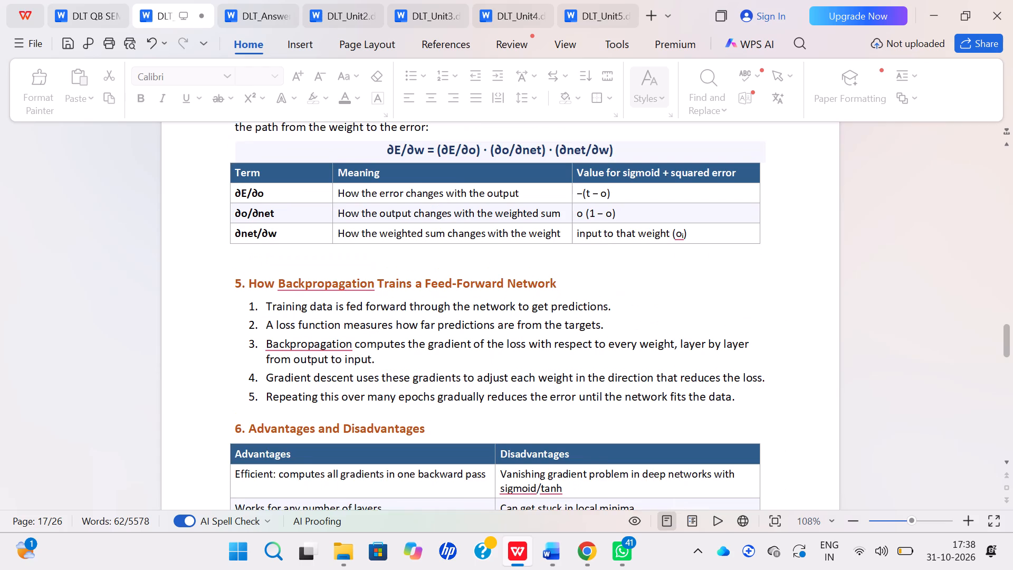
pyautogui.scroll(-1, 370, 263)
pyautogui.scroll(3, 370, 263)
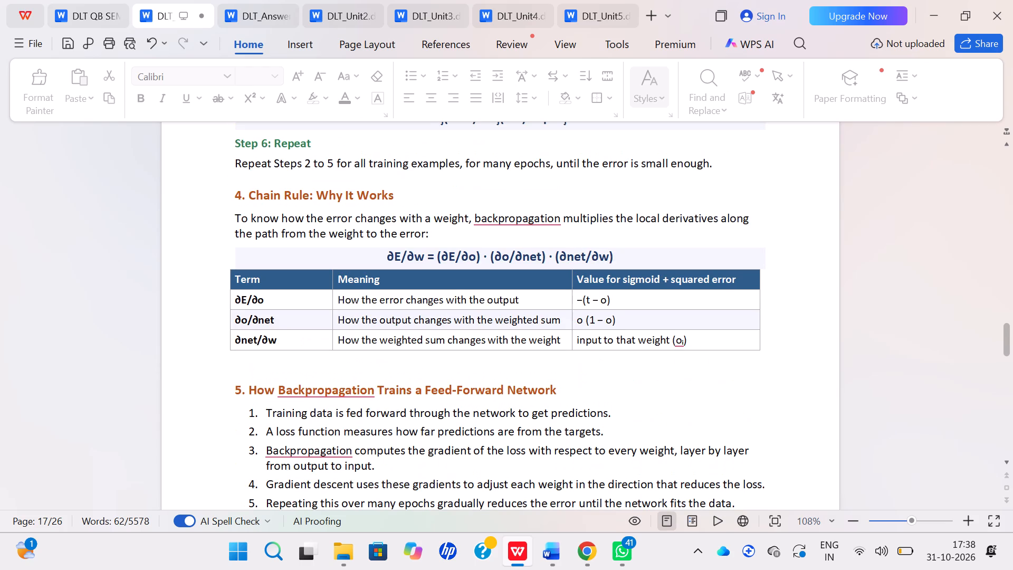
pyautogui.scroll(4, 370, 263)
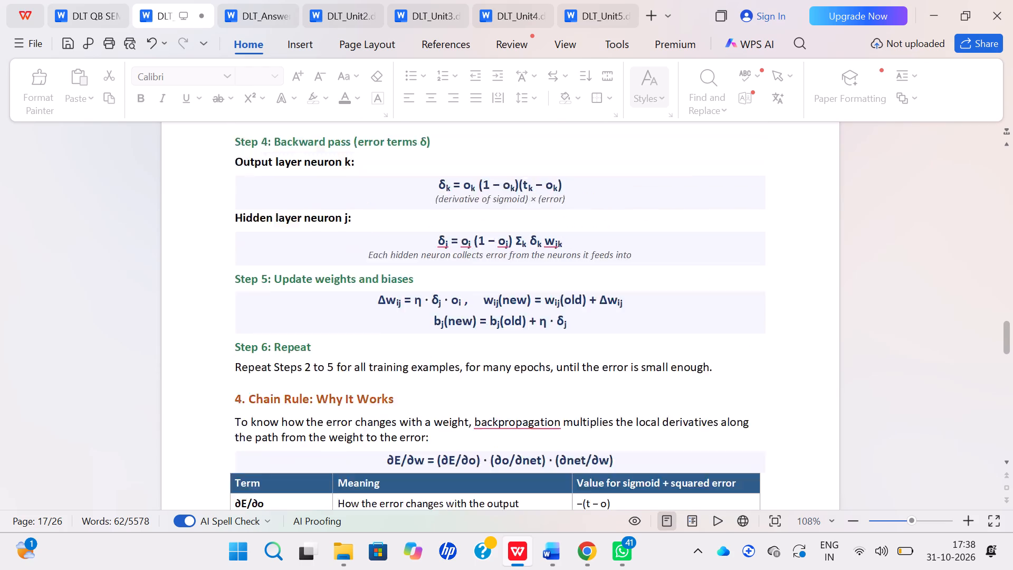
pyautogui.scroll(6, 370, 263)
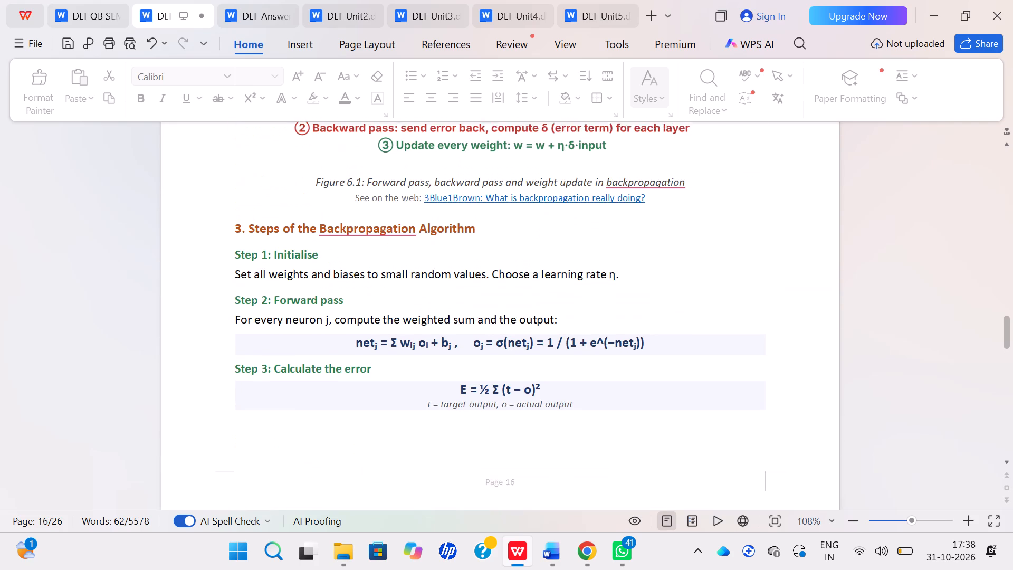
pyautogui.scroll(4, 370, 263)
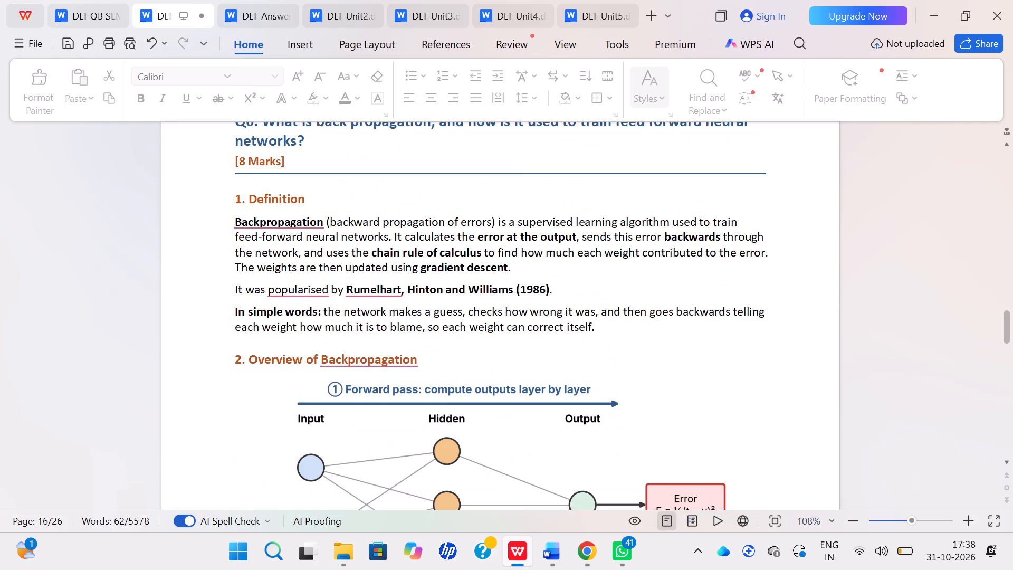
pyautogui.scroll(1, 370, 263)
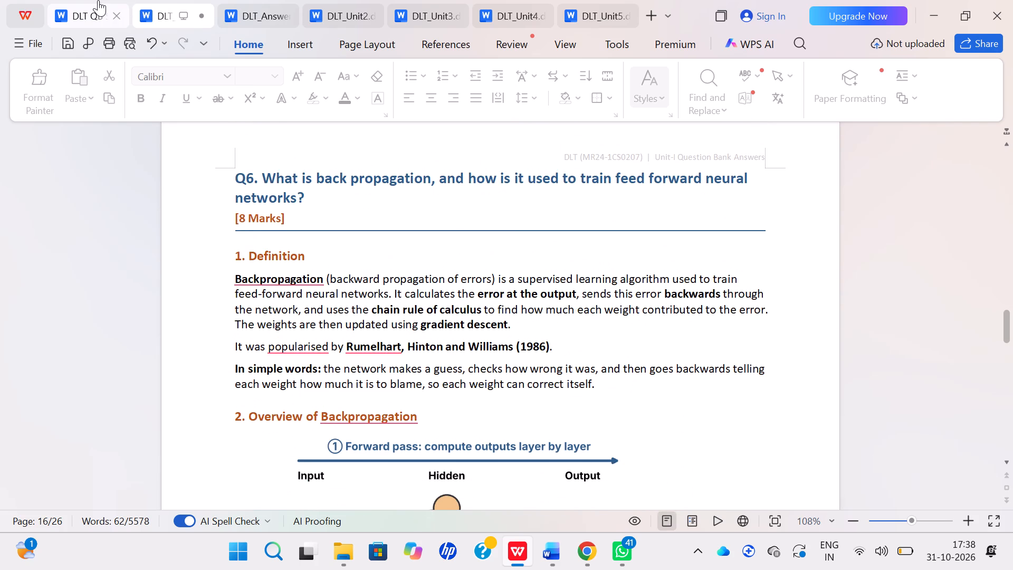
# Check the Unit-I questions in the DLT question bank and look over the Q6 back propagation answer again in the Unit-I Question Bank Answers.
pyautogui.click(98, 0)
pyautogui.click(292, 326)
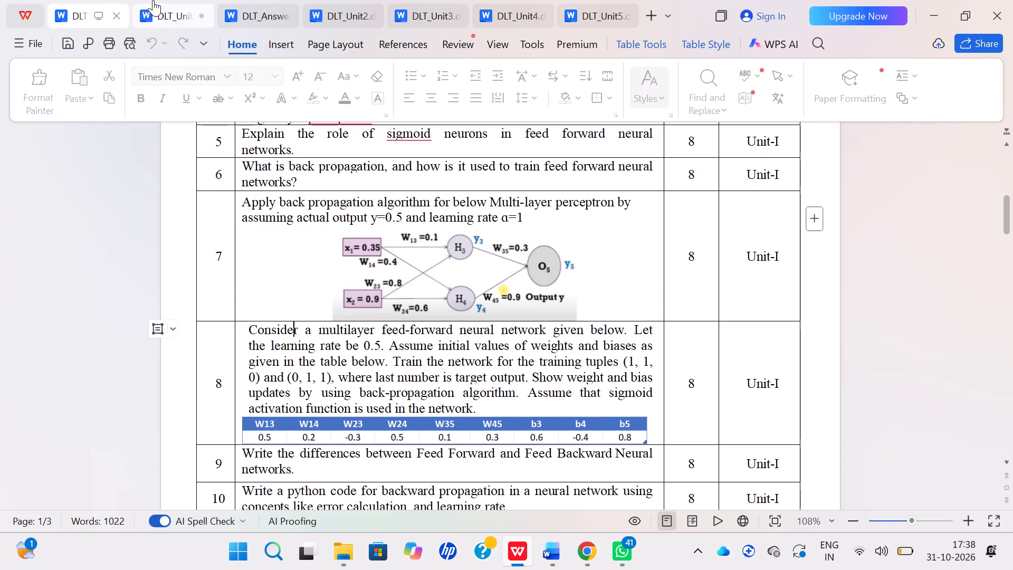
pyautogui.click(153, 0)
pyautogui.scroll(-9, 328, 483)
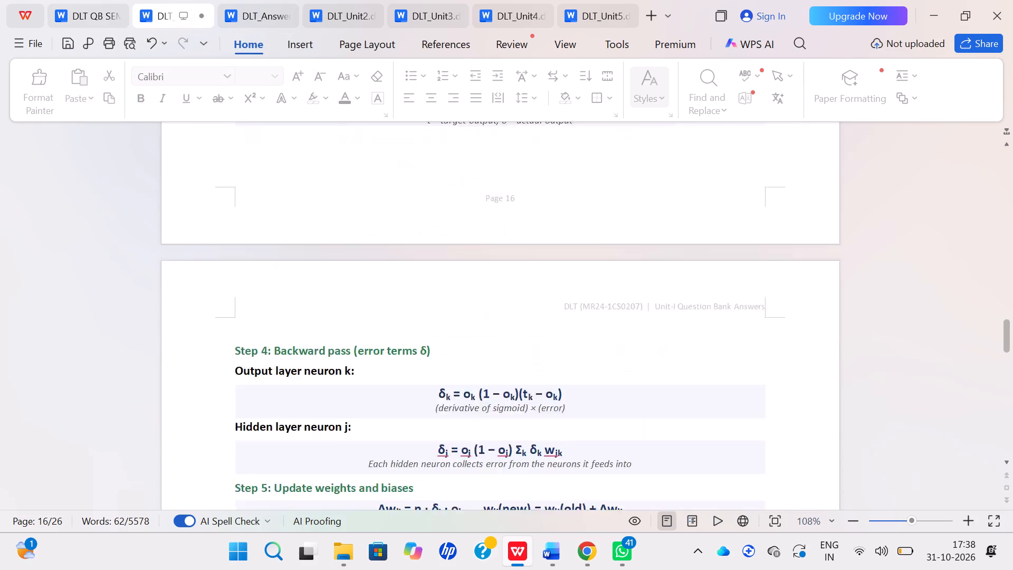
pyautogui.scroll(-5, 328, 483)
pyautogui.scroll(2, 328, 483)
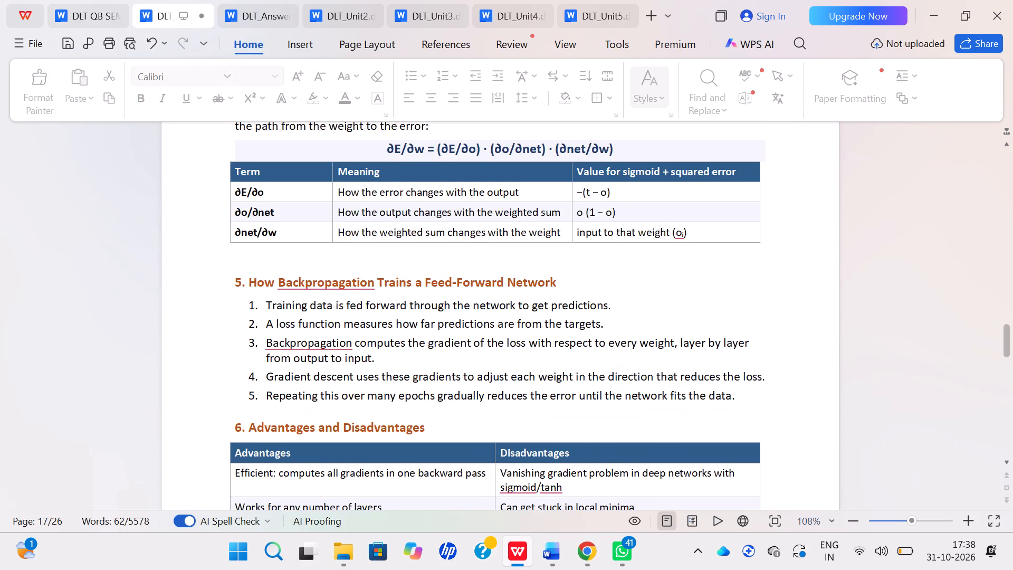
pyautogui.scroll(1, 328, 483)
pyautogui.scroll(-3, 328, 483)
pyautogui.scroll(1, 328, 483)
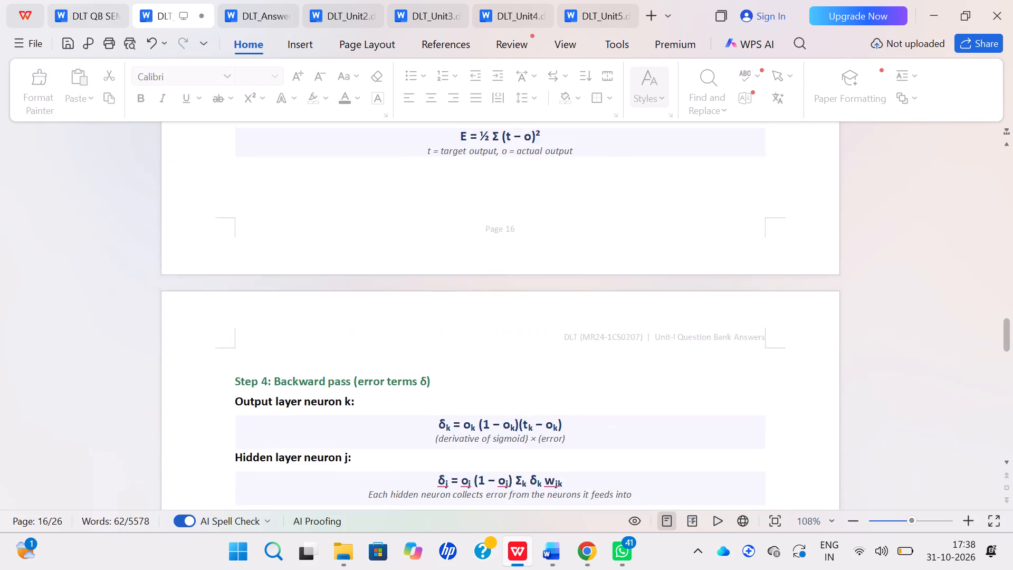
pyautogui.scroll(1, 328, 483)
pyautogui.scroll(4, 340, 394)
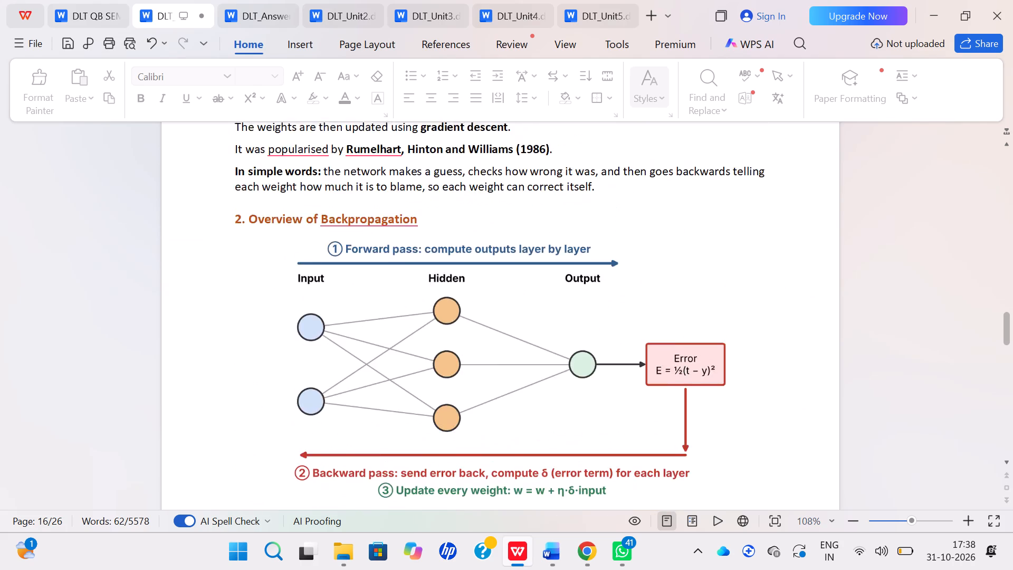
pyautogui.scroll(4, 340, 394)
pyautogui.scroll(-5, 340, 394)
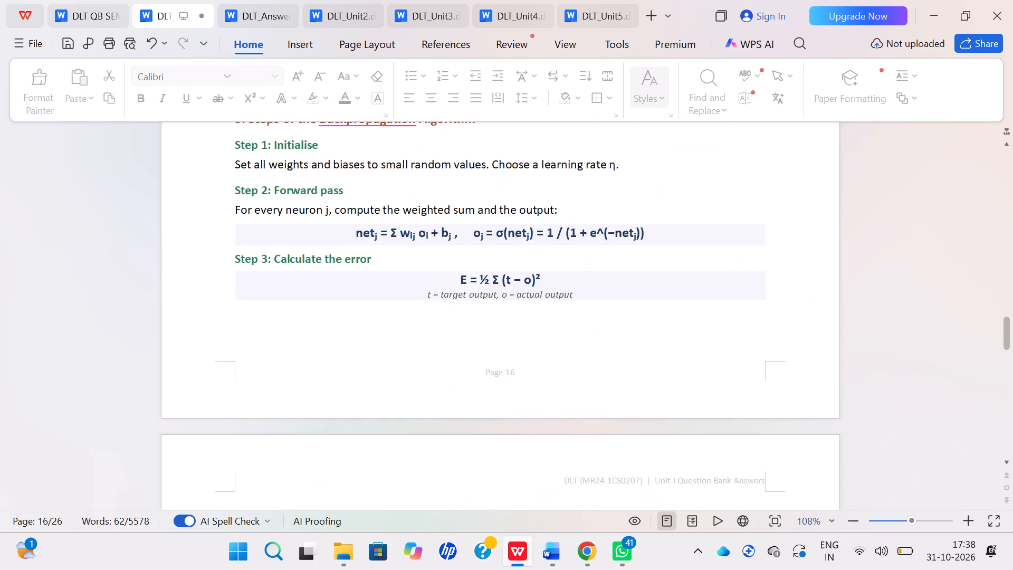
pyautogui.scroll(-10, 340, 394)
pyautogui.scroll(2, 340, 394)
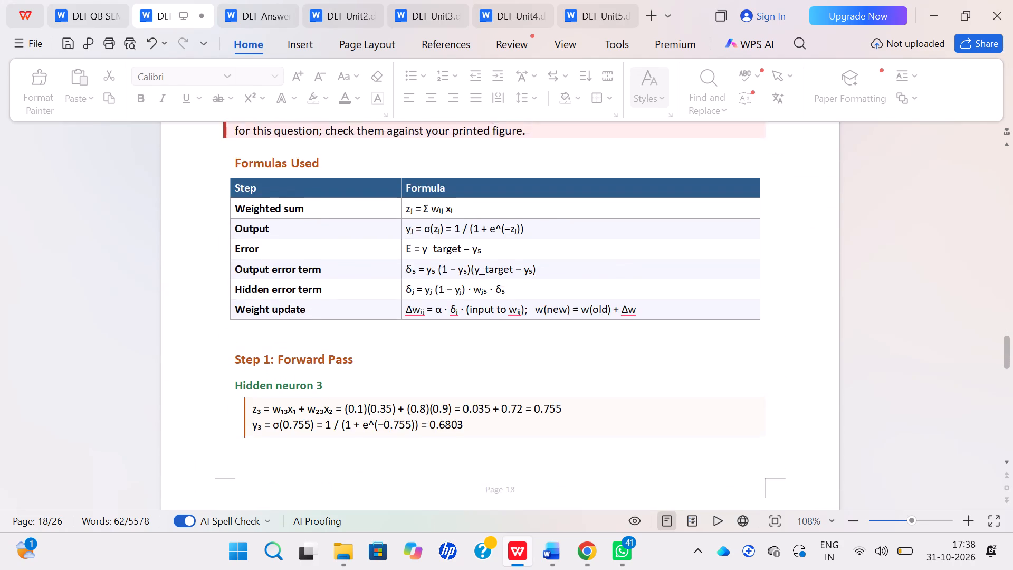
# Compare question 7's network in the question bank with the figure, given values and formulas in the Q7 multi-layer perceptron answer.
pyautogui.scroll(7, 340, 394)
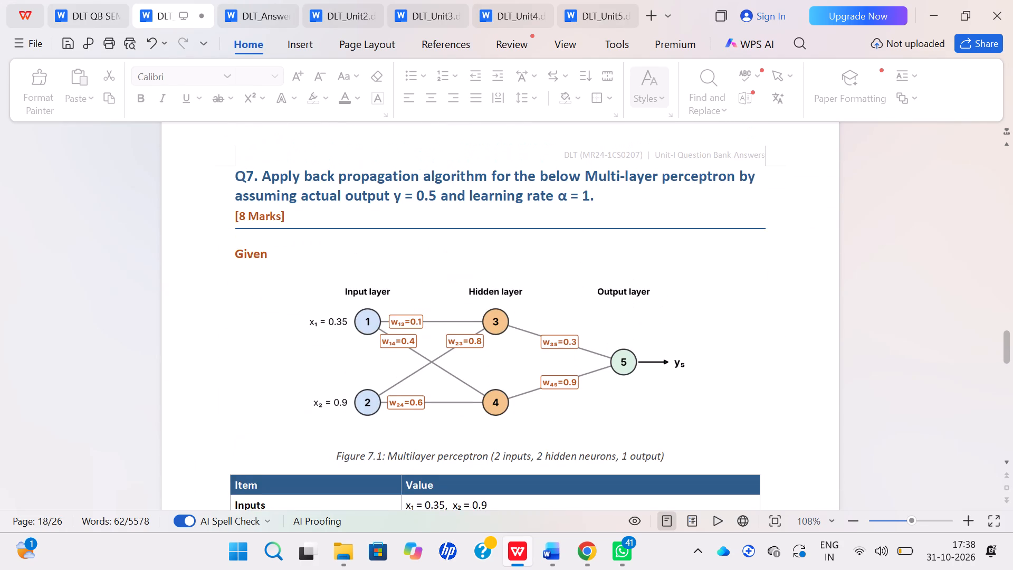
pyautogui.scroll(1, 340, 394)
pyautogui.click(67, 0)
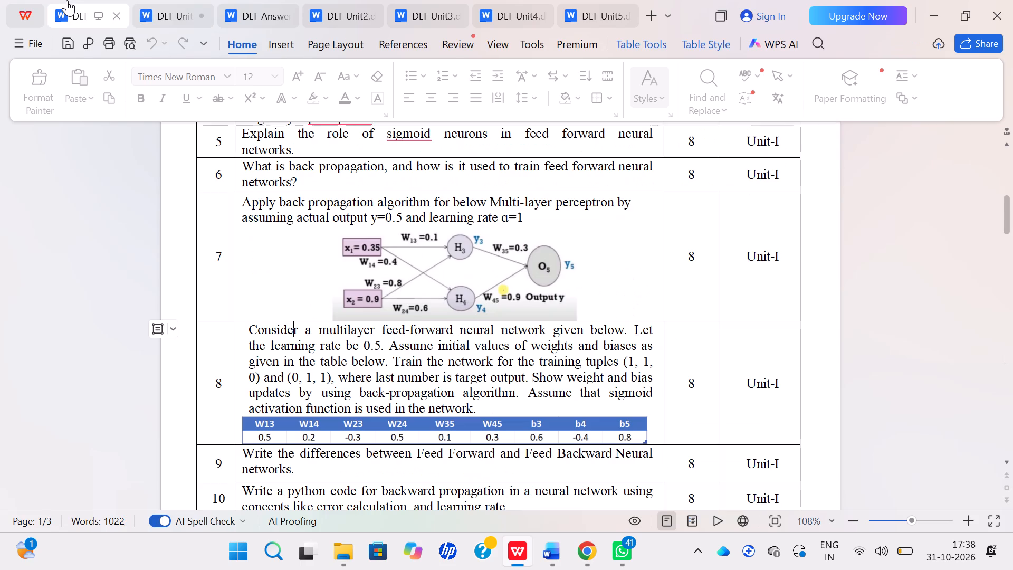
pyautogui.click(160, 0)
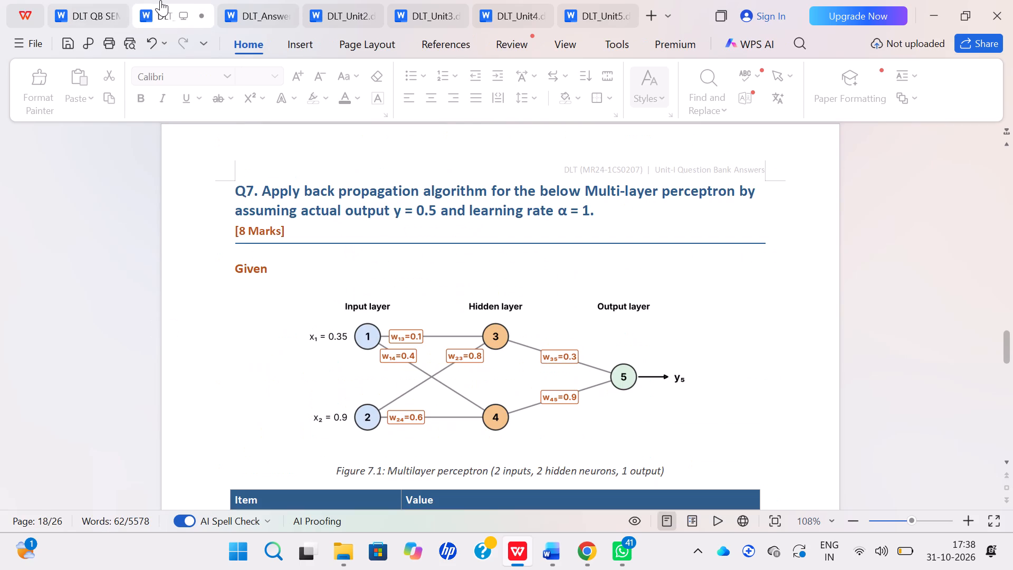
pyautogui.scroll(-2, 288, 352)
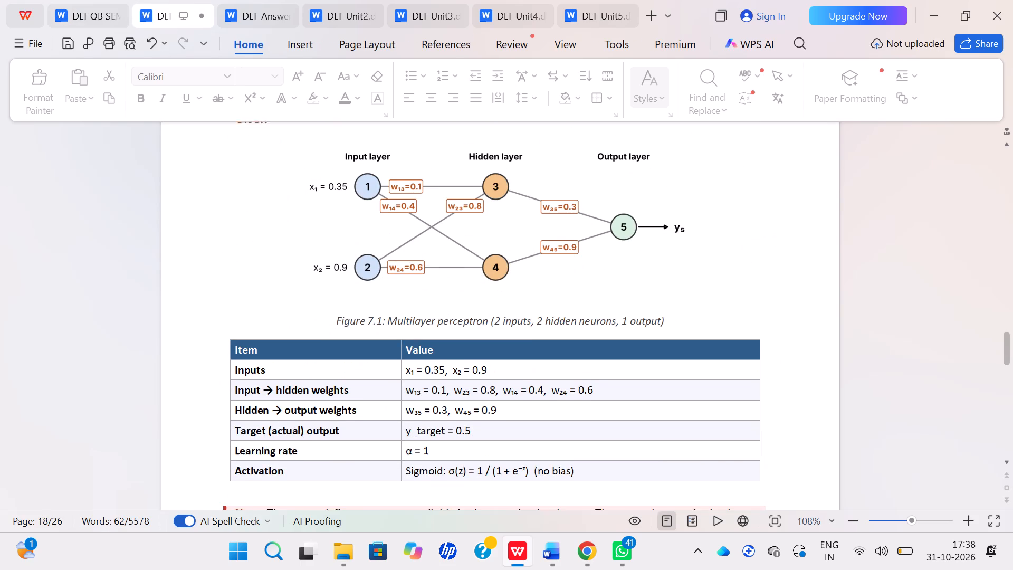
pyautogui.scroll(-1, 288, 352)
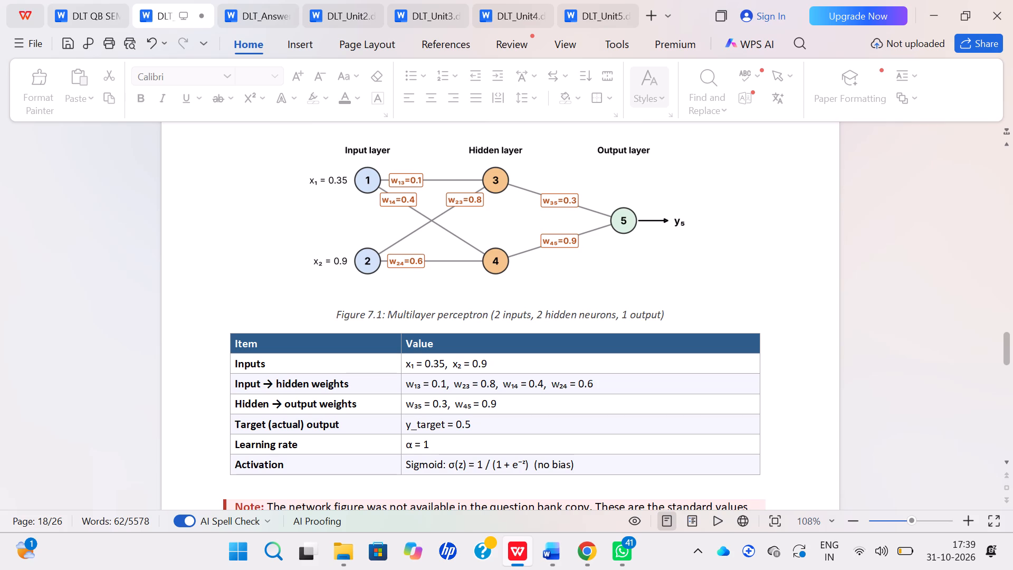
pyautogui.scroll(-1, 288, 352)
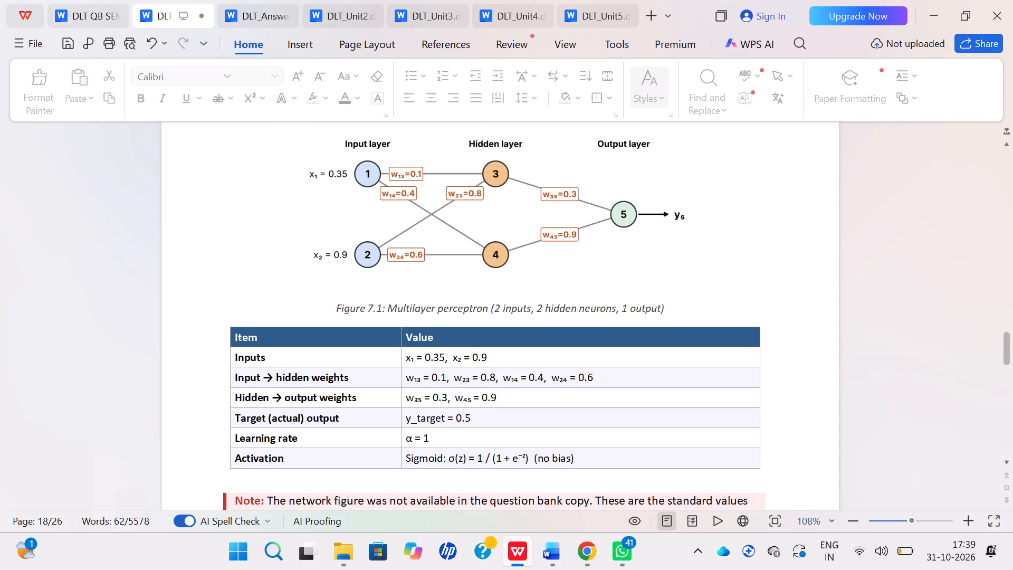
pyautogui.scroll(-4, 288, 352)
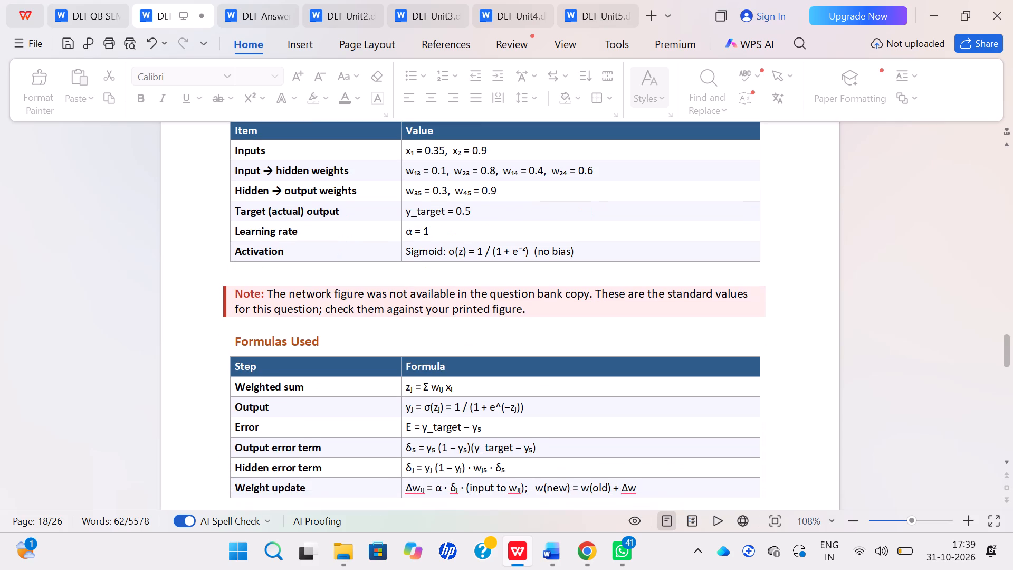
pyautogui.scroll(-2, 288, 352)
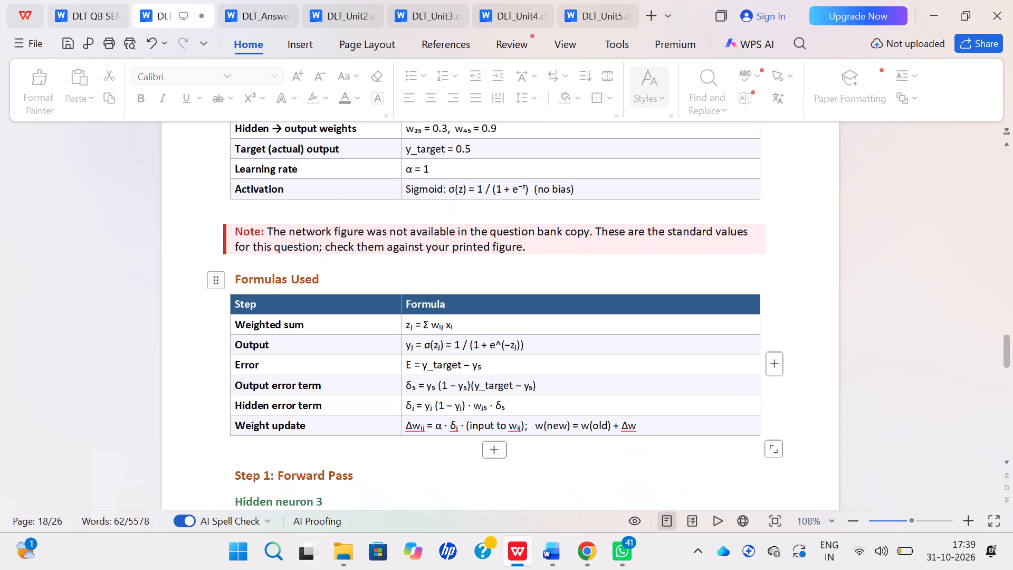
pyautogui.scroll(-3, 288, 348)
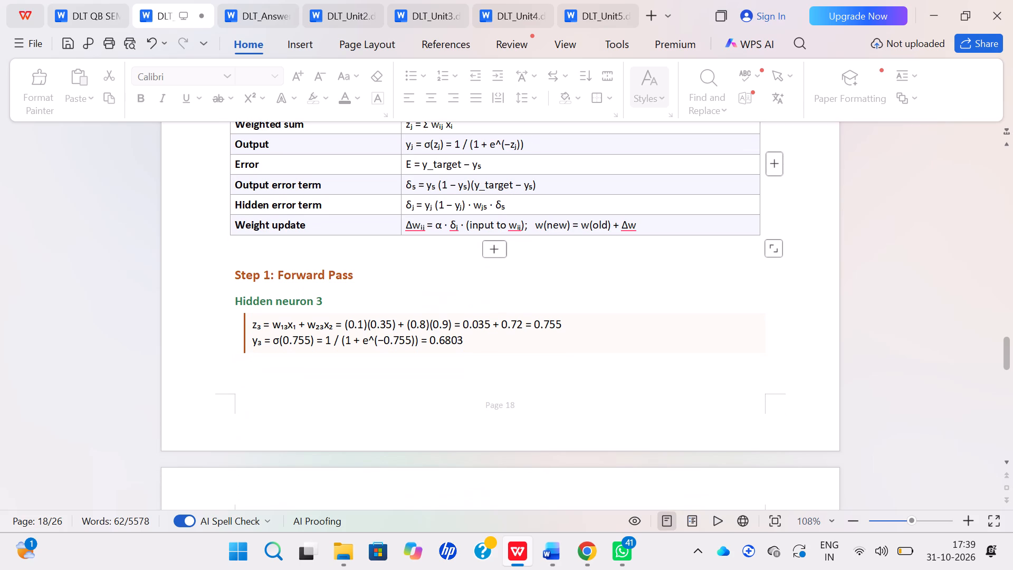
# Examine the Q7 answer's formulas and forward pass calculations for hidden neurons 3 and 4 and output neuron 5.
pyautogui.scroll(1, 302, 294)
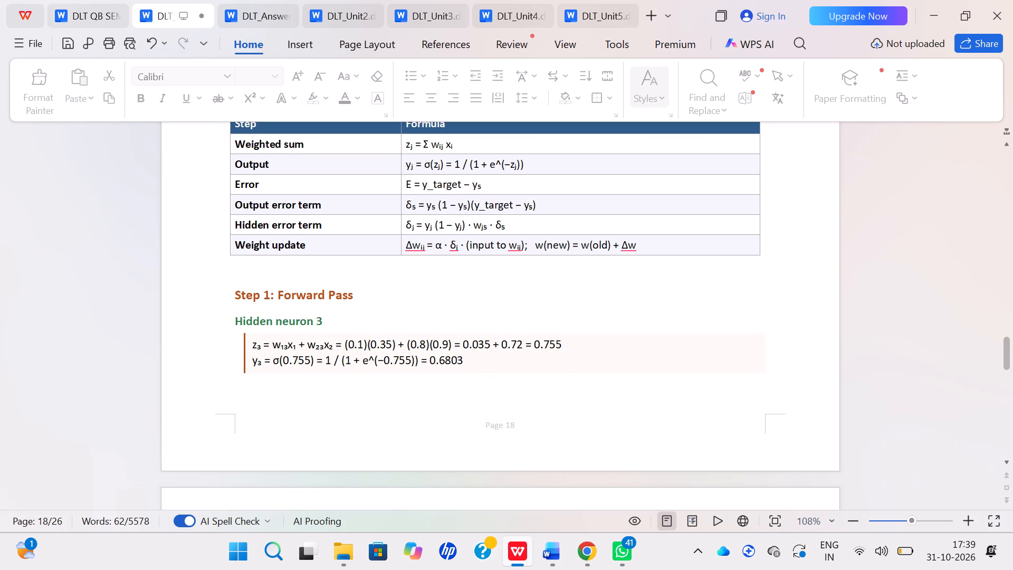
pyautogui.scroll(-2, 302, 294)
pyautogui.scroll(1, 302, 294)
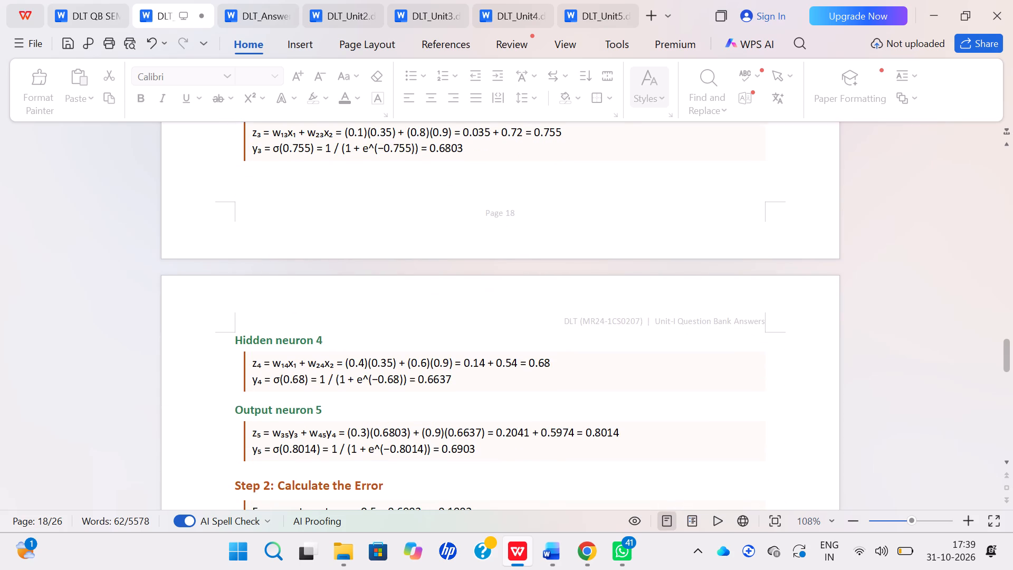
pyautogui.scroll(2, 302, 294)
pyautogui.scroll(-1, 302, 294)
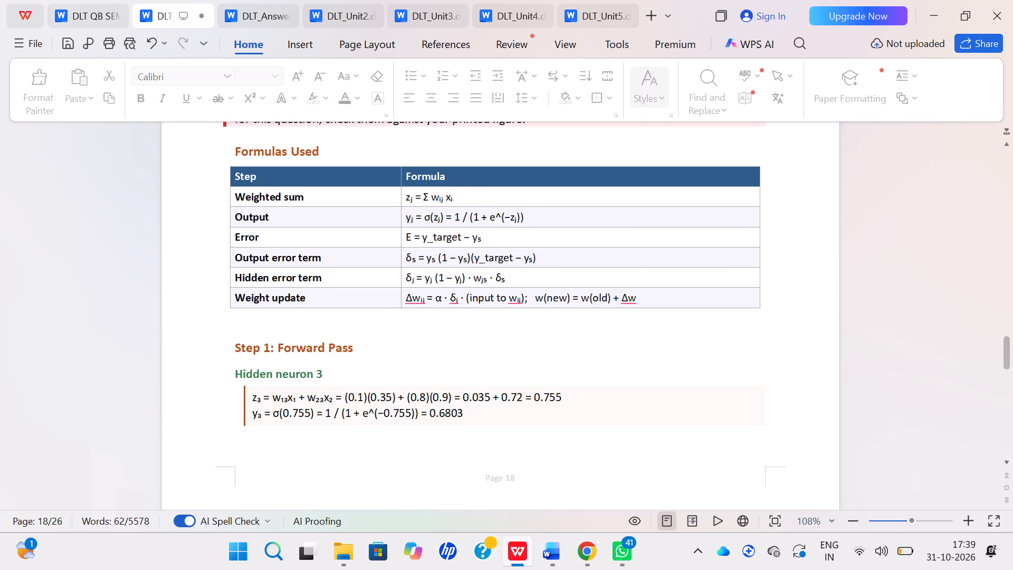
pyautogui.scroll(-3, 302, 294)
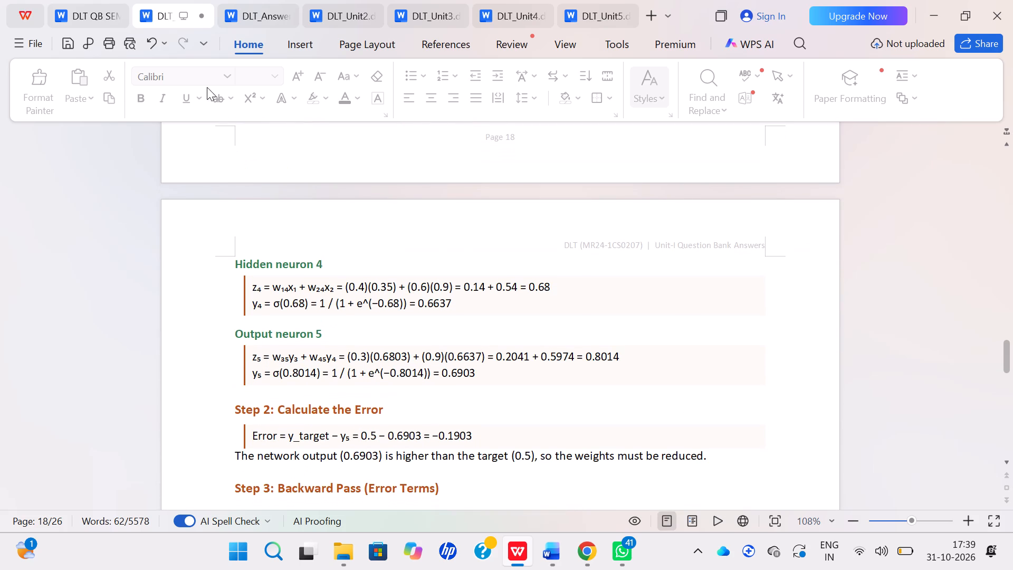
# Recheck the question bank's Unit-I list and skim the answers from Q7's updated weights through Q8 and Q9 to Q10's Python code.
pyautogui.click(88, 0)
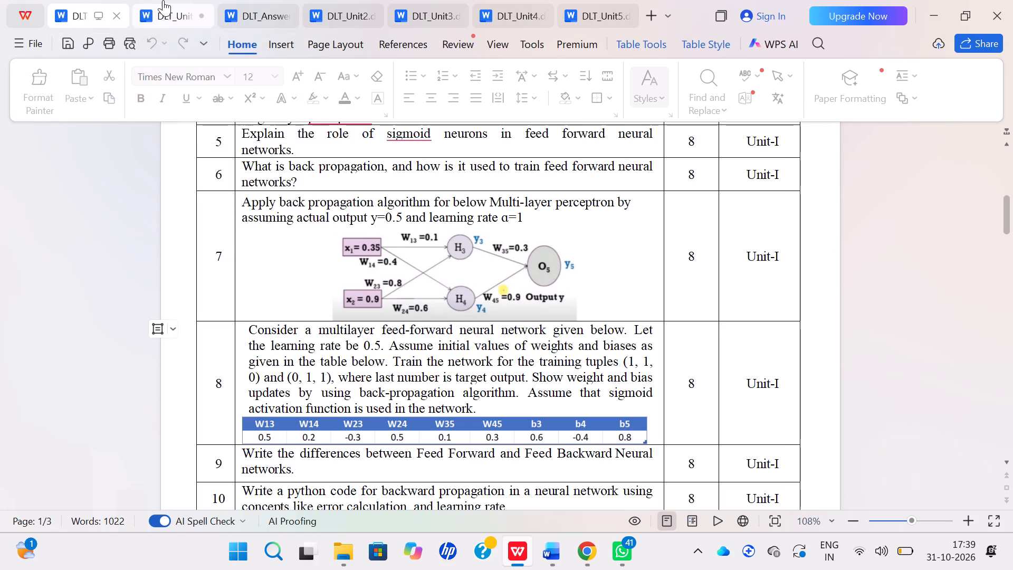
pyautogui.click(166, 0)
pyautogui.scroll(-9, 352, 378)
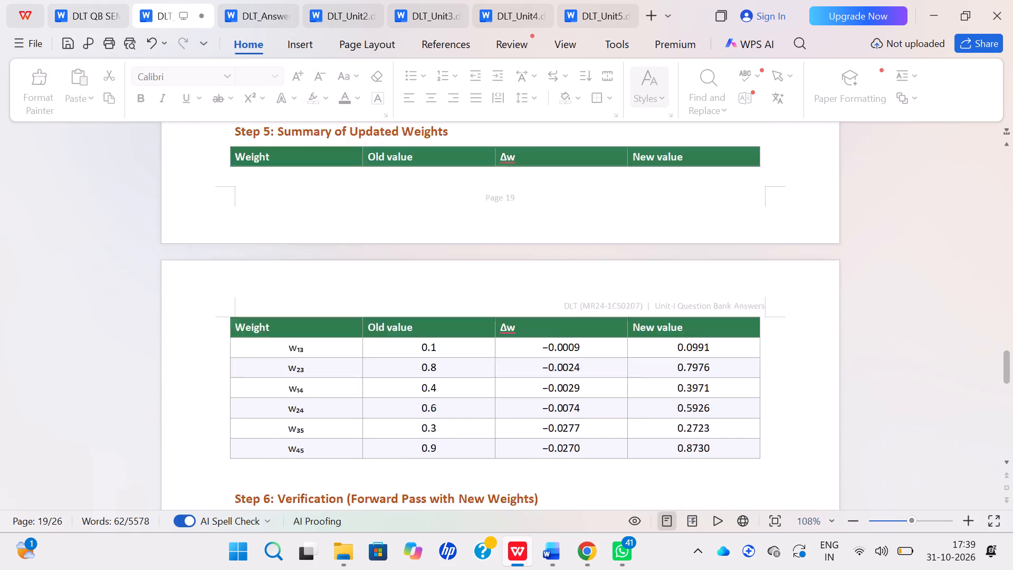
pyautogui.scroll(-7, 352, 378)
pyautogui.scroll(1, 352, 378)
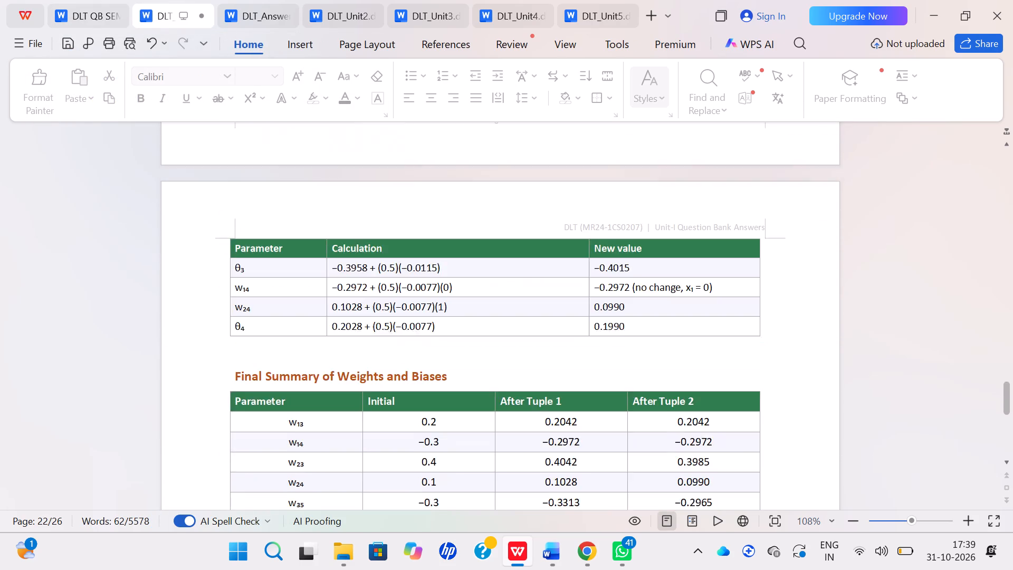
pyautogui.scroll(-3, 352, 378)
pyautogui.scroll(1, 352, 378)
pyautogui.scroll(-2, 352, 378)
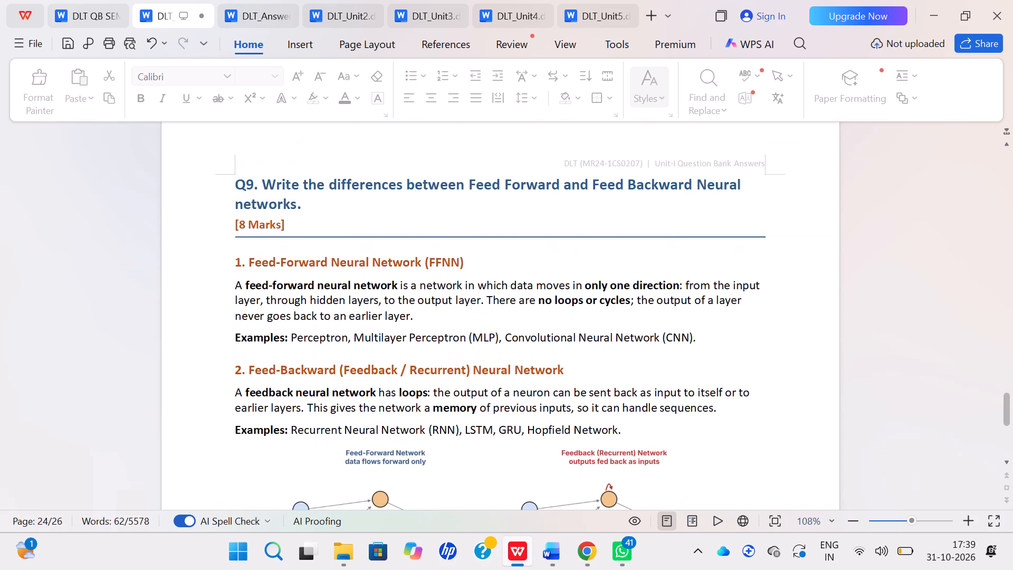
pyautogui.scroll(-6, 352, 378)
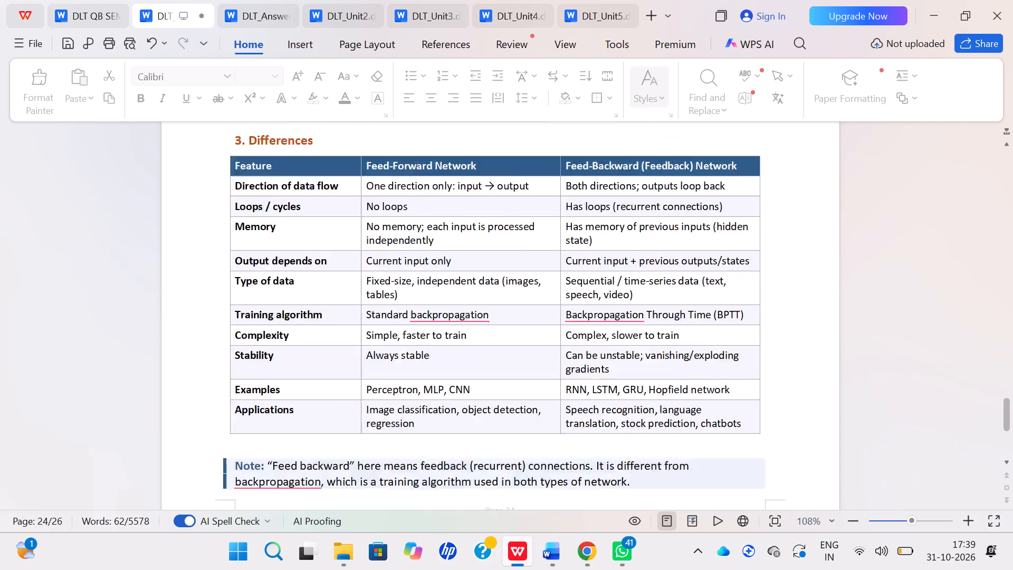
pyautogui.scroll(-7, 352, 378)
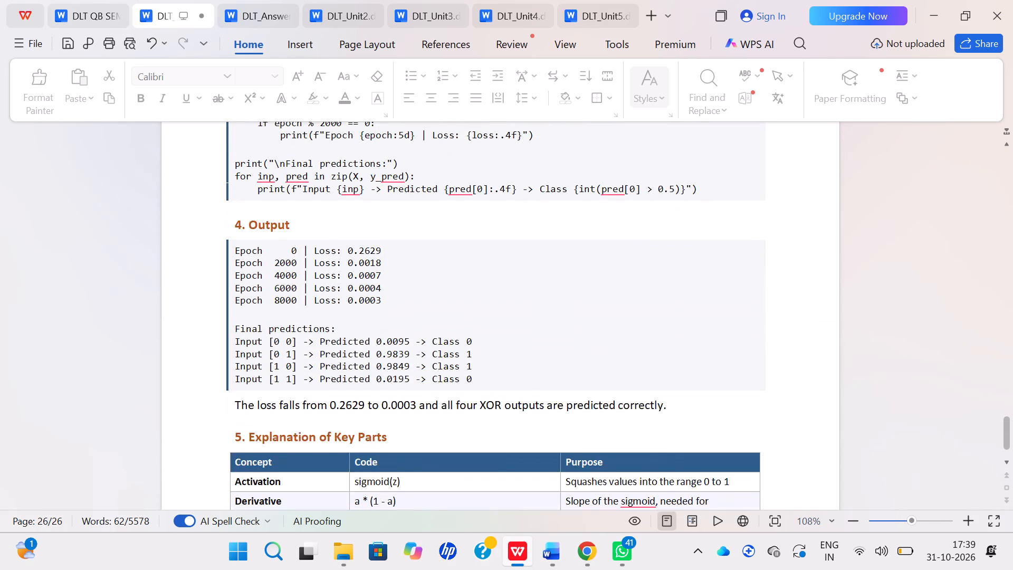
pyautogui.scroll(-7, 352, 378)
# Look back from the Q10 Python code output through the Q9 differences to the Q8 multilayer network solution.
pyautogui.scroll(3, 352, 378)
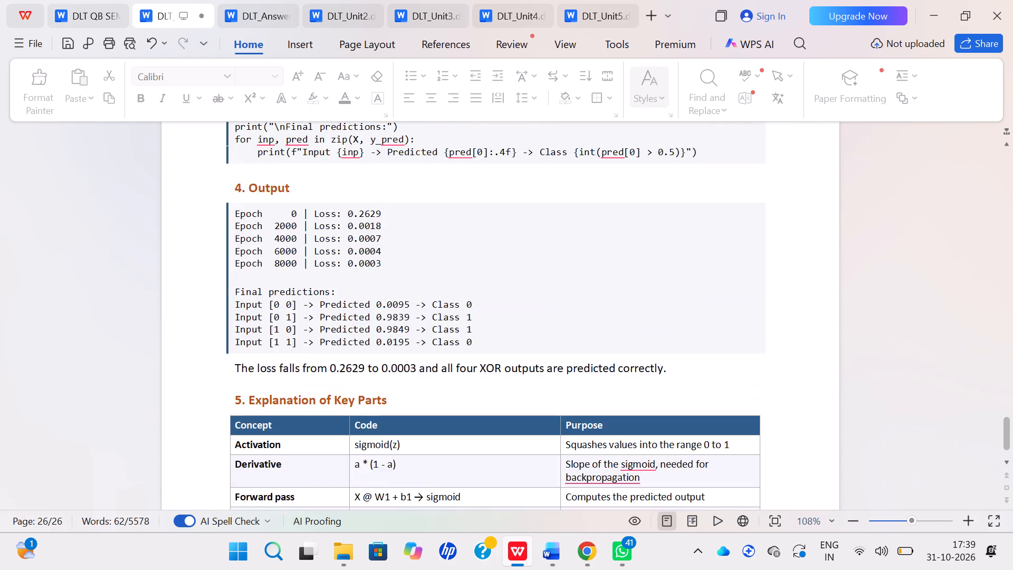
pyautogui.scroll(10, 352, 378)
pyautogui.scroll(-1, 352, 378)
pyautogui.scroll(1, 352, 378)
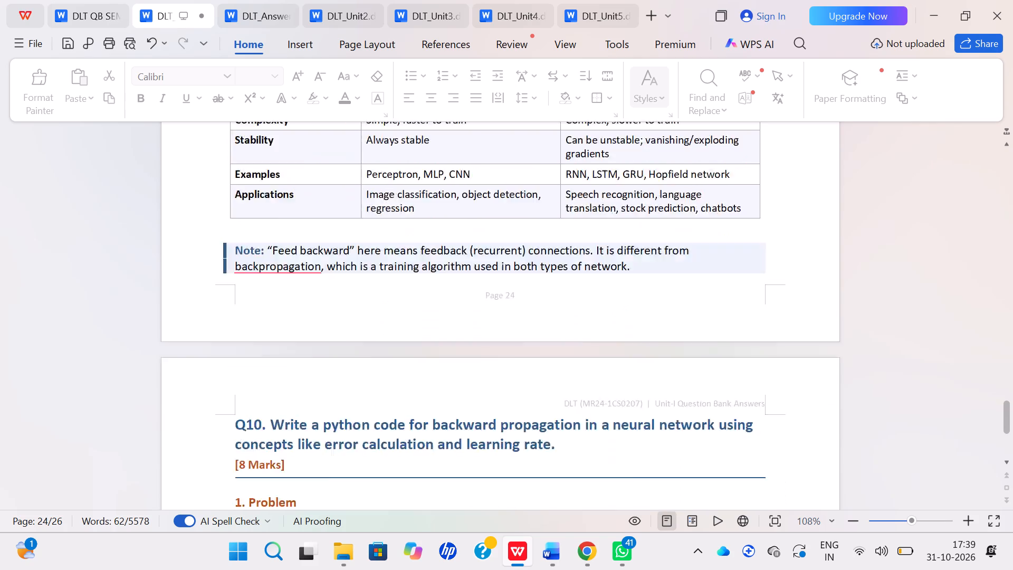
pyautogui.scroll(11, 352, 378)
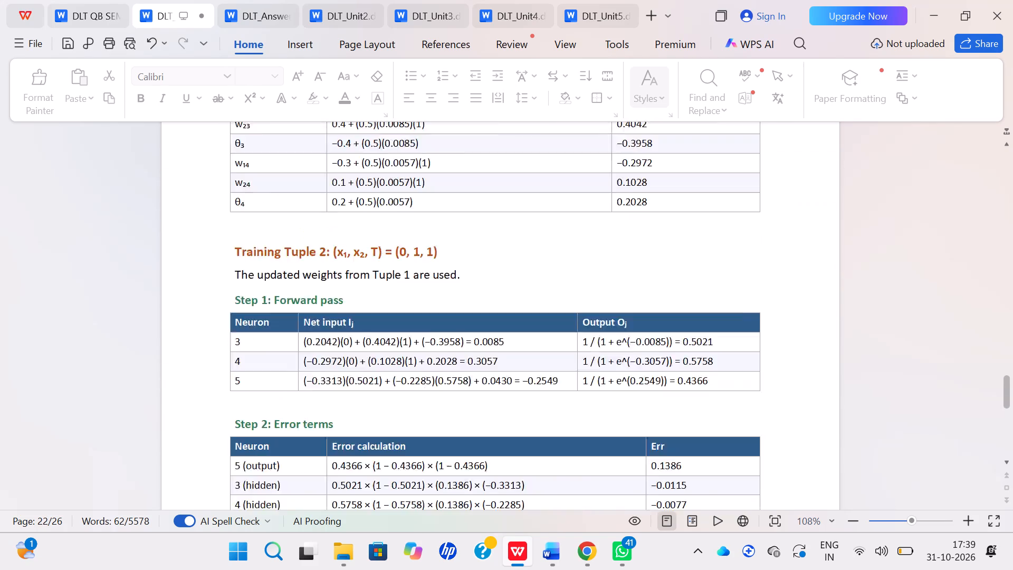
pyautogui.scroll(4, 352, 378)
pyautogui.scroll(-2, 352, 378)
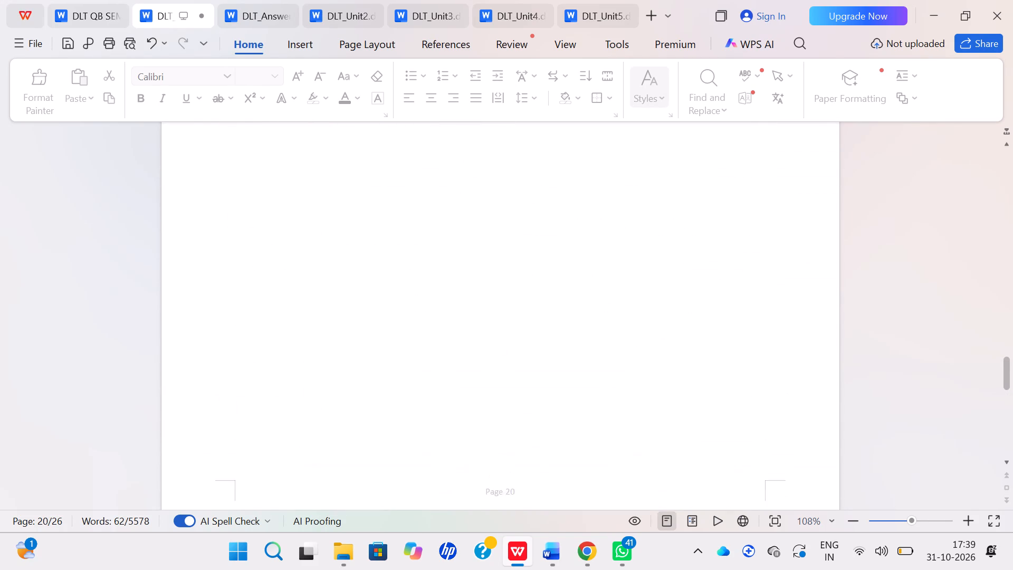
# Read the Q8 solution's error terms and weight updates for both training tuples, through the final summary and observation.
pyautogui.scroll(-6, 352, 378)
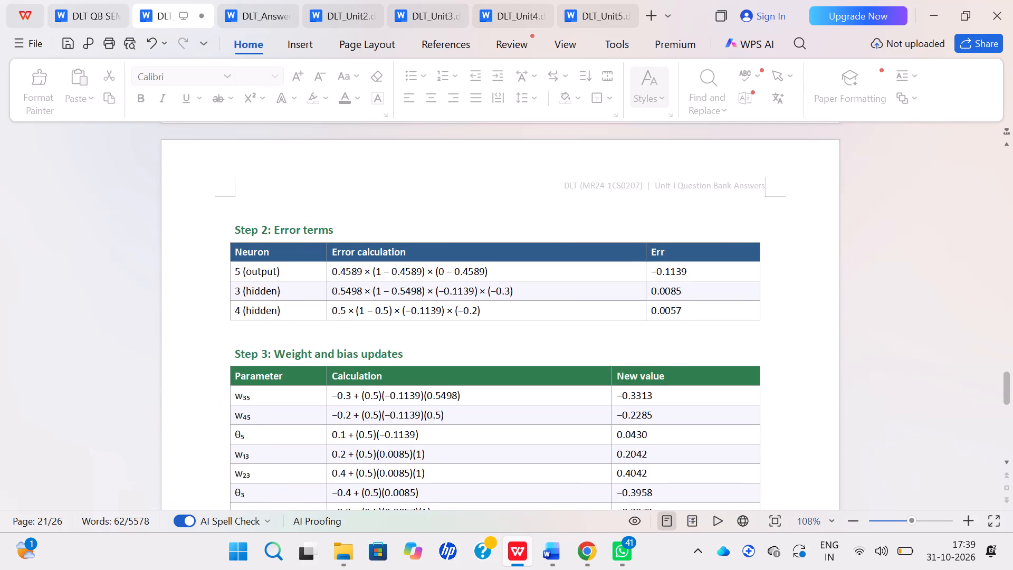
pyautogui.scroll(-5, 352, 378)
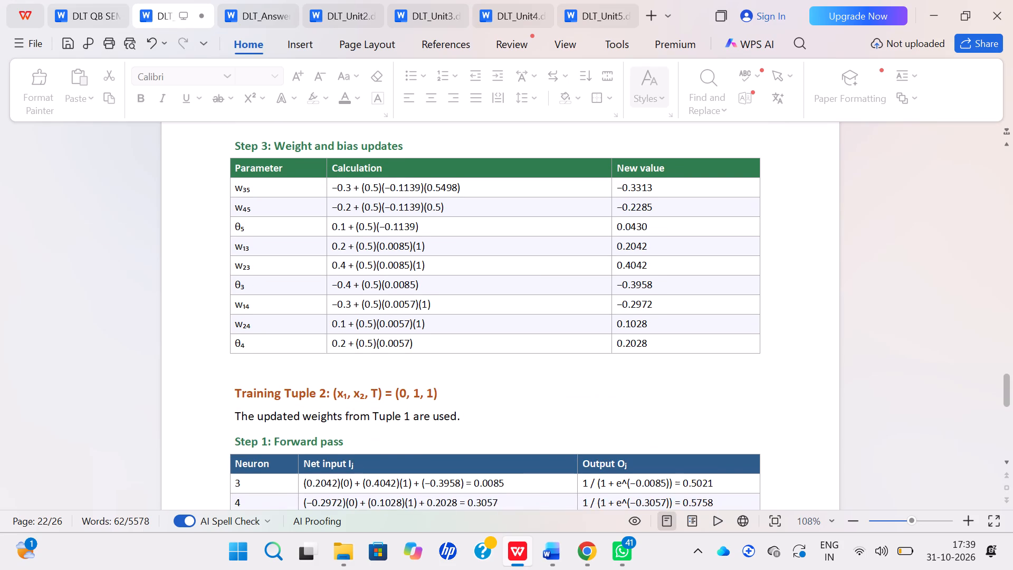
pyautogui.scroll(-5, 352, 378)
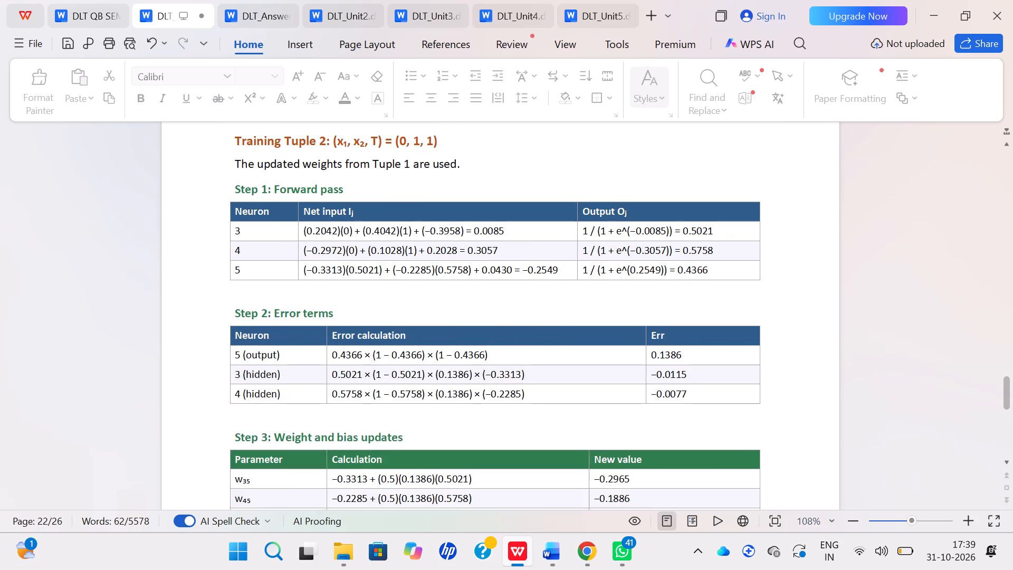
pyautogui.scroll(-6, 352, 378)
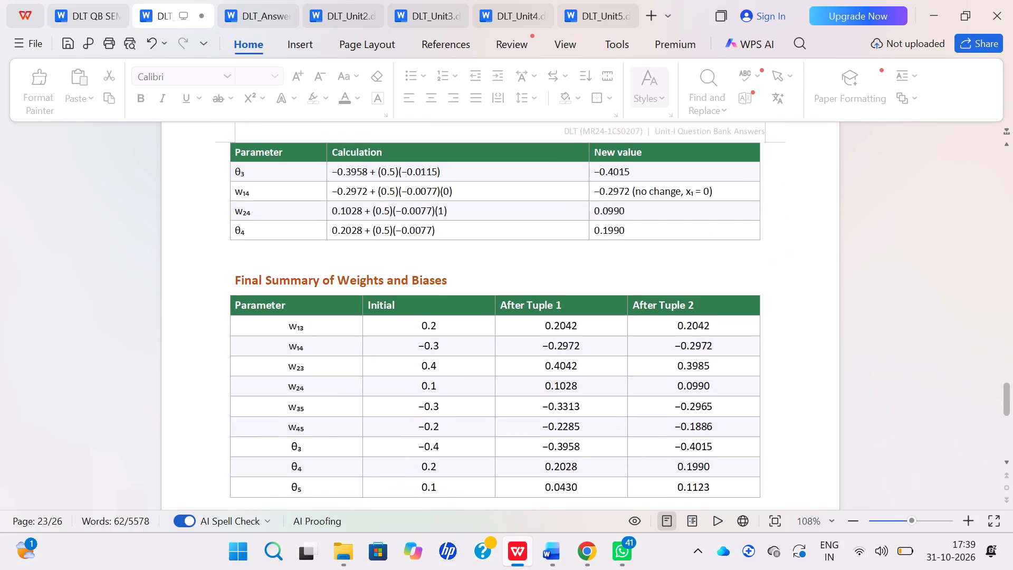
pyautogui.scroll(-2, 352, 378)
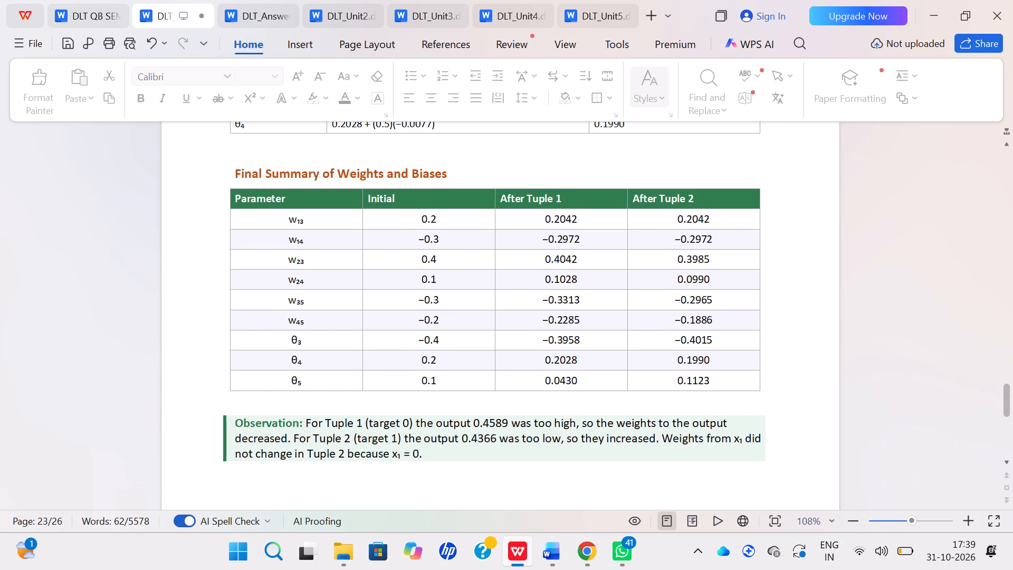
# Compare the Q8 final summary of weights with the question bank's Q8 values, and look back to the Q6 back propagation answer.
pyautogui.scroll(-2, 352, 378)
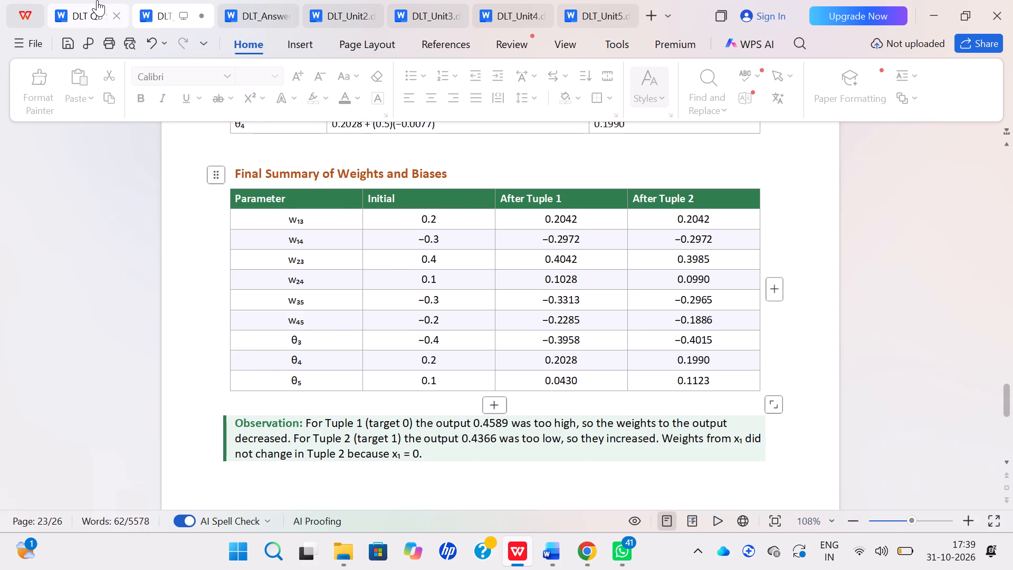
pyautogui.click(97, 0)
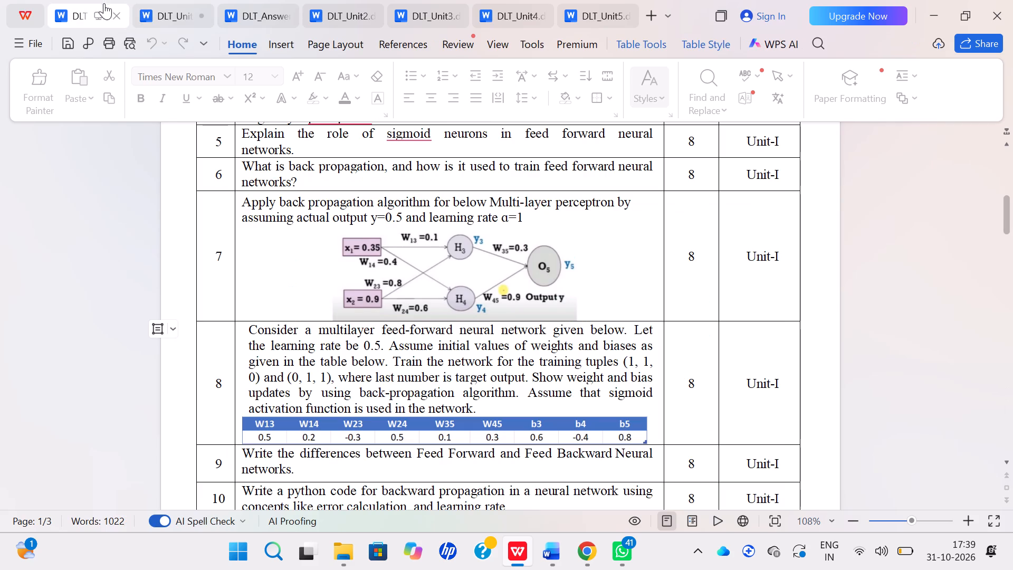
pyautogui.click(149, 0)
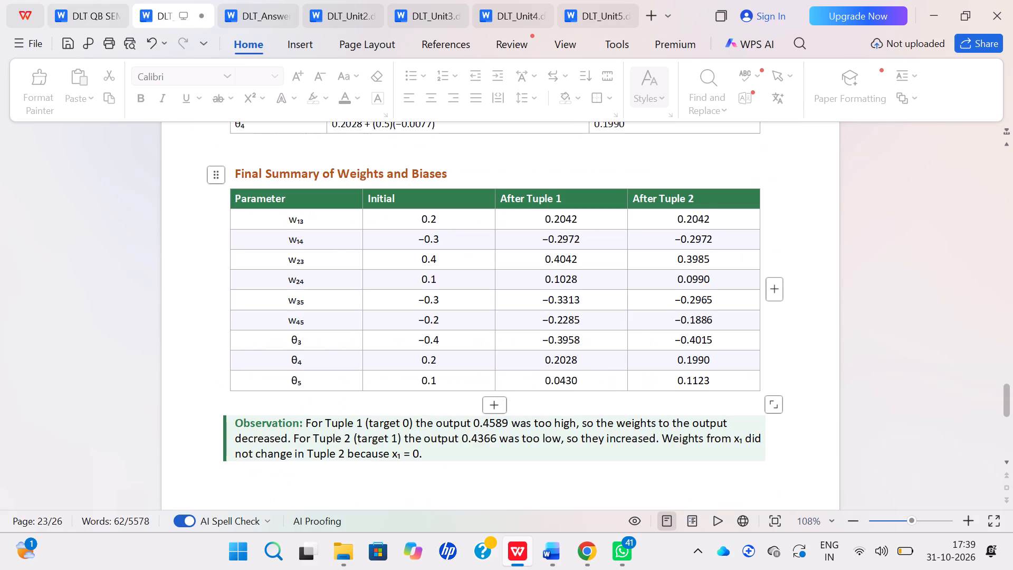
pyautogui.scroll(-2, 362, 378)
pyautogui.scroll(3, 362, 378)
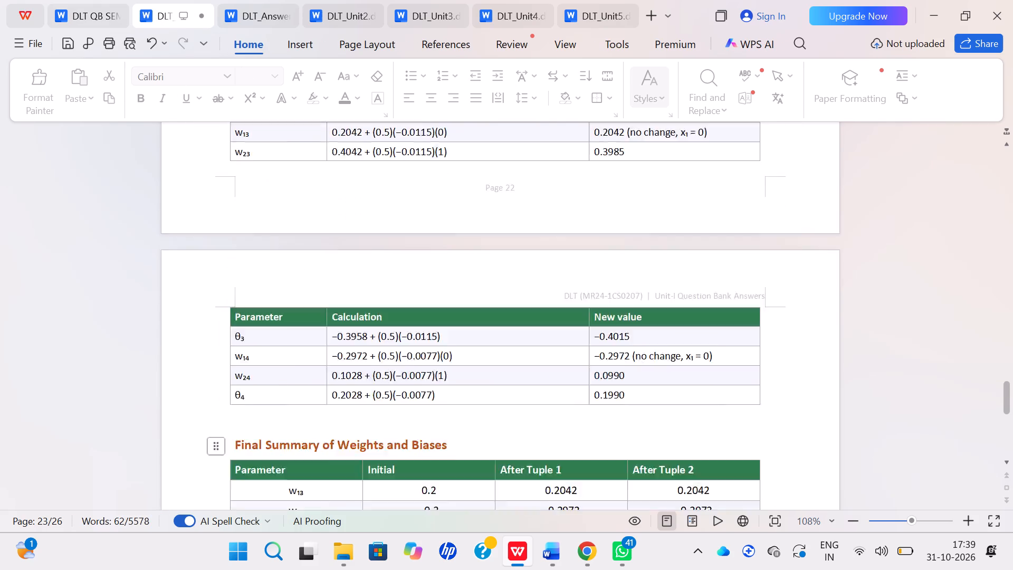
pyautogui.scroll(15, 362, 378)
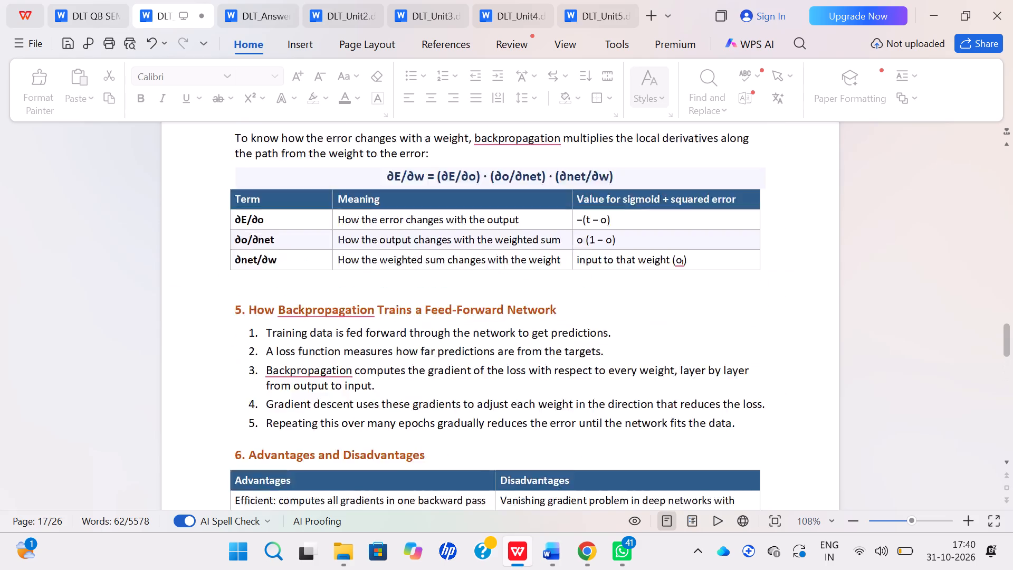
pyautogui.scroll(3, 362, 378)
pyautogui.scroll(-1, 362, 378)
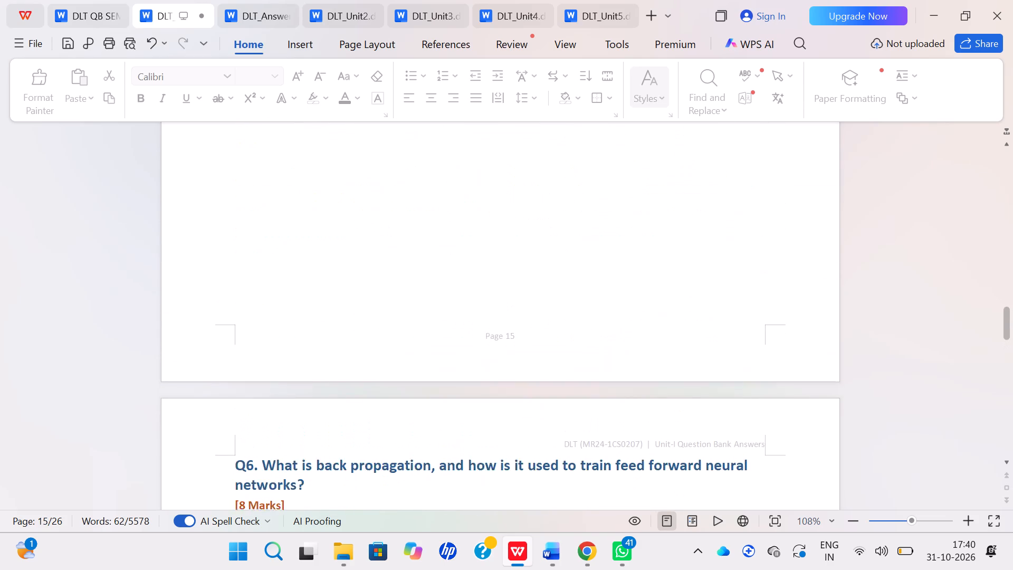
pyautogui.scroll(-4, 362, 378)
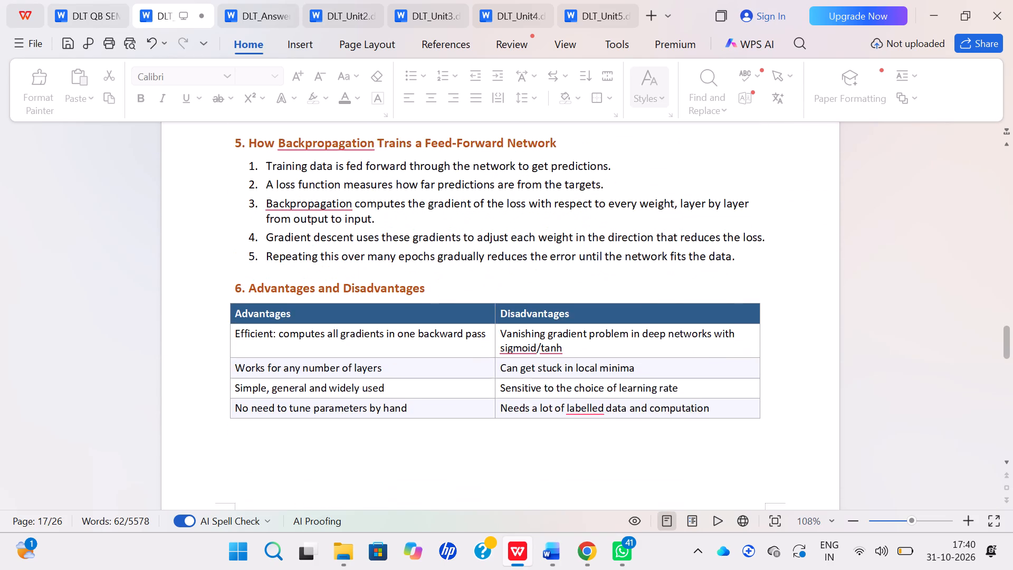
# Examine the Q7 answer's network figure and given values, checking the notes document and the question bank's Q7 for comparison.
pyautogui.scroll(-3, 362, 378)
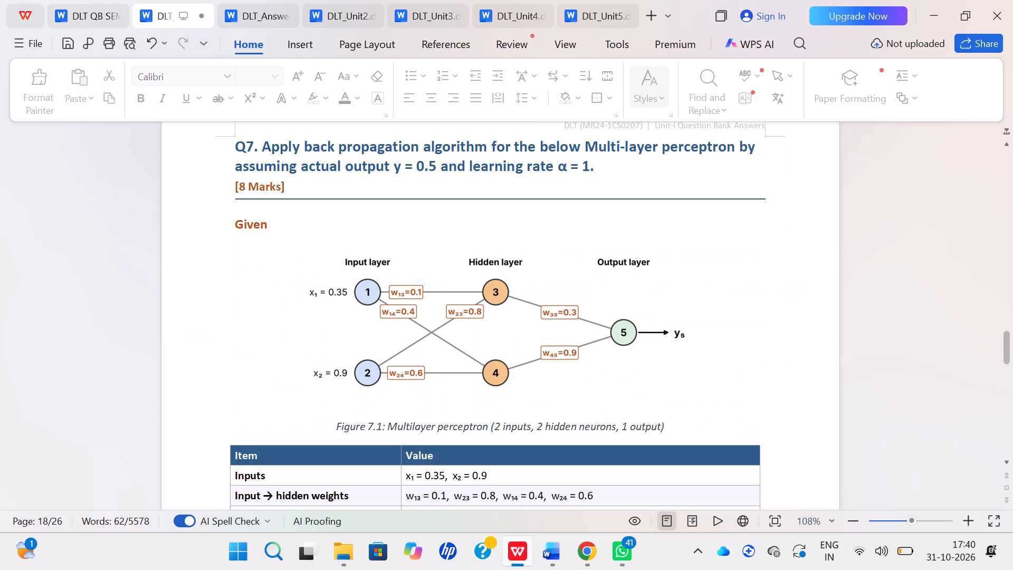
pyautogui.scroll(-1, 362, 378)
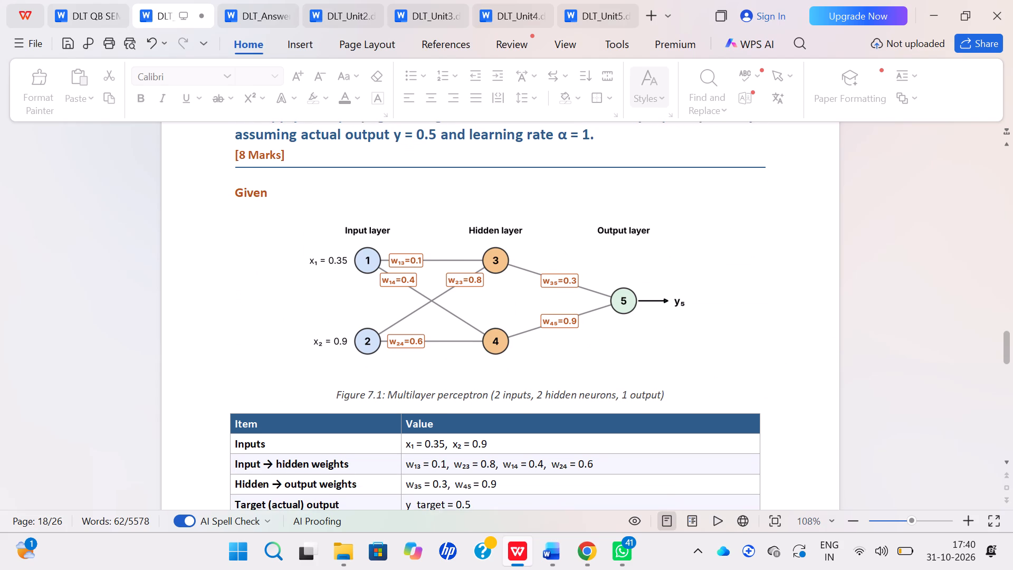
pyautogui.scroll(-1, 362, 378)
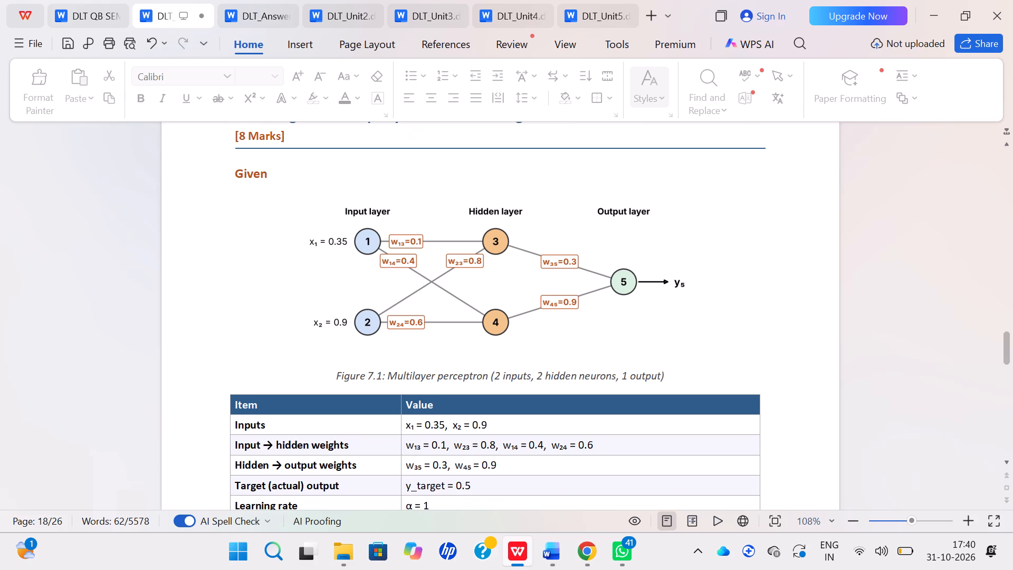
pyautogui.scroll(-2, 362, 378)
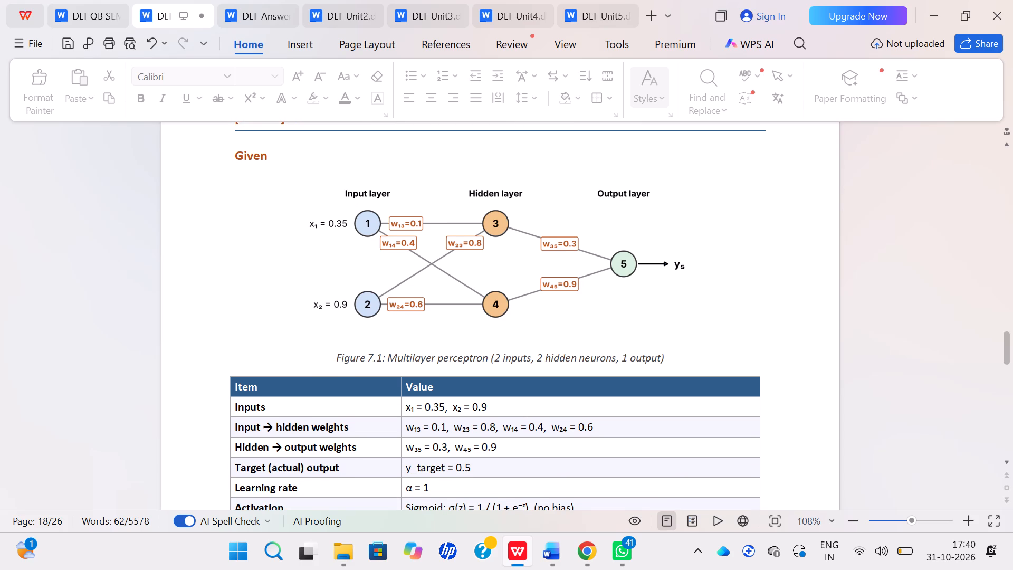
pyautogui.scroll(-1, 362, 378)
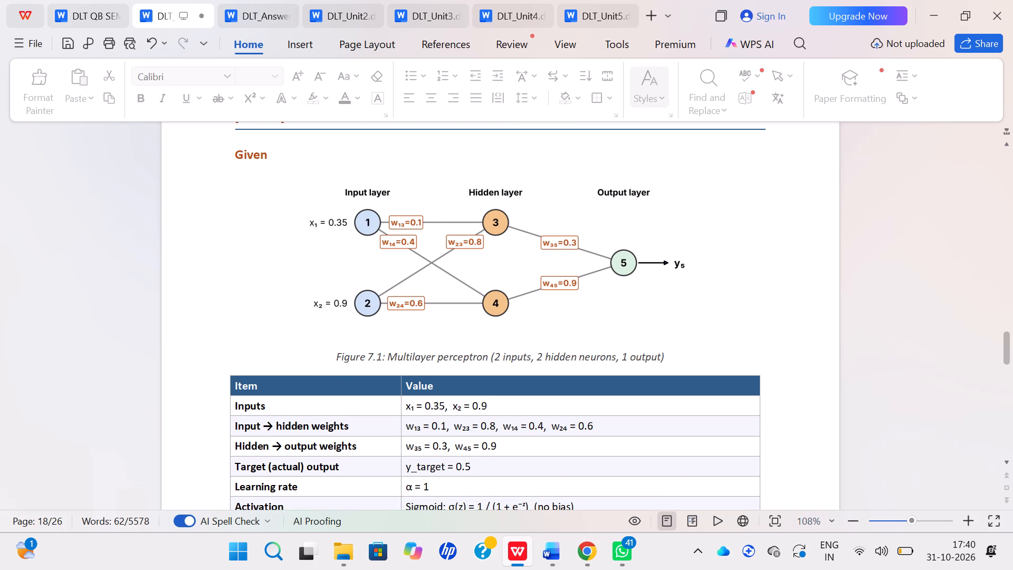
pyautogui.scroll(-2, 362, 378)
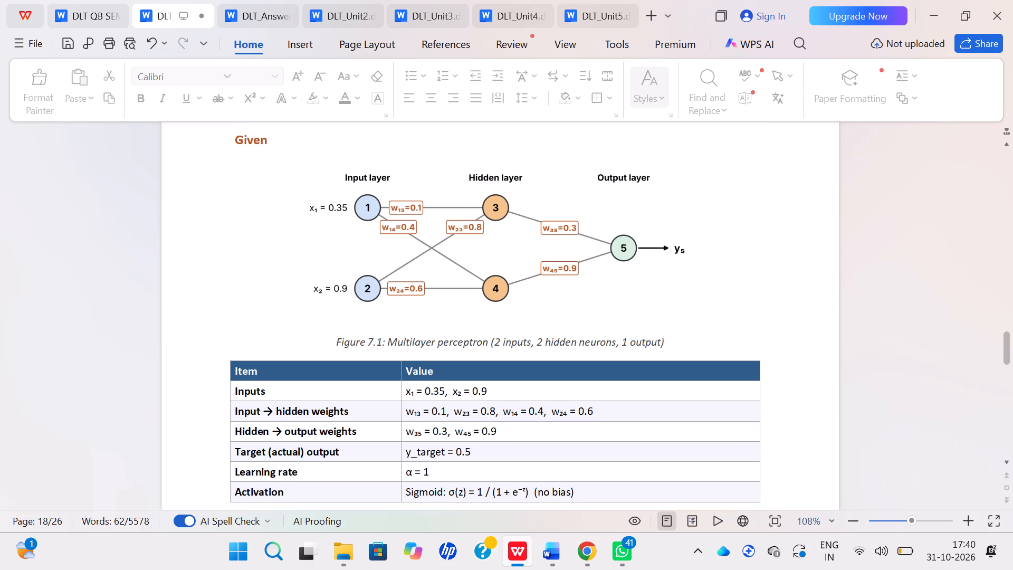
pyautogui.scroll(-3, 362, 378)
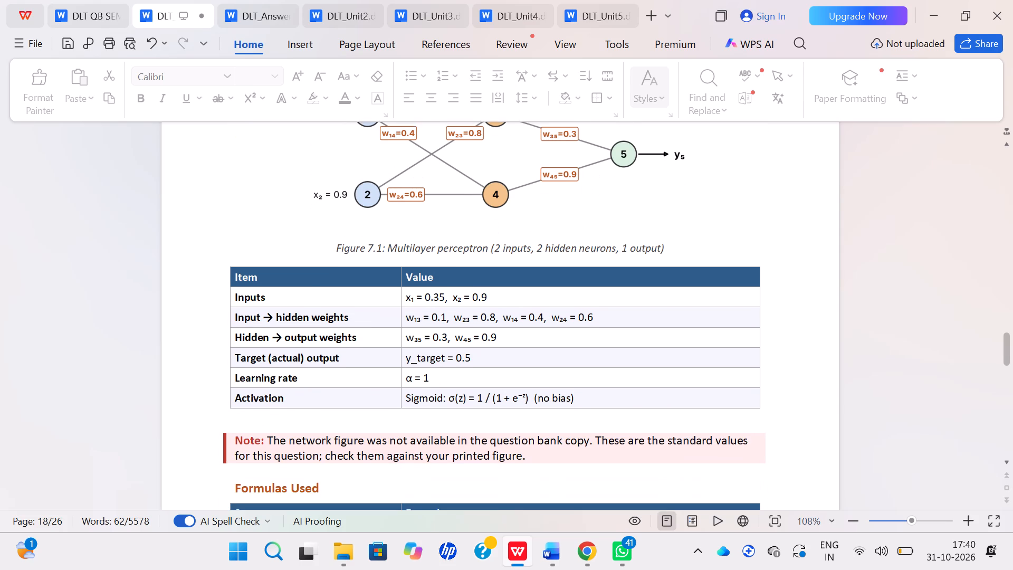
pyautogui.scroll(-1, 362, 378)
pyautogui.scroll(2, 362, 378)
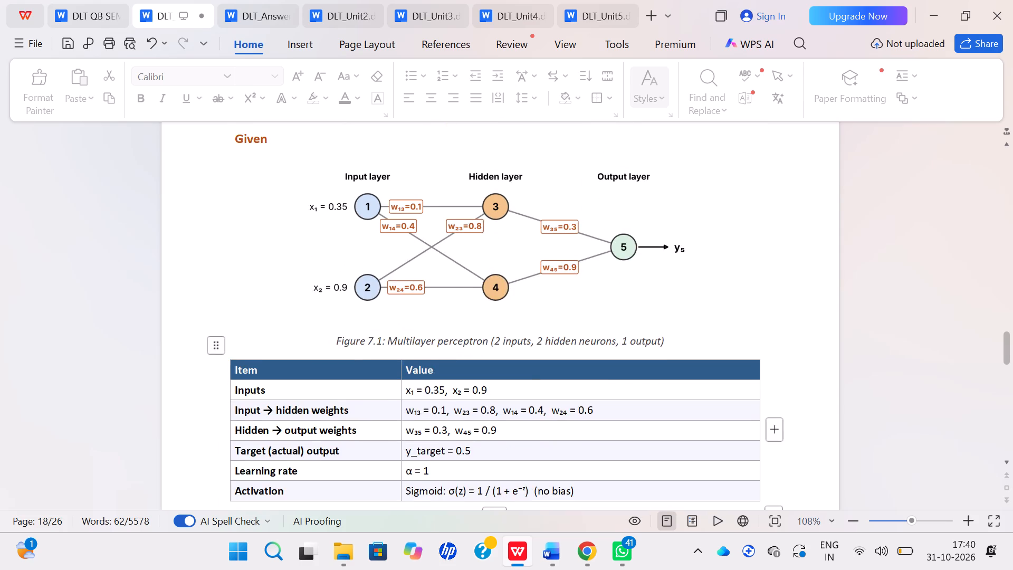
pyautogui.scroll(2, 335, 358)
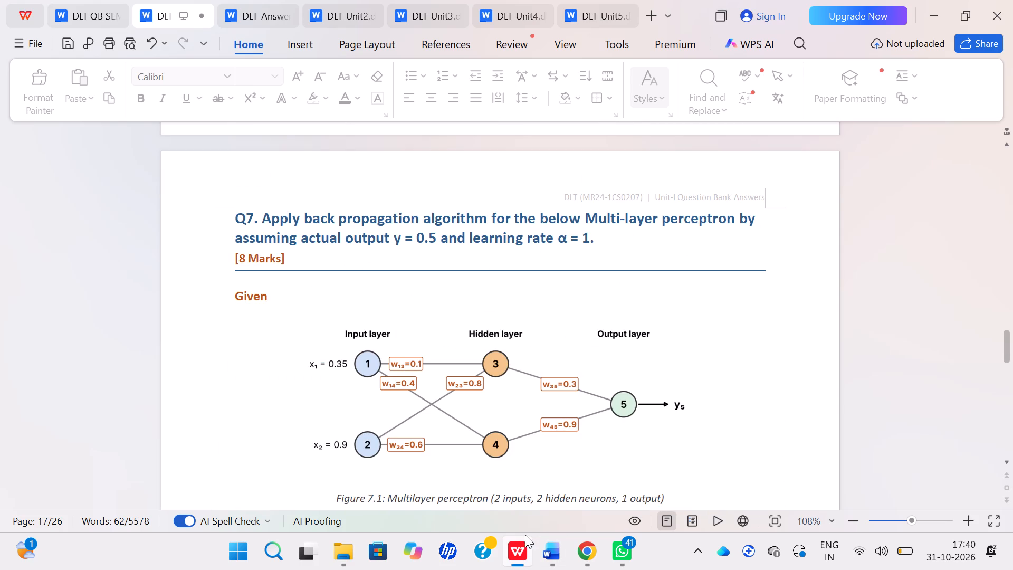
pyautogui.click(534, 539)
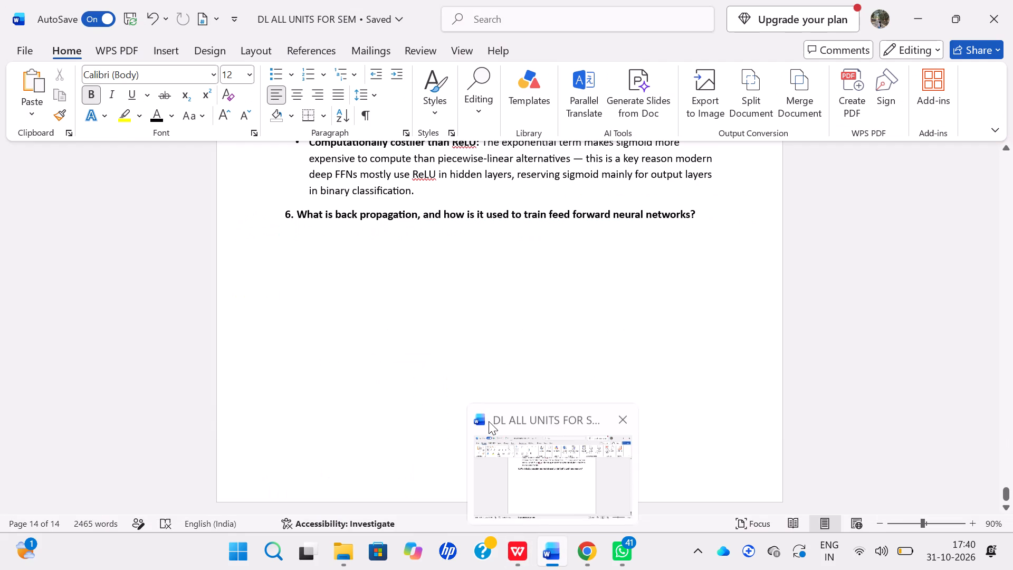
pyautogui.click(514, 543)
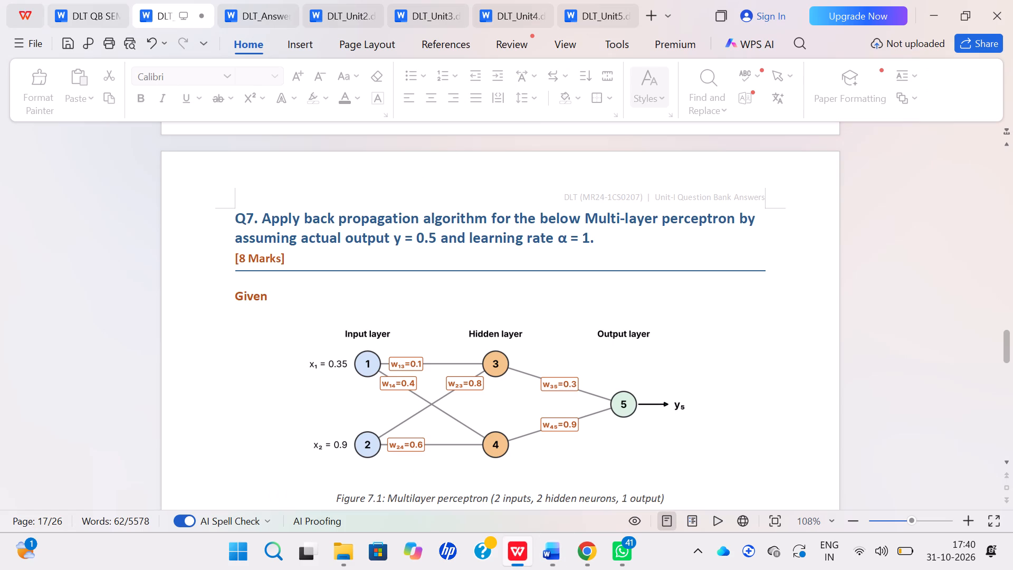
pyautogui.click(54, 0)
pyautogui.click(123, 0)
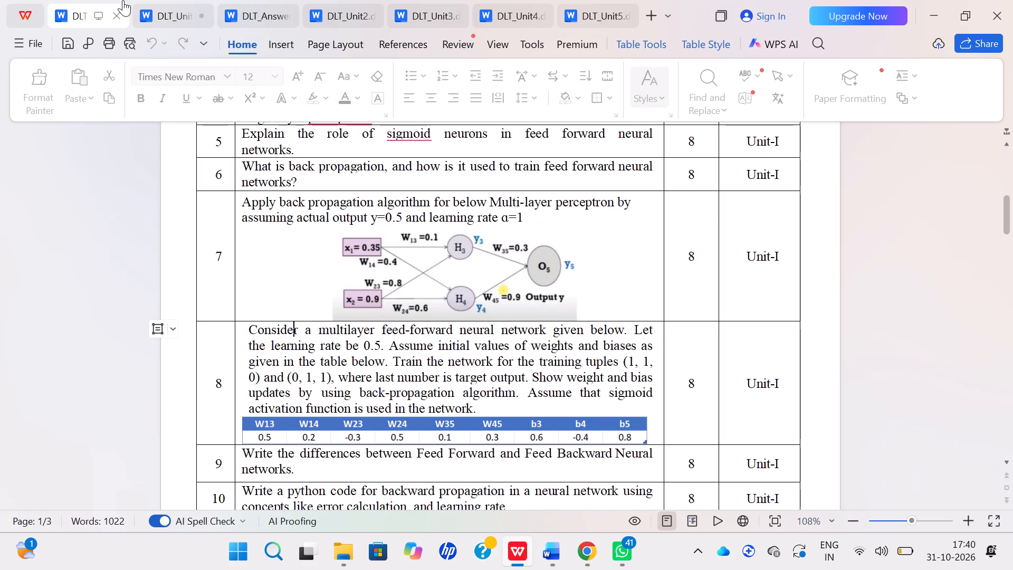
pyautogui.click(145, 0)
# Copy the Q6 answer, from Definition through the Advantages and Disadvantages table, under question 6 in DL ALL UNITS FOR SEM in Word.
pyautogui.scroll(7, 309, 171)
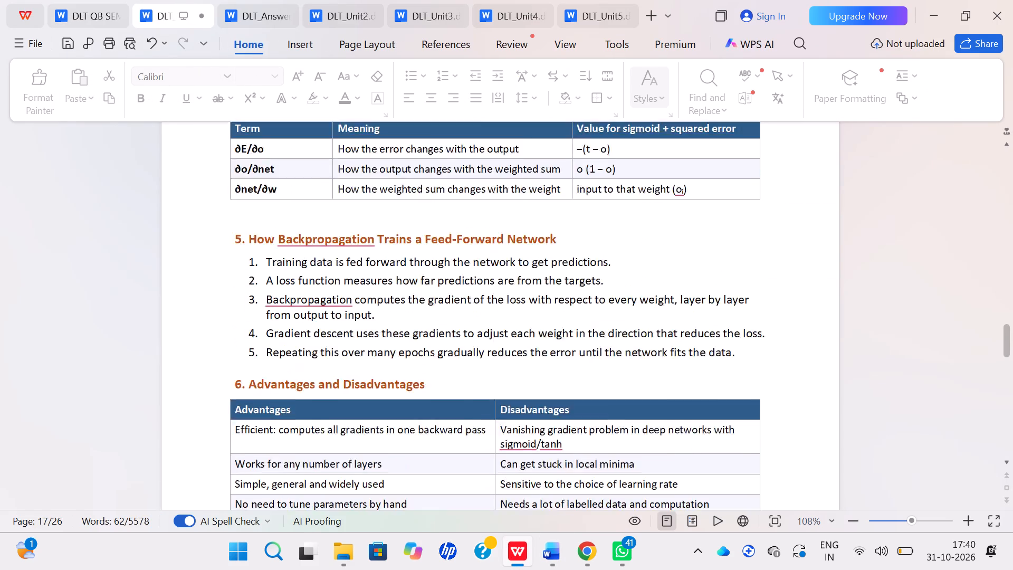
pyautogui.scroll(7, 309, 171)
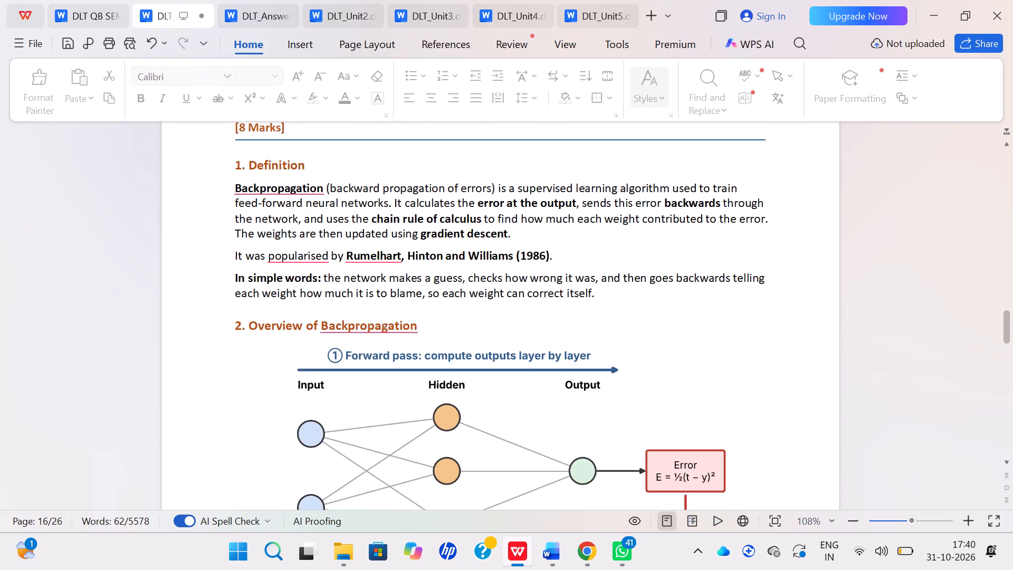
pyautogui.scroll(1, 256, 172)
pyautogui.moveTo(234, 229); pyautogui.dragTo(294, 431)
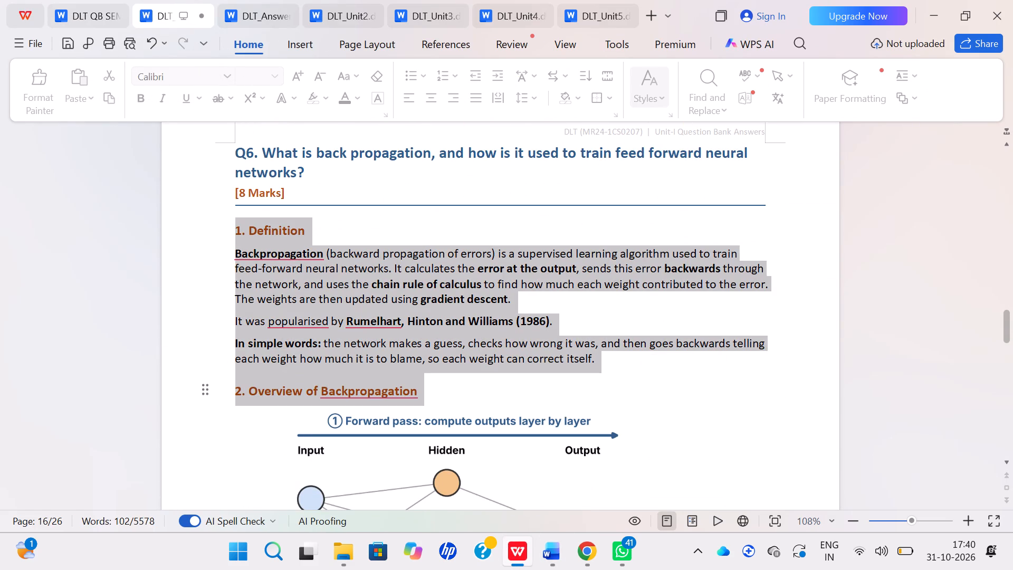
pyautogui.moveTo(294, 431); pyautogui.dragTo(388, 397)
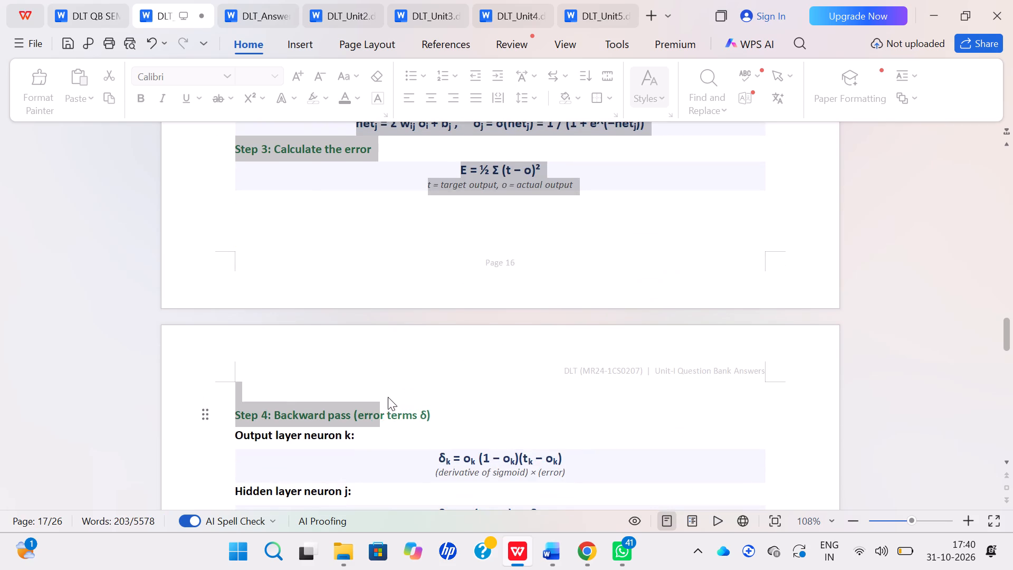
pyautogui.moveTo(388, 397); pyautogui.dragTo(363, 513)
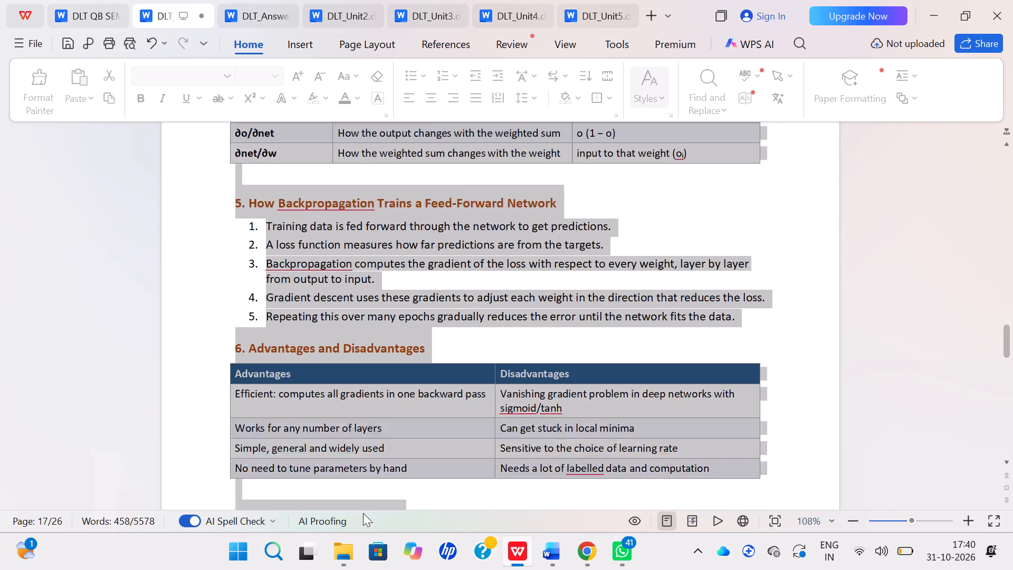
pyautogui.moveTo(363, 513); pyautogui.dragTo(483, 487)
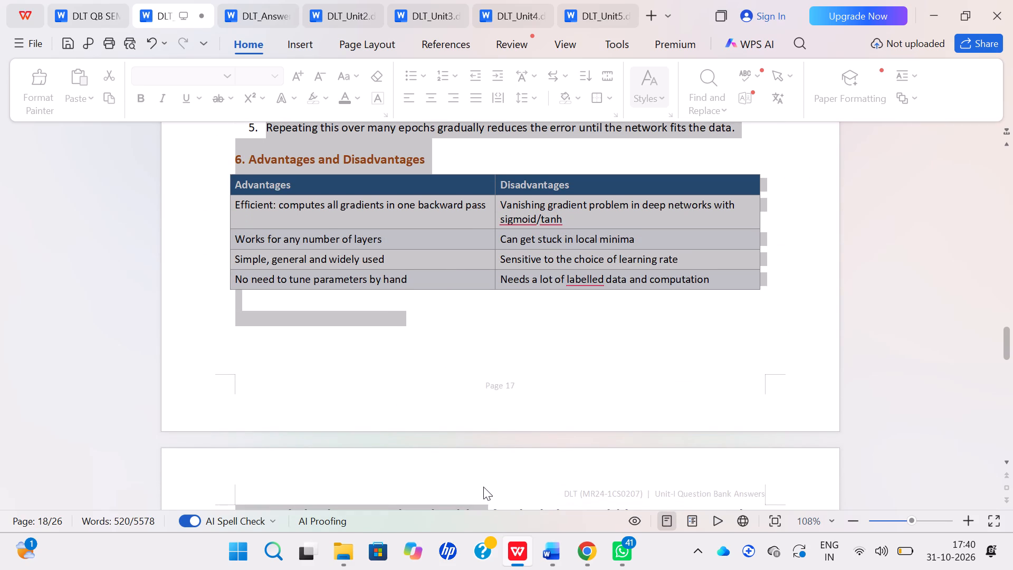
pyautogui.moveTo(483, 487); pyautogui.dragTo(657, 114)
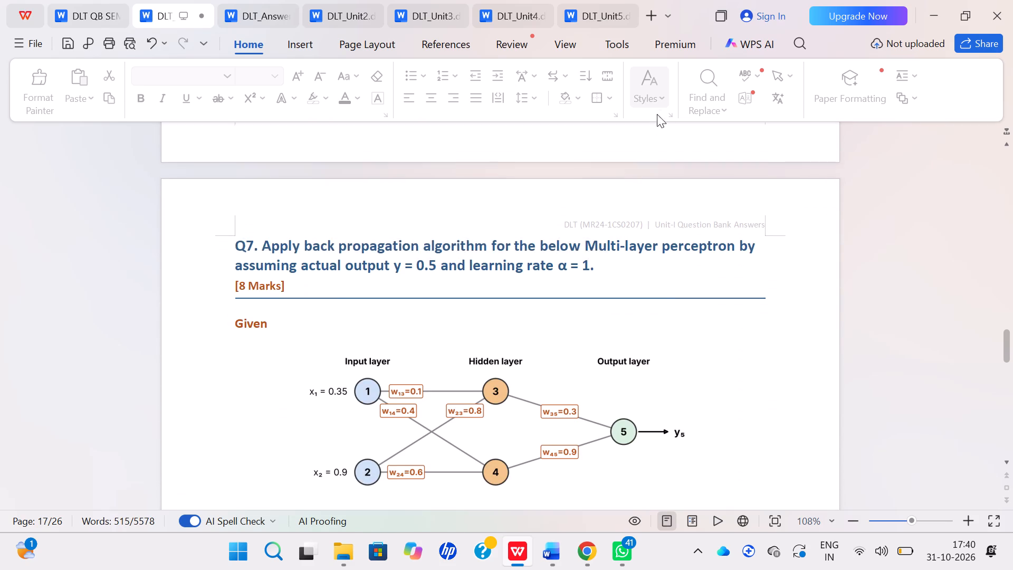
pyautogui.moveTo(657, 114); pyautogui.dragTo(824, 152)
pyautogui.hotkey('ctrl', 'c')
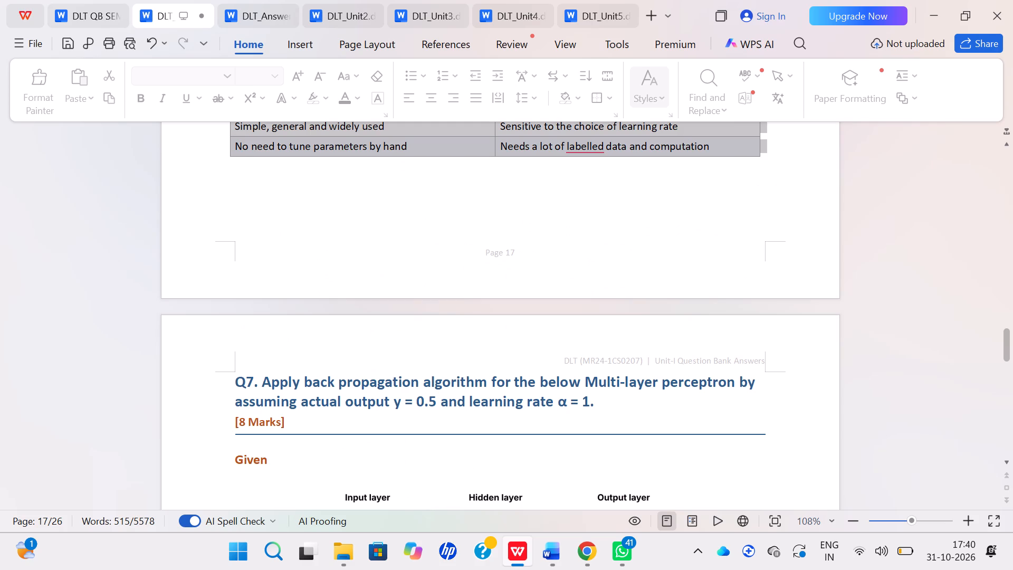
pyautogui.click(557, 549)
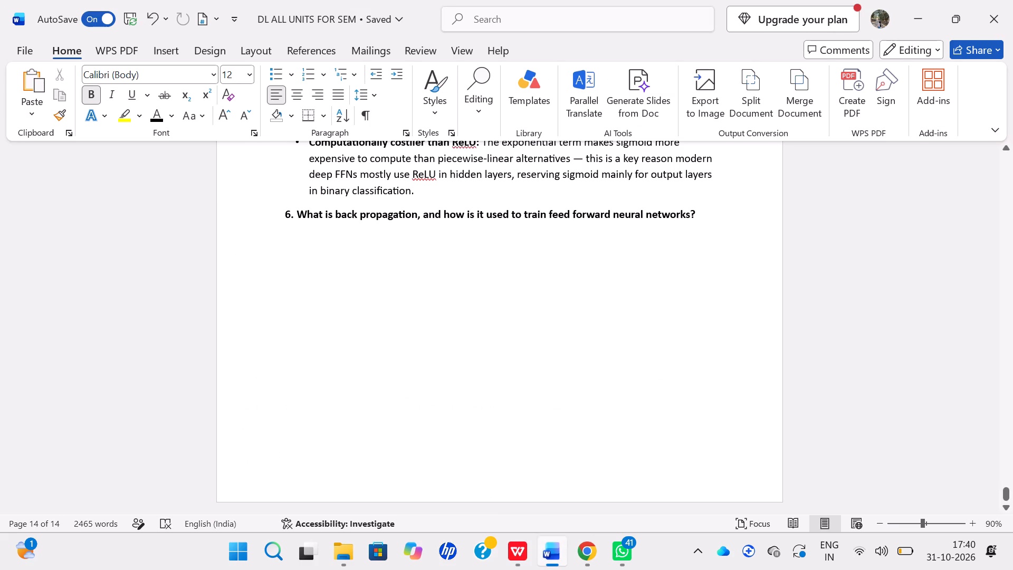
pyautogui.click(307, 245)
pyautogui.hotkey('ctrl', 'v')
# Look over the start of the pasted Q6 answer and the sigmoid neuron answer above it.
pyautogui.scroll(8, 294, 239)
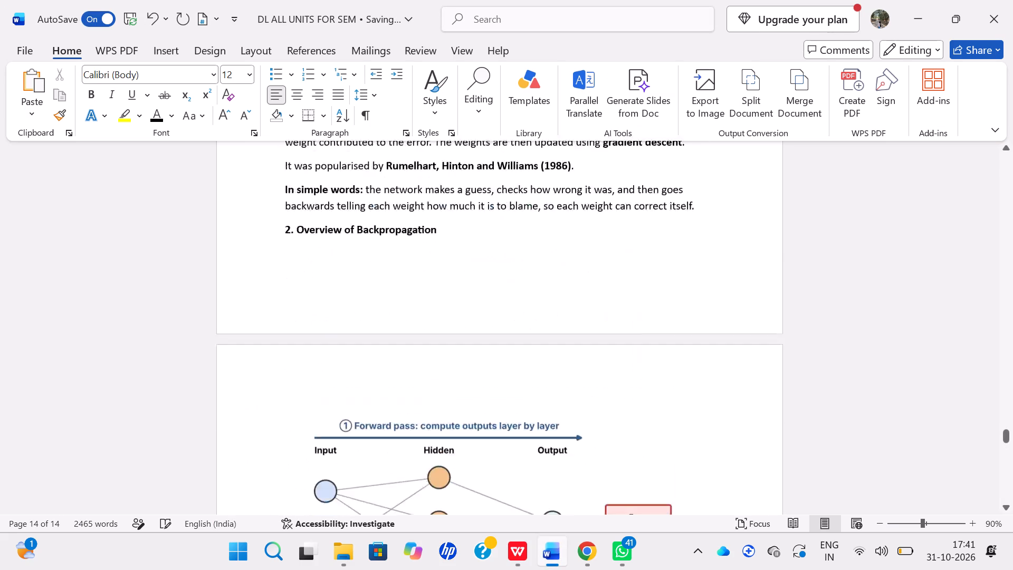
pyautogui.scroll(3, 294, 239)
pyautogui.scroll(-2, 294, 239)
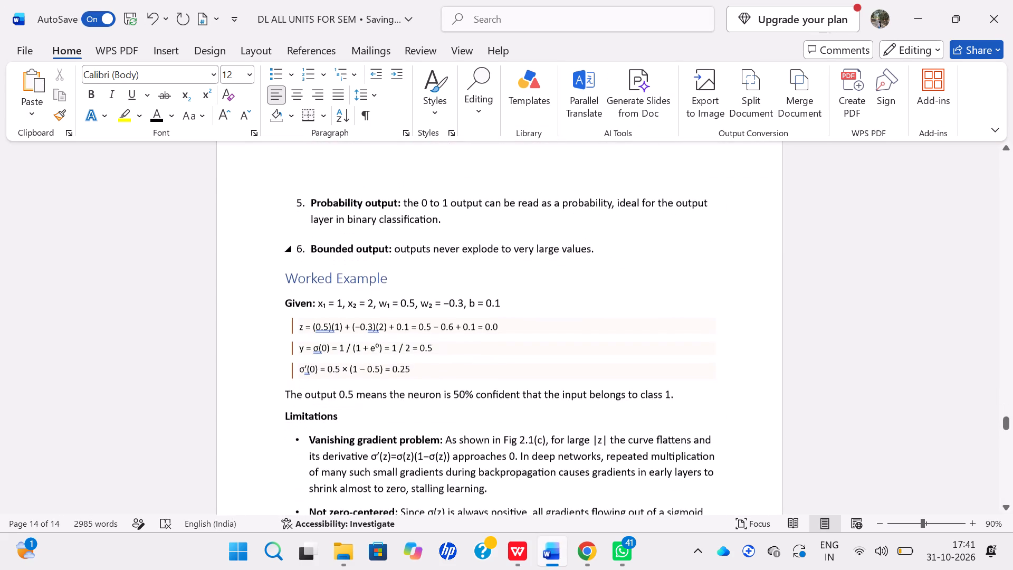
pyautogui.scroll(2, 294, 239)
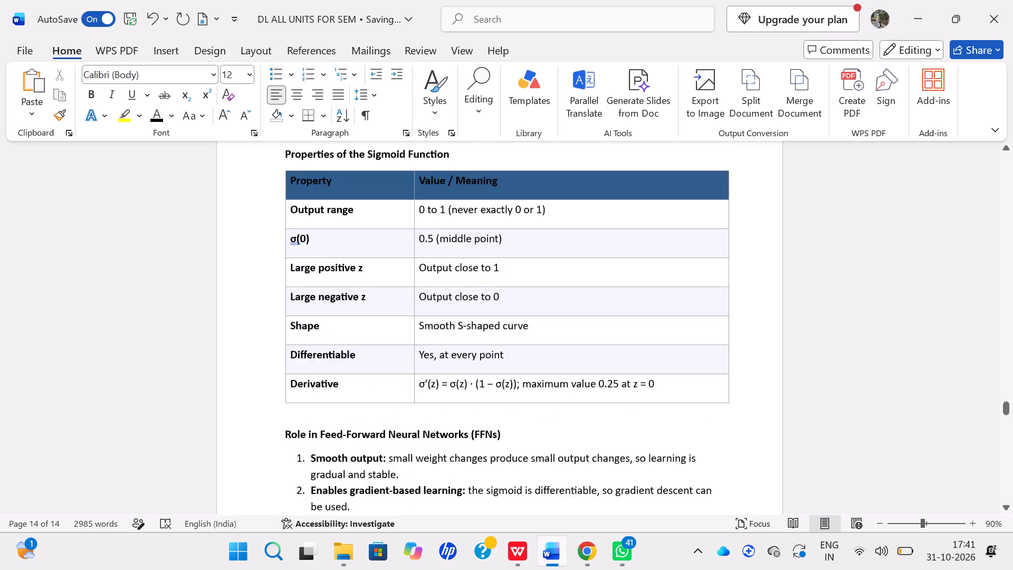
pyautogui.scroll(3, 294, 239)
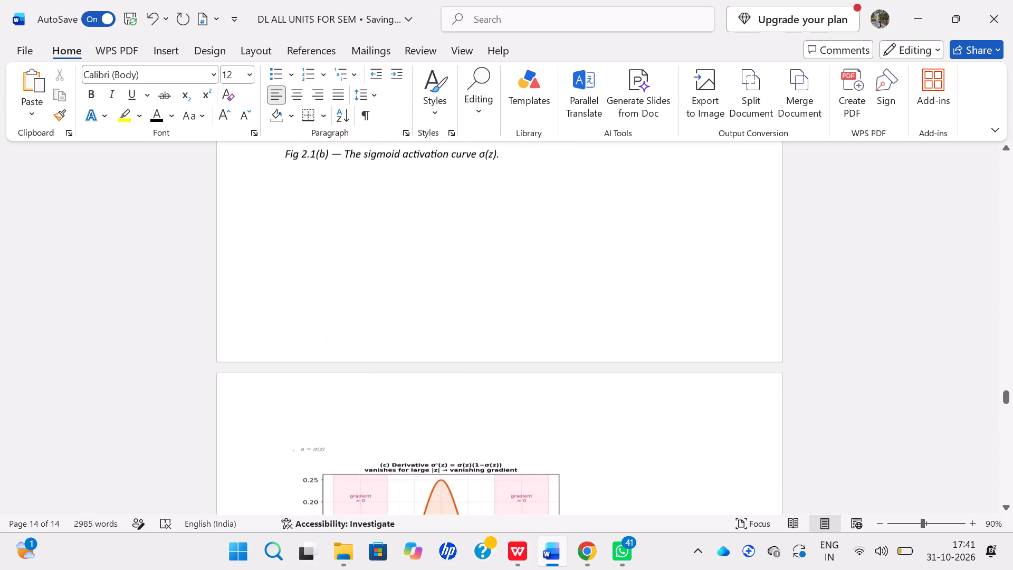
pyautogui.scroll(3, 294, 239)
pyautogui.scroll(-2, 294, 239)
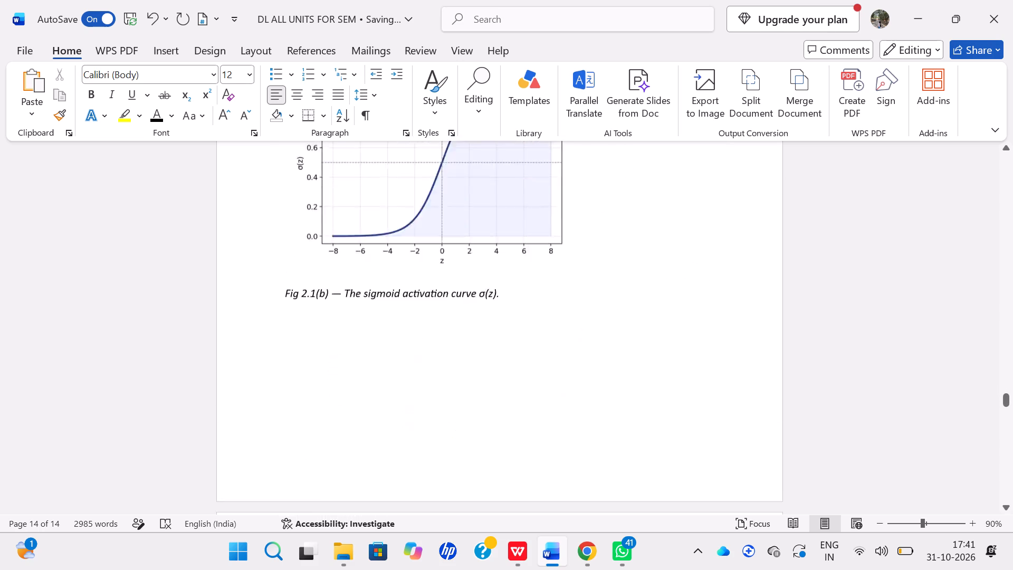
pyautogui.scroll(-8, 294, 239)
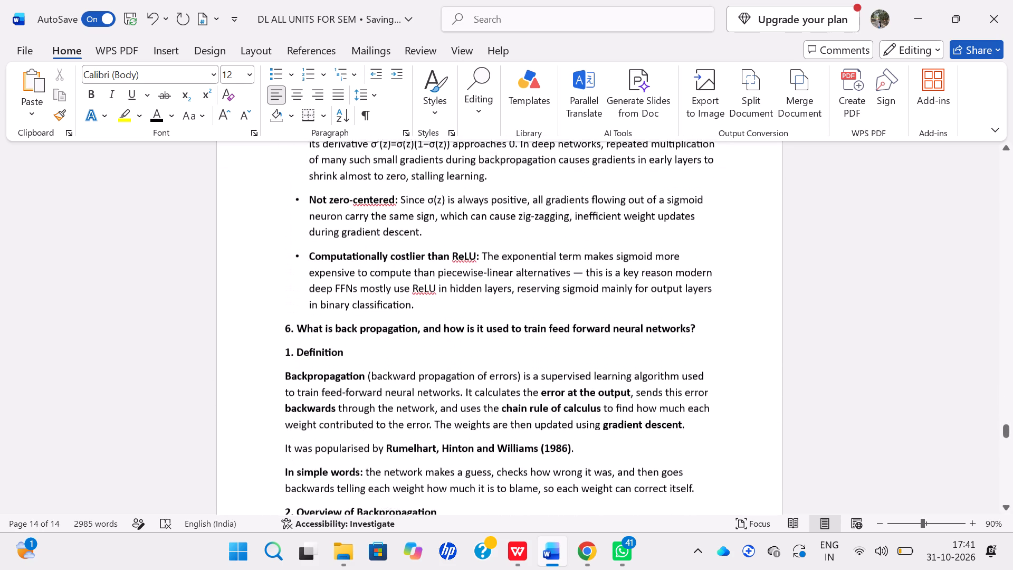
# Remove the number 1 from the Definition heading of the Q6 back propagation answer.
pyautogui.scroll(-1, 294, 239)
pyautogui.scroll(-1, 319, 367)
pyautogui.click(298, 222)
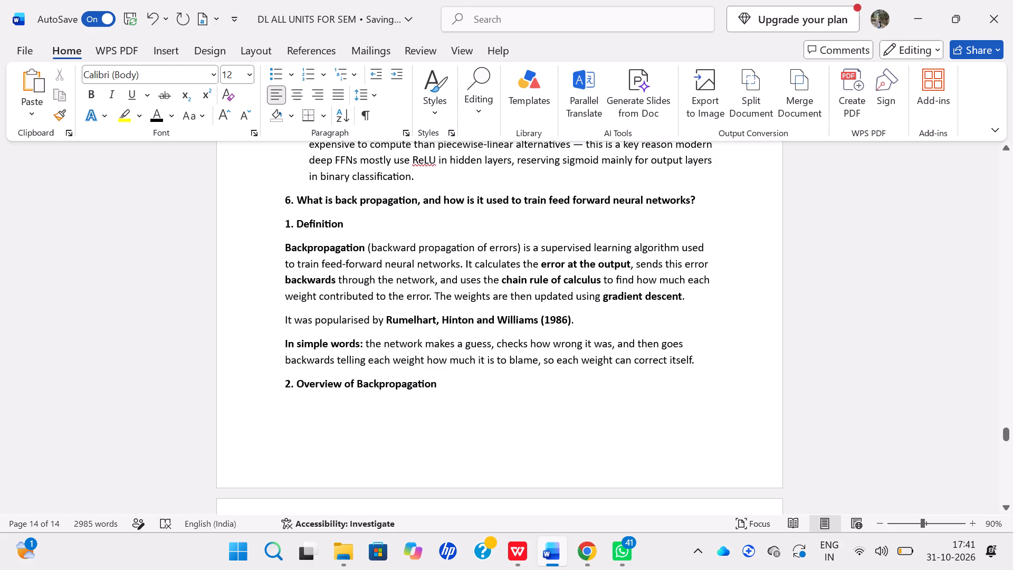
pyautogui.press('BackSpace')
pyautogui.press('BackSpace')
pyautogui.press('BackSpace')
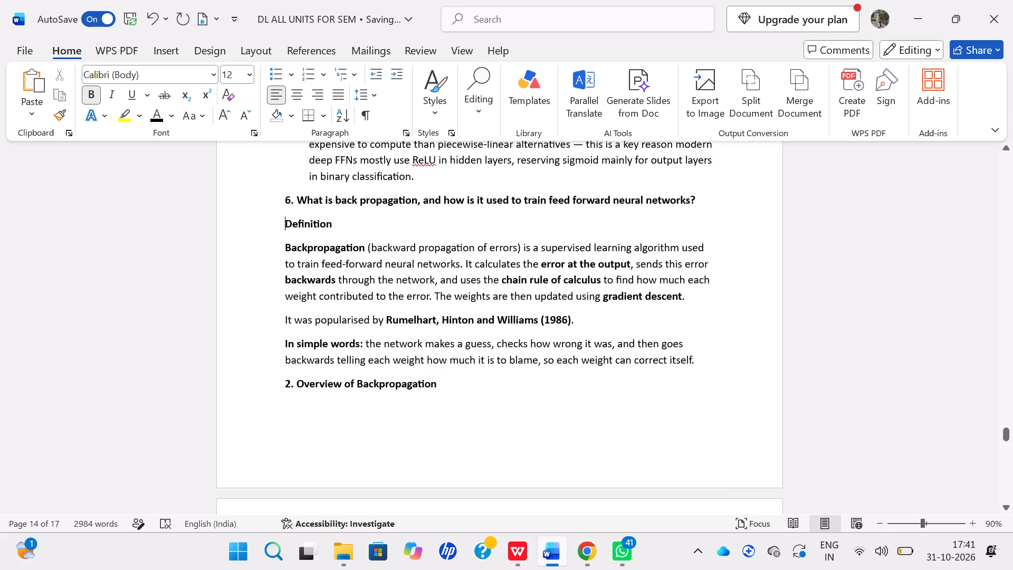
# Remove the number 2 from the Overview of Backpropagation heading and push the heading onto the next page, directly above its figure.
pyautogui.click(296, 382)
pyautogui.press('BackSpace')
pyautogui.press('BackSpace')
pyautogui.press('BackSpace')
pyautogui.press('Return')
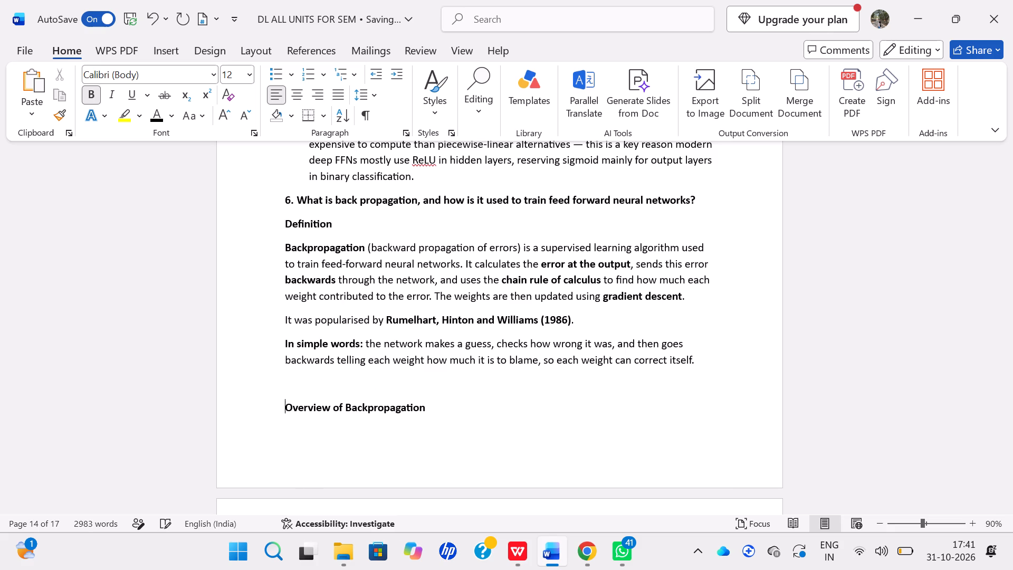
pyautogui.press('Return')
# Delete the "See on the web" 3Blue1Brown link line below Figure 6.1 and end the figure caption with a full stop.
pyautogui.scroll(-2, 296, 382)
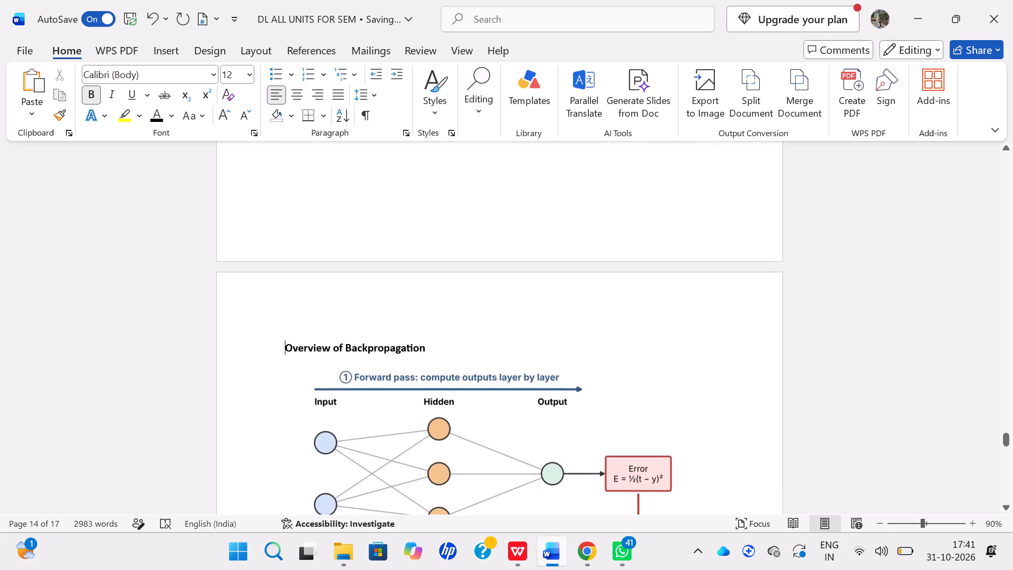
pyautogui.scroll(-2, 296, 382)
pyautogui.scroll(-1, 381, 355)
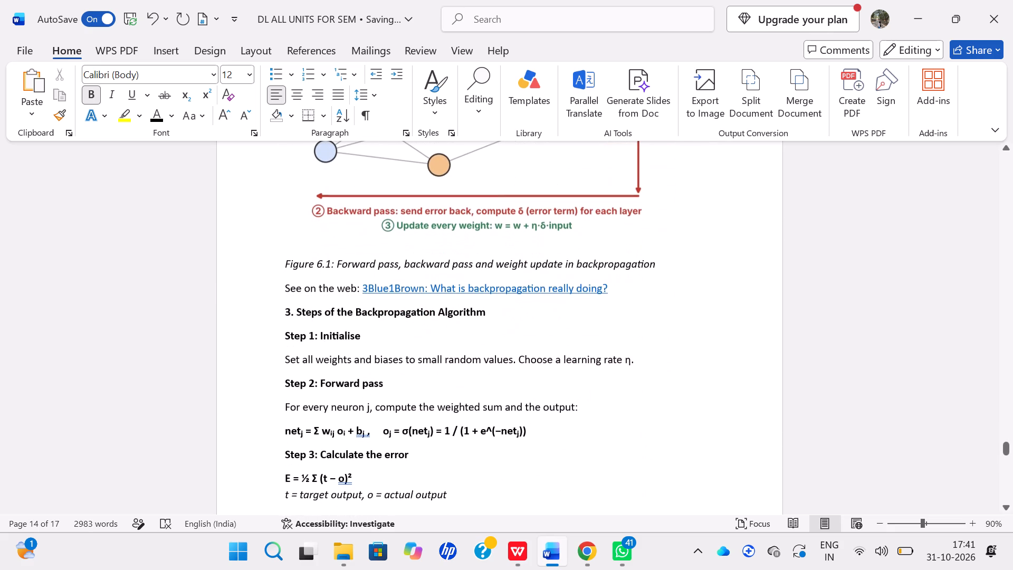
pyautogui.moveTo(618, 291); pyautogui.dragTo(271, 293)
pyautogui.press('BackSpace')
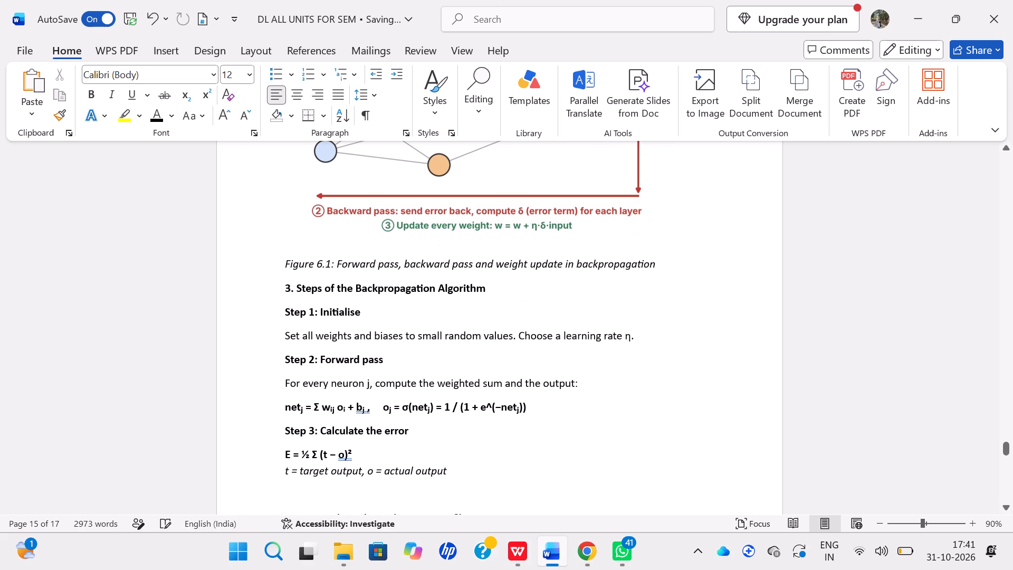
pyautogui.press('BackSpace')
pyautogui.press('BackSpace')
pyautogui.press('BackSpace')
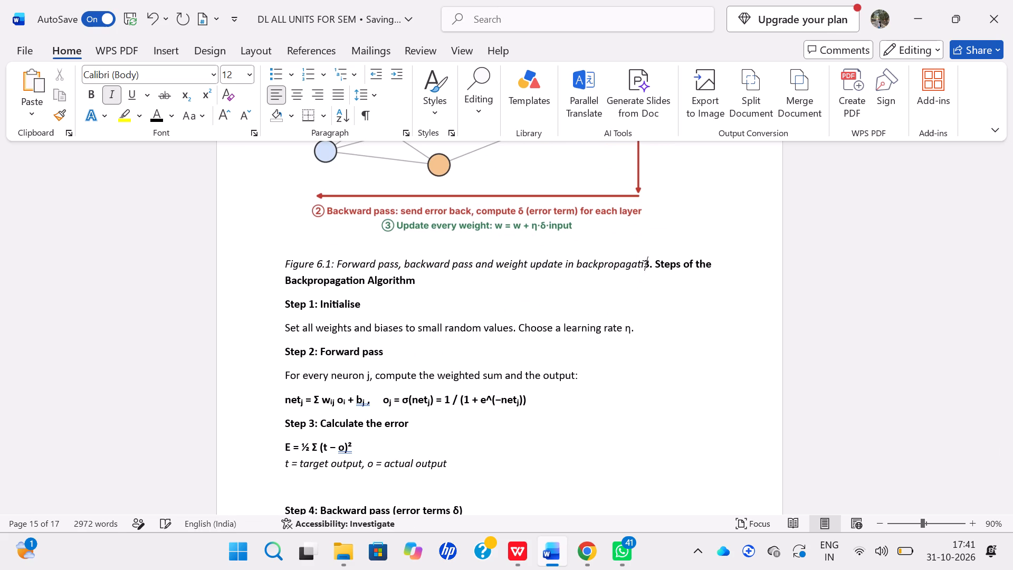
pyautogui.write('on')
pyautogui.write('.')
pyautogui.press('space')
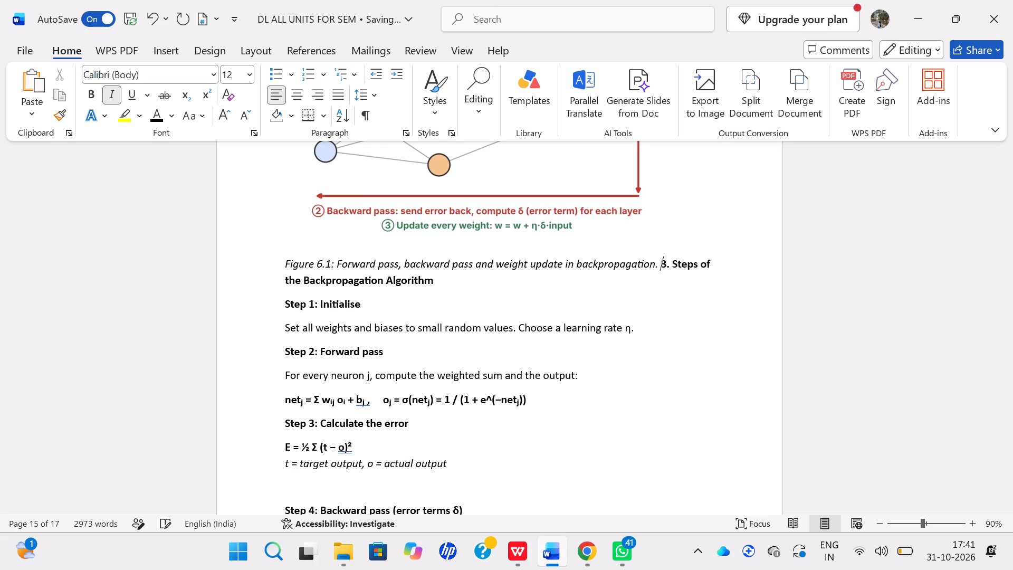
pyautogui.press('Return')
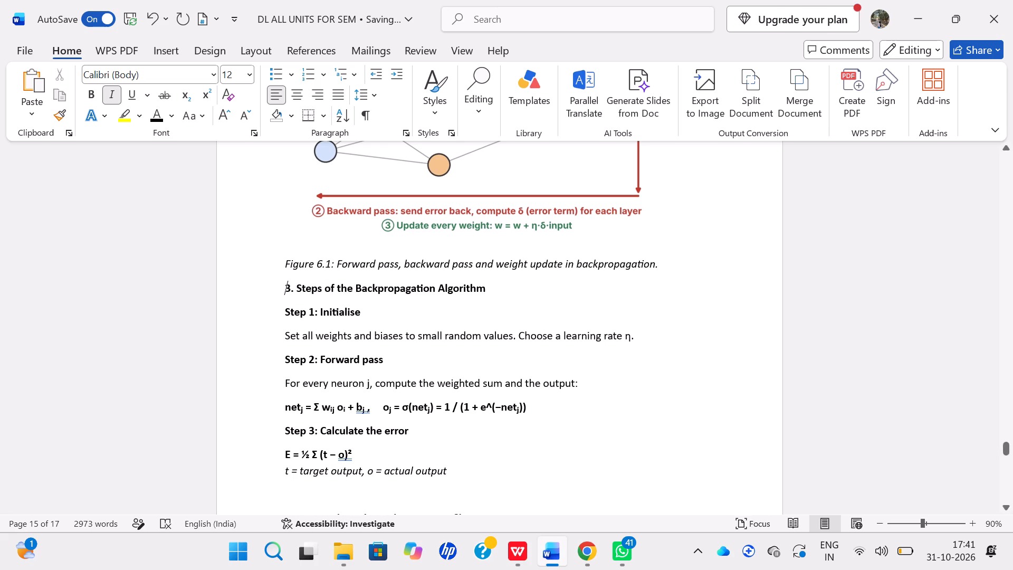
# Remove the number 3 from the Steps of the Backpropagation Algorithm heading.
pyautogui.click(299, 287)
pyautogui.press('BackSpace')
pyautogui.press('BackSpace')
pyautogui.press('BackSpace')
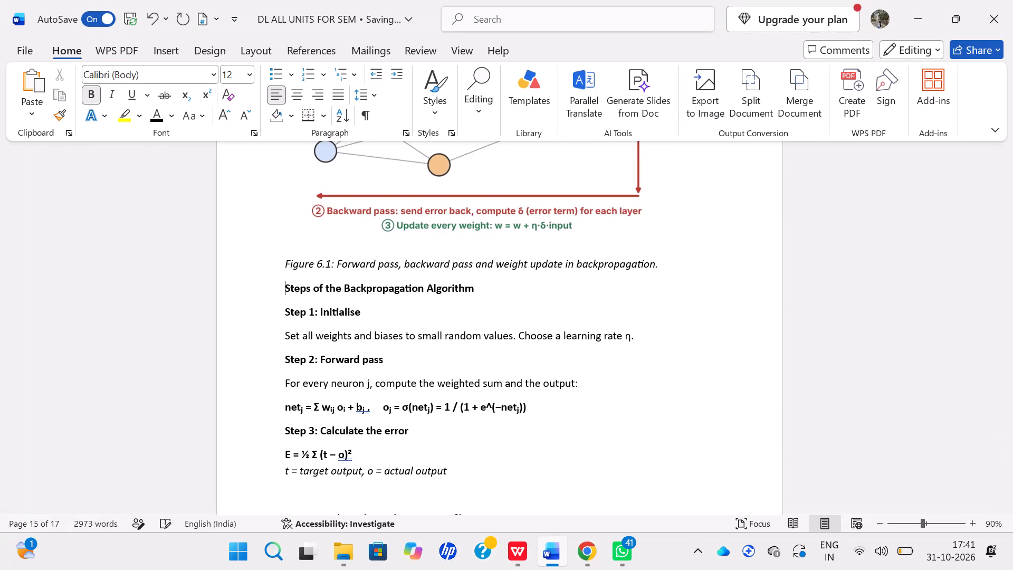
# Delete the blank line between the Step 3 error formula and the Step 4: Backward pass heading.
pyautogui.scroll(-2, 299, 287)
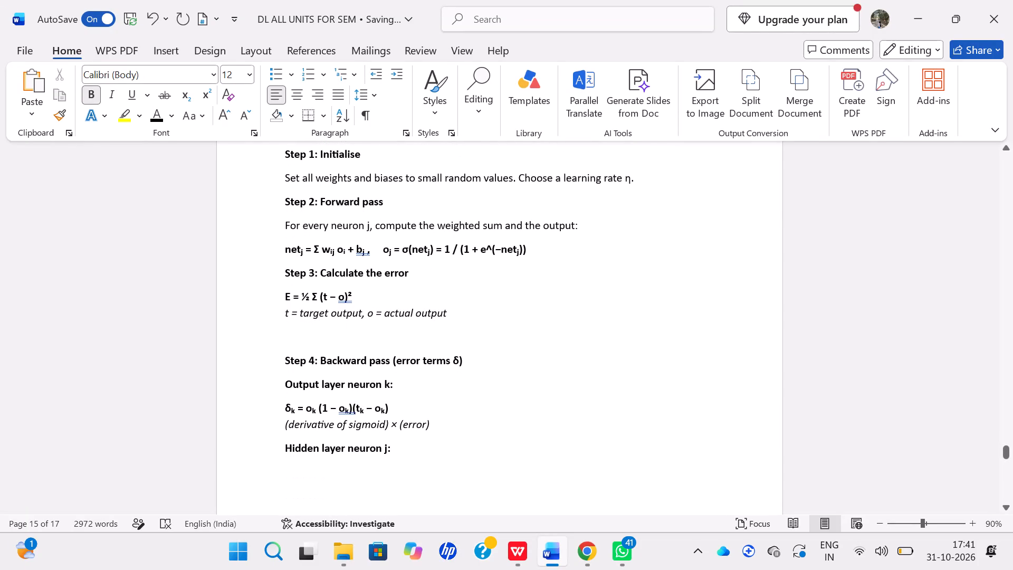
pyautogui.click(299, 344)
pyautogui.press('BackSpace')
pyautogui.press('BackSpace')
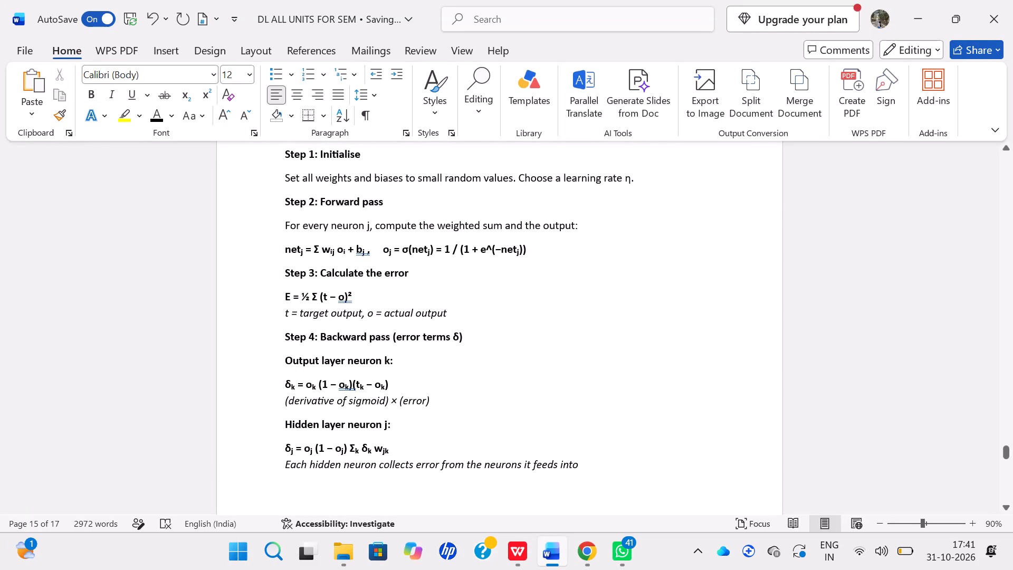
# Remove the number 4 from the "Chain Rule: Why It Works" heading, keeping it on its own line and dismissing the battery notice.
pyautogui.scroll(-1, 342, 389)
pyautogui.scroll(-1, 318, 346)
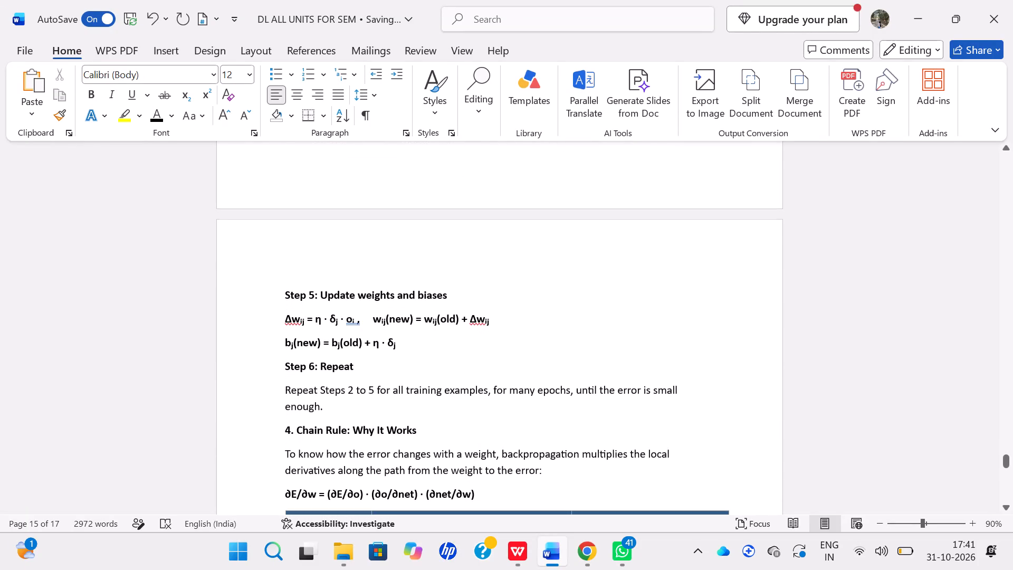
pyautogui.scroll(-1, 317, 358)
pyautogui.click(296, 356)
pyautogui.press('BackSpace')
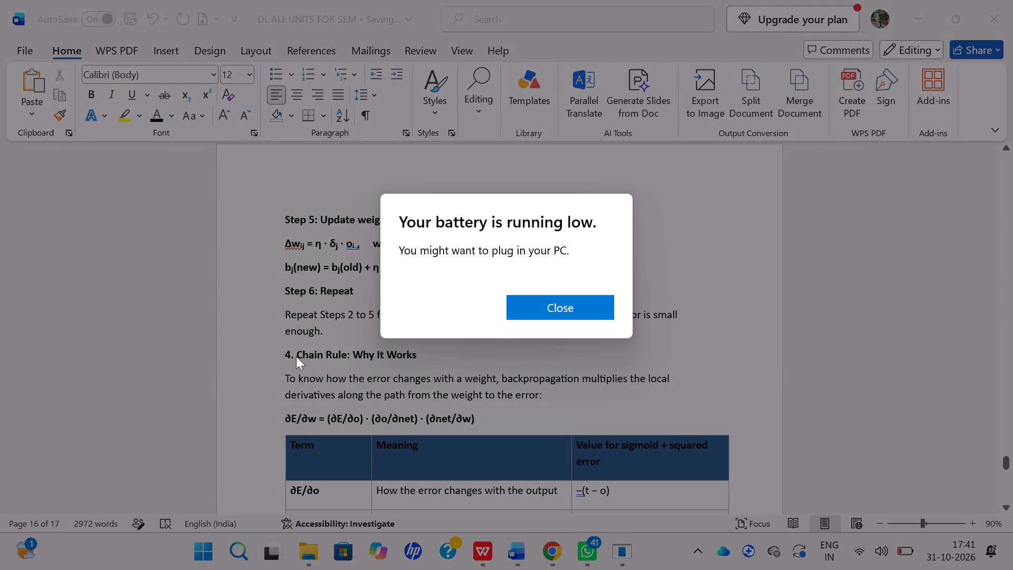
pyautogui.press('BackSpace')
pyautogui.click(544, 306)
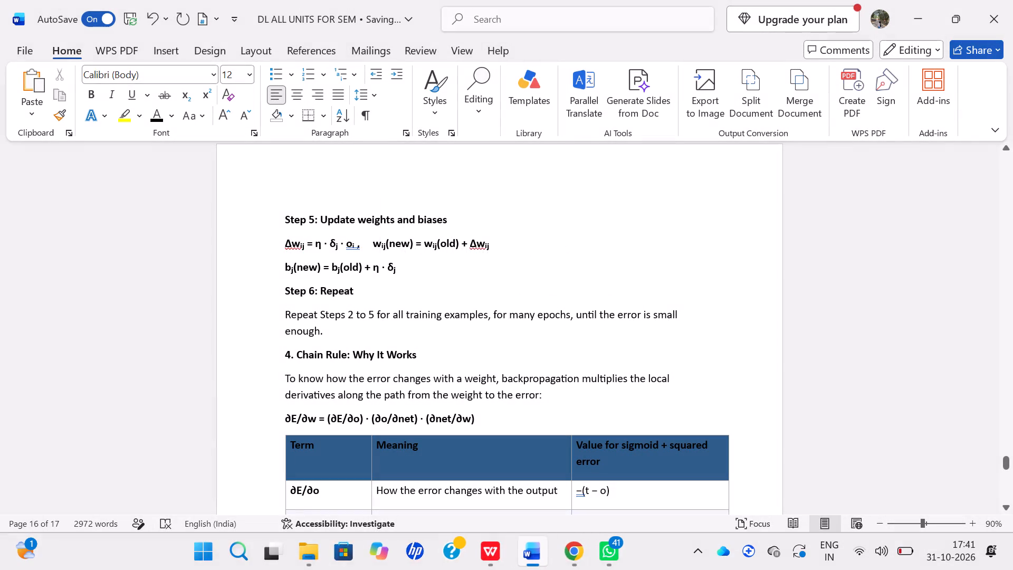
pyautogui.click(295, 351)
pyautogui.press('Home')
pyautogui.press('BackSpace')
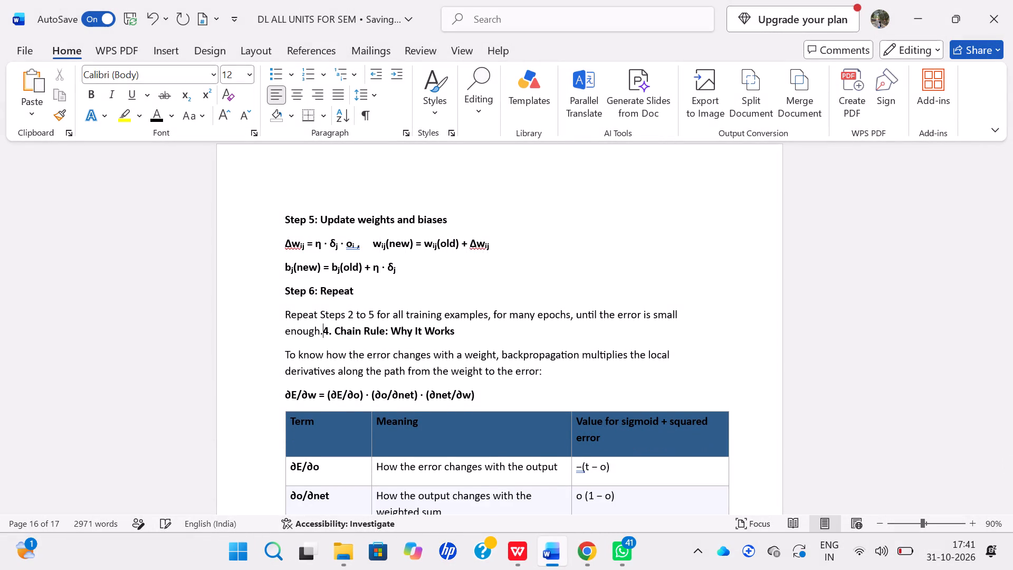
pyautogui.press('Return')
pyautogui.press('Right')
pyautogui.press('Right')
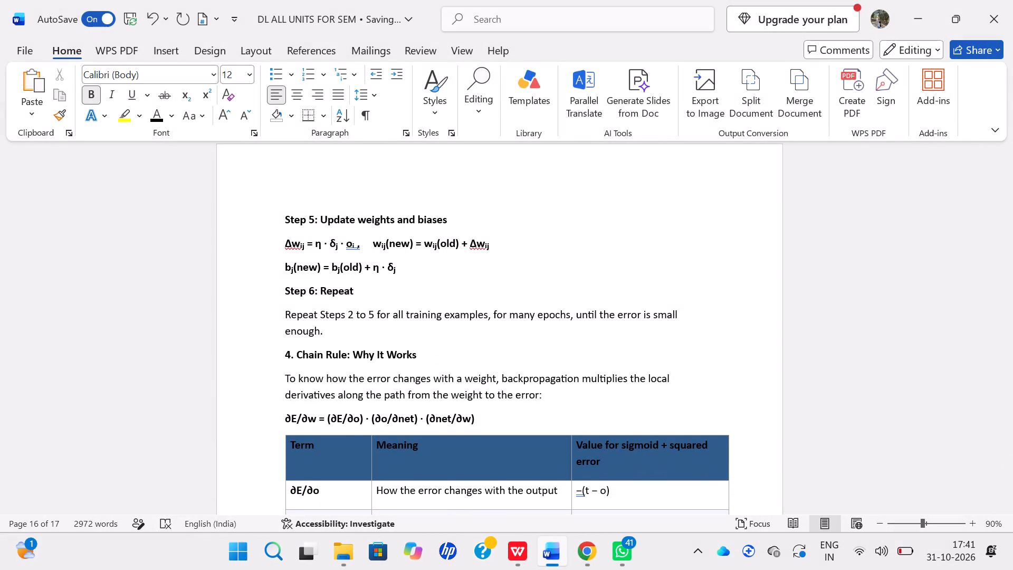
pyautogui.press('Right')
pyautogui.press('BackSpace')
pyautogui.press('BackSpace')
pyautogui.press('BackSpace')
# Remove the number 5 from the How Backpropagation Trains a Feed-Forward Network heading and the blank line between it and the chain rule table.
pyautogui.scroll(-1, 295, 351)
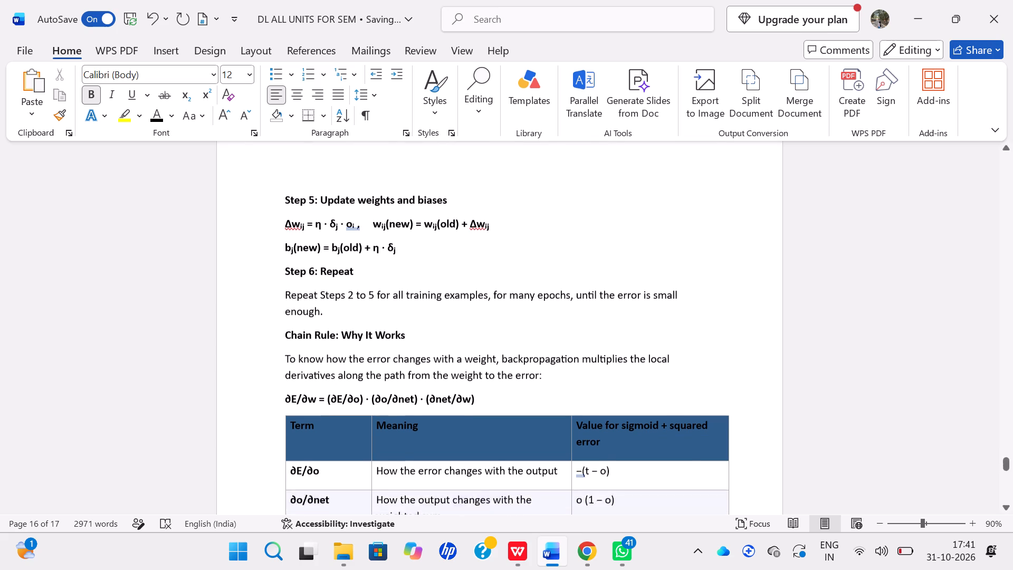
pyautogui.scroll(-1, 295, 351)
pyautogui.click(305, 450)
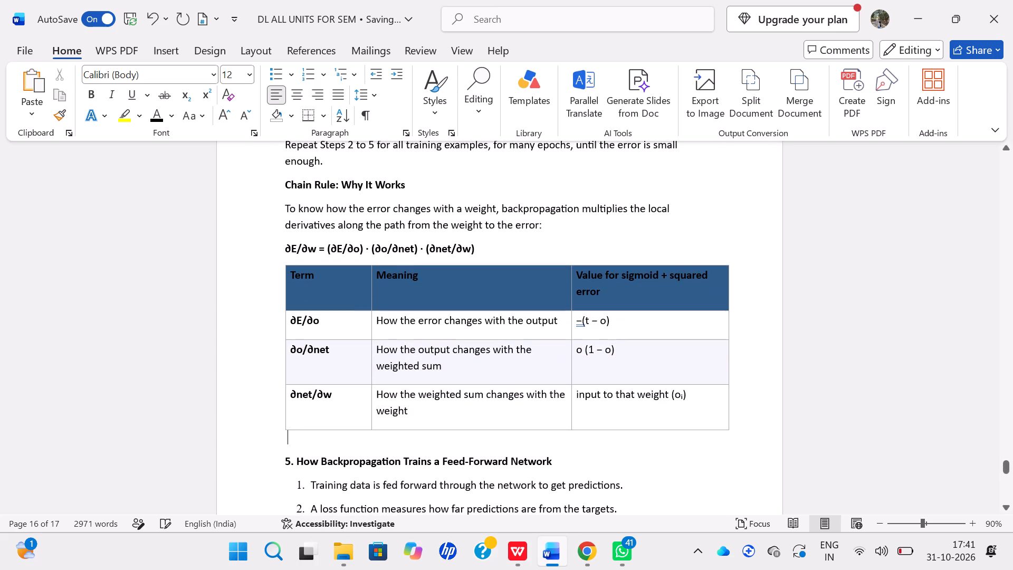
pyautogui.press('BackSpace')
pyautogui.press('BackSpace')
pyautogui.press('BackSpace')
pyautogui.click(295, 462)
pyautogui.press('BackSpace')
pyautogui.press('BackSpace')
pyautogui.press('BackSpace')
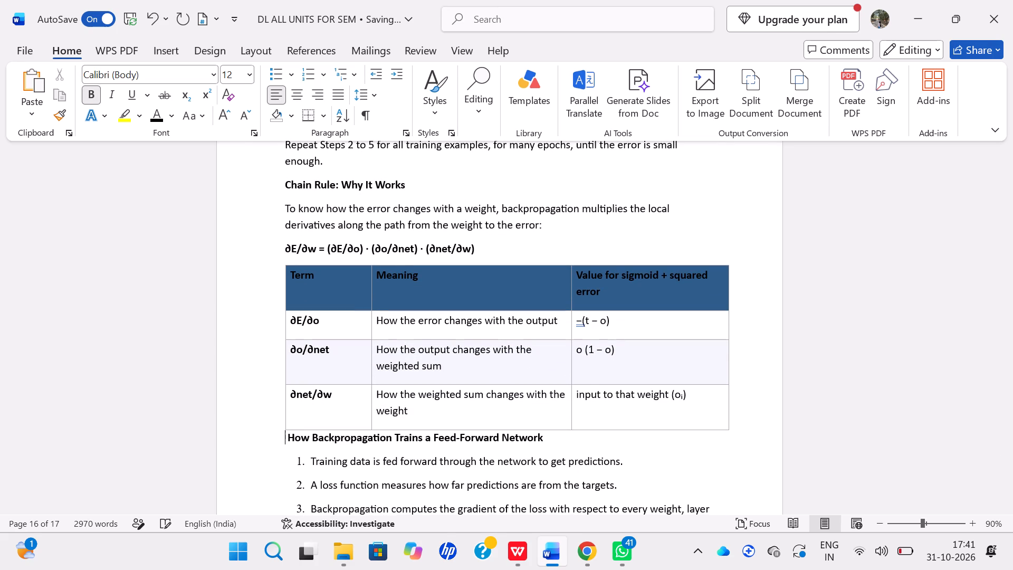
# Remove the number 6 from the Advantages and Disadvantages heading, keeping it as an unnumbered heading on its own line.
pyautogui.scroll(-2, 295, 462)
pyautogui.click(299, 415)
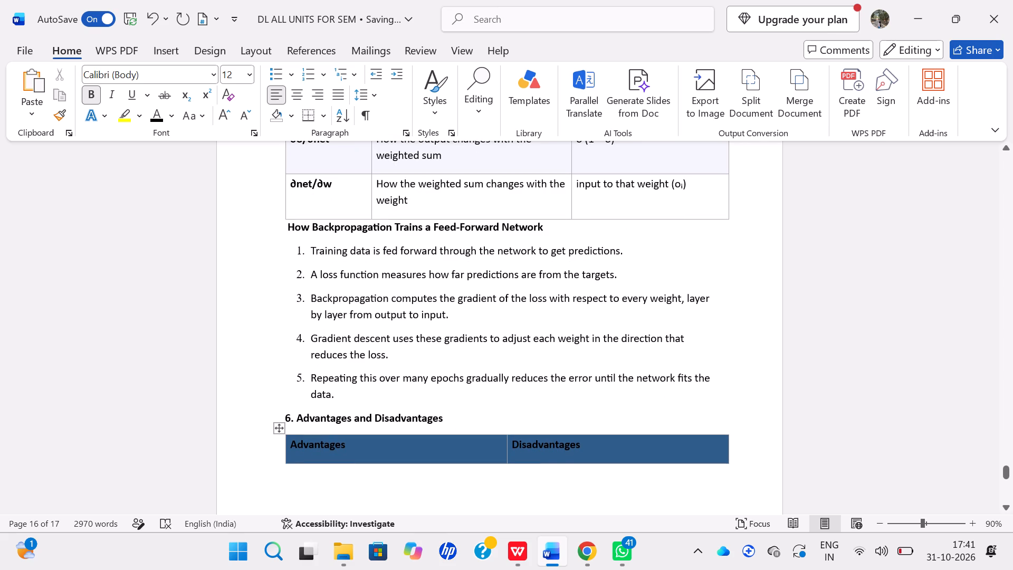
pyautogui.press('BackSpace')
pyautogui.press('BackSpace')
pyautogui.press('BackSpace')
pyautogui.press('BackSpace')
pyautogui.press('Return')
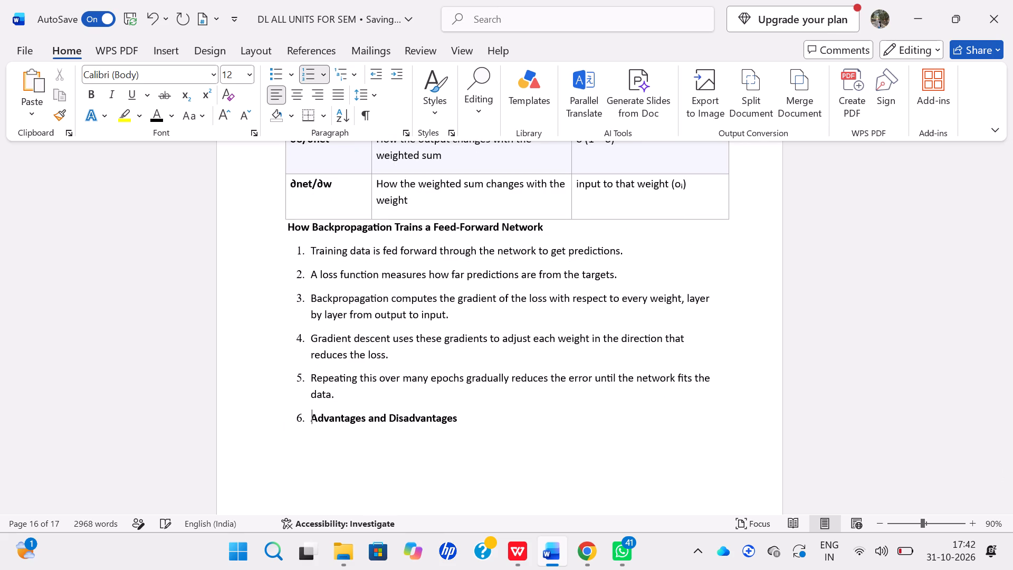
pyautogui.press('BackSpace')
pyautogui.press('BackSpace')
pyautogui.press('BackSpace')
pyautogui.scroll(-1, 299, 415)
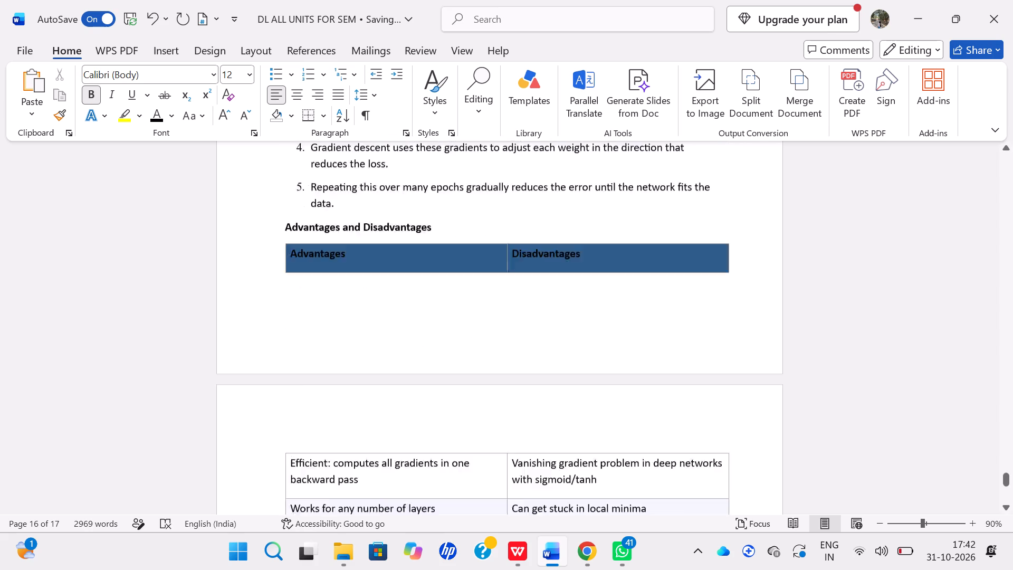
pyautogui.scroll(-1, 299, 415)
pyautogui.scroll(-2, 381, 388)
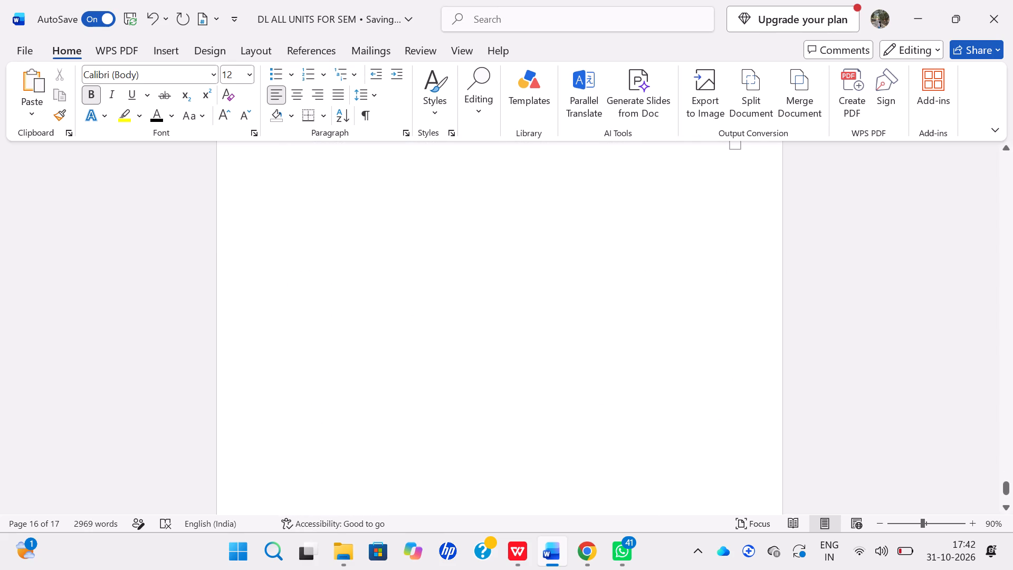
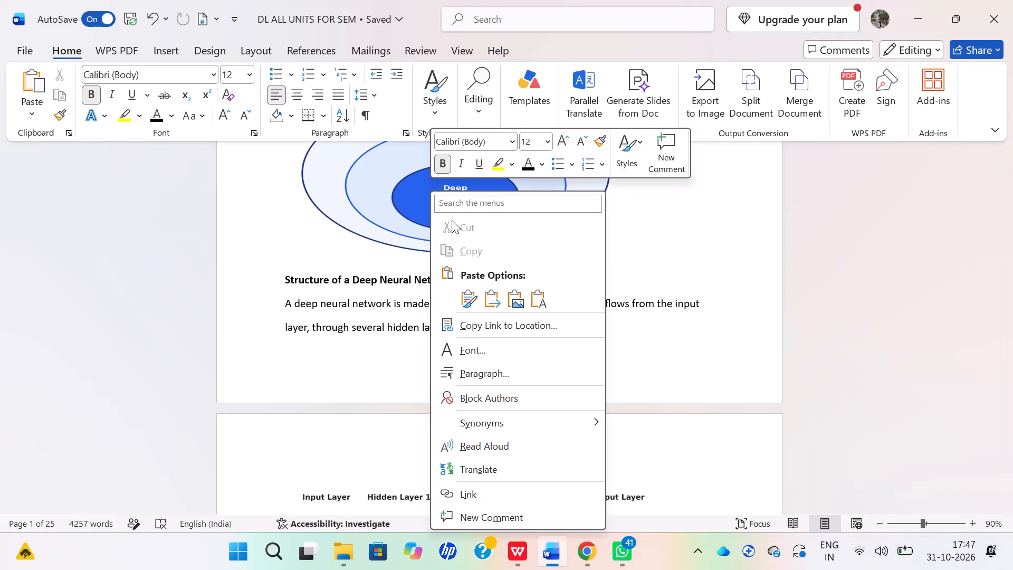
# Review the deep learning answer under question 1, including its network diagram, uses list and applications.
pyautogui.click(427, 295)
pyautogui.scroll(-1, 435, 286)
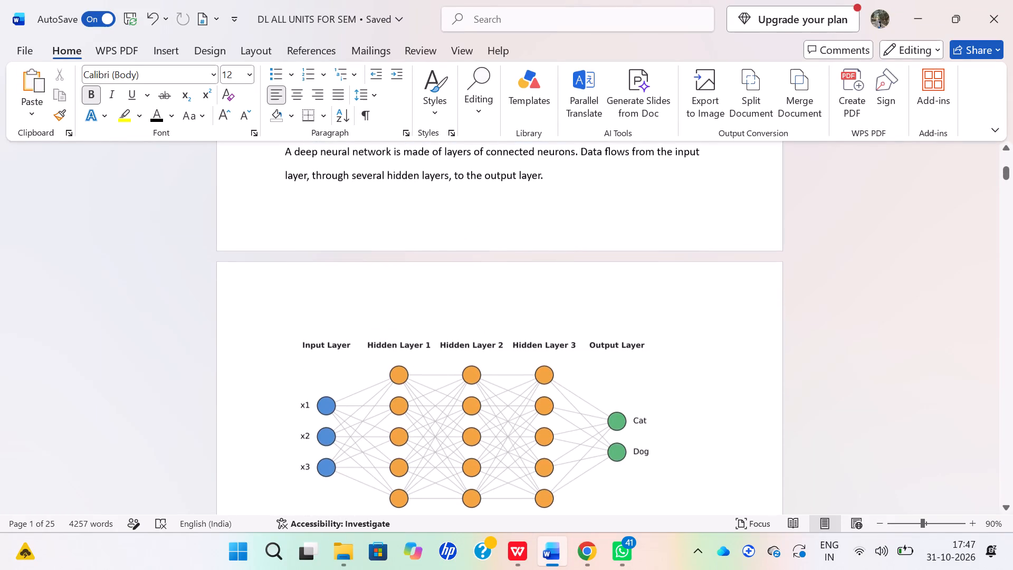
pyautogui.scroll(-2, 435, 286)
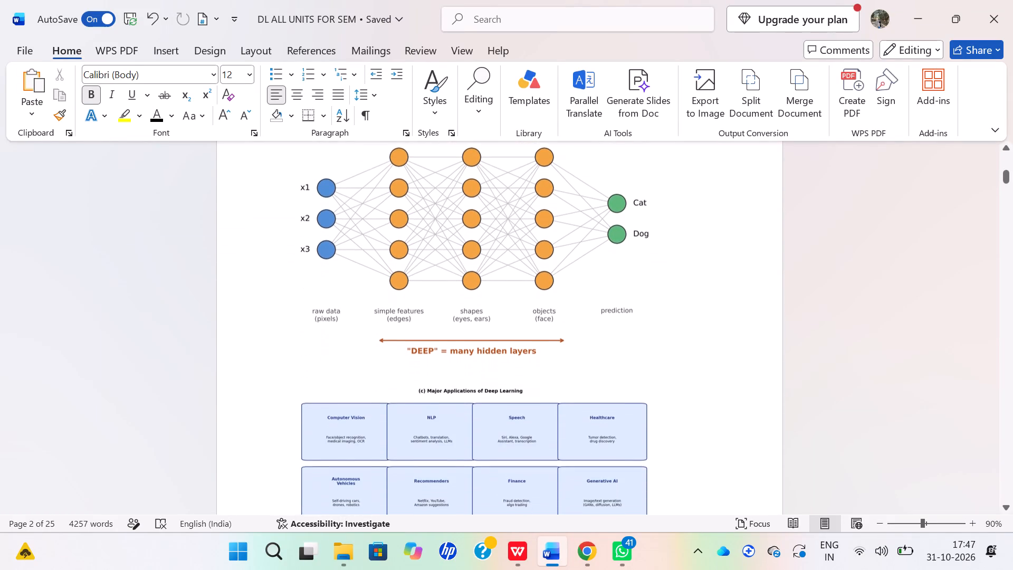
pyautogui.scroll(-4, 435, 286)
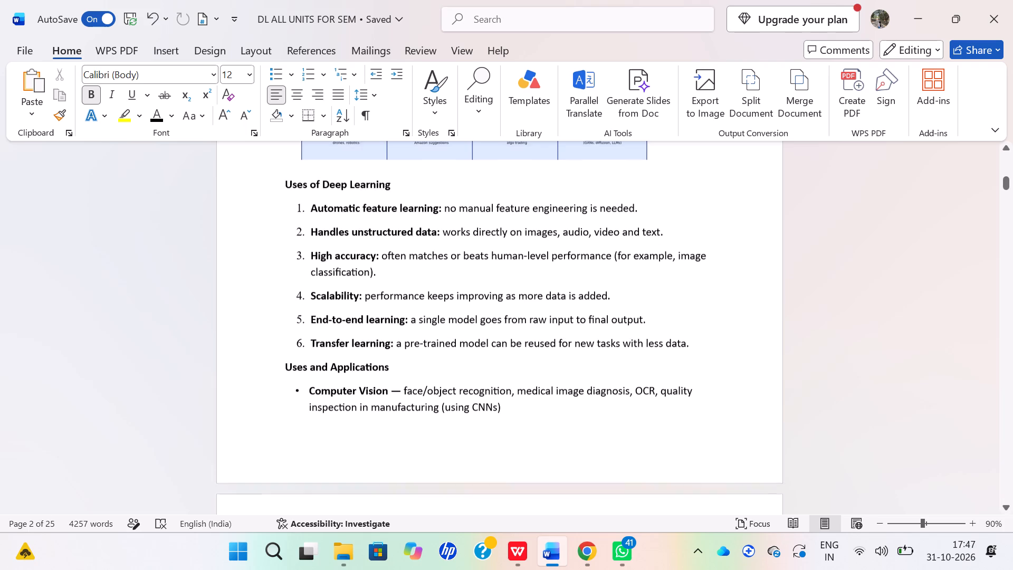
pyautogui.scroll(-1, 435, 283)
pyautogui.scroll(1, 435, 283)
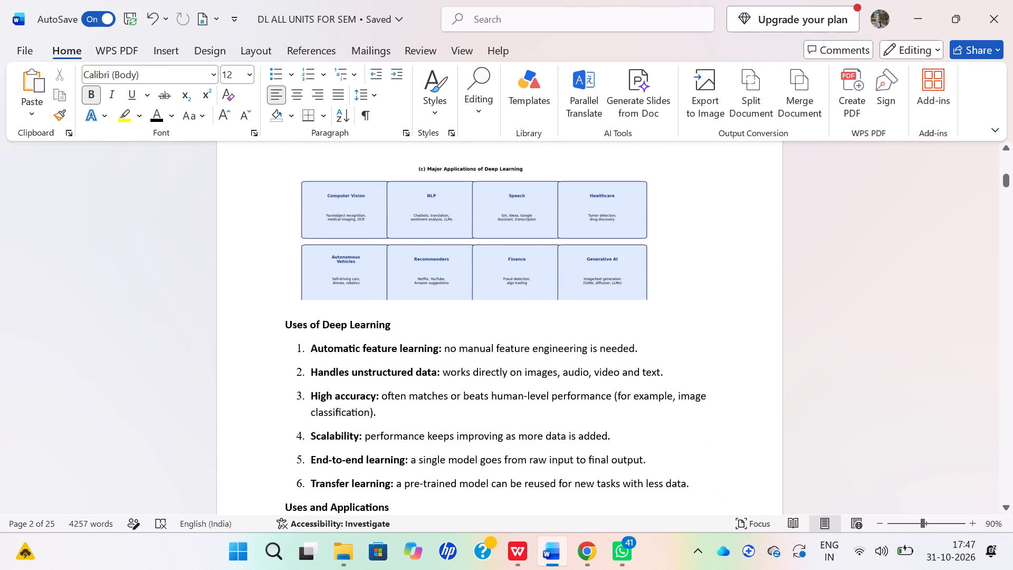
pyautogui.scroll(-3, 435, 283)
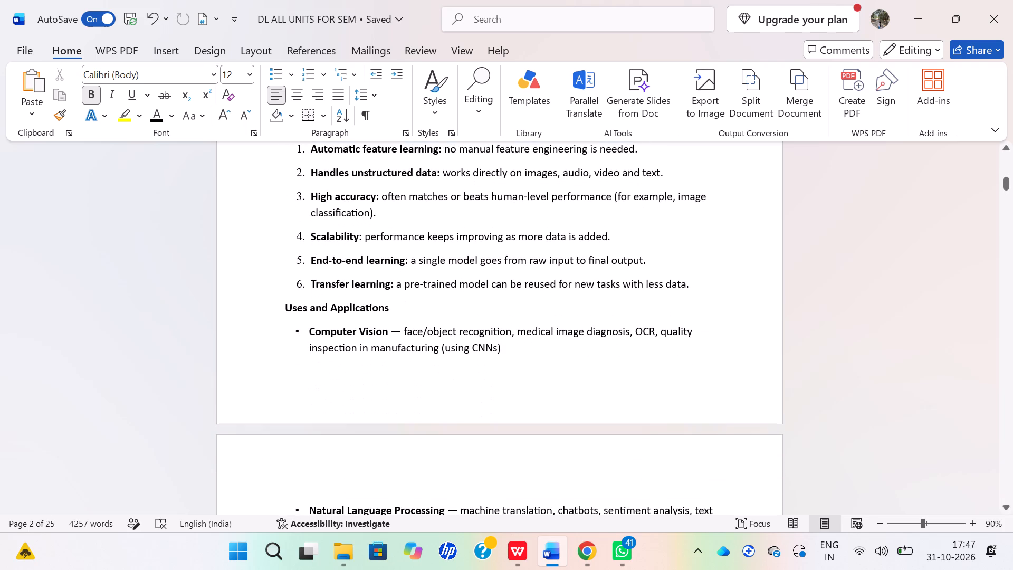
pyautogui.scroll(-2, 332, 303)
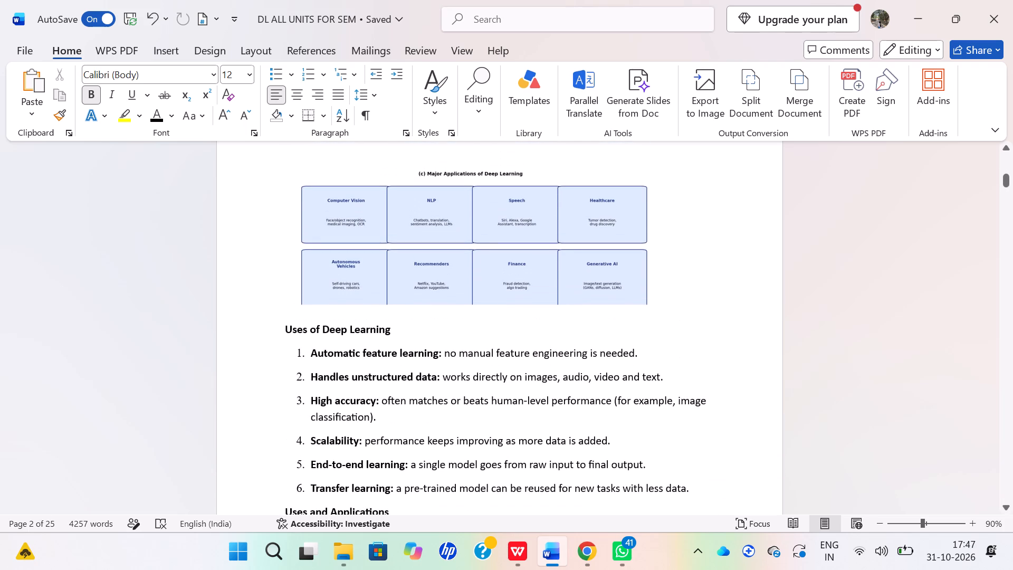
pyautogui.scroll(-2, 332, 303)
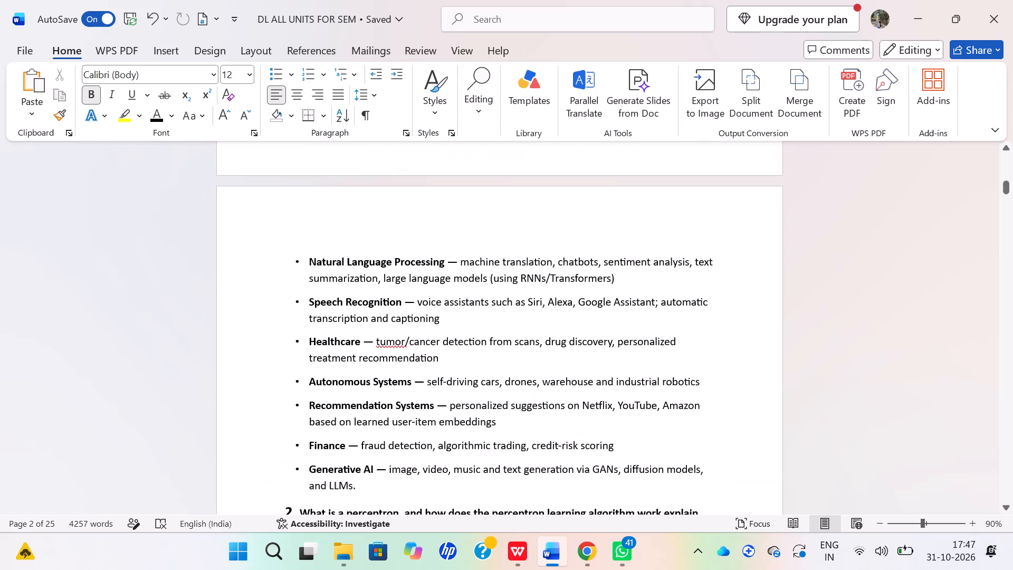
# Review the perceptron answer under question 2, covering its figures, learning algorithm, AND gate example and key properties.
pyautogui.scroll(-4, 332, 303)
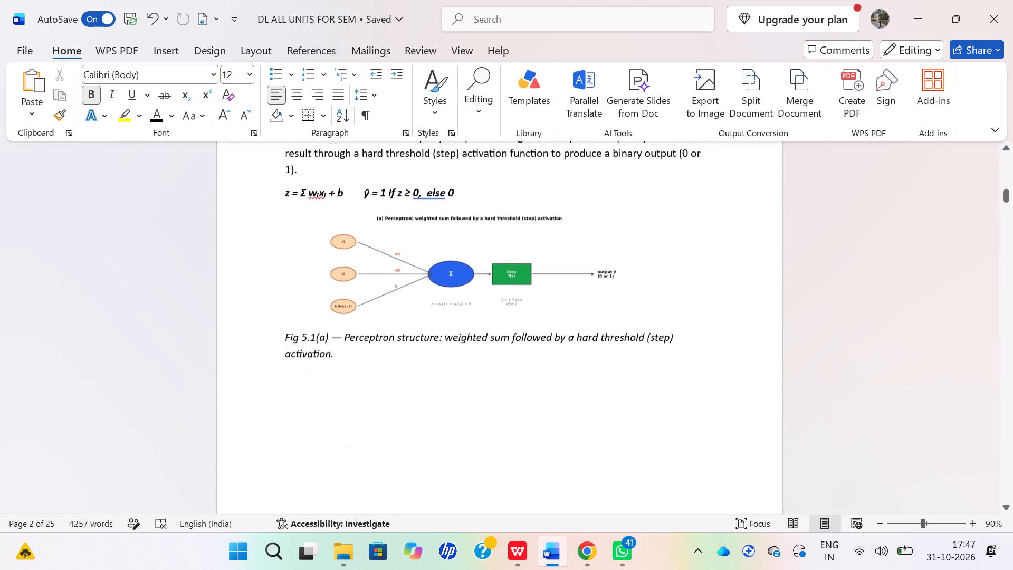
pyautogui.scroll(-6, 332, 303)
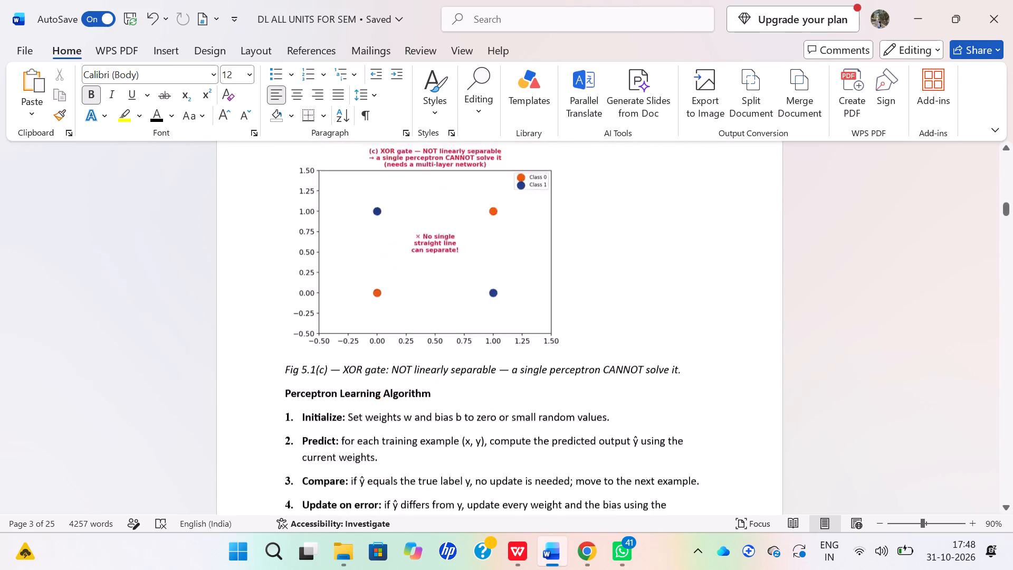
pyautogui.scroll(-4, 332, 303)
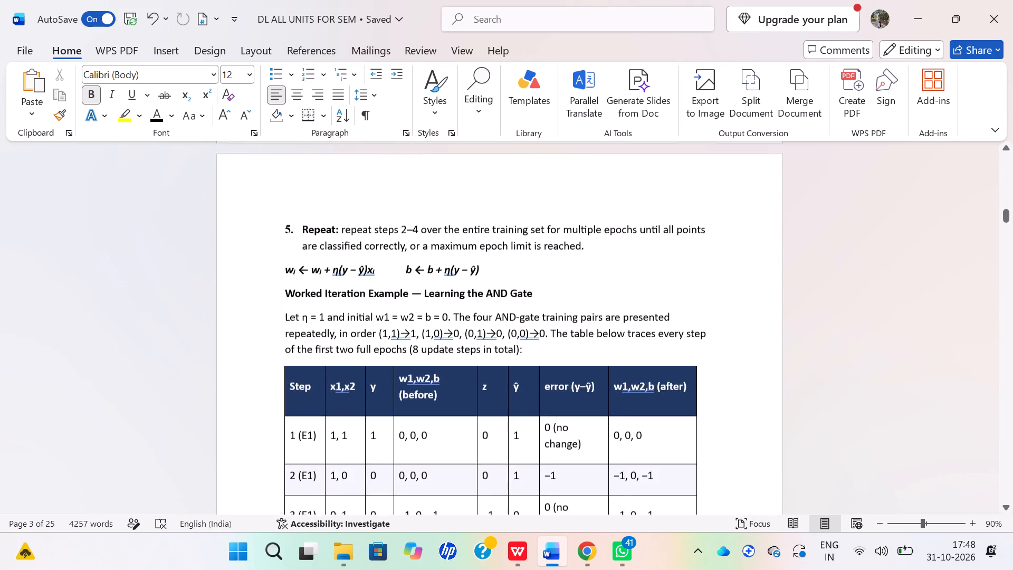
pyautogui.scroll(-4, 332, 303)
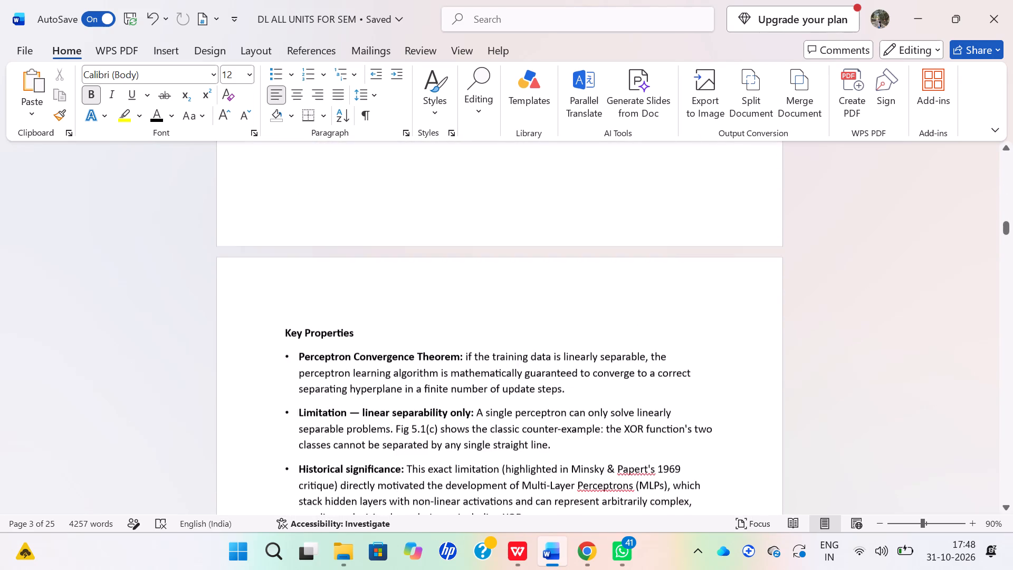
# Review the single layer perceptron answer under question 3, from its definition through its applications.
pyautogui.scroll(-3, 332, 303)
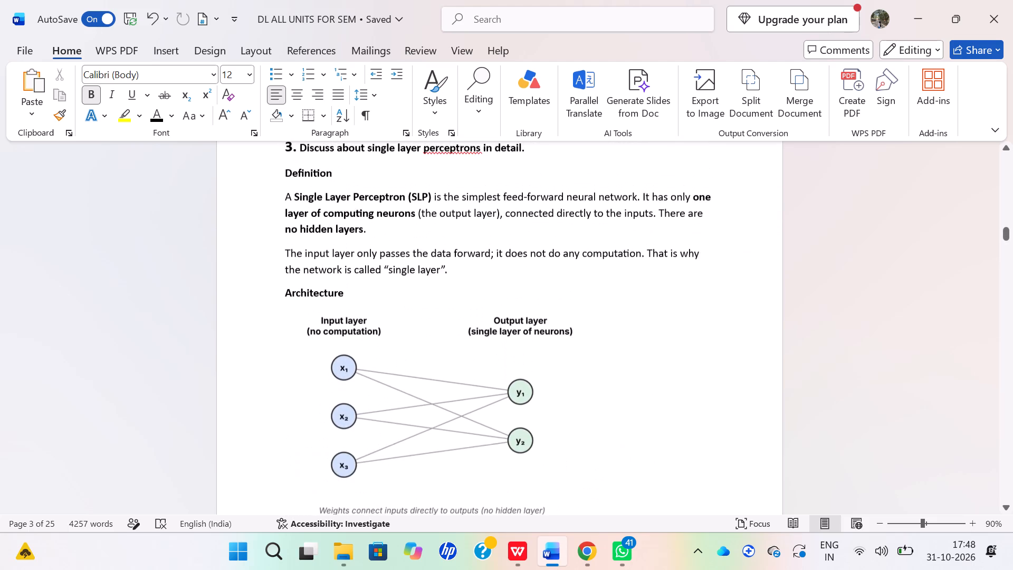
pyautogui.scroll(-3, 332, 303)
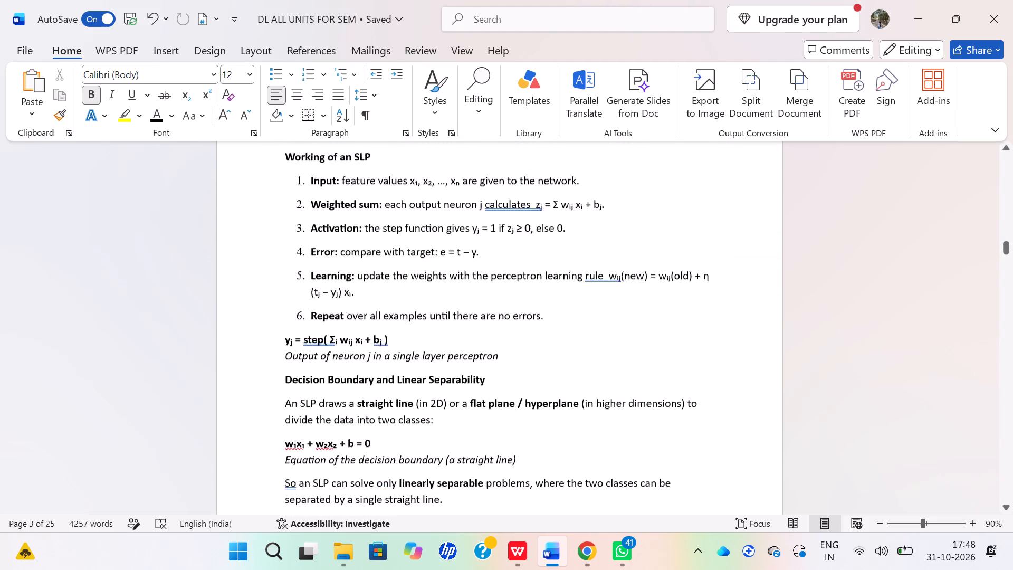
pyautogui.scroll(-1, 332, 303)
pyautogui.scroll(1, 332, 303)
pyautogui.scroll(-1, 332, 303)
pyautogui.scroll(1, 332, 303)
pyautogui.scroll(-1, 332, 303)
pyautogui.scroll(1, 332, 303)
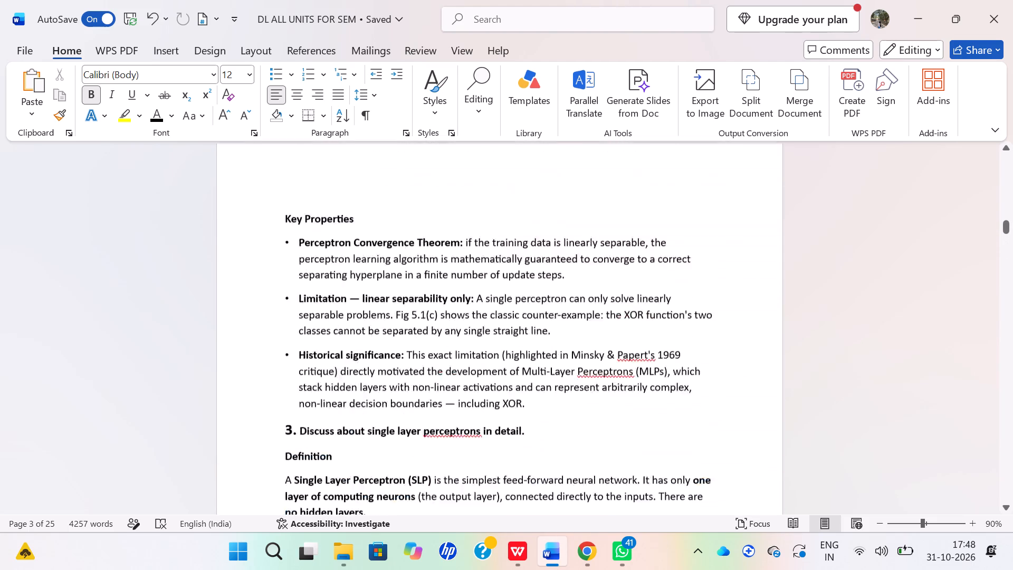
pyautogui.scroll(-6, 332, 303)
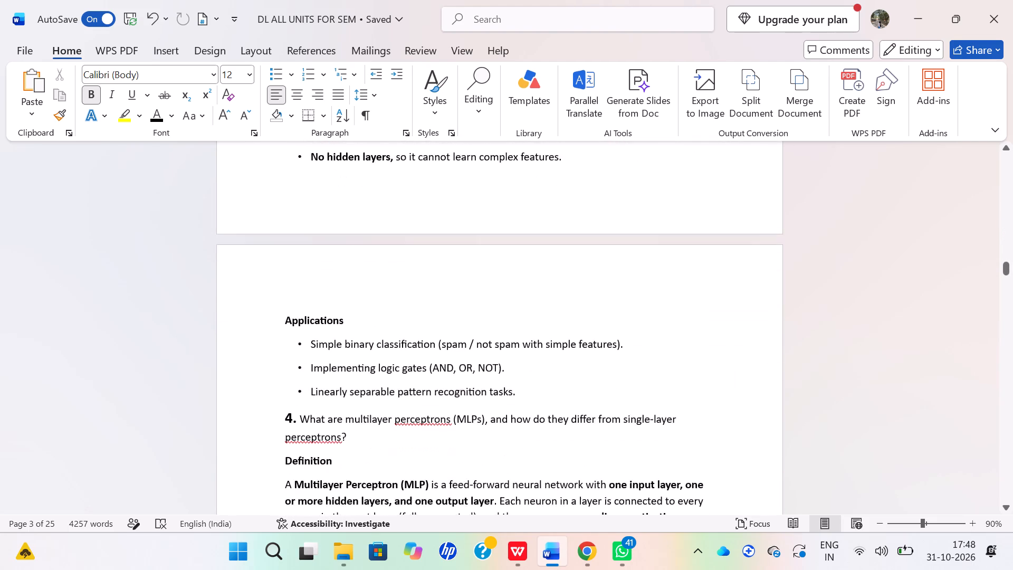
# Review the multilayer perceptron answer under question 4 and the sigmoid neuron figures under question 5.
pyautogui.scroll(-3, 332, 303)
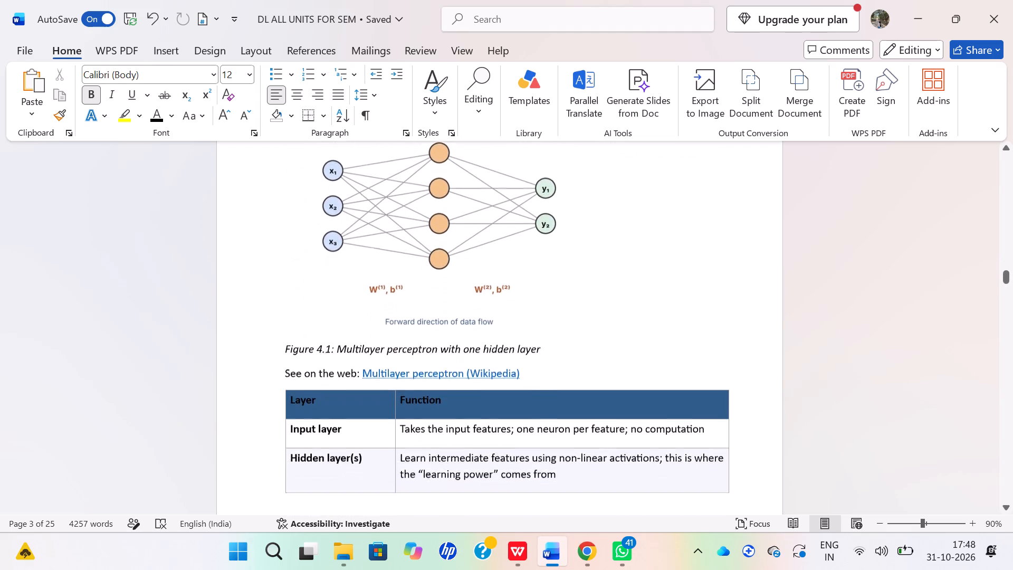
pyautogui.scroll(-7, 332, 303)
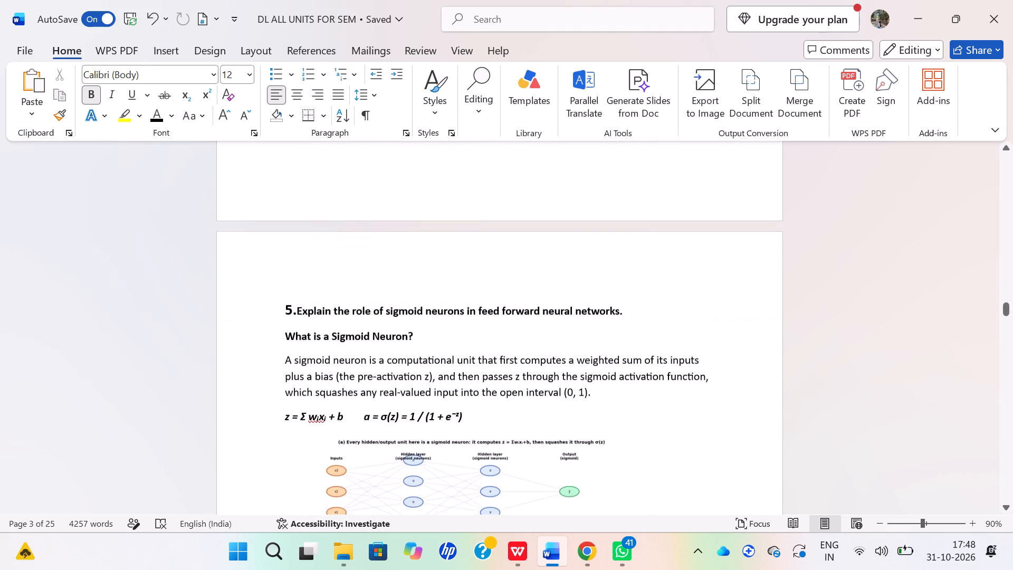
pyautogui.scroll(-4, 332, 303)
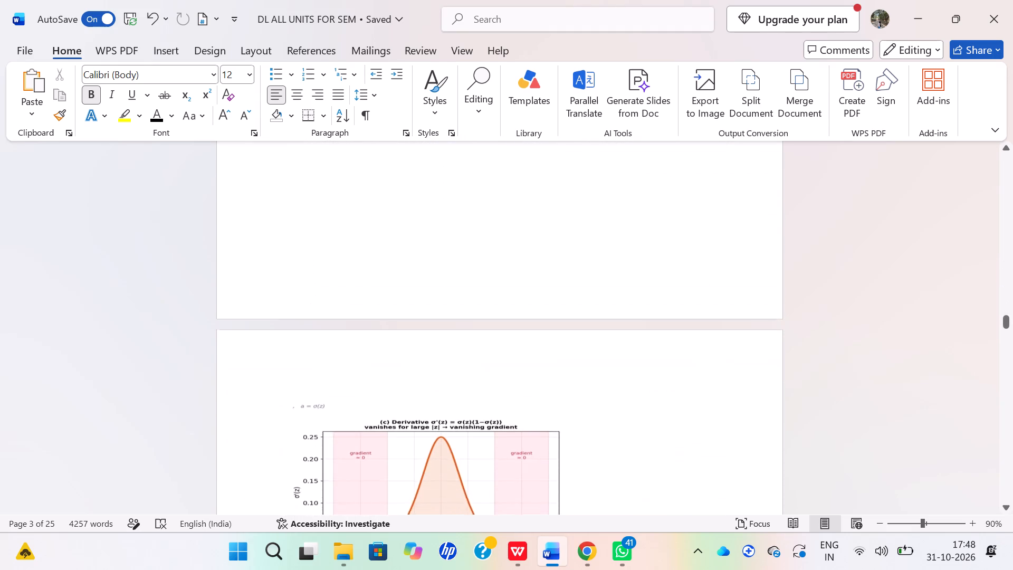
pyautogui.scroll(-1, 332, 303)
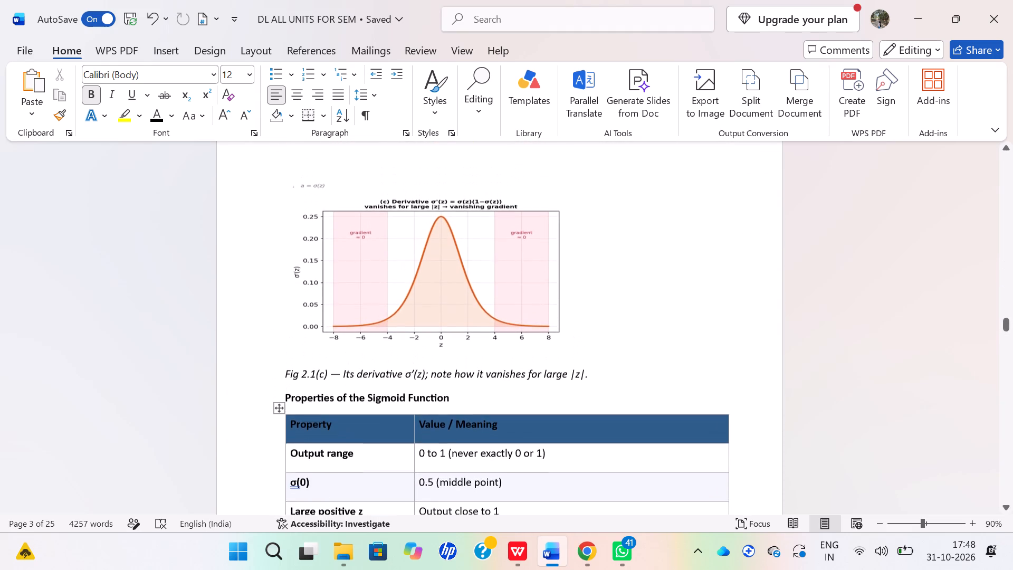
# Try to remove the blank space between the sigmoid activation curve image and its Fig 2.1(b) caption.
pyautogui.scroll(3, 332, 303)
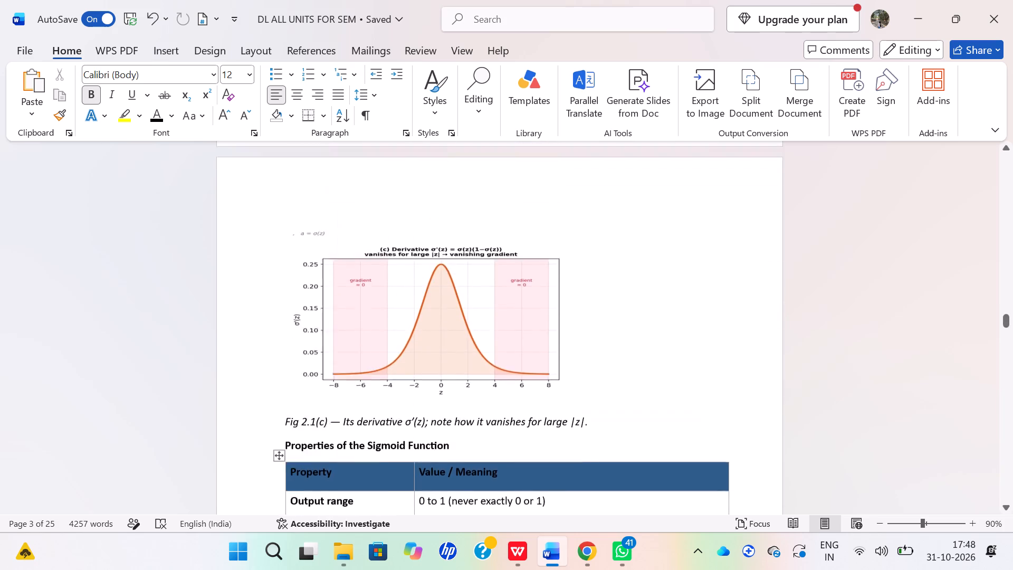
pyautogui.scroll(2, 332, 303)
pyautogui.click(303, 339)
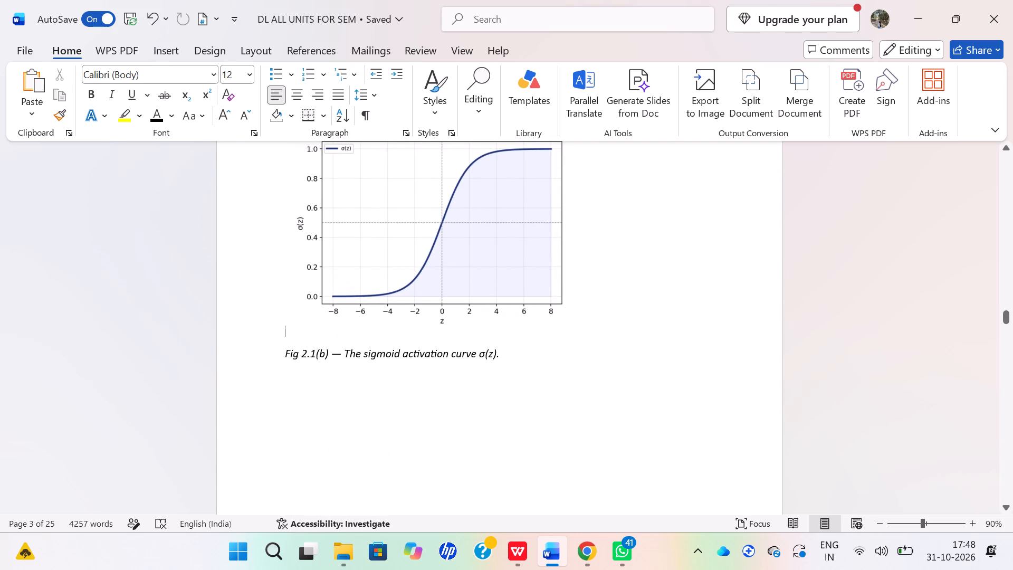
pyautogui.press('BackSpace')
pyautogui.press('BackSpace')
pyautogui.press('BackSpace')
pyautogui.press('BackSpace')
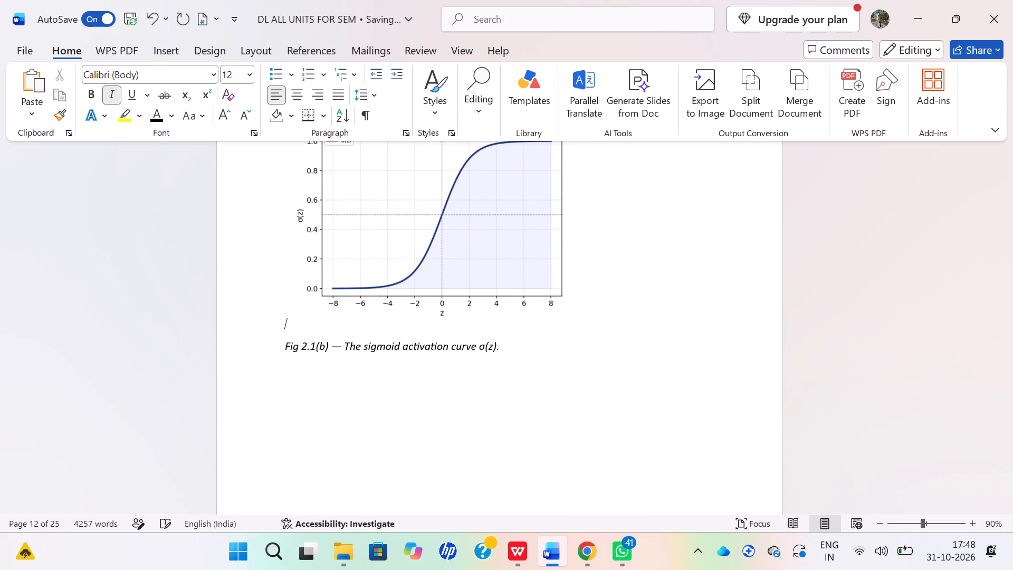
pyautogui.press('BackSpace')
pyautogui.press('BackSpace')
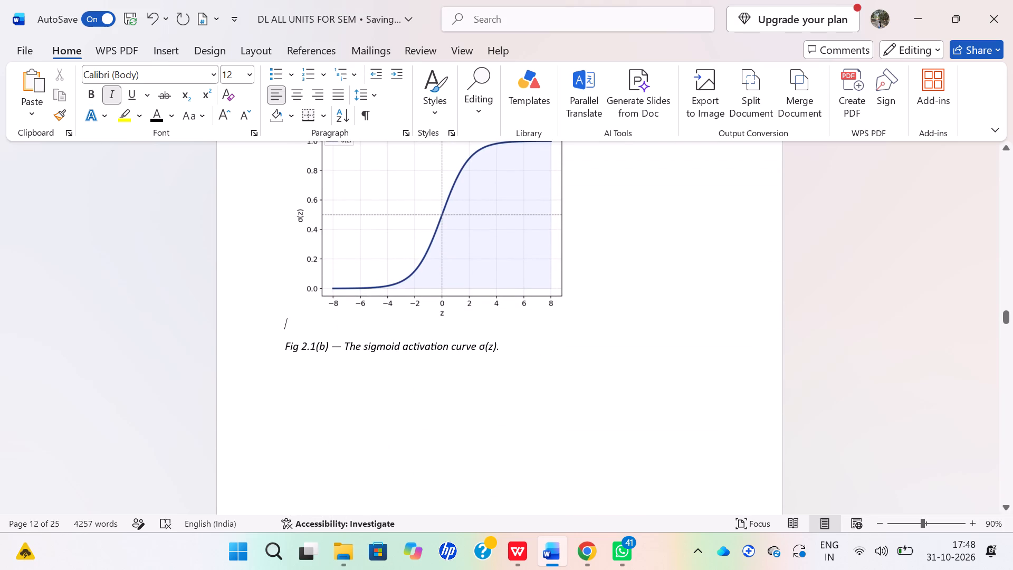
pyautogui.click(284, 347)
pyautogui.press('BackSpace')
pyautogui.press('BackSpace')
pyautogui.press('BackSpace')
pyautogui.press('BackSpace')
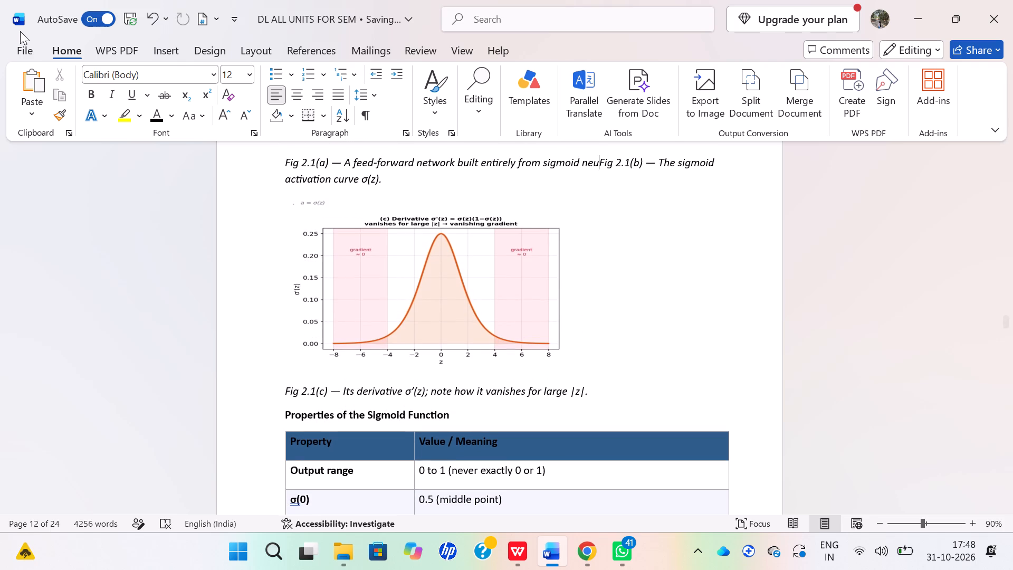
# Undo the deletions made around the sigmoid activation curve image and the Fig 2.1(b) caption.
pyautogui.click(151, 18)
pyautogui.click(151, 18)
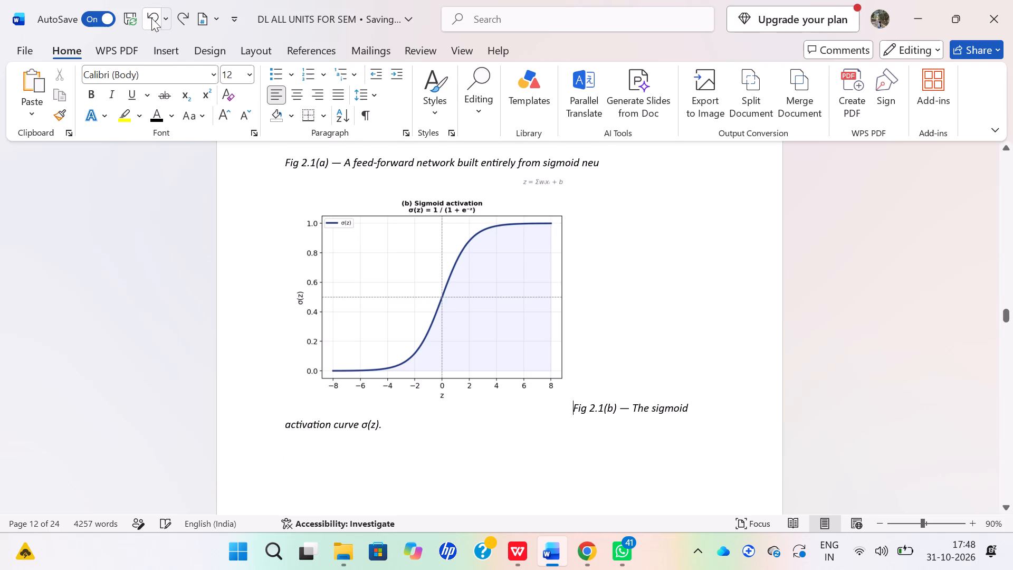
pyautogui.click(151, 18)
# Set the font size of the question number "6." in the back propagation heading to 16.
pyautogui.scroll(-4, 299, 292)
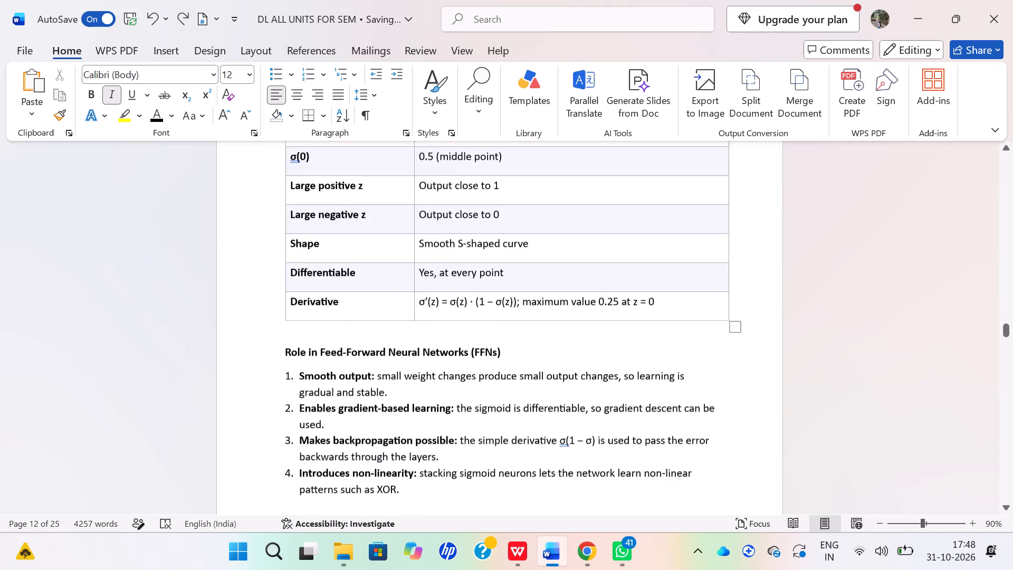
pyautogui.scroll(-9, 299, 292)
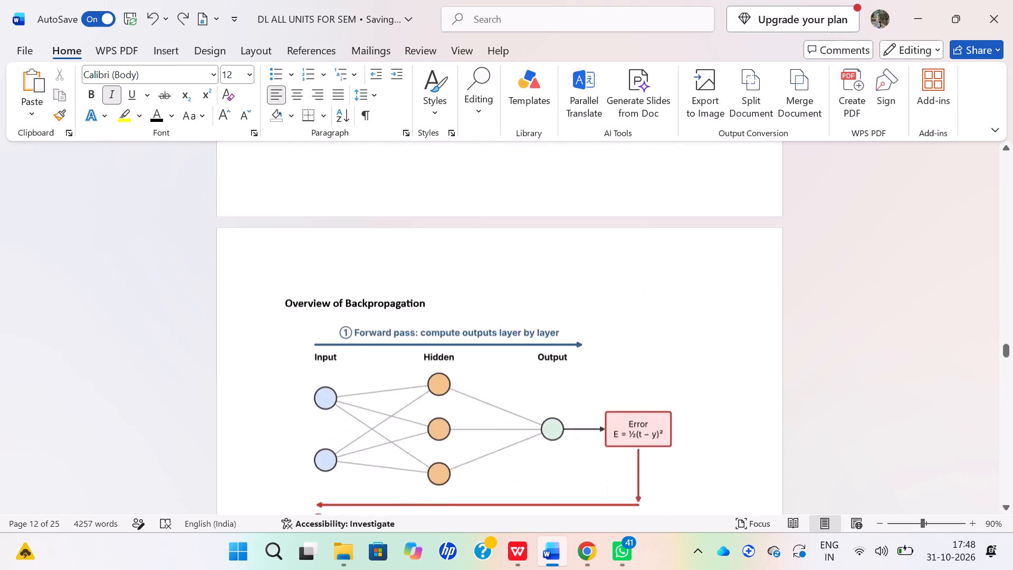
pyautogui.scroll(2, 299, 279)
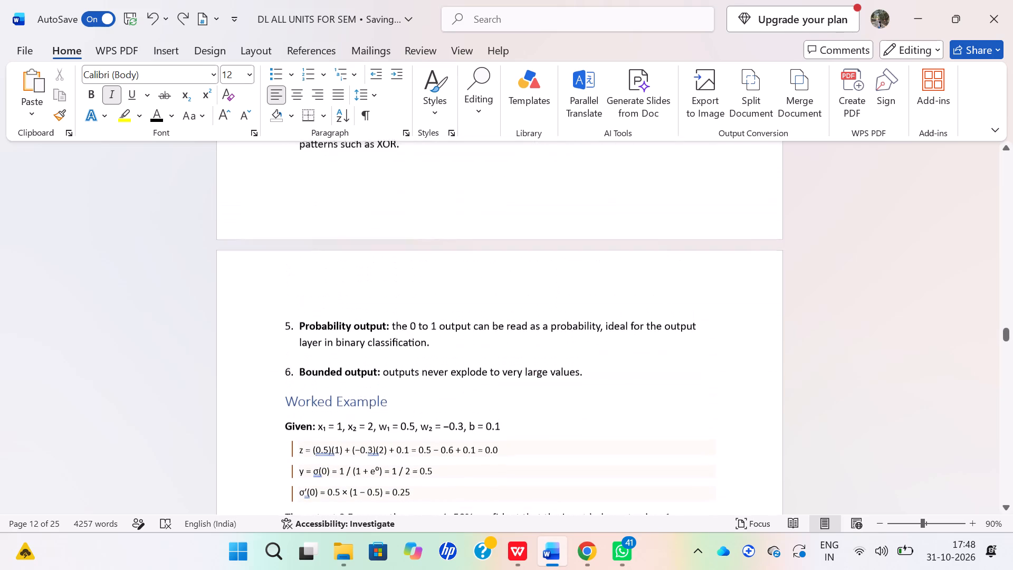
pyautogui.scroll(1, 299, 279)
pyautogui.scroll(-1, 299, 279)
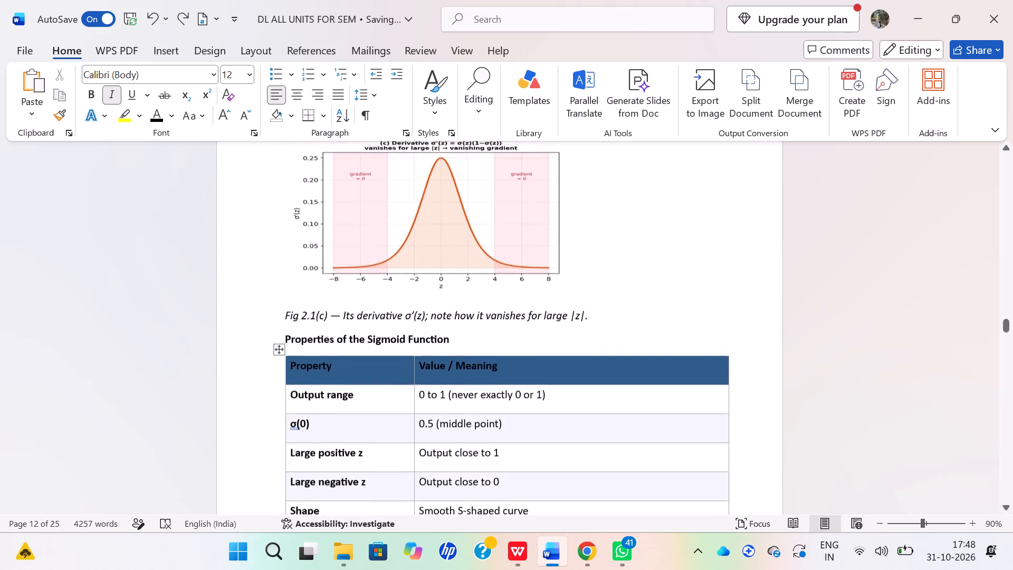
pyautogui.scroll(-2, 299, 279)
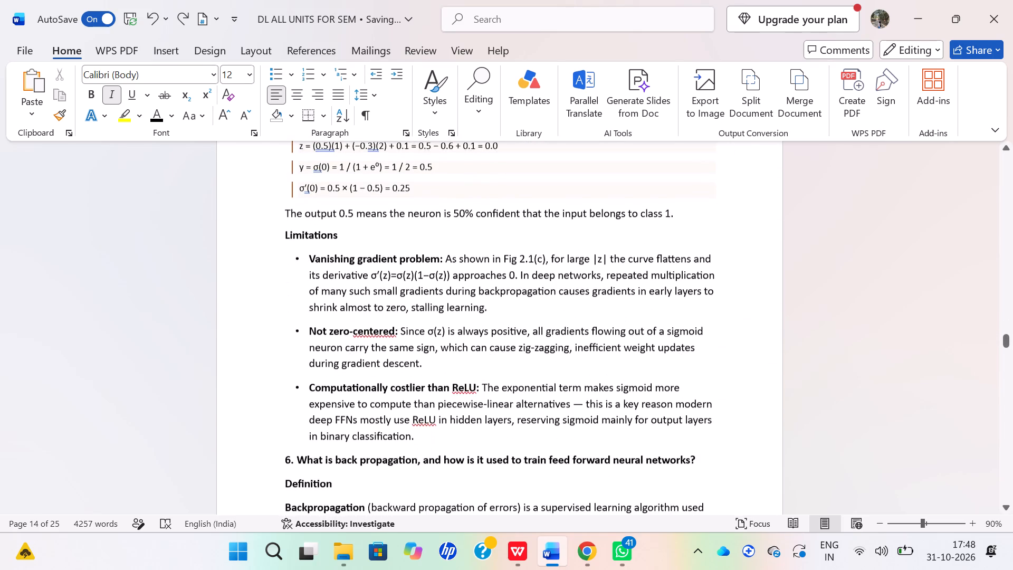
pyautogui.scroll(-1, 299, 279)
pyautogui.moveTo(299, 447); pyautogui.dragTo(284, 444)
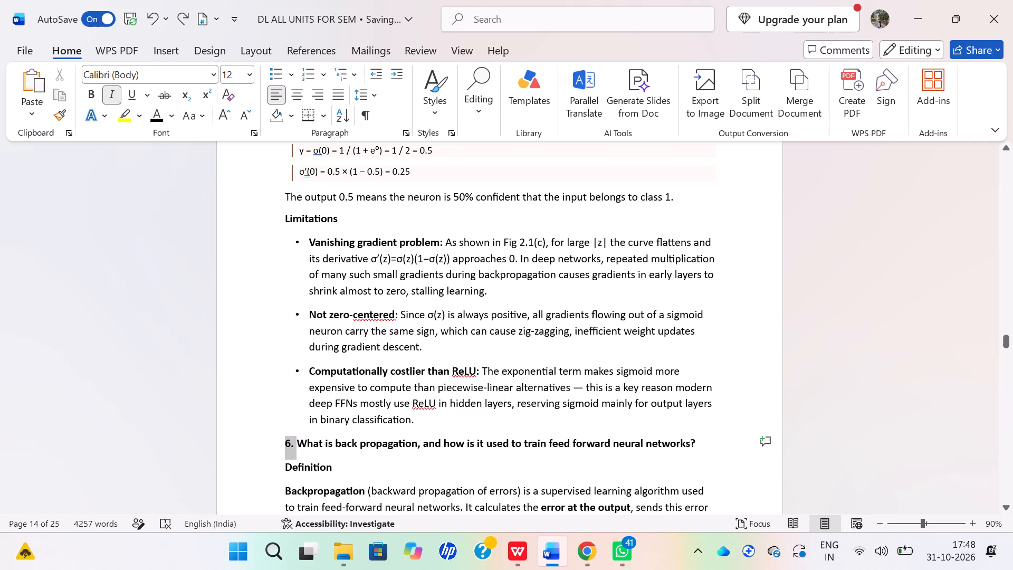
pyautogui.moveTo(284, 444); pyautogui.dragTo(283, 444)
pyautogui.click(398, 400)
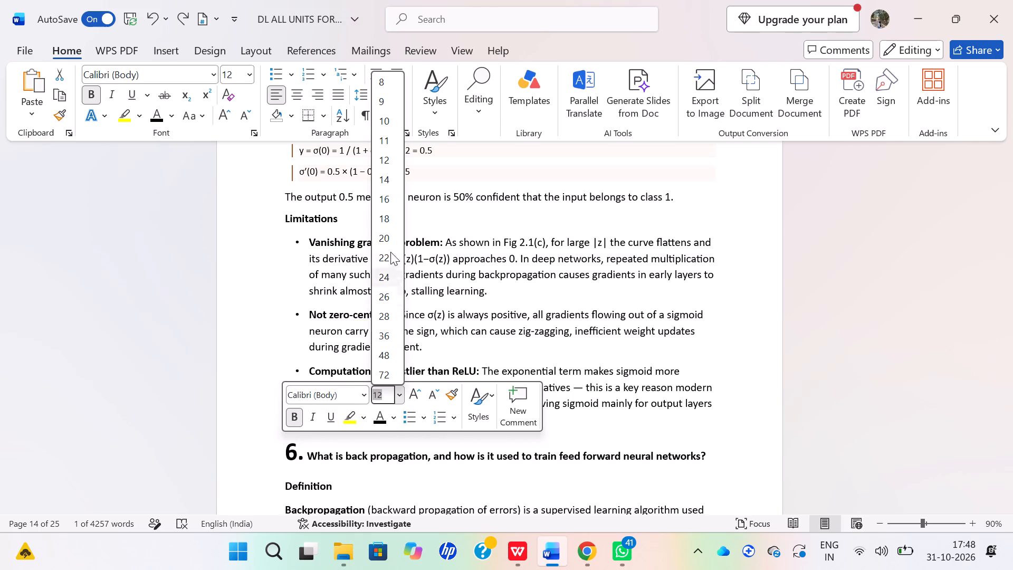
pyautogui.click(388, 205)
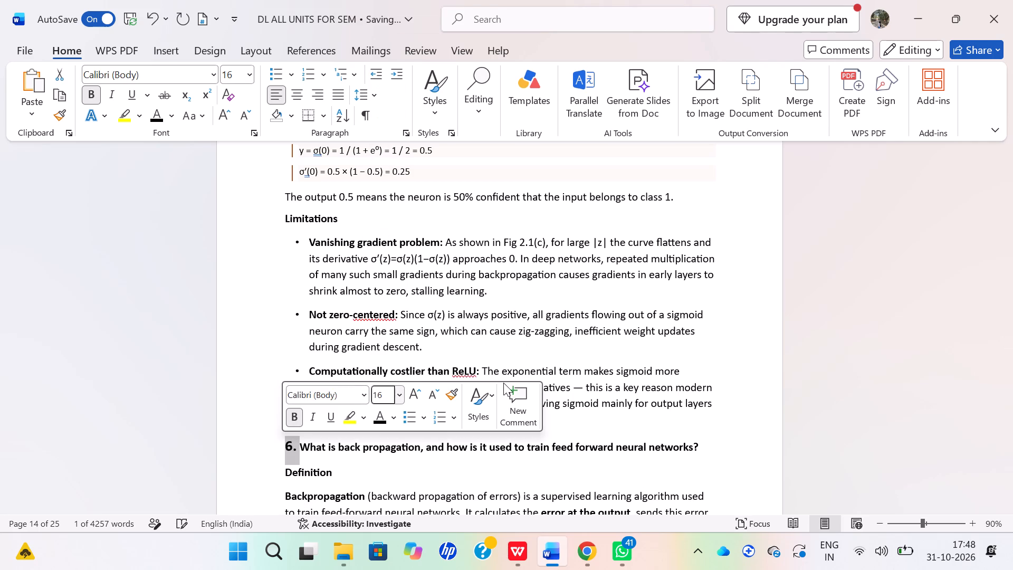
# Remove the blank line above the "Advantages and Disadvantages" heading in the back propagation answer.
pyautogui.scroll(-11, 503, 383)
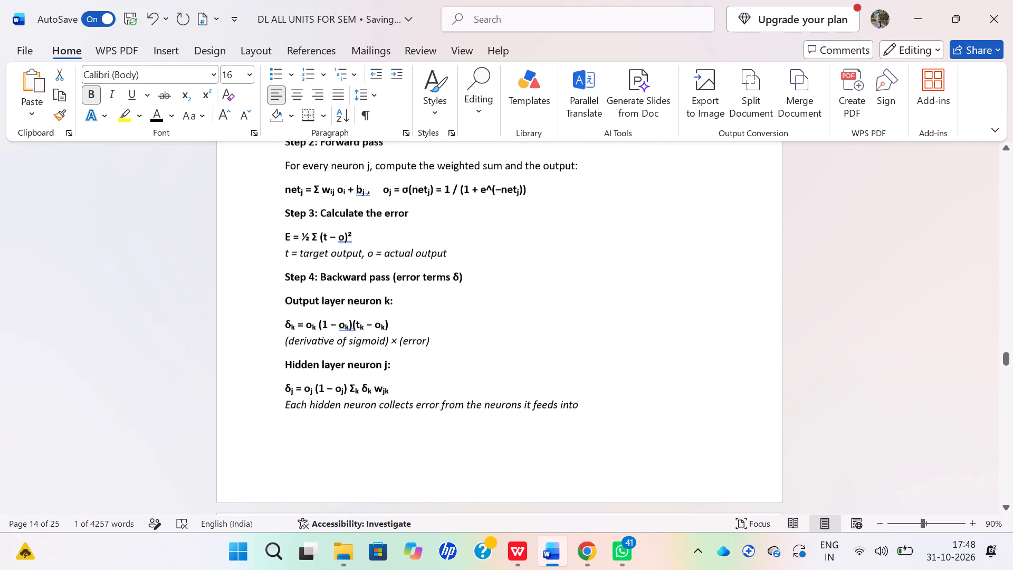
pyautogui.scroll(-6, 503, 383)
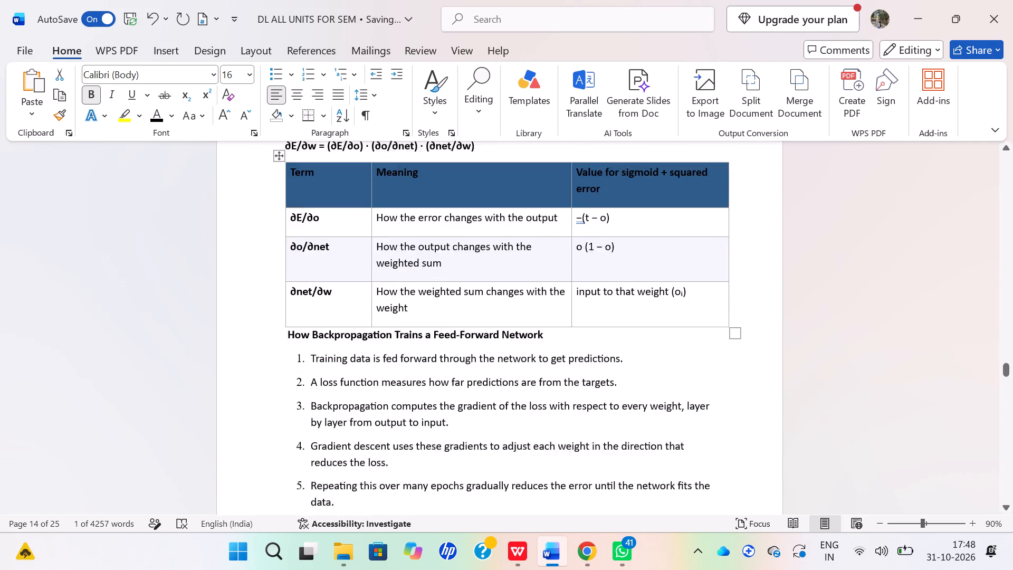
pyautogui.scroll(-2, 503, 383)
pyautogui.click(291, 303)
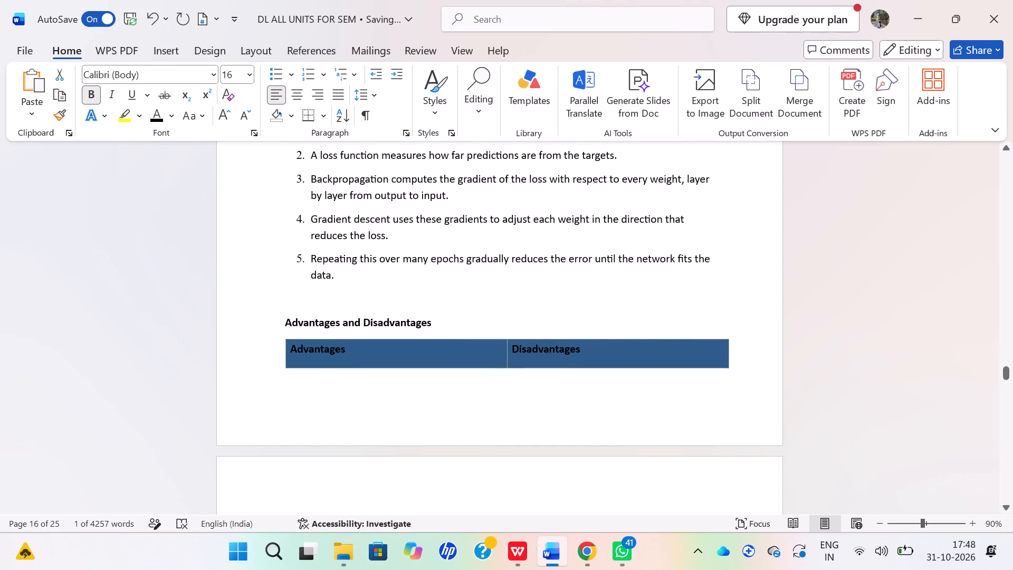
pyautogui.press('BackSpace')
# Review the worked back propagation example in the notes and locate its Q7 source in the Unit-I question bank answers in WPS Office.
pyautogui.scroll(-13, 291, 303)
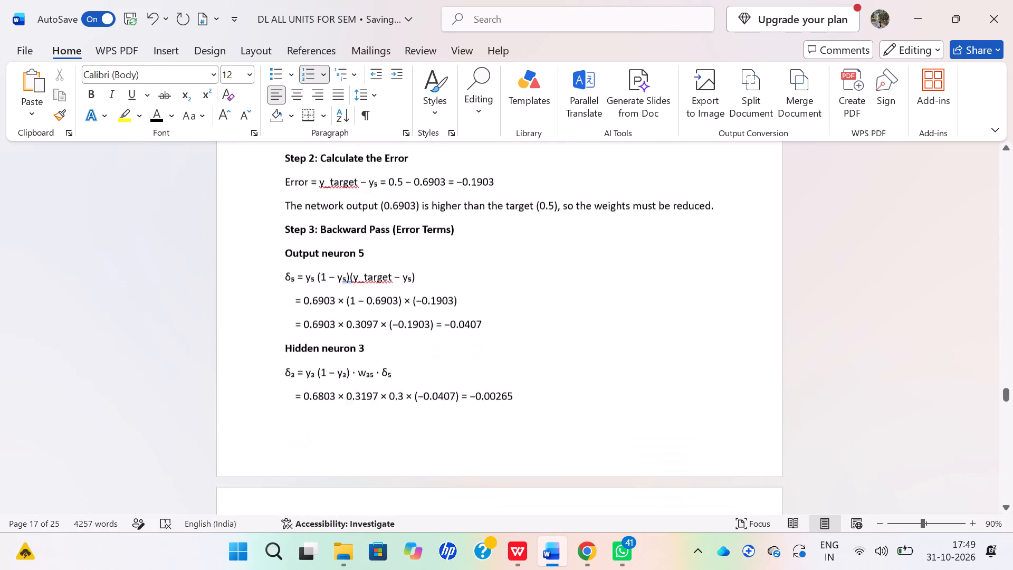
pyautogui.scroll(1, 291, 303)
pyautogui.click(508, 552)
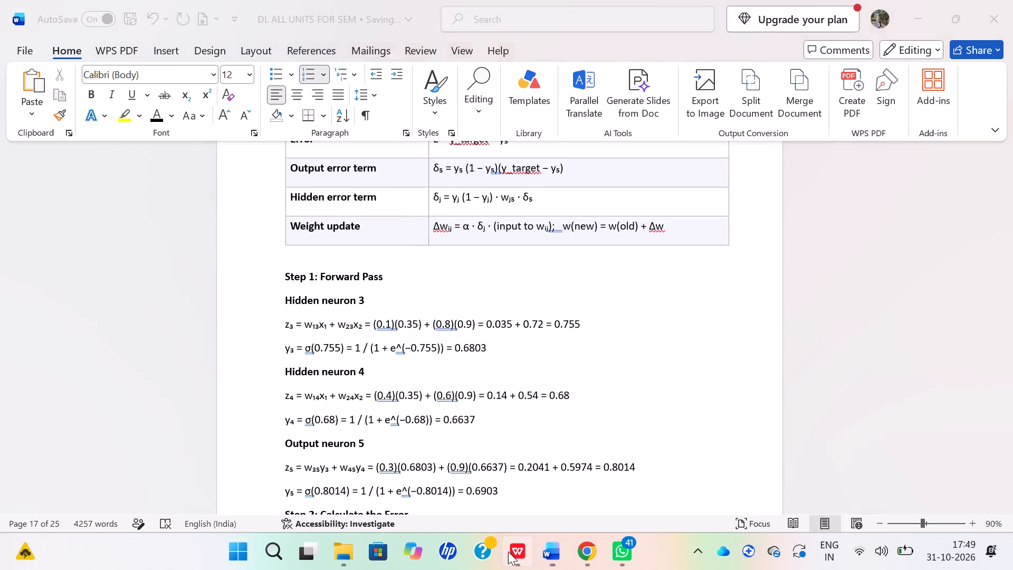
pyautogui.scroll(19, 261, 286)
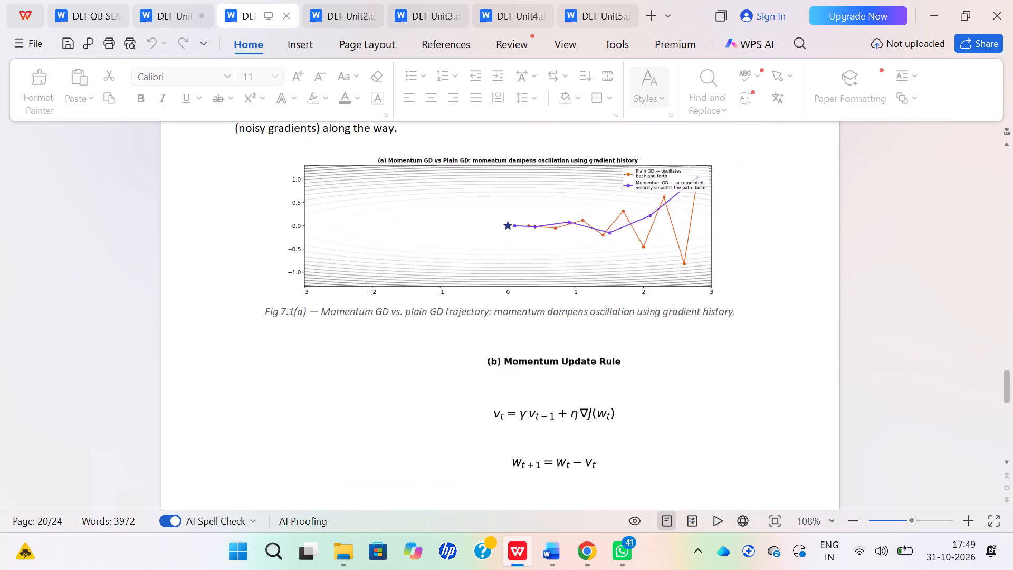
pyautogui.scroll(2, 261, 286)
pyautogui.click(160, 0)
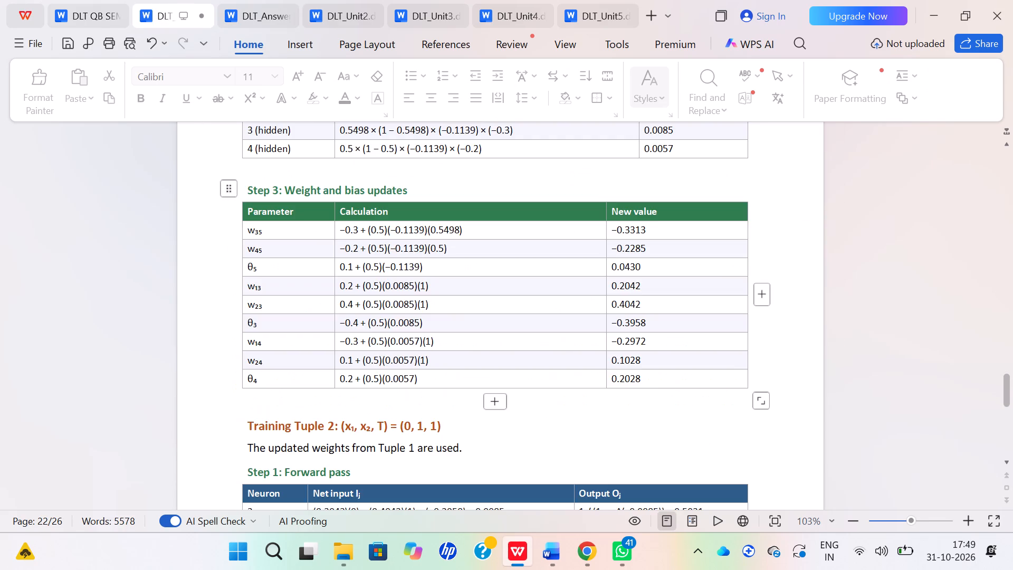
pyautogui.scroll(18, 307, 272)
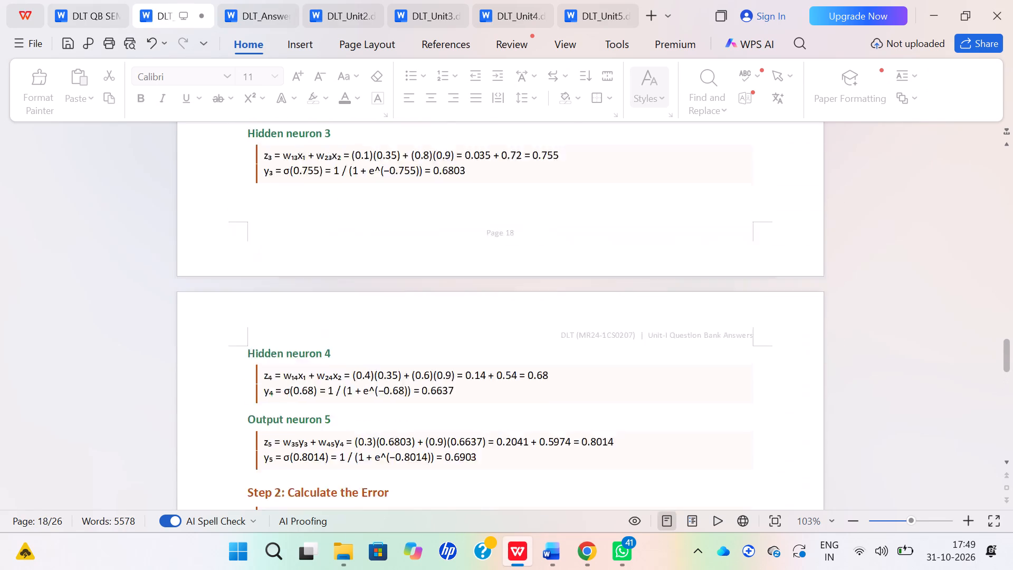
pyautogui.scroll(2, 307, 272)
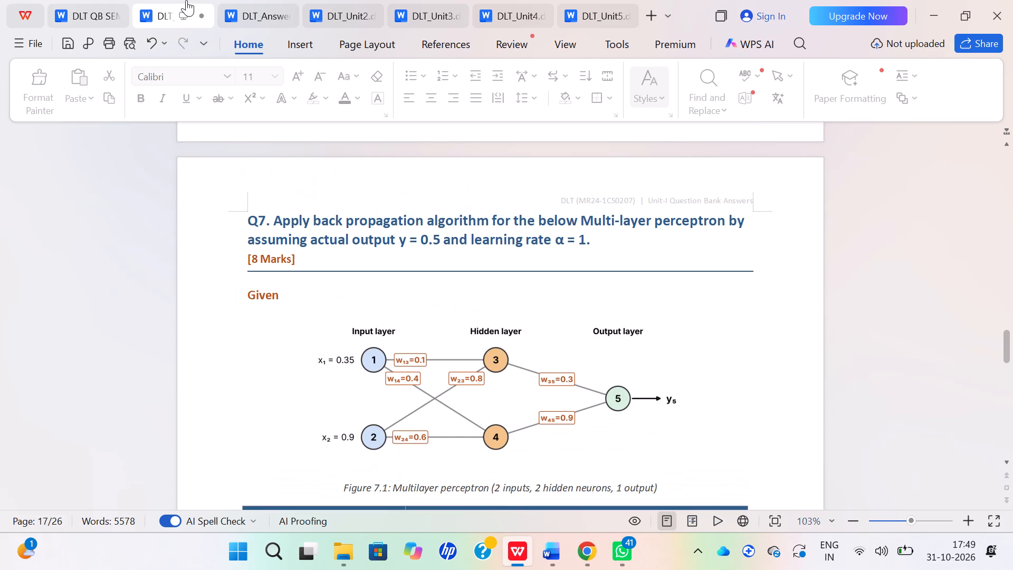
# Compare question 7's network figure and weights in the question bank with Figure 7.1 and the given values in the Unit-I answer.
pyautogui.click(106, 0)
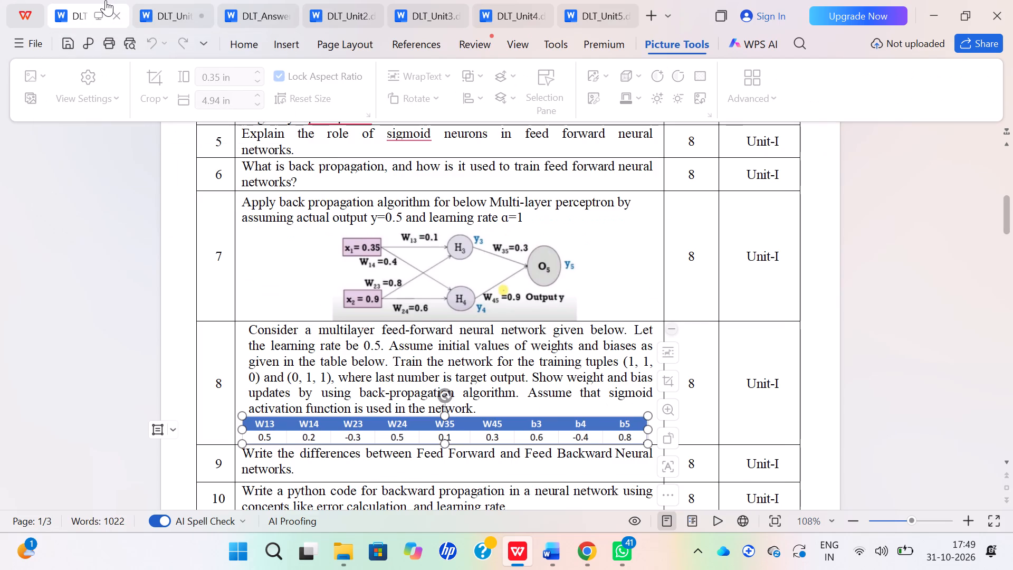
pyautogui.click(172, 0)
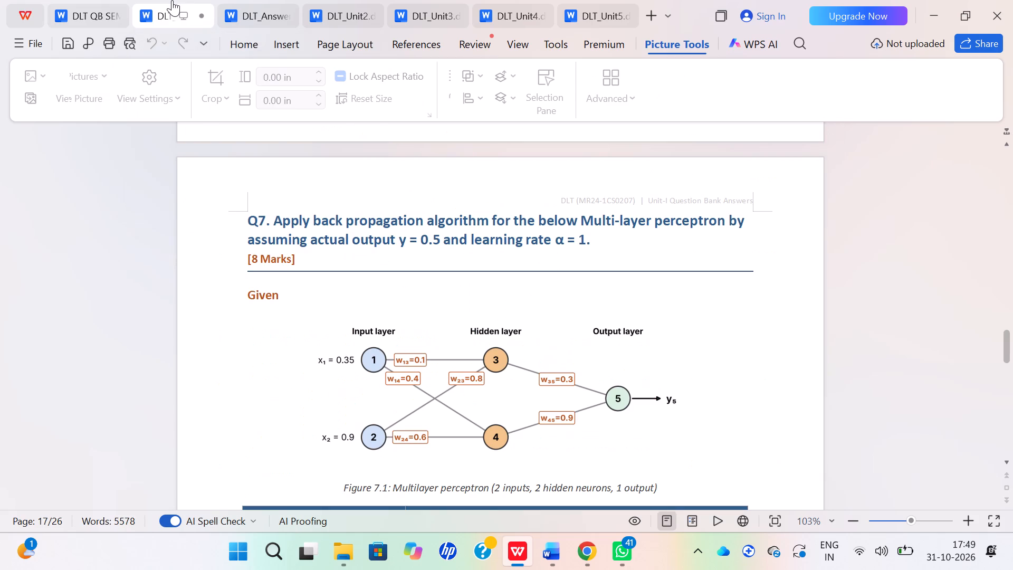
pyautogui.click(83, 0)
pyautogui.click(170, 0)
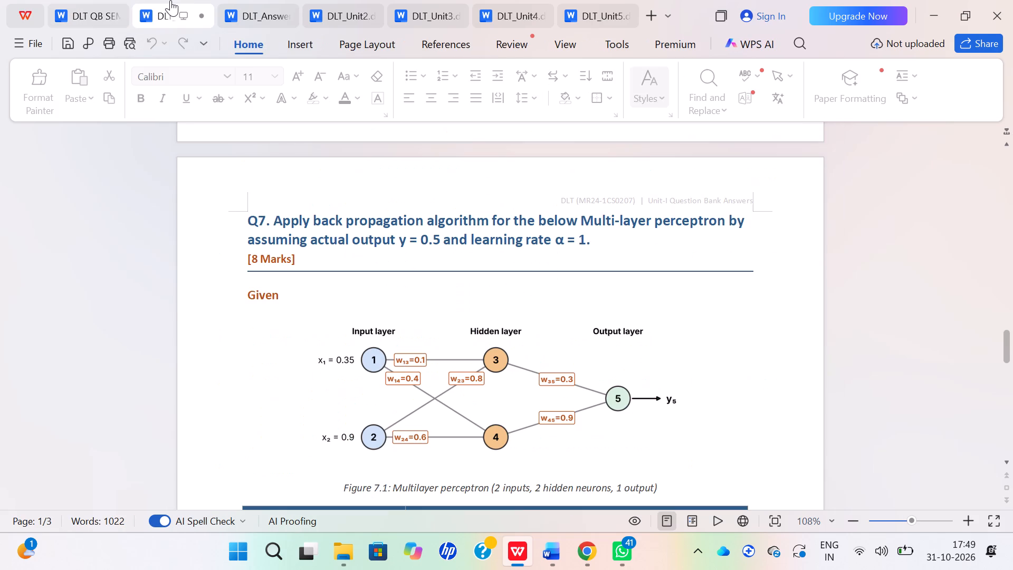
pyautogui.click(97, 0)
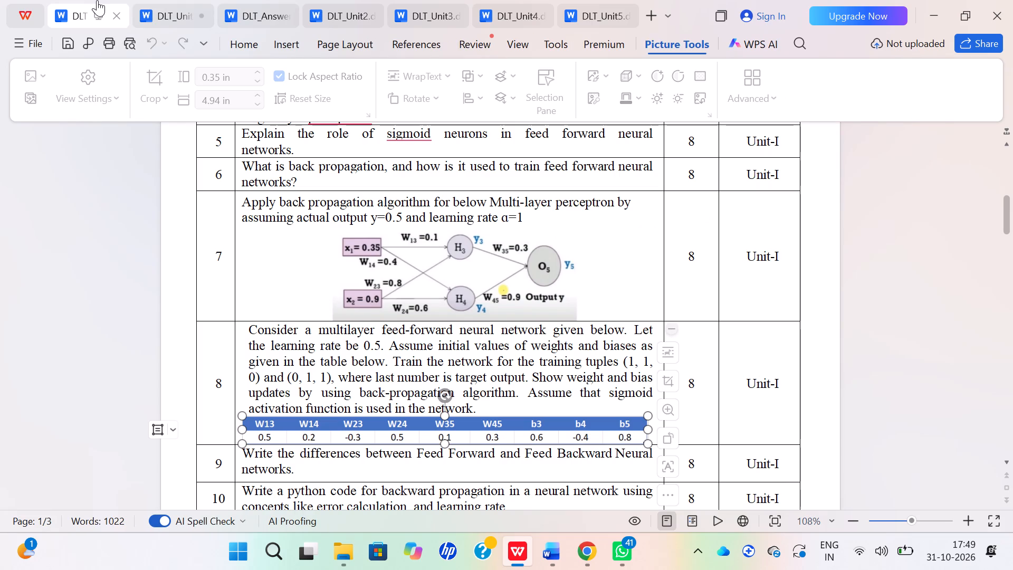
pyautogui.click(199, 0)
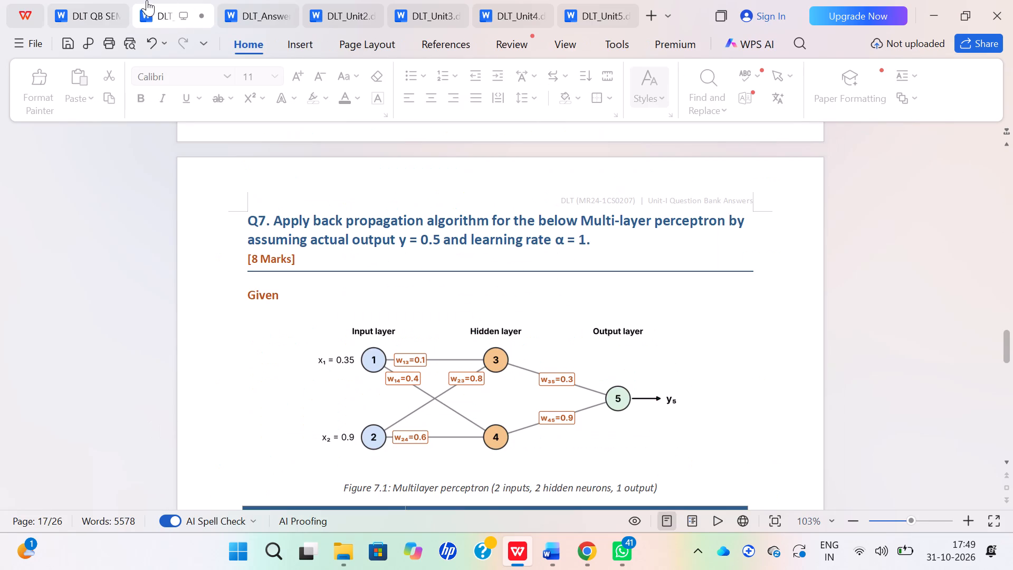
pyautogui.click(107, 0)
pyautogui.click(202, 1)
pyautogui.press('pagedown')
pyautogui.press('End')
pyautogui.press('Right')
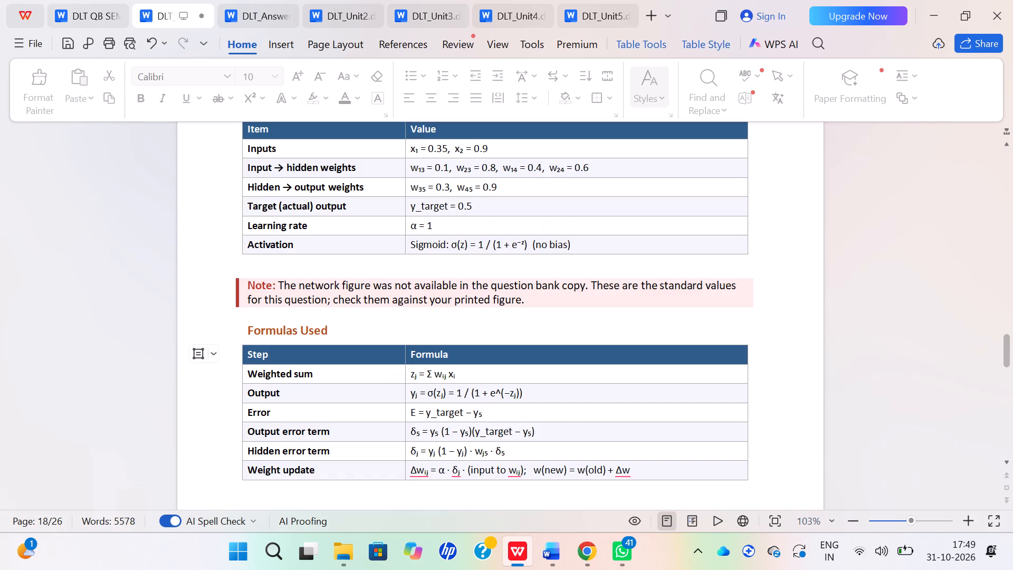
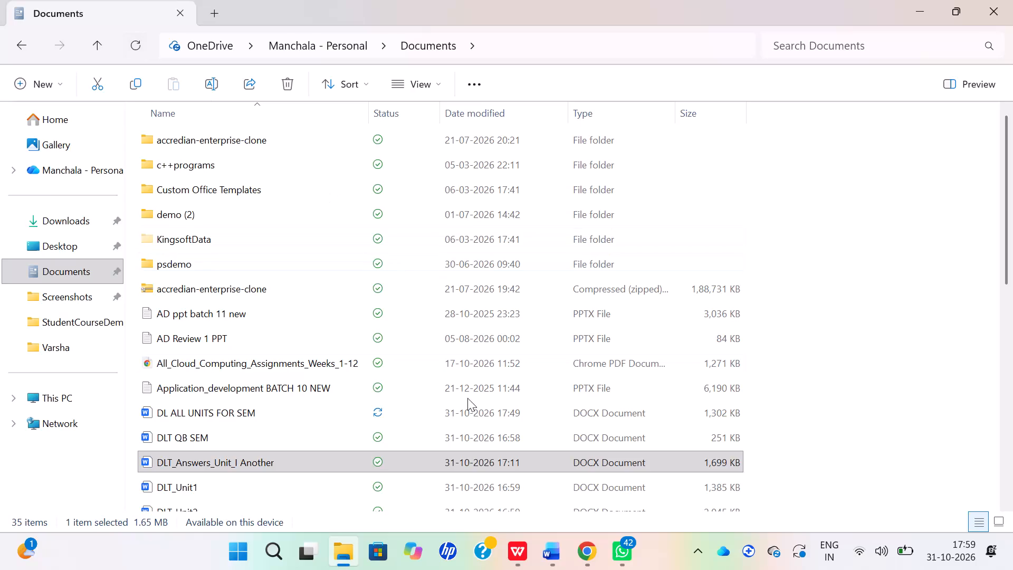
# Switch to WPS Office and close DLT_Unit1.docx without saving its changes.
pyautogui.click(530, 553)
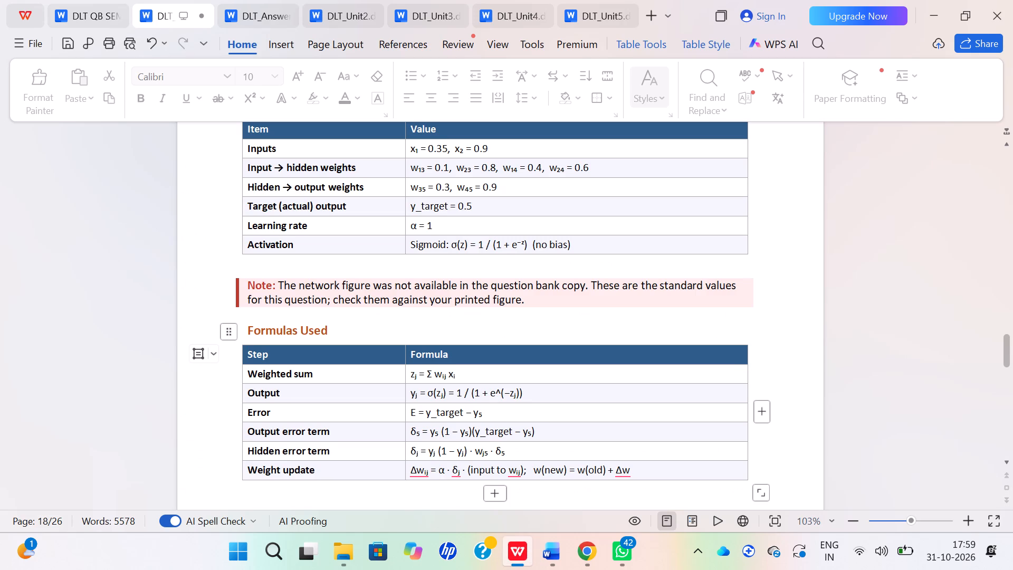
pyautogui.click(203, 17)
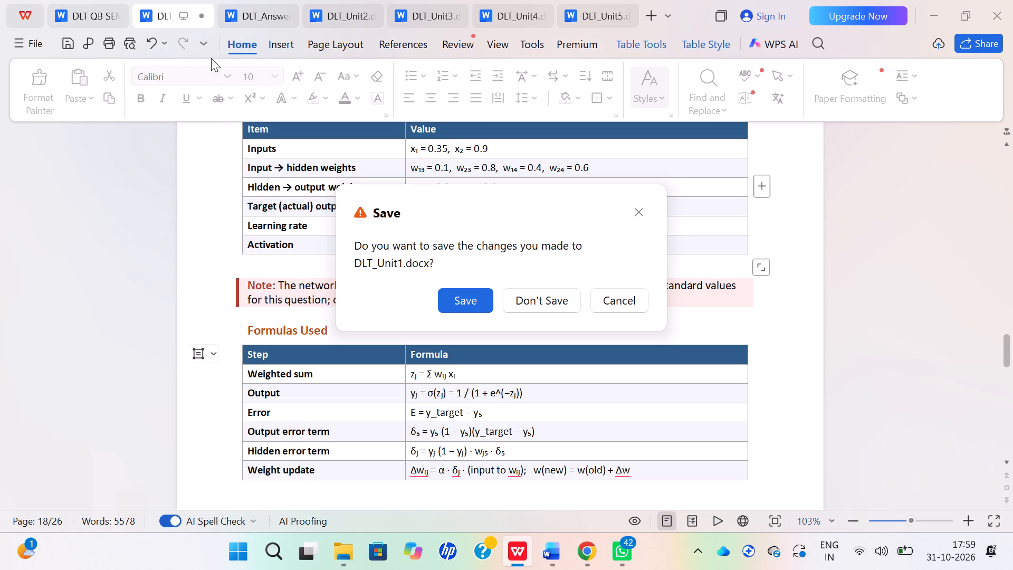
pyautogui.click(534, 294)
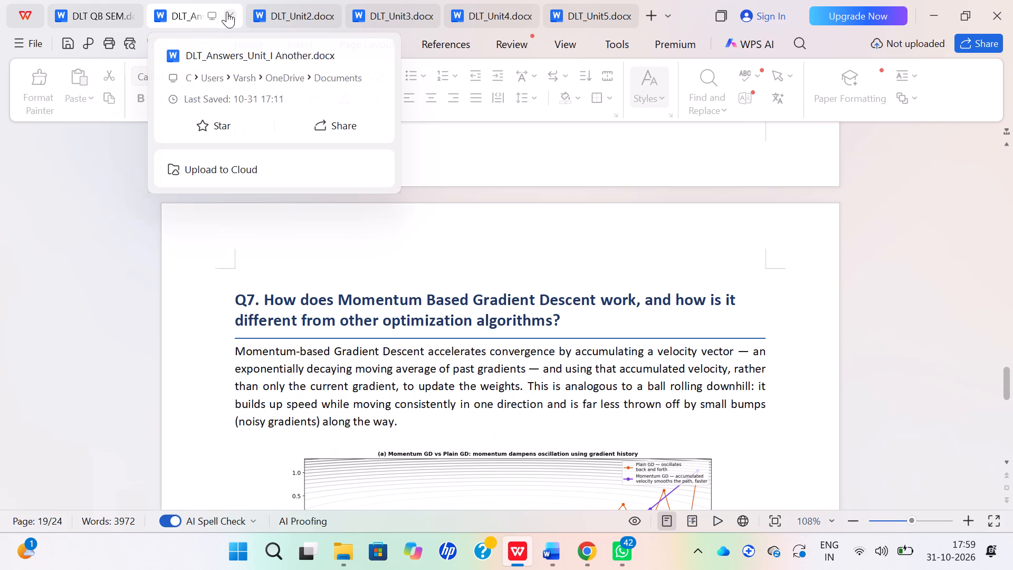
# Switch to the DL ALL UNITS FOR SEM document in Word and go back to the UNIT 1 heading at its start.
pyautogui.click(543, 549)
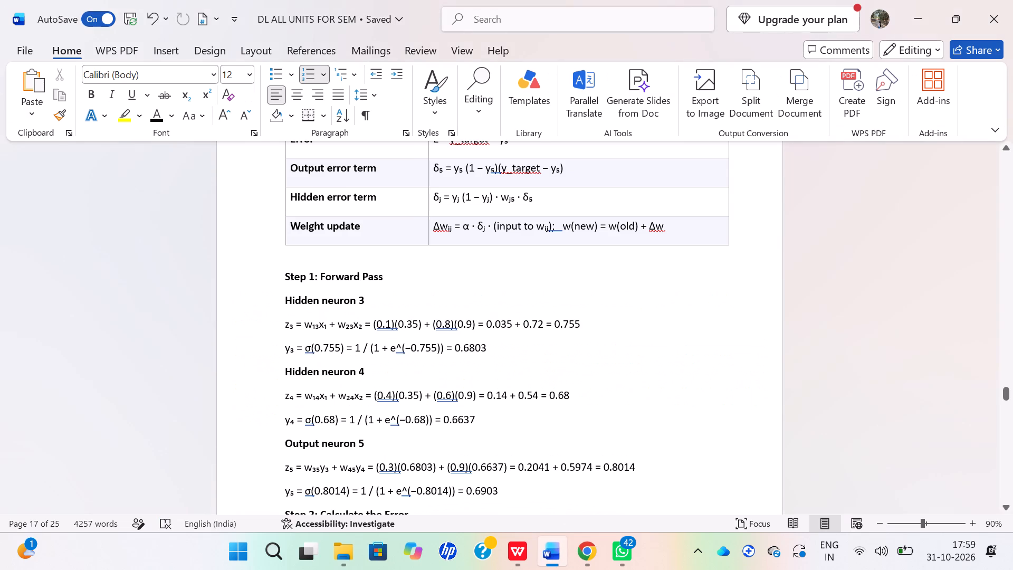
pyautogui.scroll(20, 559, 402)
pyautogui.scroll(7, 559, 402)
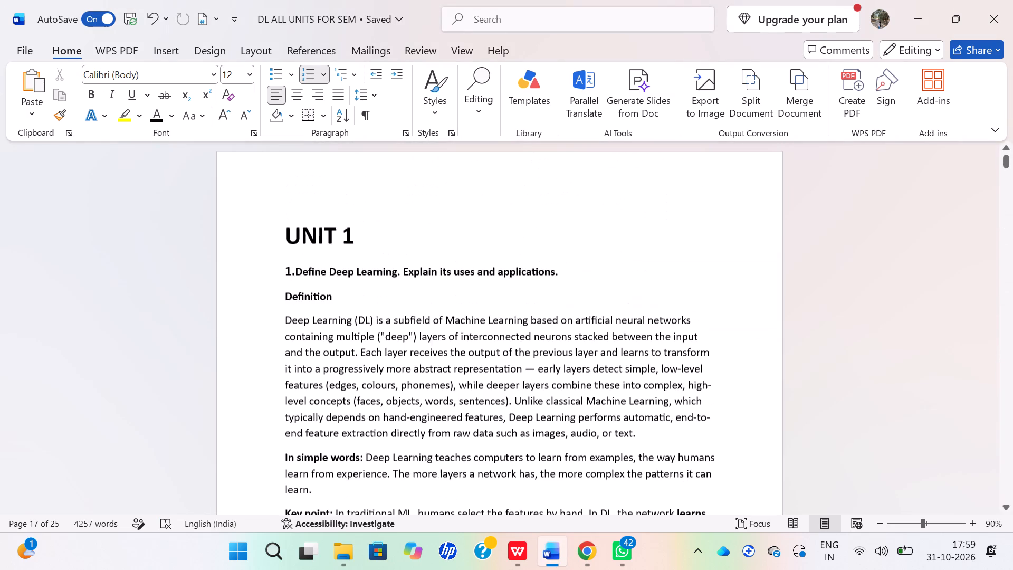